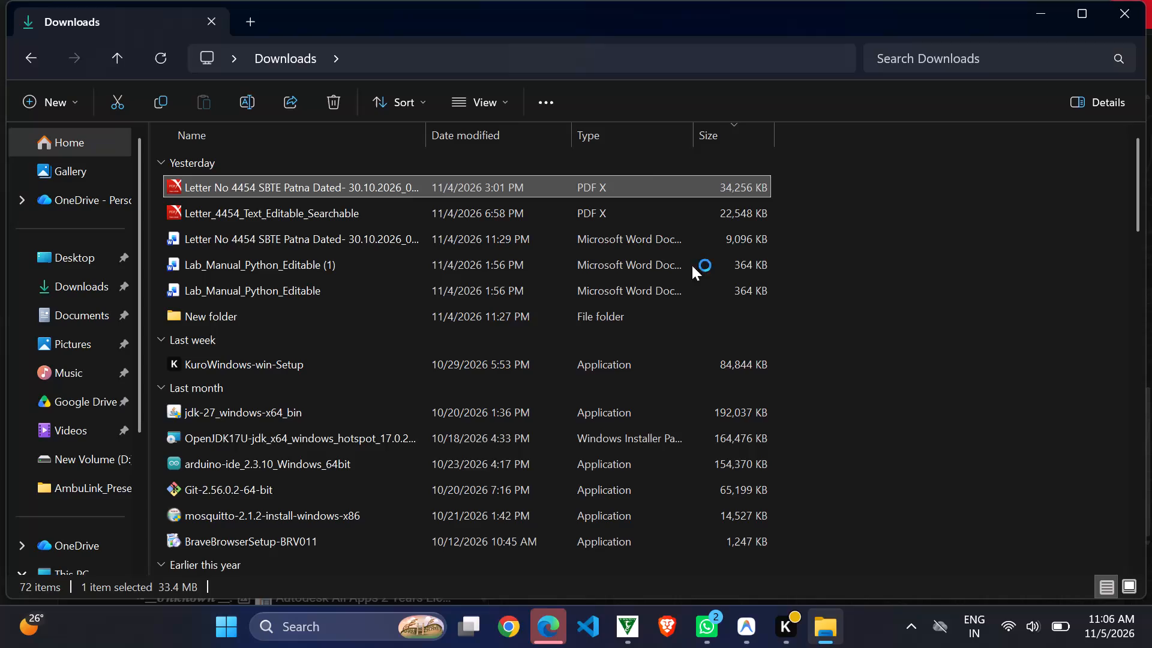
Open the PDF file "Letter No 4454 SBTE Patna Dated- 30.10.2026_0001" from the Downloads folder.
triple_click(606, 178)
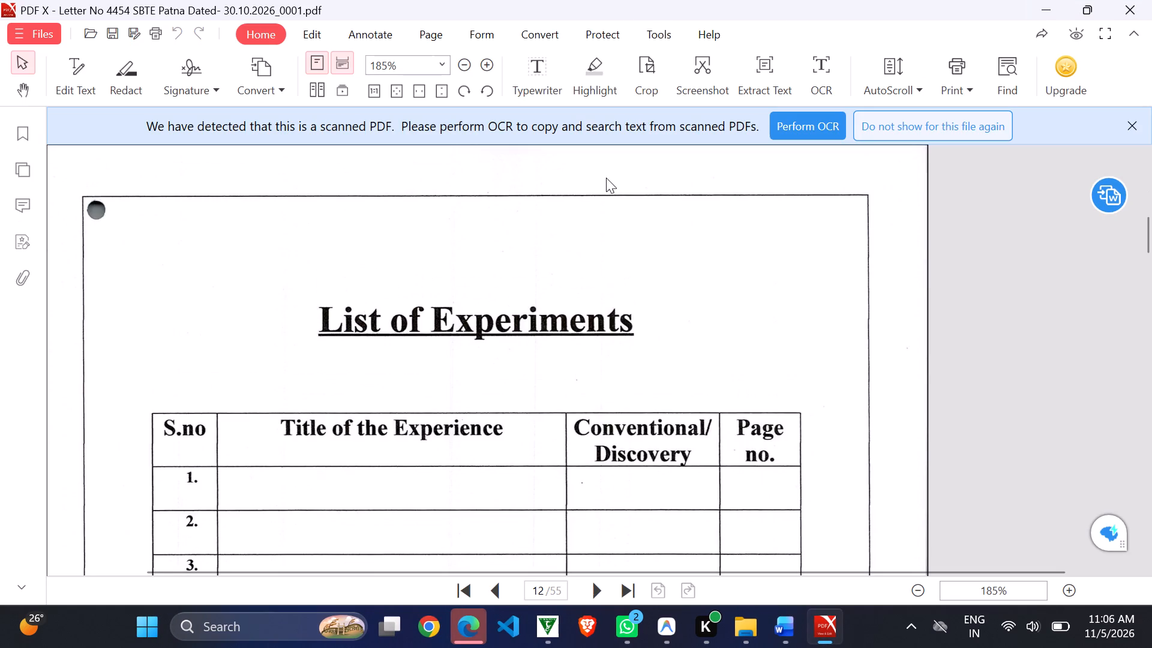
Switch to the ppppdf document in Word and tile it side by side with the letter PDF.
click(784, 632)
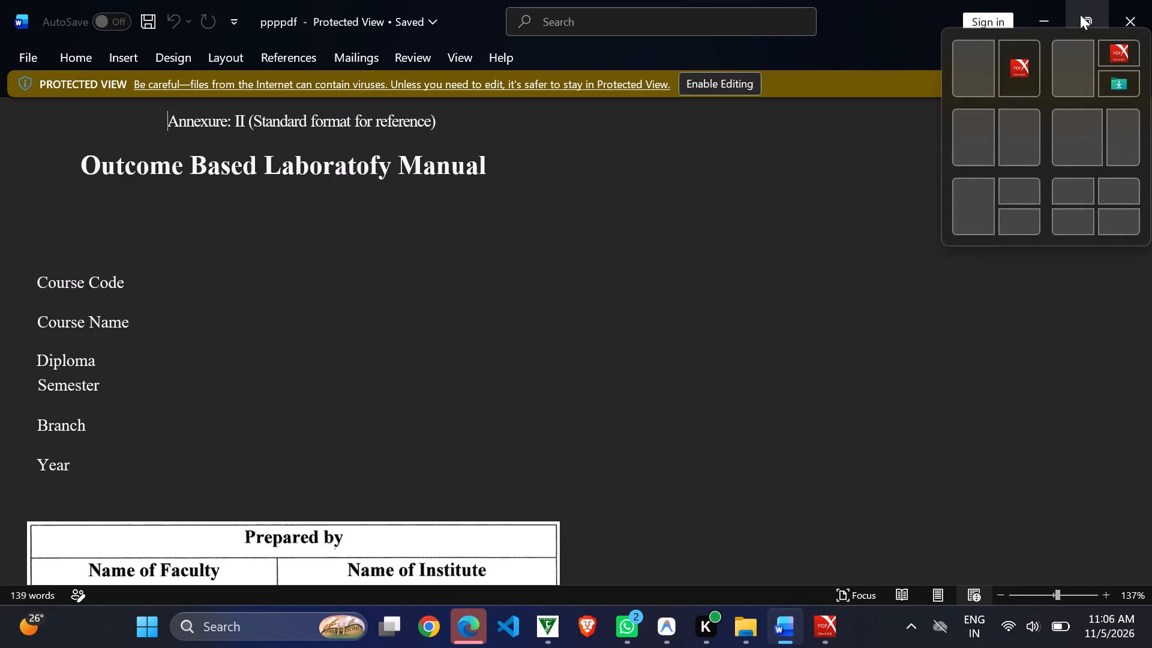
click(1024, 73)
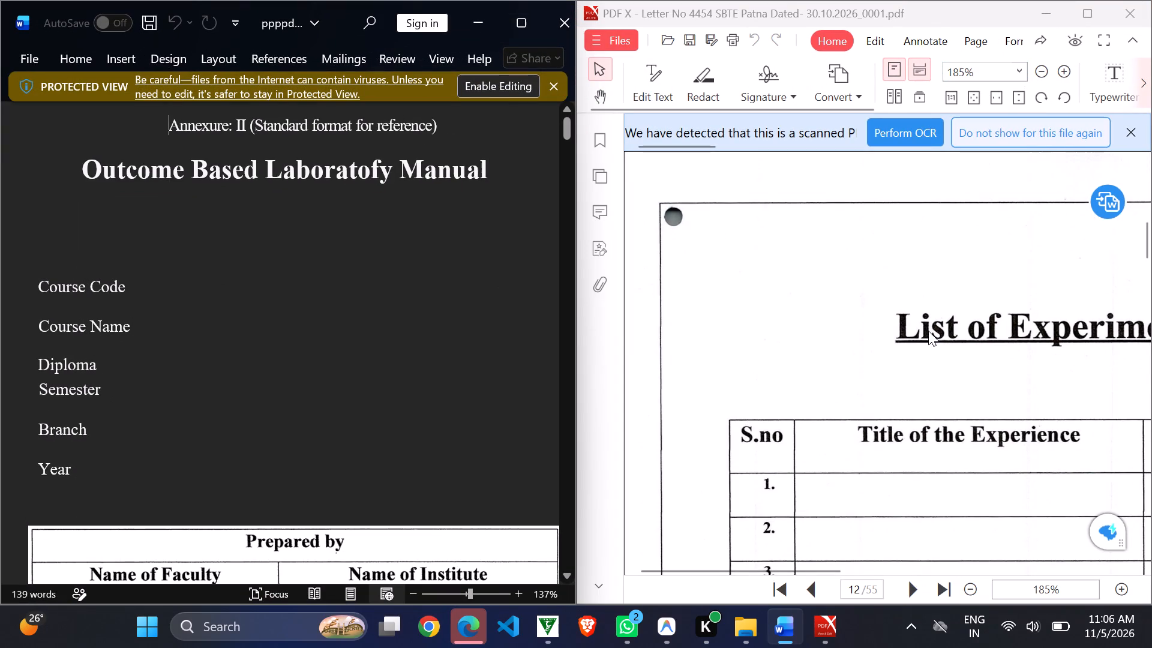
Examine PDF pages 11 and 12 around the List of Experiments table against the Word document's cover page.
scroll(928, 331, up, 1)
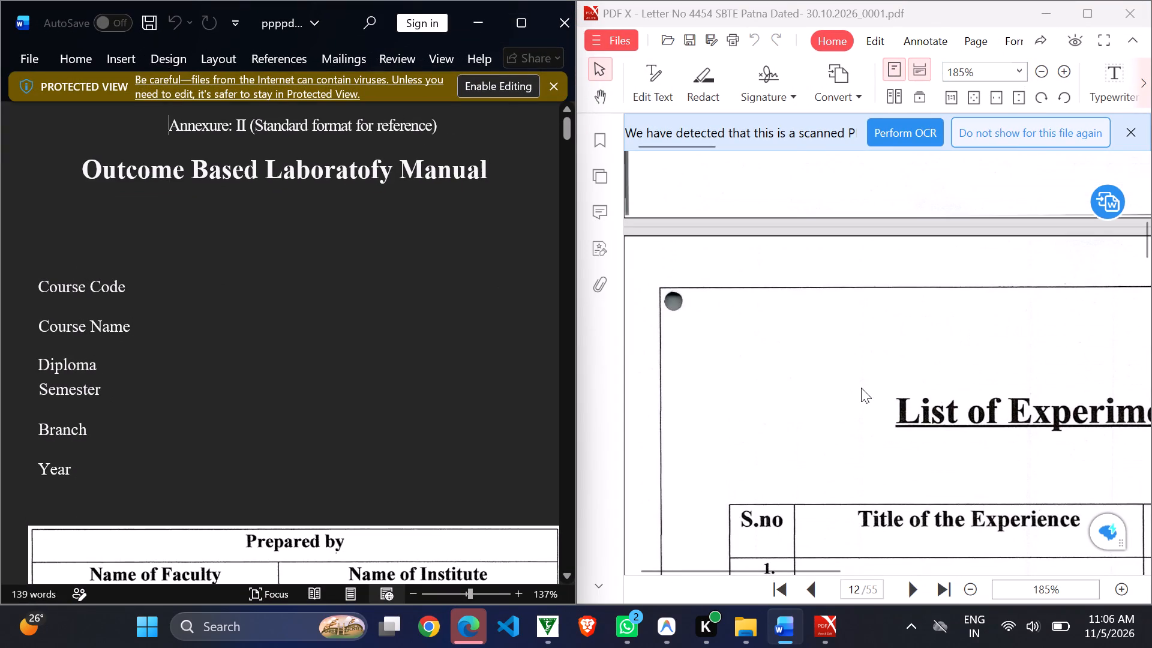
scroll(398, 433, right, 1)
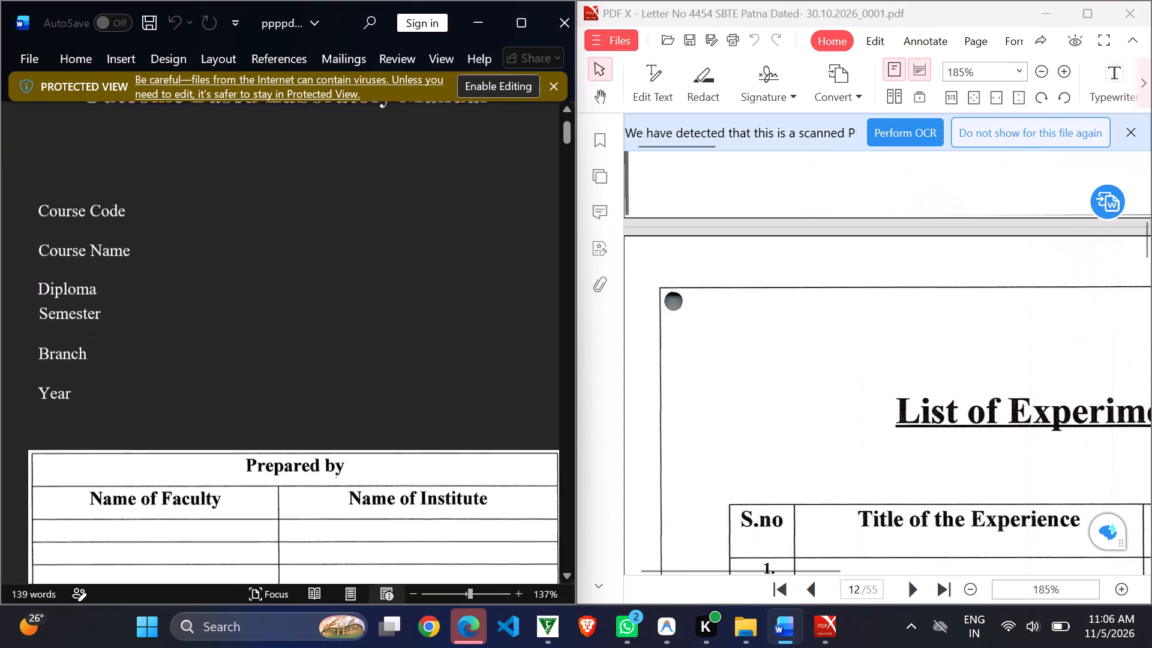
scroll(398, 433, right, 2)
scroll(843, 305, up, 2)
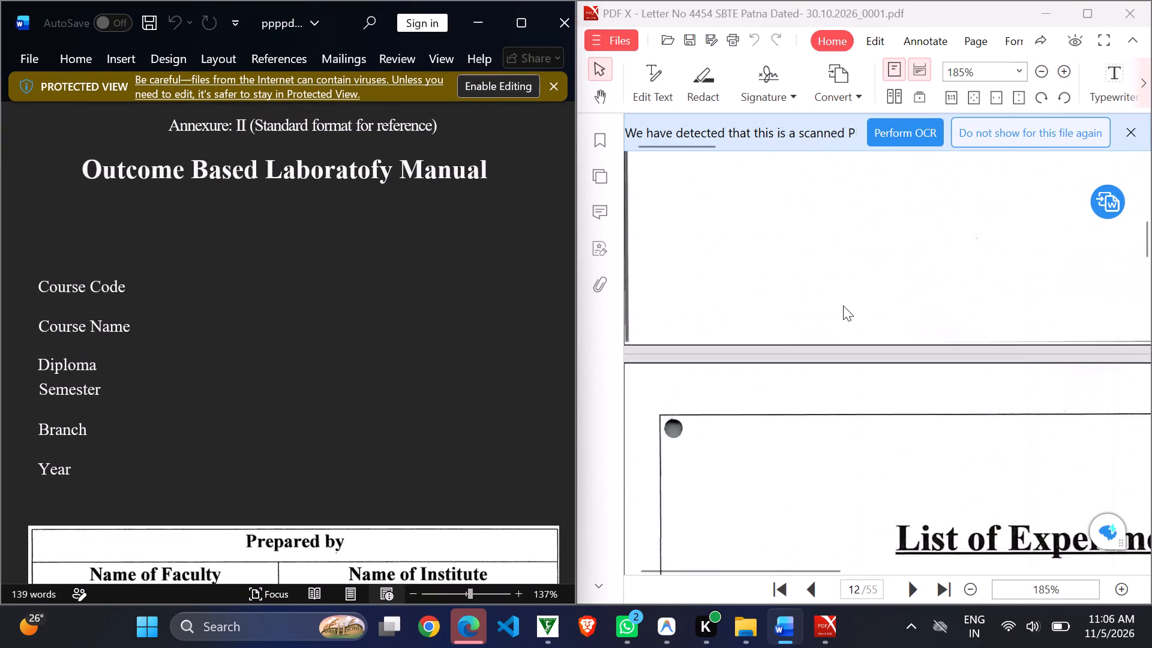
scroll(843, 305, up, 7)
scroll(843, 305, right, 1)
scroll(843, 305, up, 1)
scroll(843, 305, down, 2)
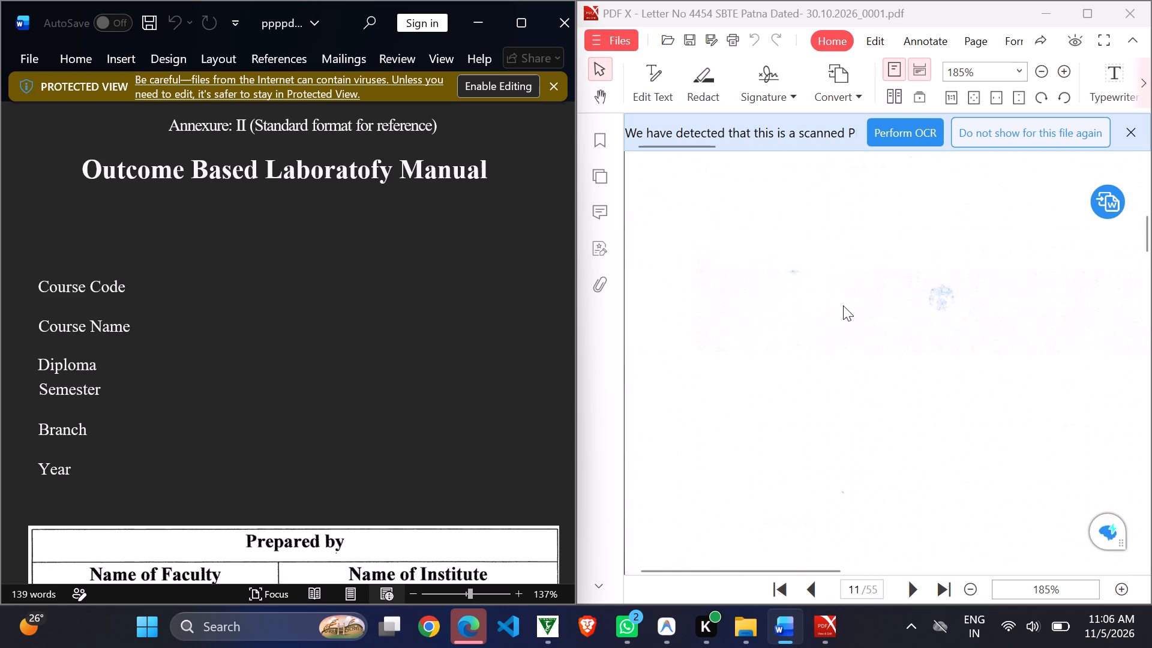
scroll(843, 305, down, 4)
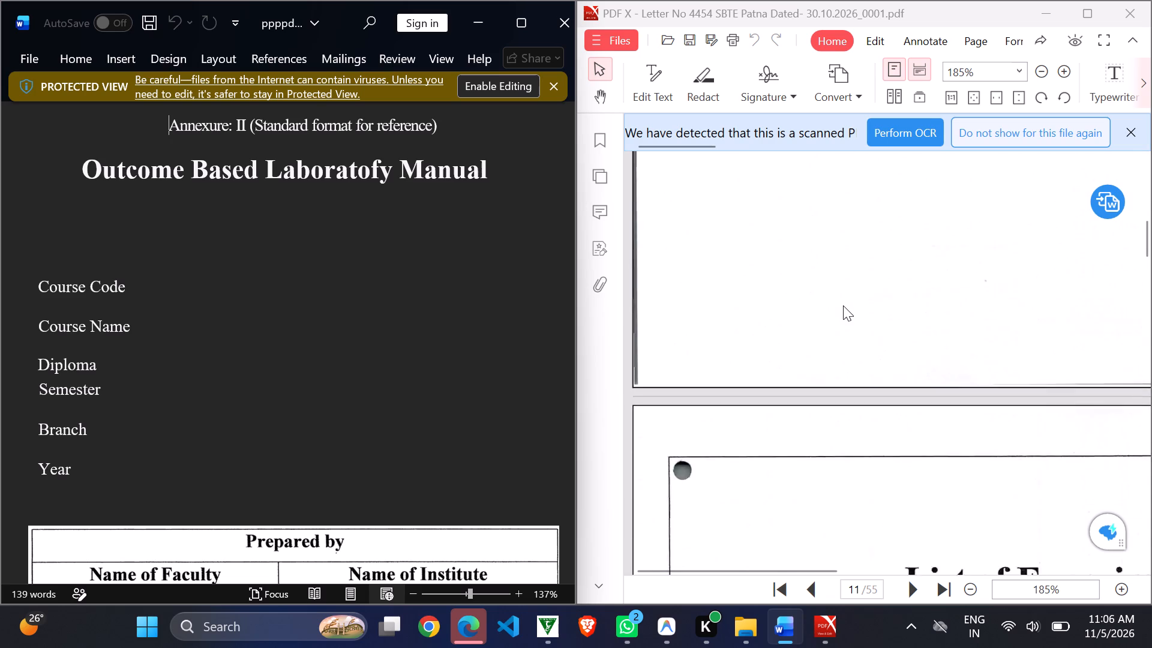
scroll(843, 305, down, 4)
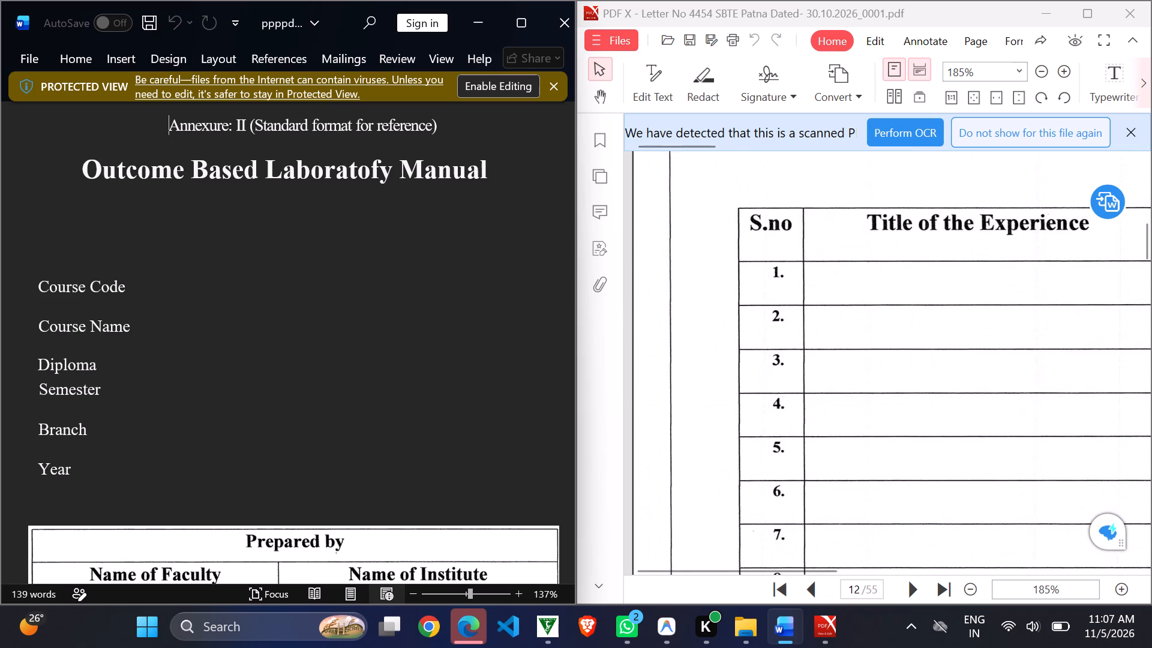
Look through the following pages of the ppppdf Word document, past the institute logo and address section.
scroll(222, 335, down, 3)
scroll(222, 335, right, 1)
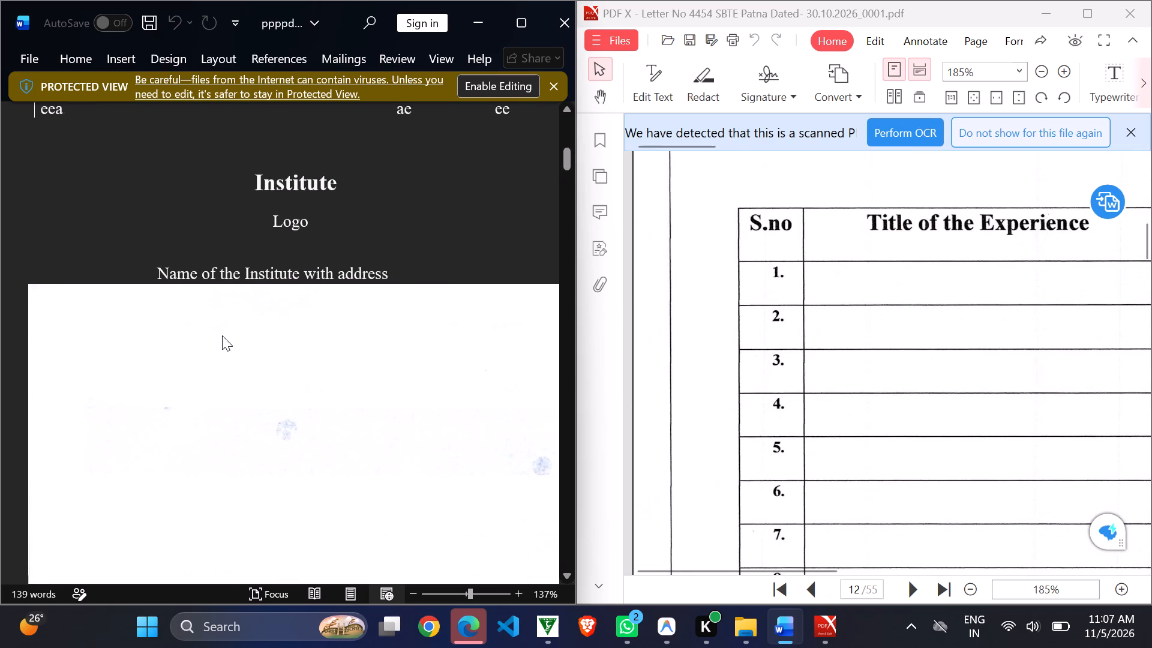
scroll(222, 335, right, 1)
scroll(222, 335, down, 4)
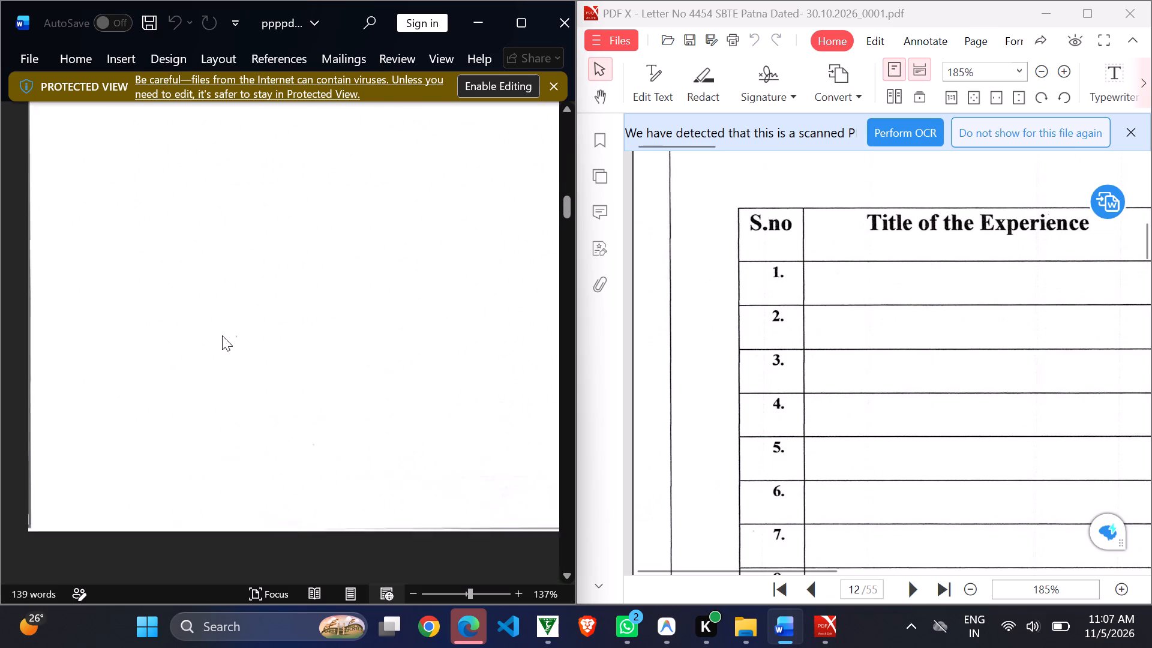
scroll(222, 335, down, 6)
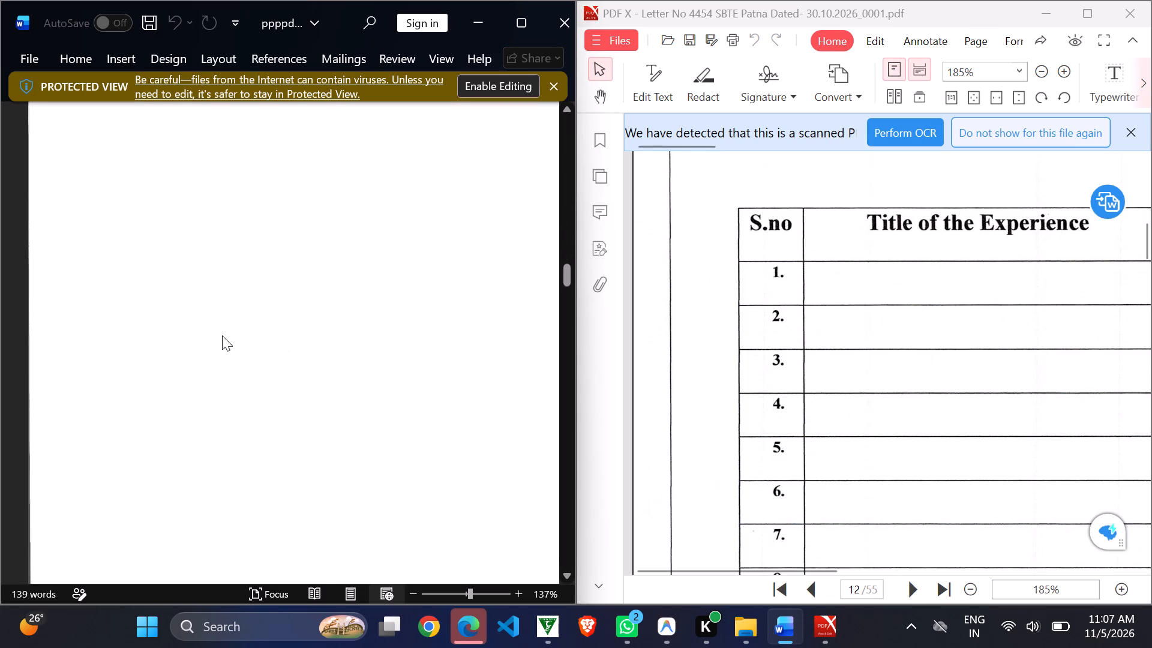
scroll(222, 335, down, 6)
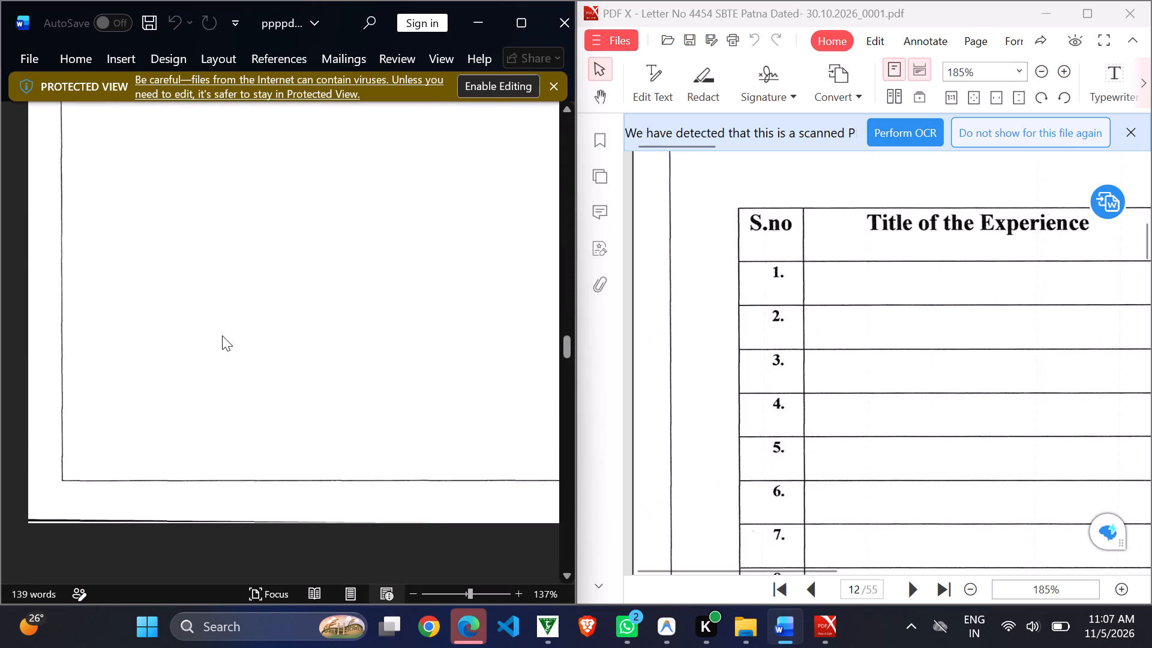
Maximize the ppppdf Word document and examine its pages down to the Precautions, Procedure and Observations & Calculations headings.
click(520, 31)
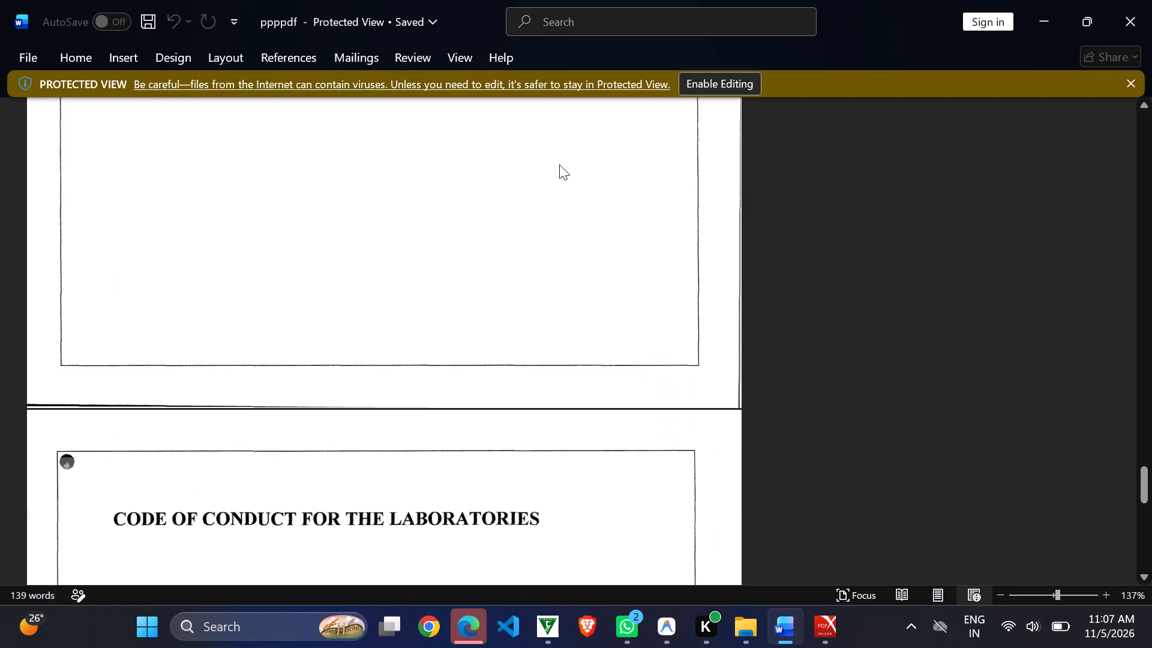
scroll(559, 164, down, 7)
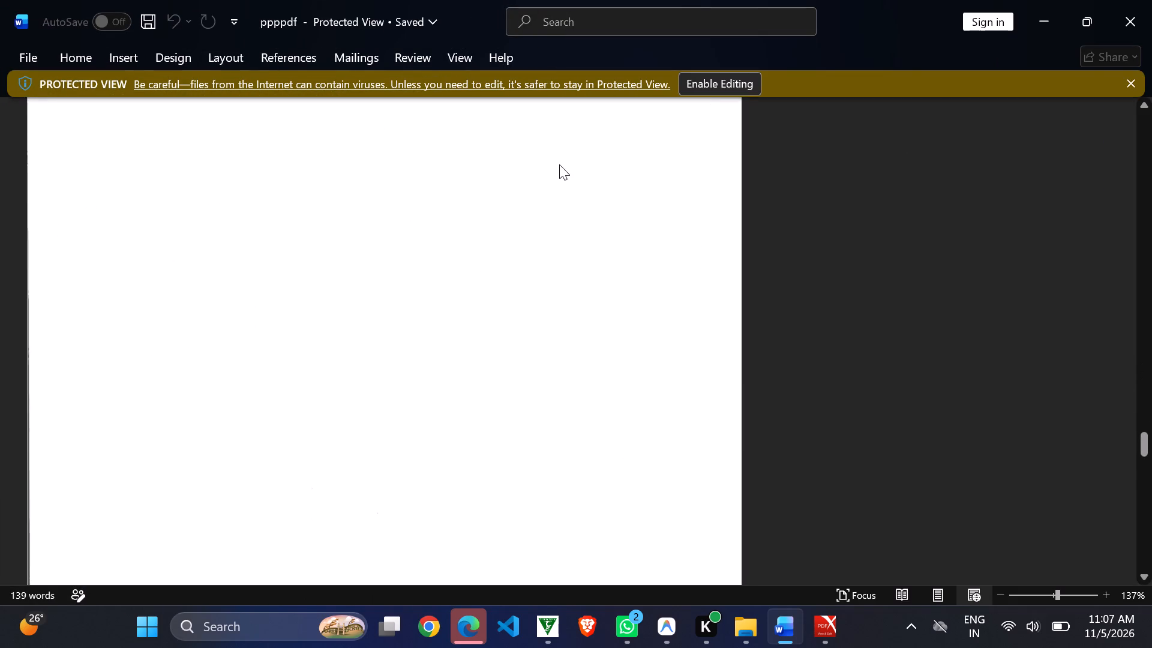
scroll(559, 164, down, 5)
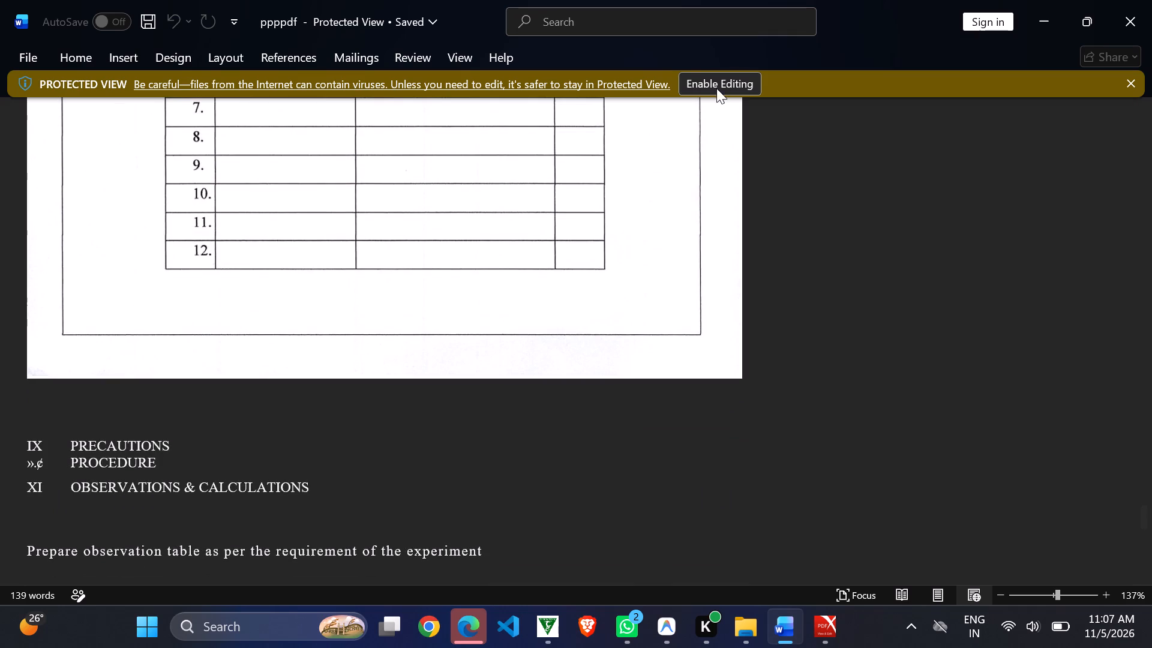
Enable editing for the ppppdf document.
click(716, 88)
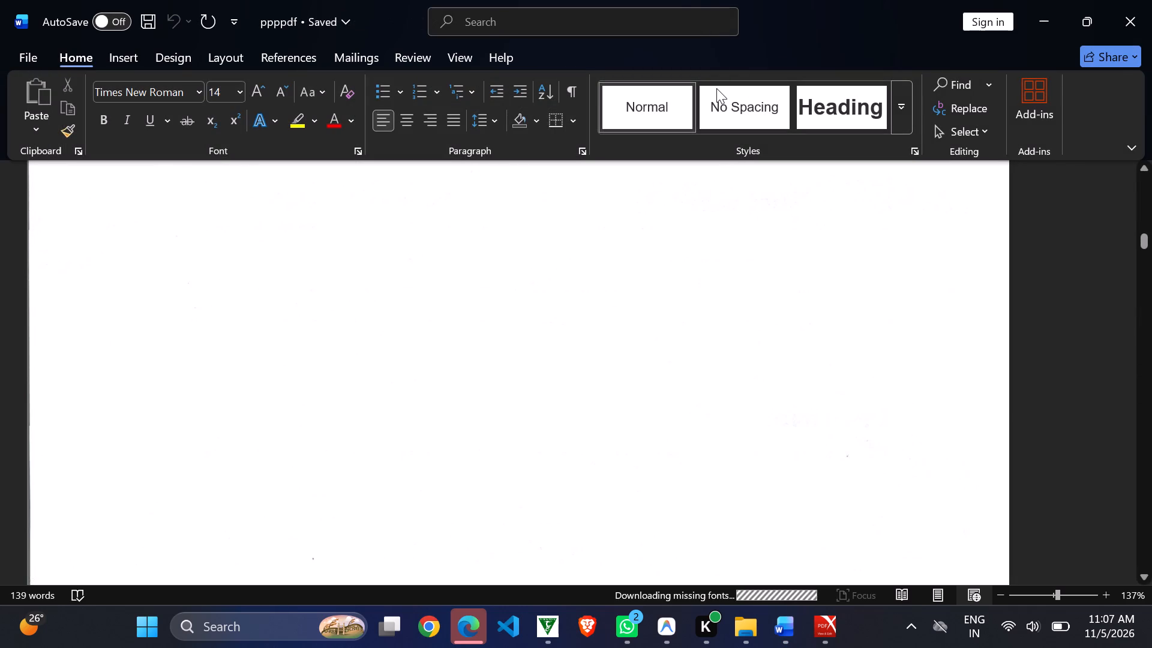
Examine the cover page from the manual title to the Prepared by table, checking whether the table's cells can be edited.
scroll(727, 313, up, 3)
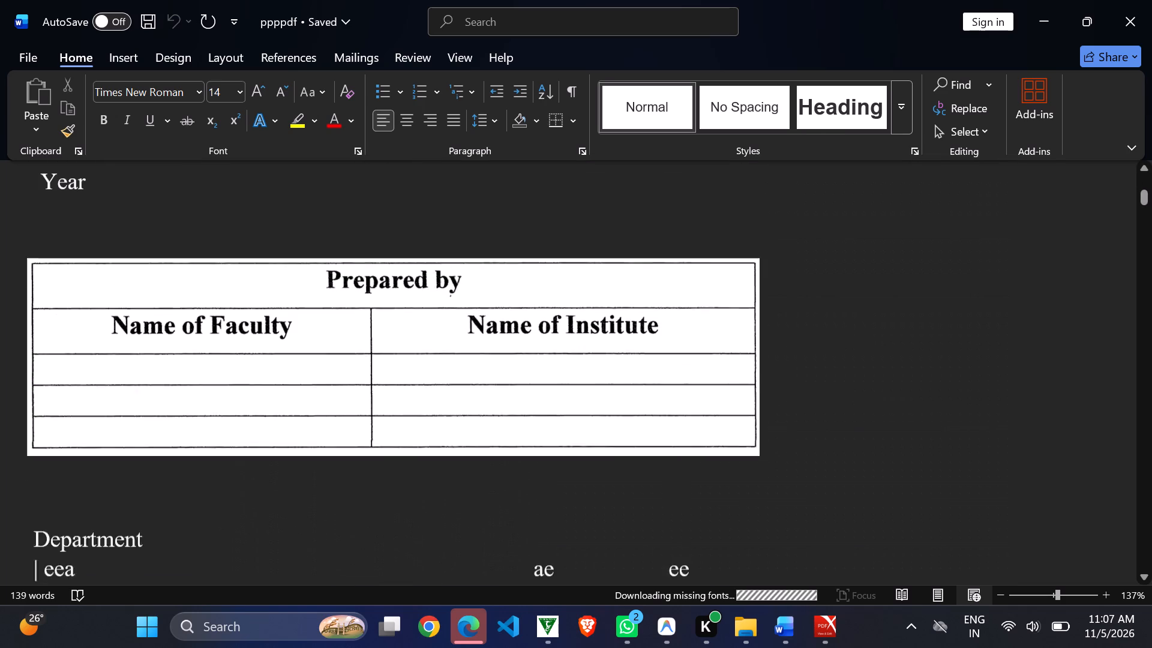
scroll(727, 313, up, 2)
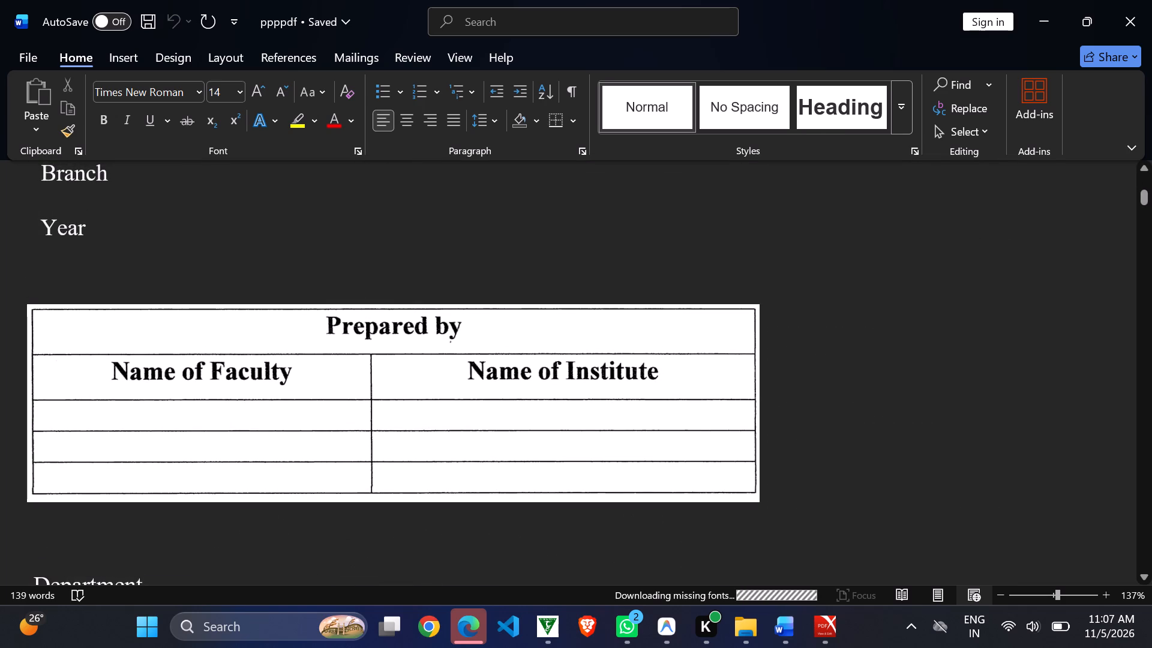
click(596, 415)
click(535, 430)
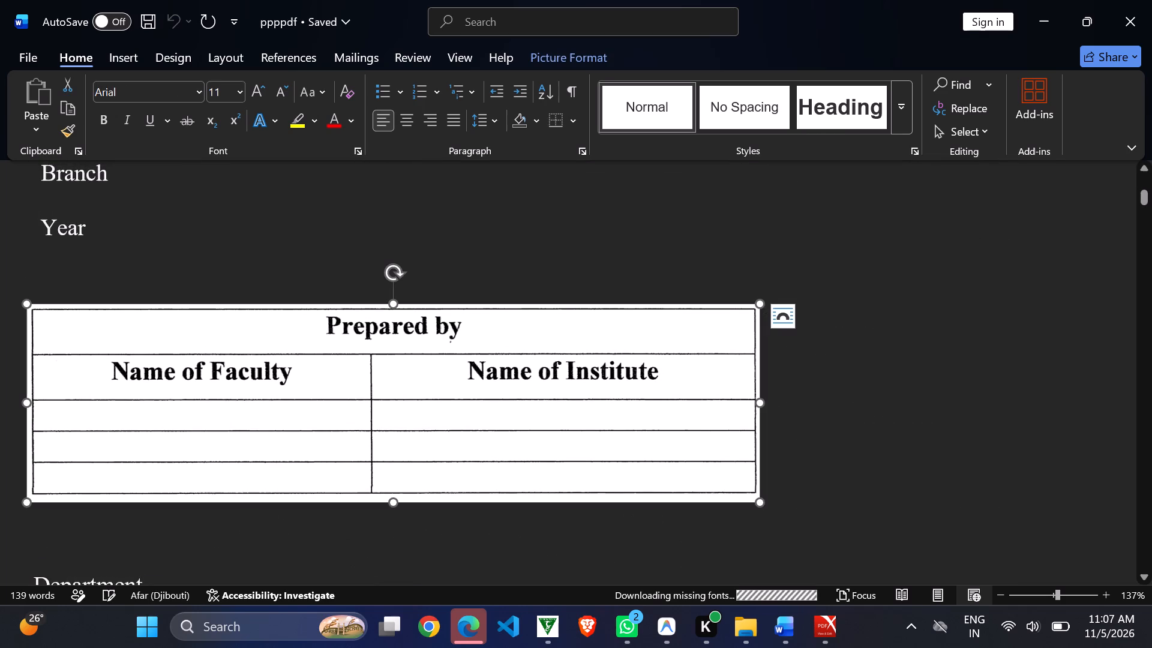
click(531, 419)
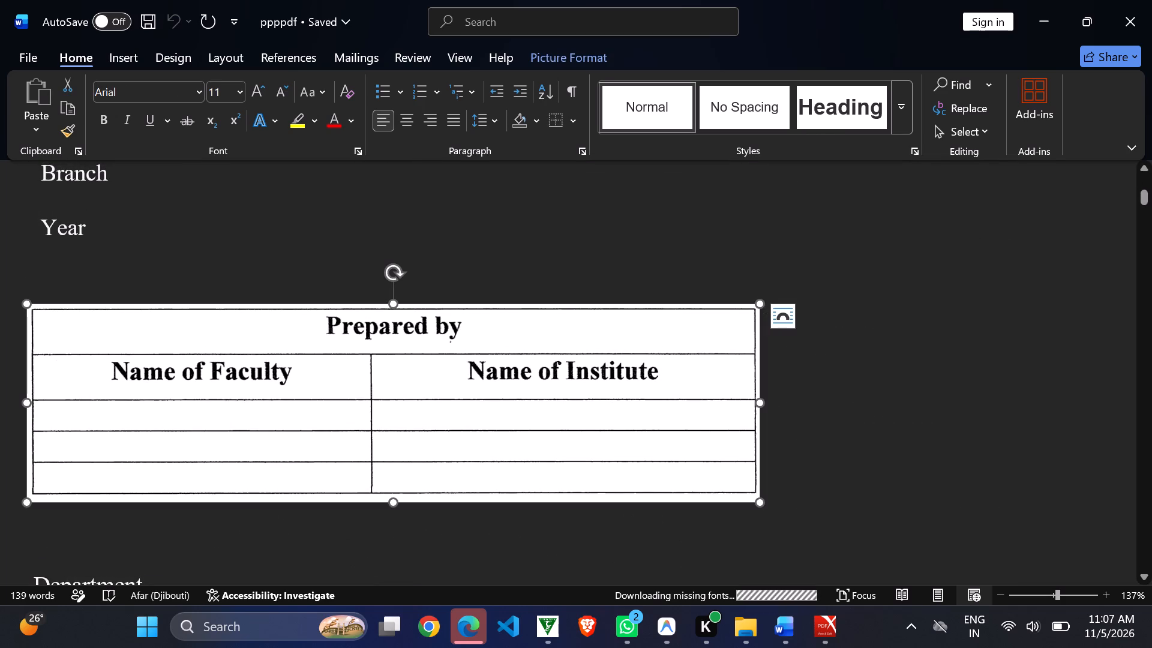
click(287, 412)
click(355, 489)
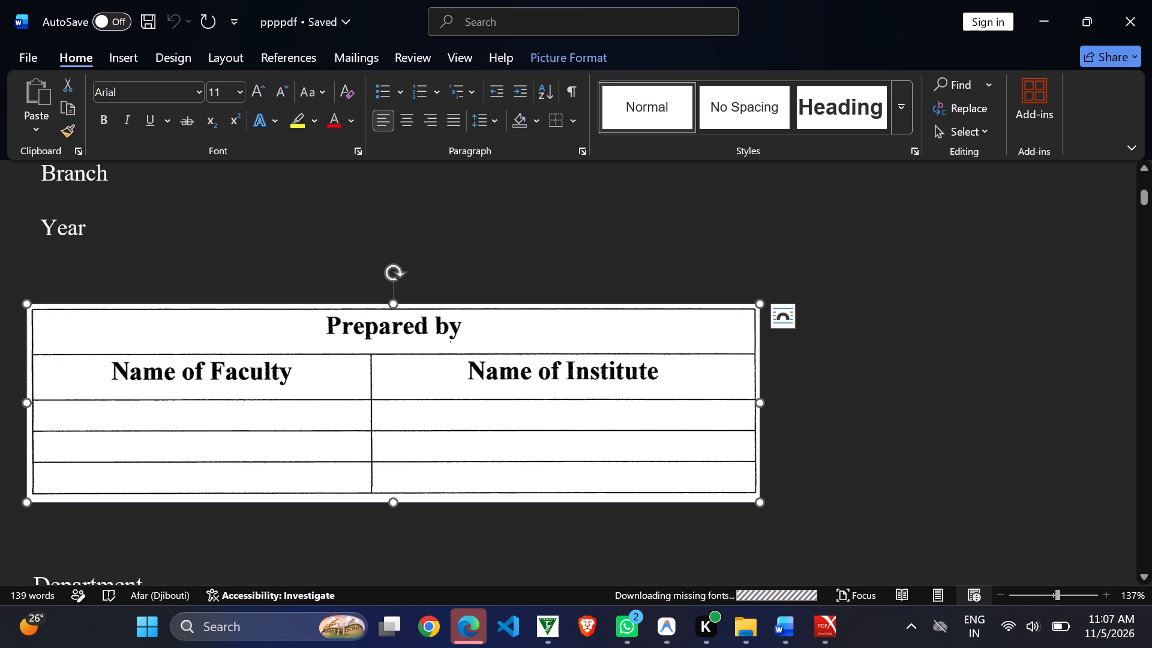
scroll(355, 489, up, 2)
click(355, 489)
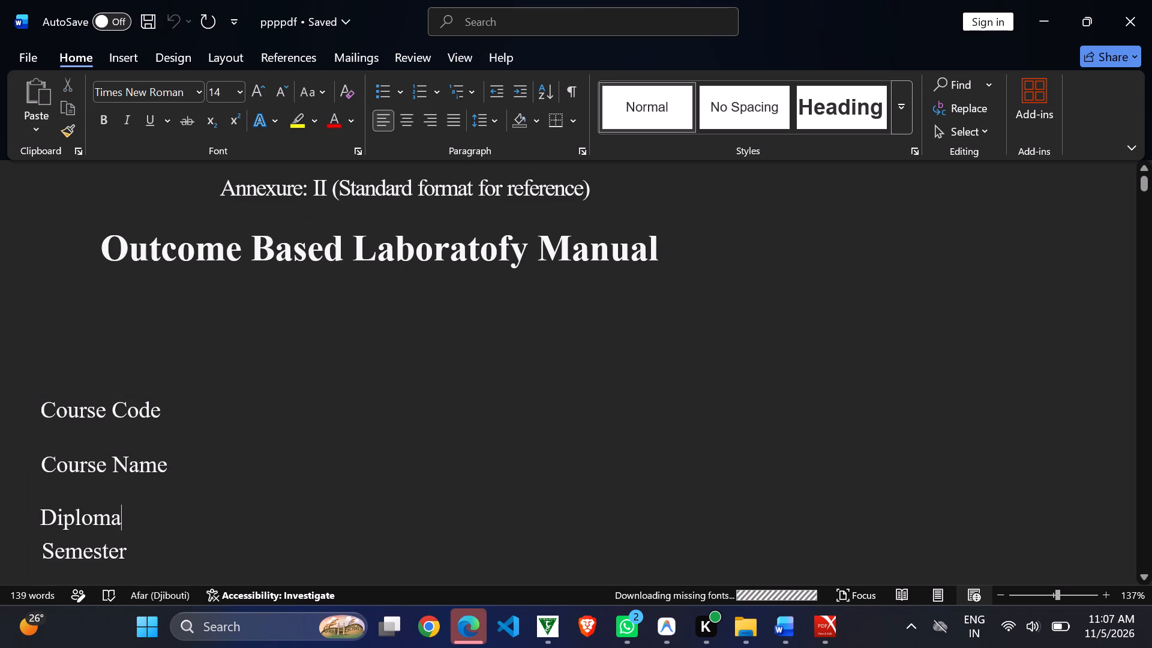
scroll(290, 476, down, 1)
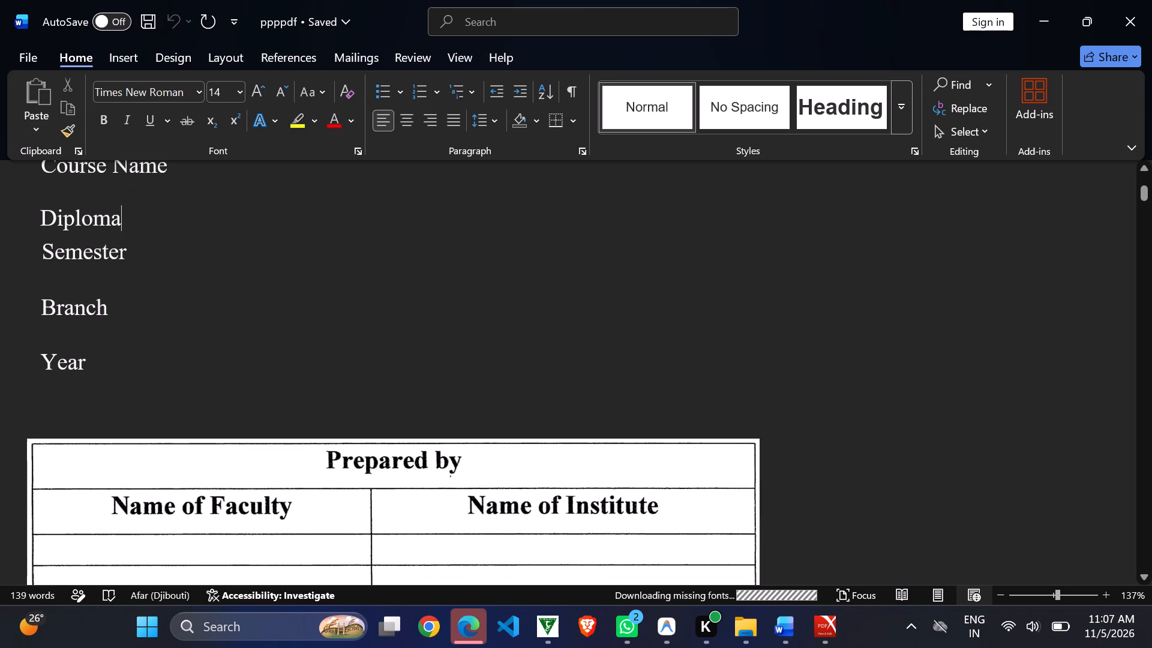
click(218, 546)
scroll(239, 541, down, 1)
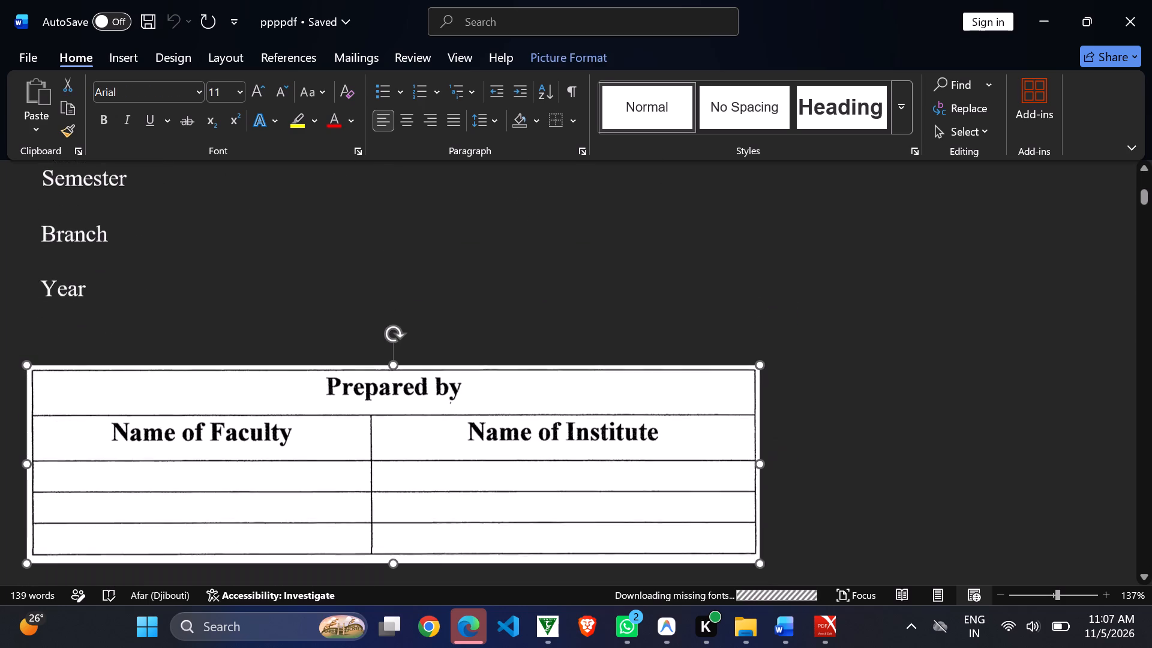
scroll(239, 541, down, 1)
click(286, 427)
scroll(286, 427, up, 1)
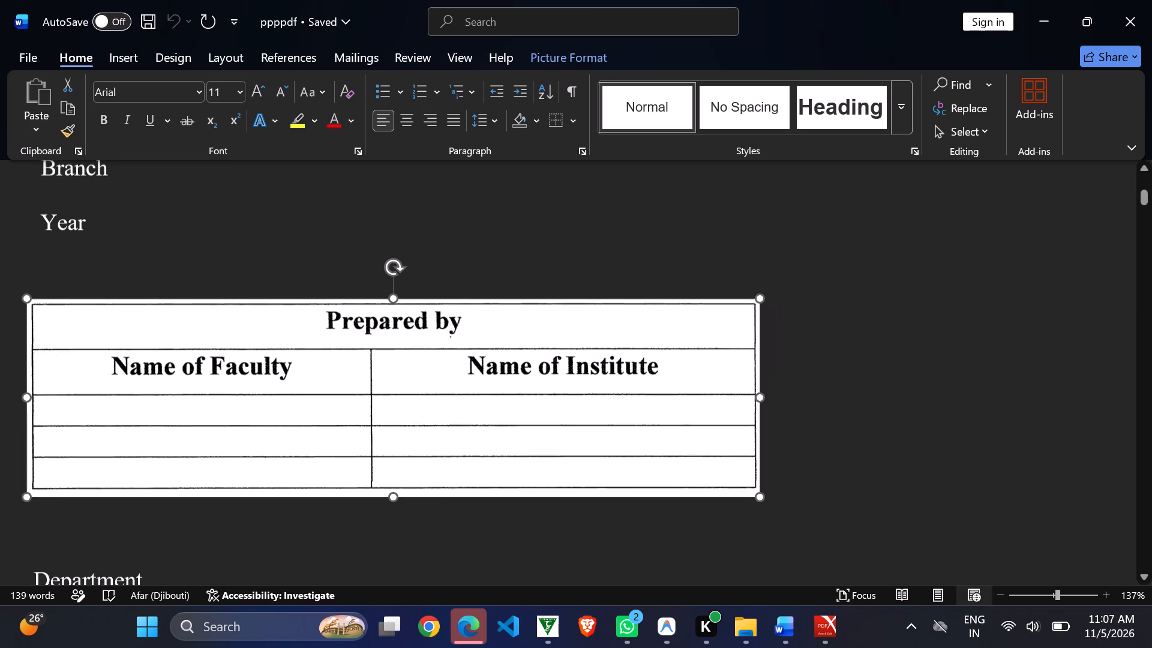
scroll(286, 427, up, 1)
click(286, 425)
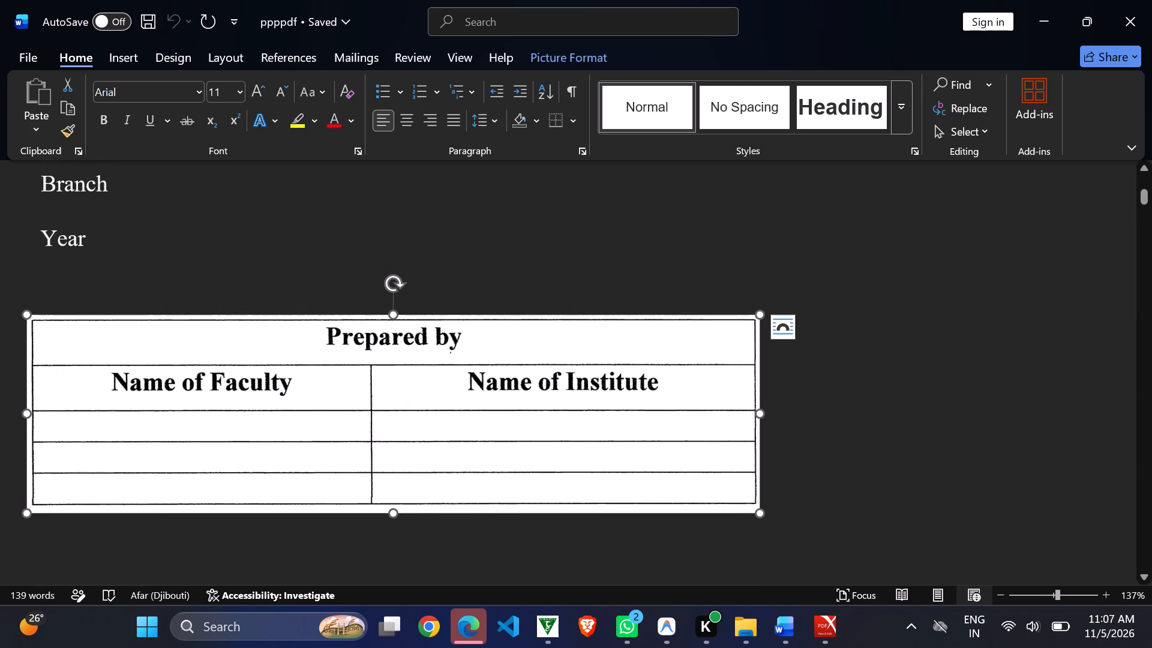
scroll(434, 283, up, 3)
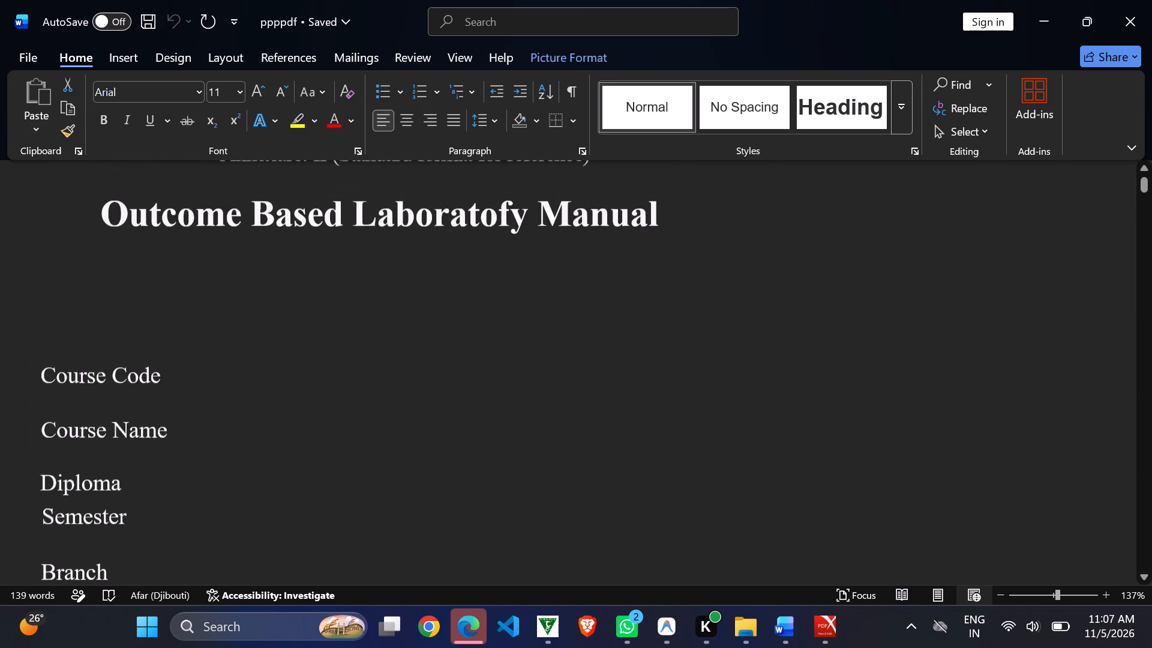
scroll(434, 283, up, 2)
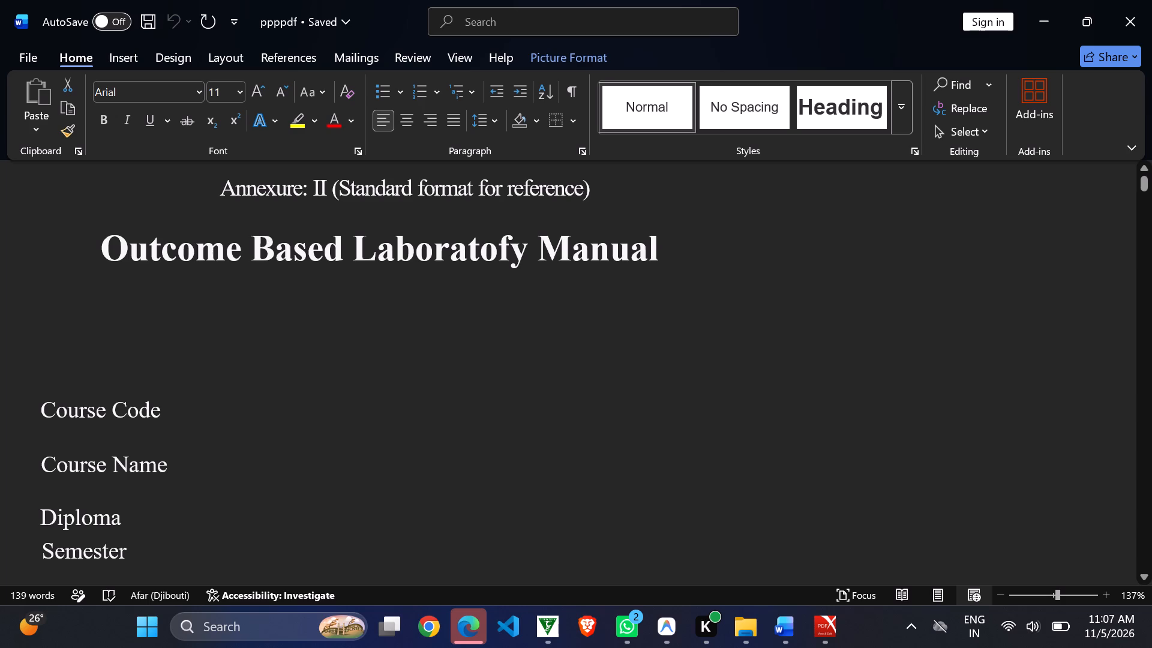
Examine the pages after the cover, checking whether the Title of the Experience table can be edited, and return to the title.
click(278, 365)
scroll(278, 365, down, 1)
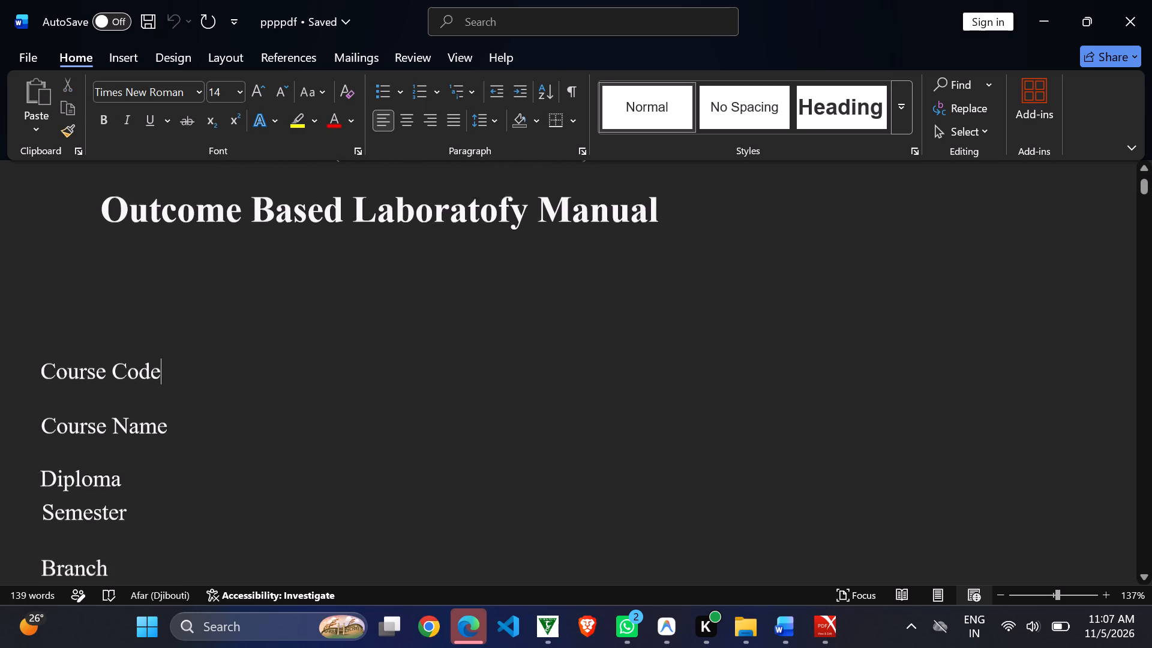
scroll(278, 365, down, 7)
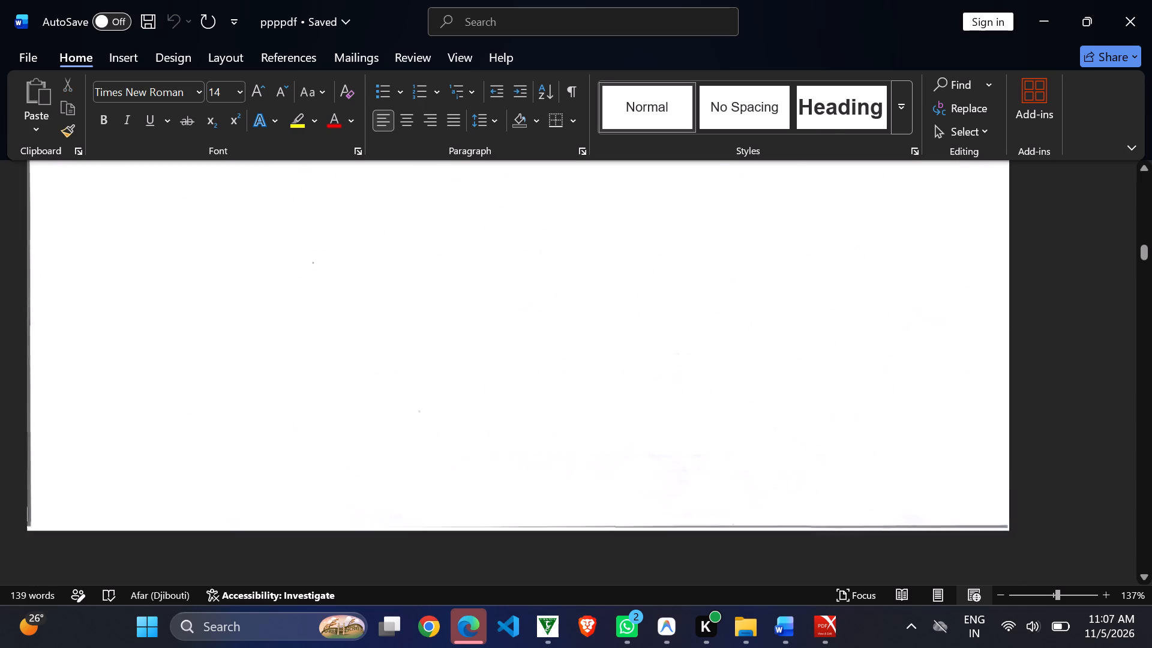
scroll(278, 365, down, 2)
click(278, 365)
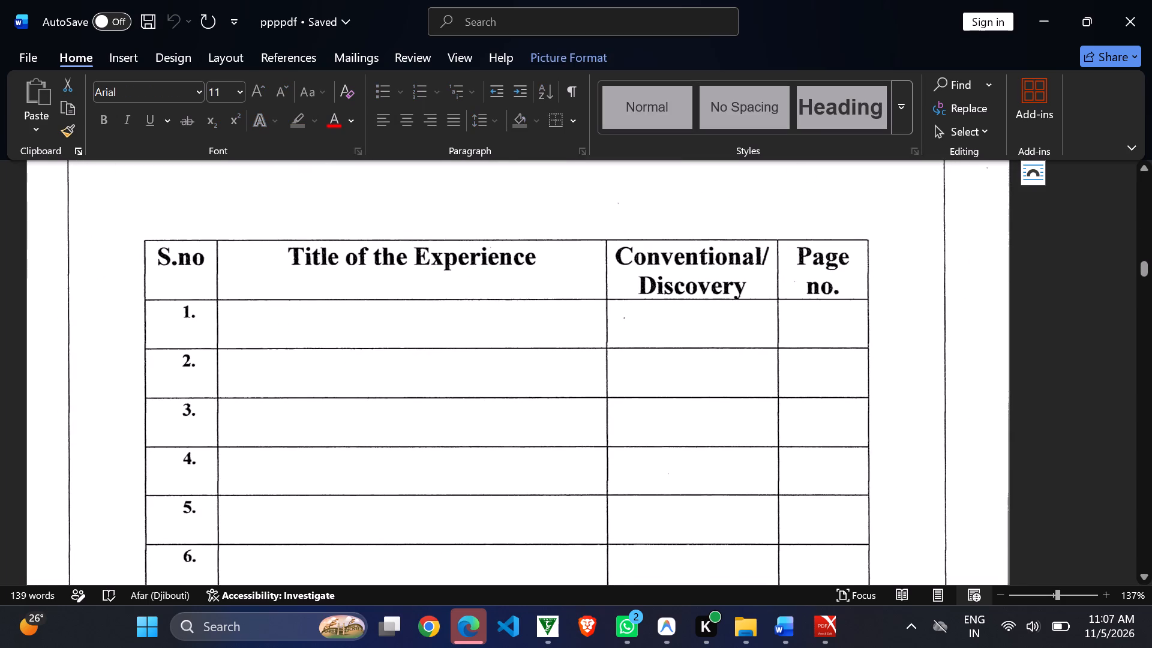
double_click(319, 320)
scroll(319, 320, down, 1)
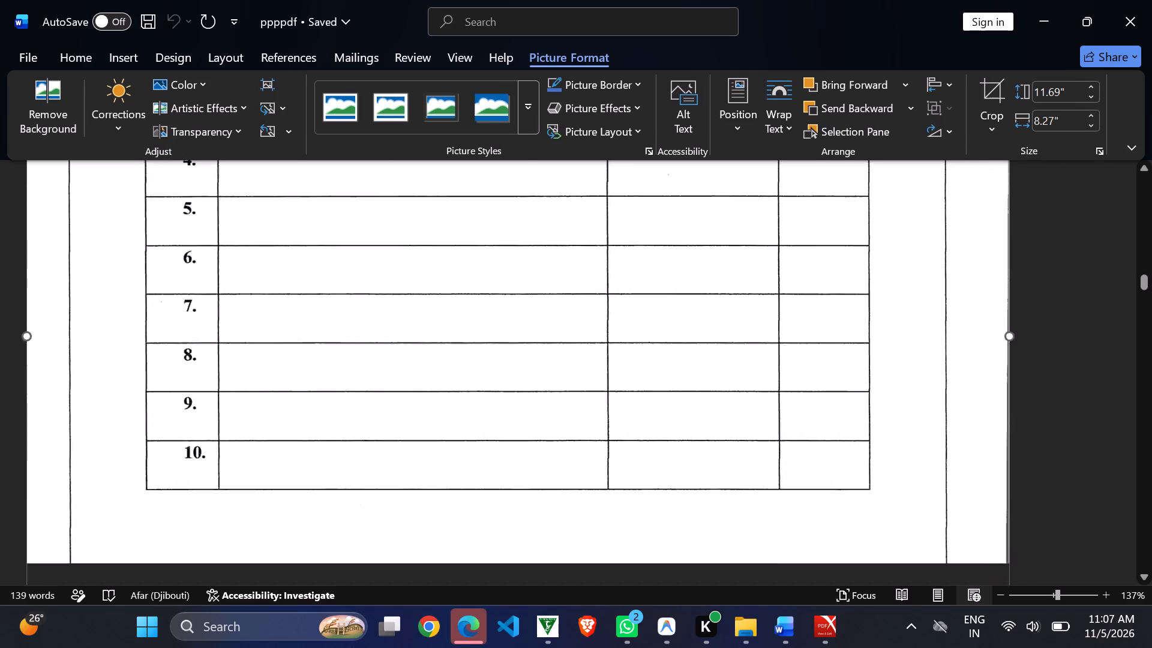
scroll(319, 320, down, 3)
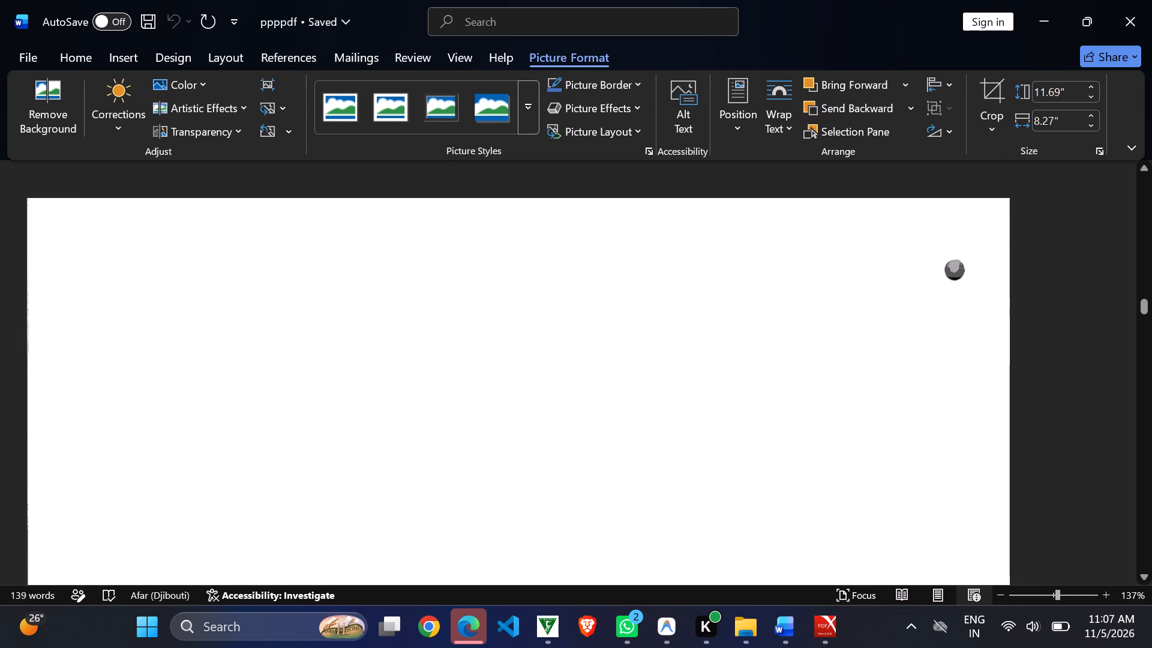
scroll(319, 320, down, 3)
scroll(319, 320, up, 3)
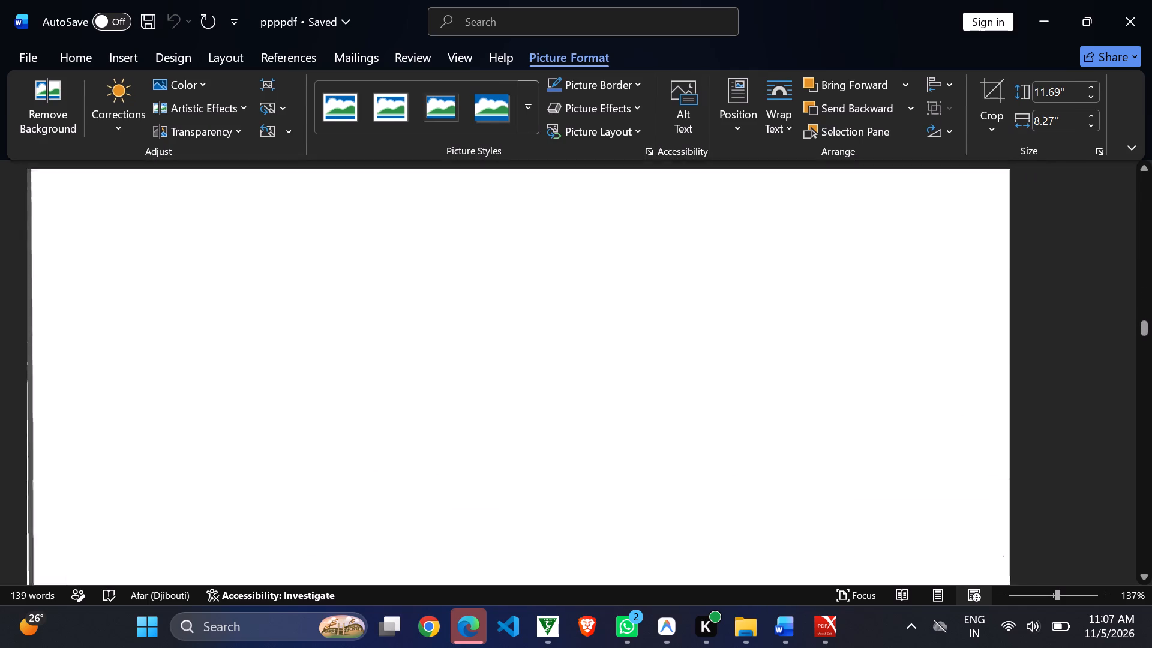
scroll(319, 320, up, 8)
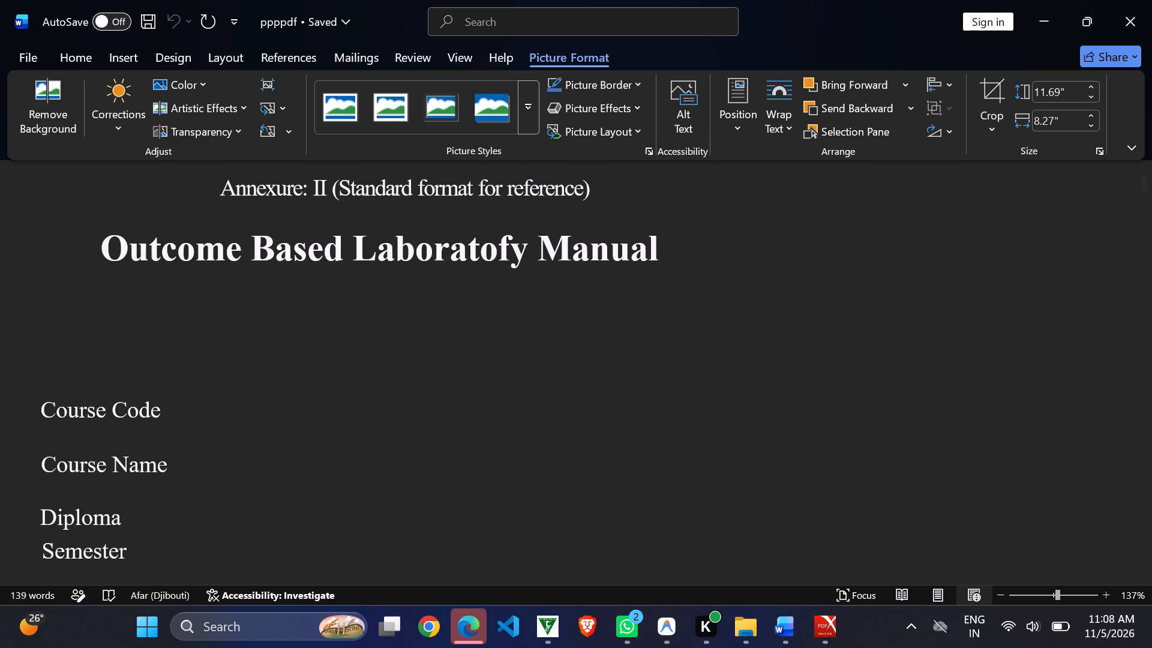
Recheck the Prepared by table and the Department, Institute and Logo text on the cover page.
scroll(319, 320, down, 1)
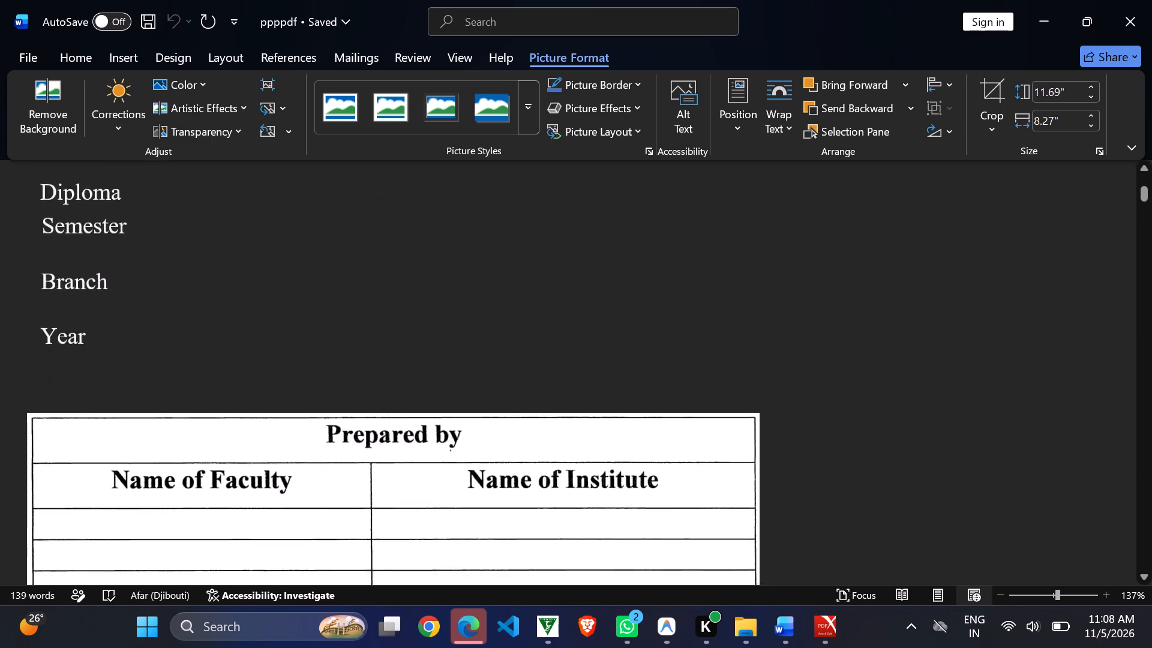
click(269, 370)
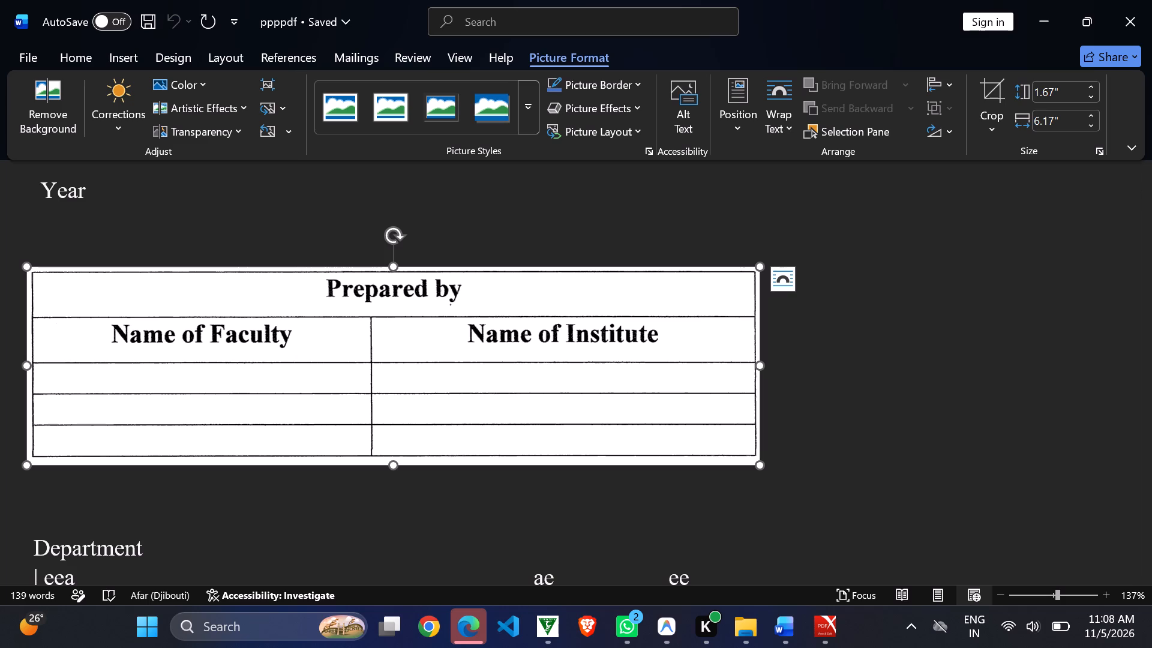
scroll(269, 370, down, 1)
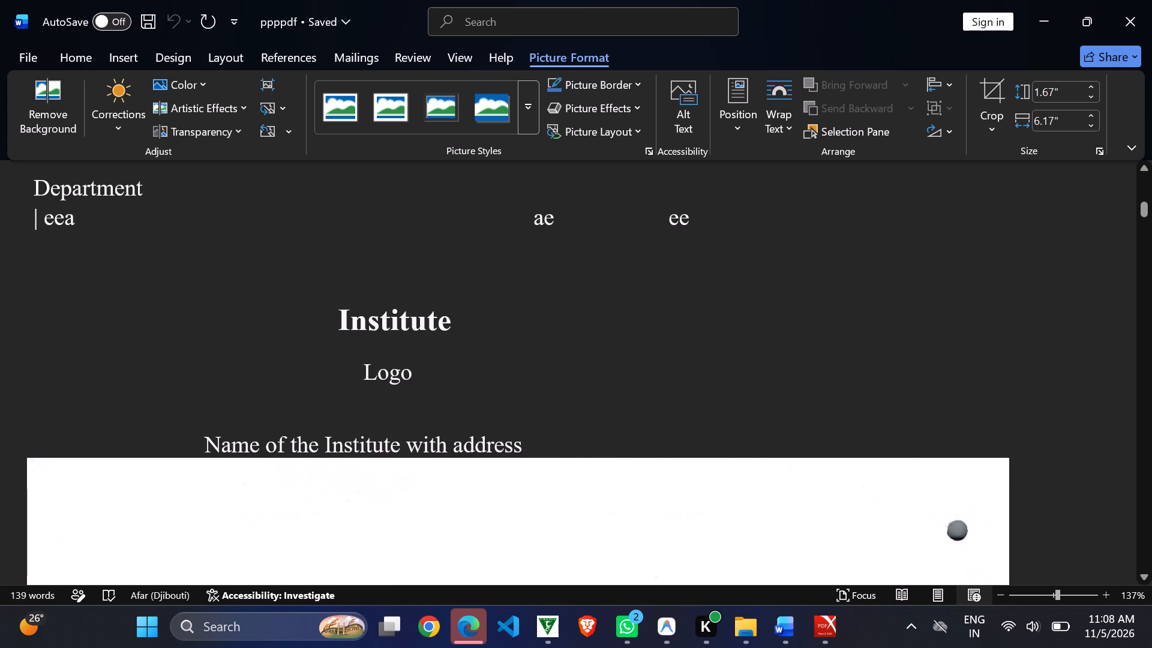
scroll(359, 417, up, 1)
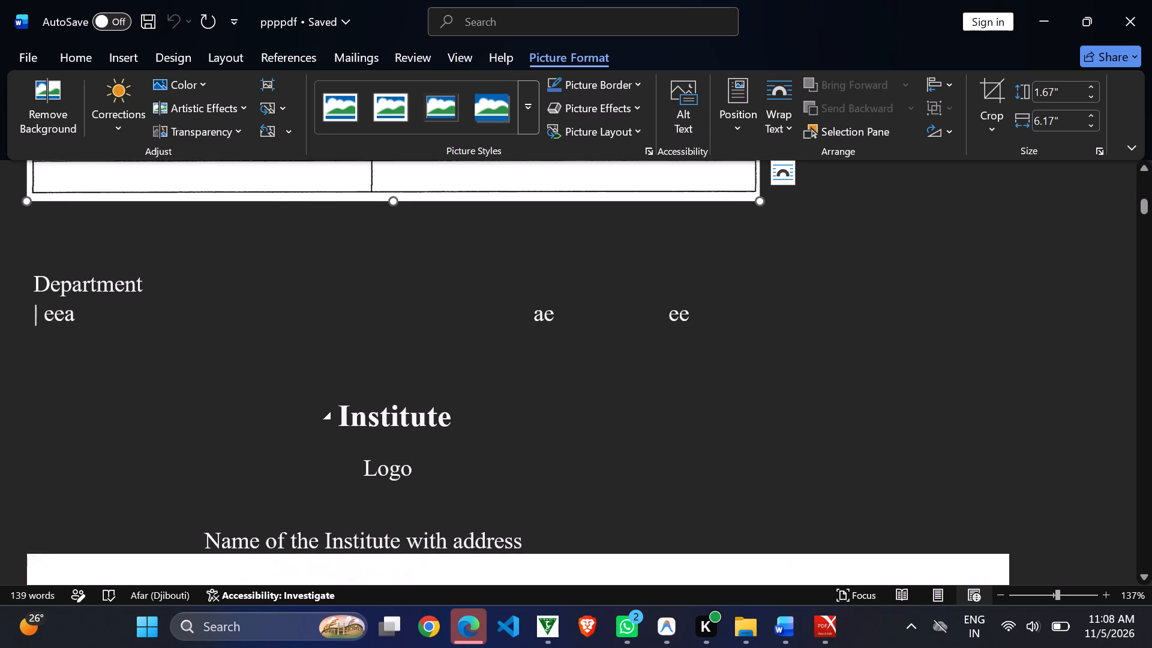
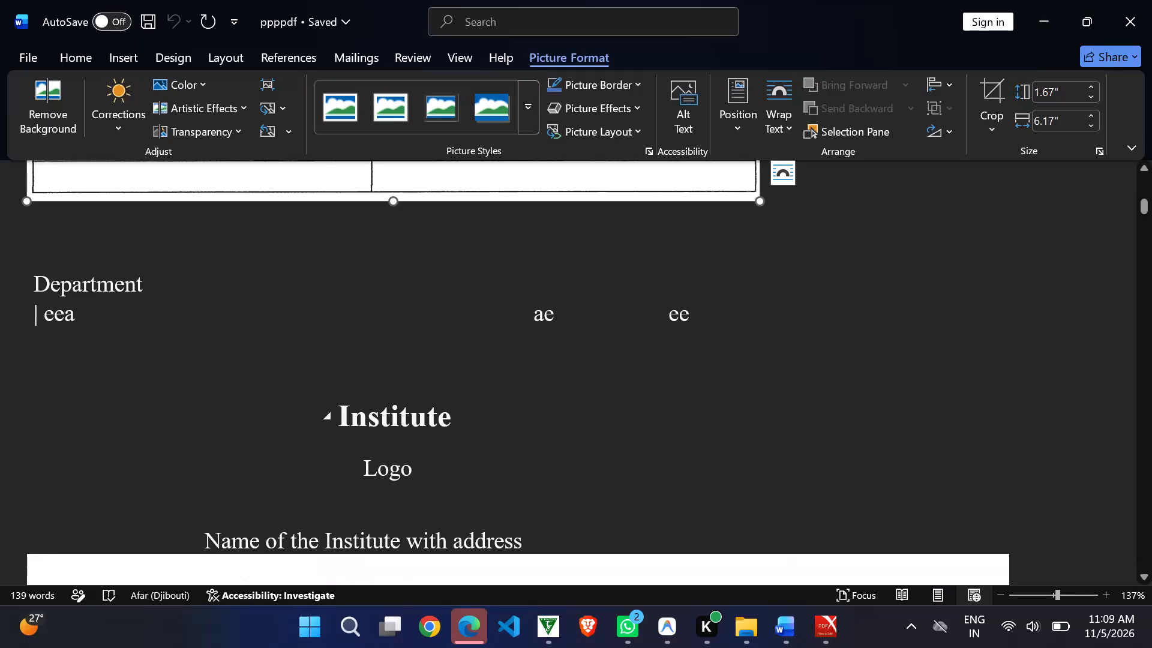
Go to the List of Experiments page in the ppppdf document and check whether its table is selectable as editable text.
click(1044, 397)
scroll(1044, 397, down, 2)
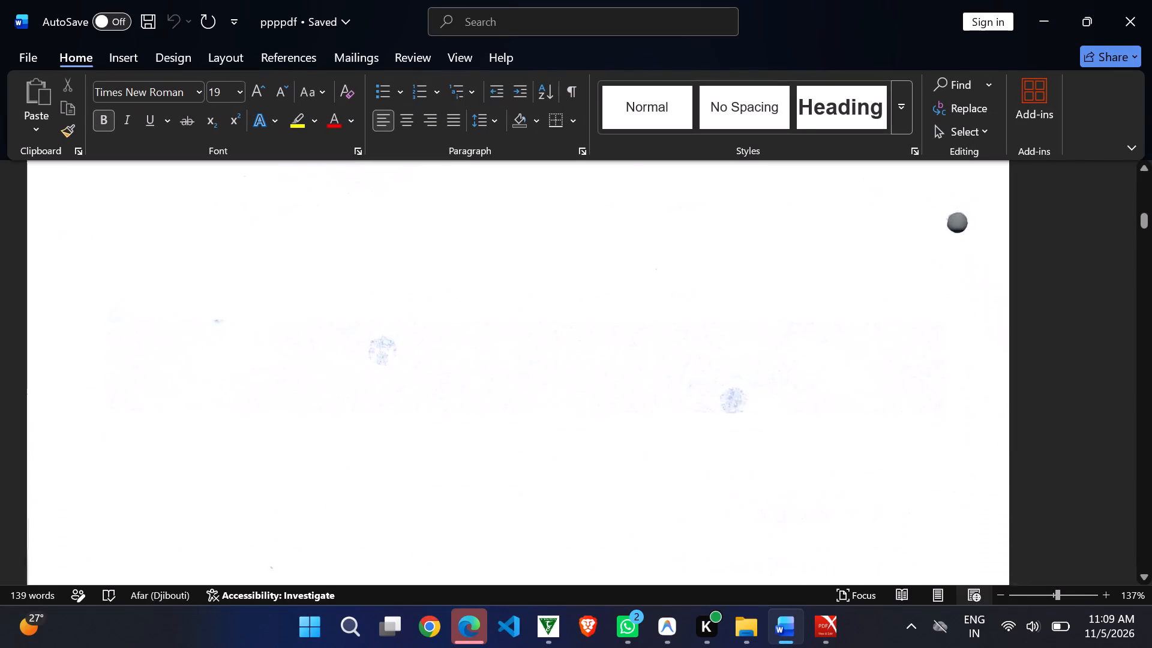
scroll(1044, 397, down, 4)
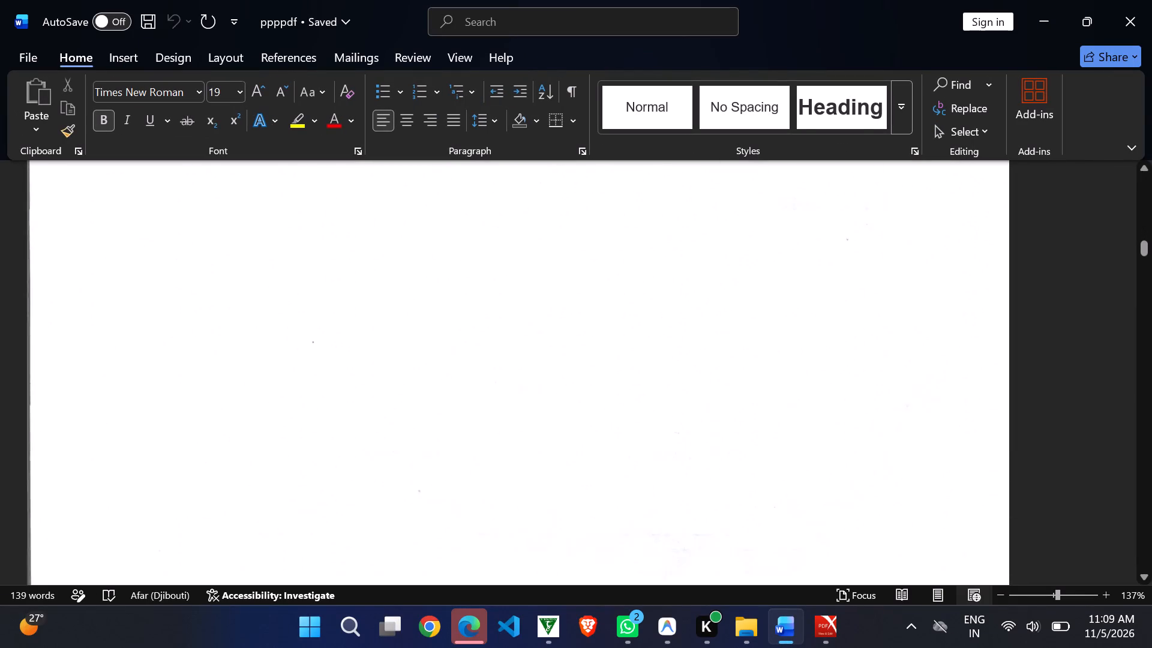
scroll(1044, 397, down, 1)
click(544, 389)
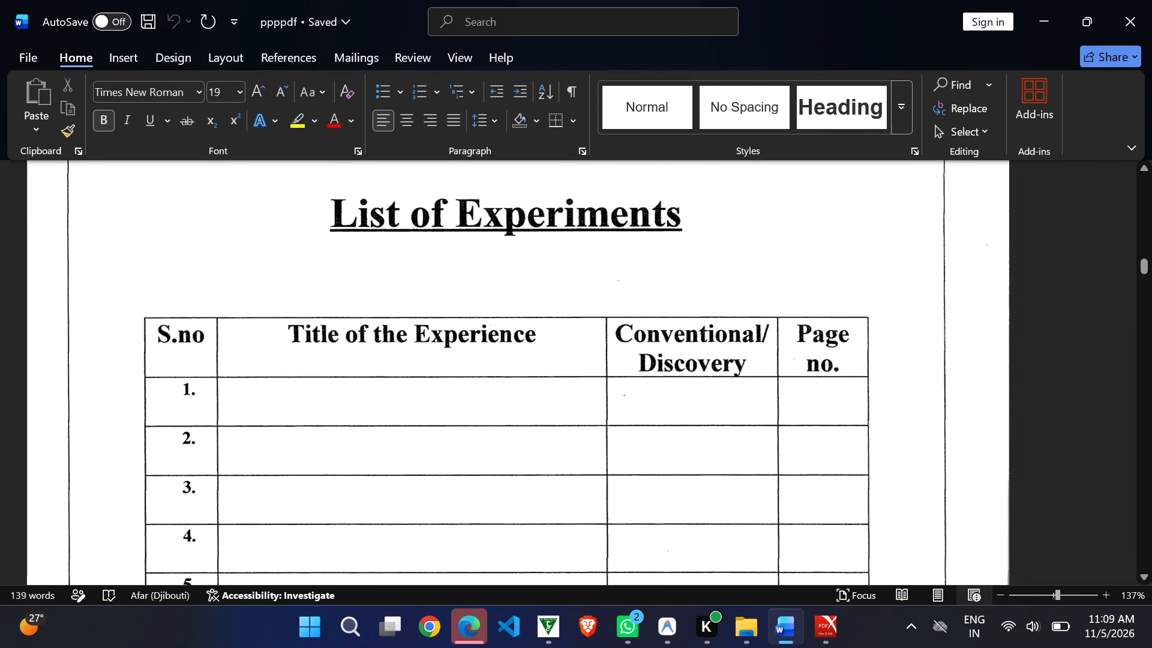
click(482, 419)
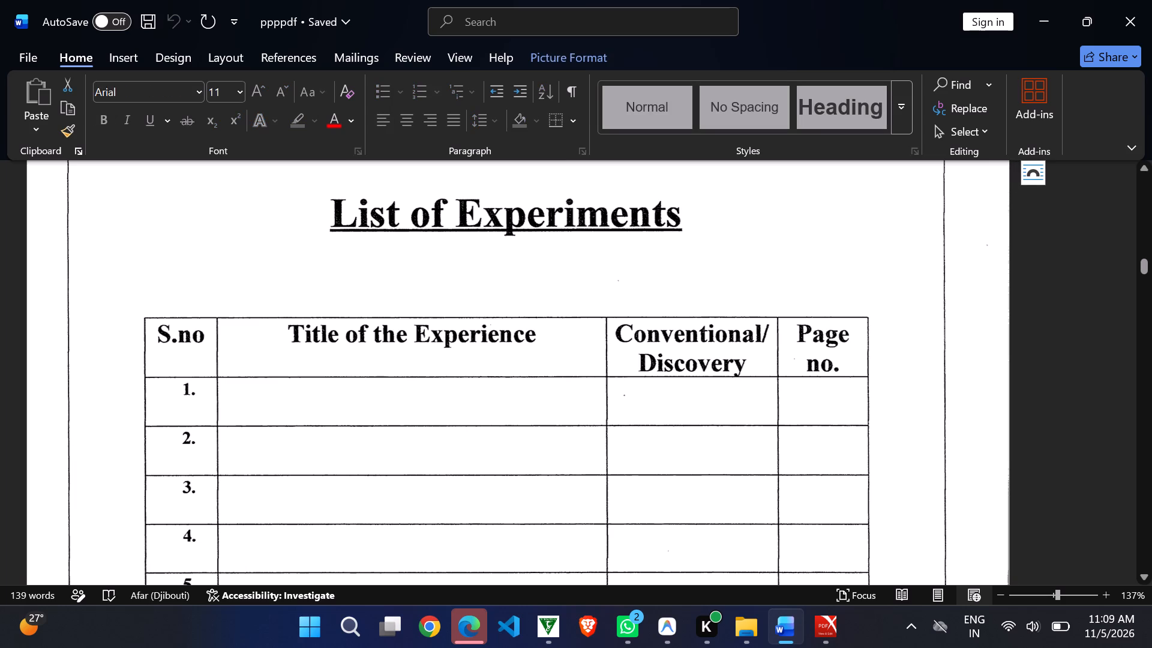
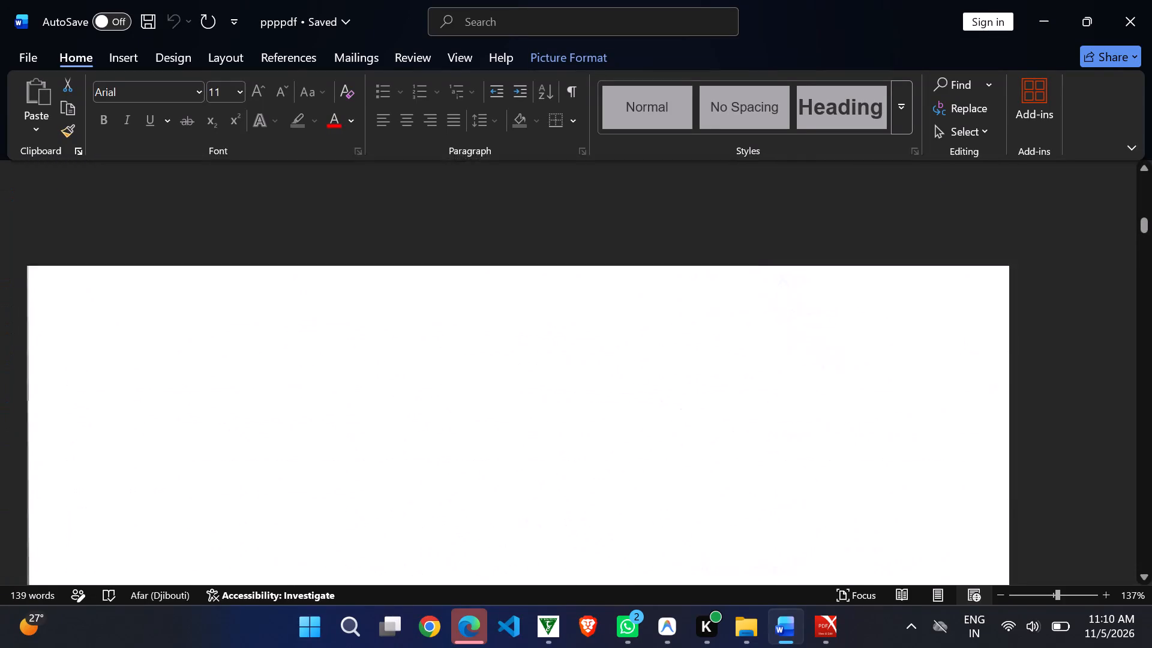
Switch to the scanned Letter No 4454 PDF in PDF X, with its window maximized and the scanned-PDF OCR notice dismissed.
click(781, 636)
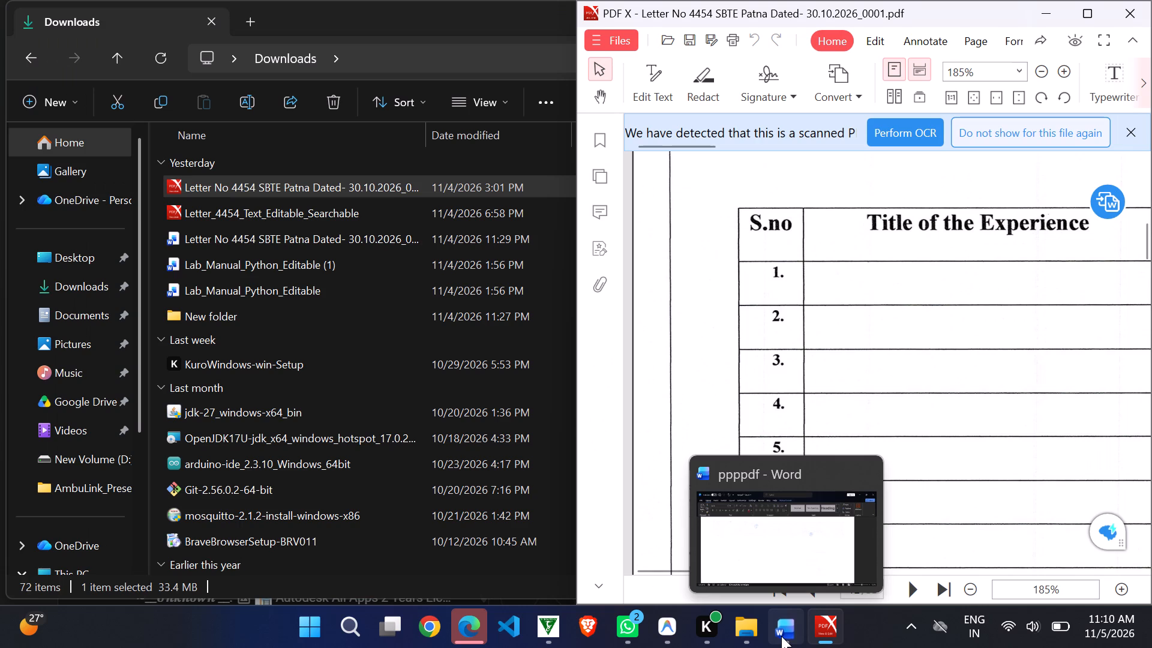
click(900, 281)
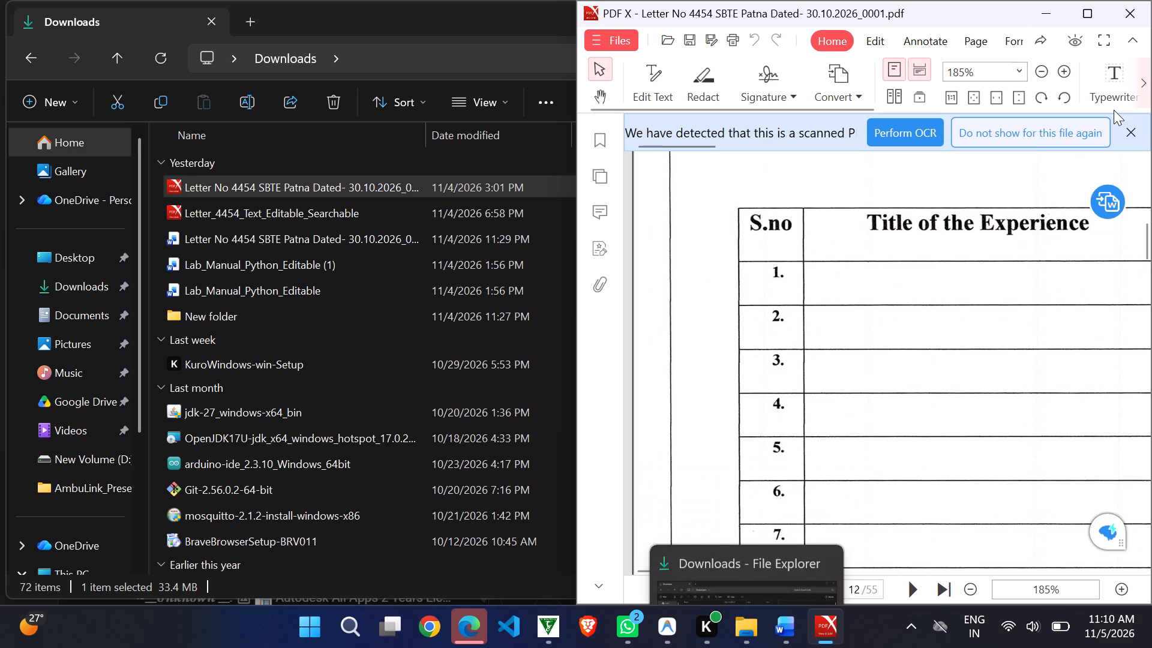
click(1091, 8)
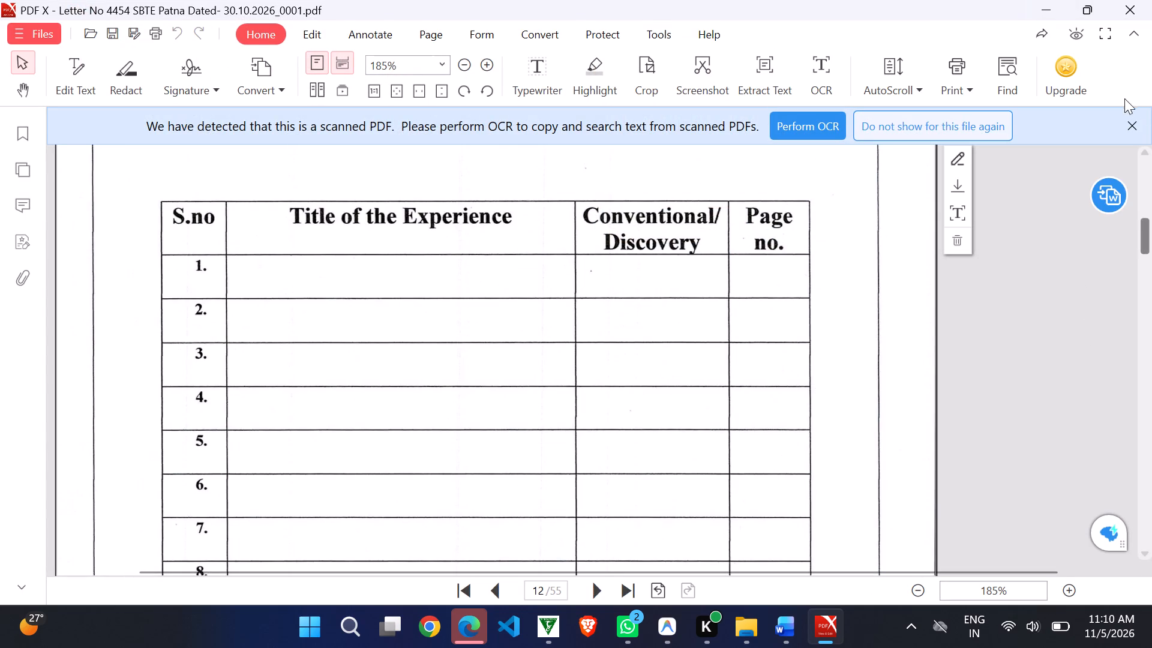
click(1133, 131)
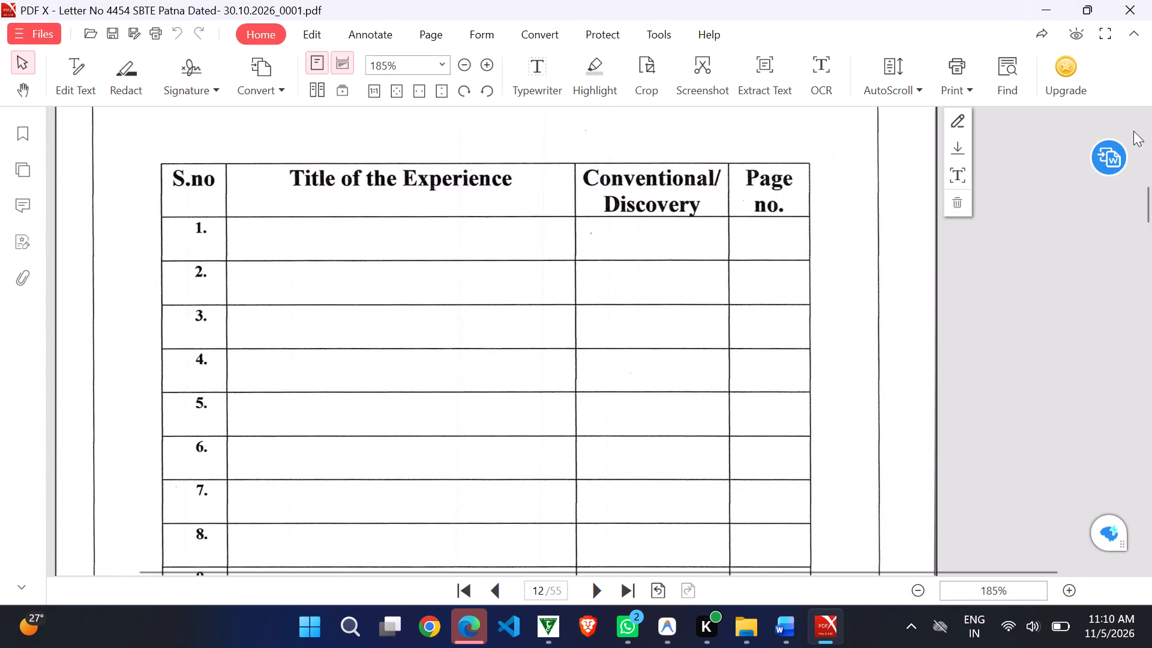
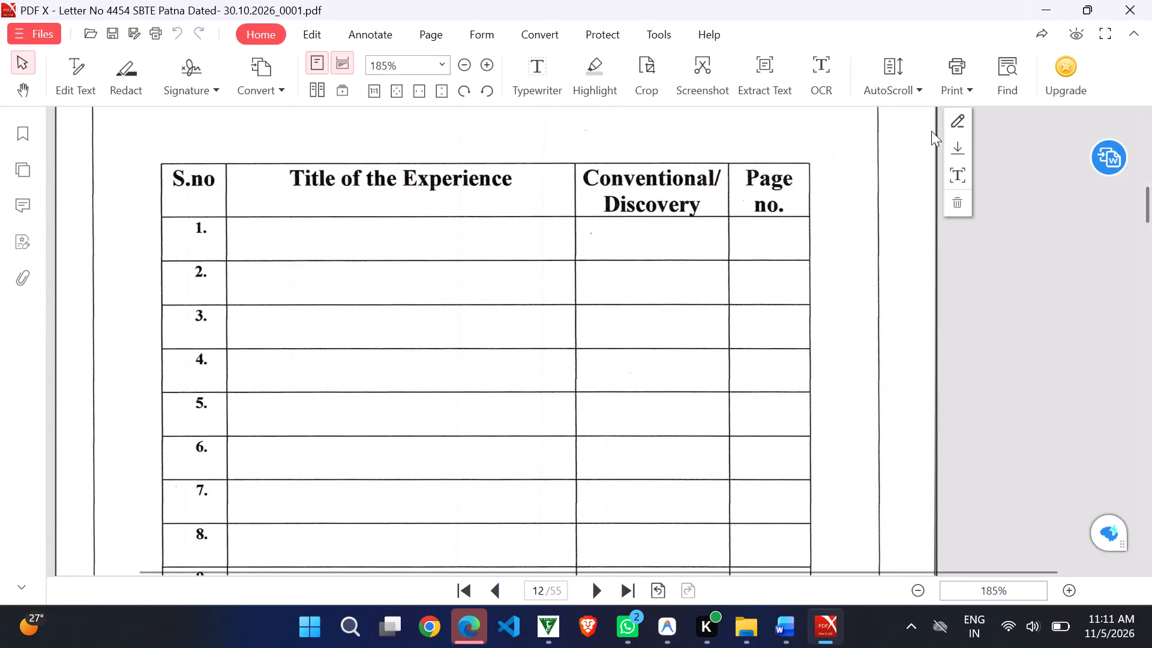
Check whether the List of Experiments table on page 12 can be edited in image editing mode, and leave that mode.
click(961, 118)
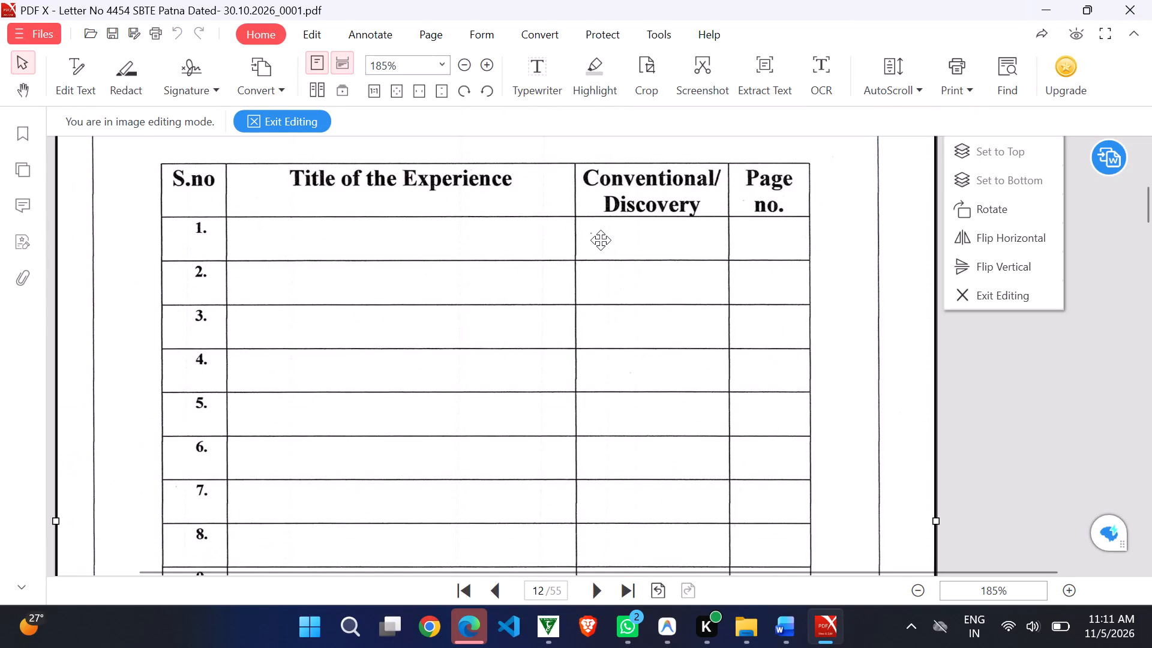
click(598, 240)
scroll(648, 247, up, 4)
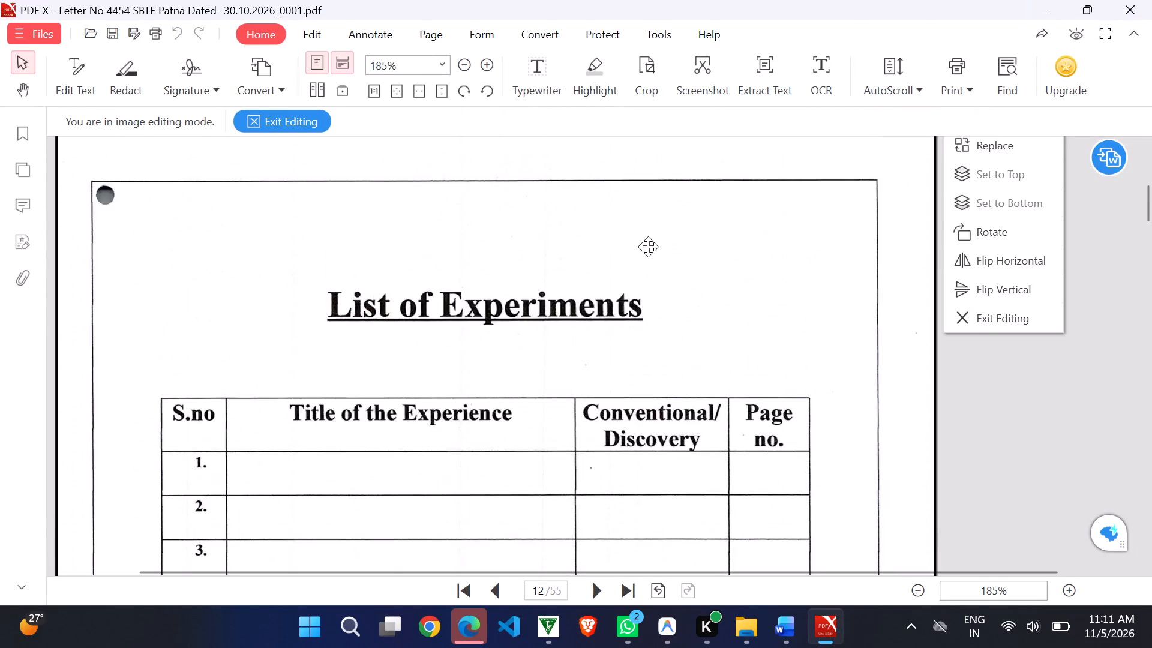
scroll(648, 247, up, 1)
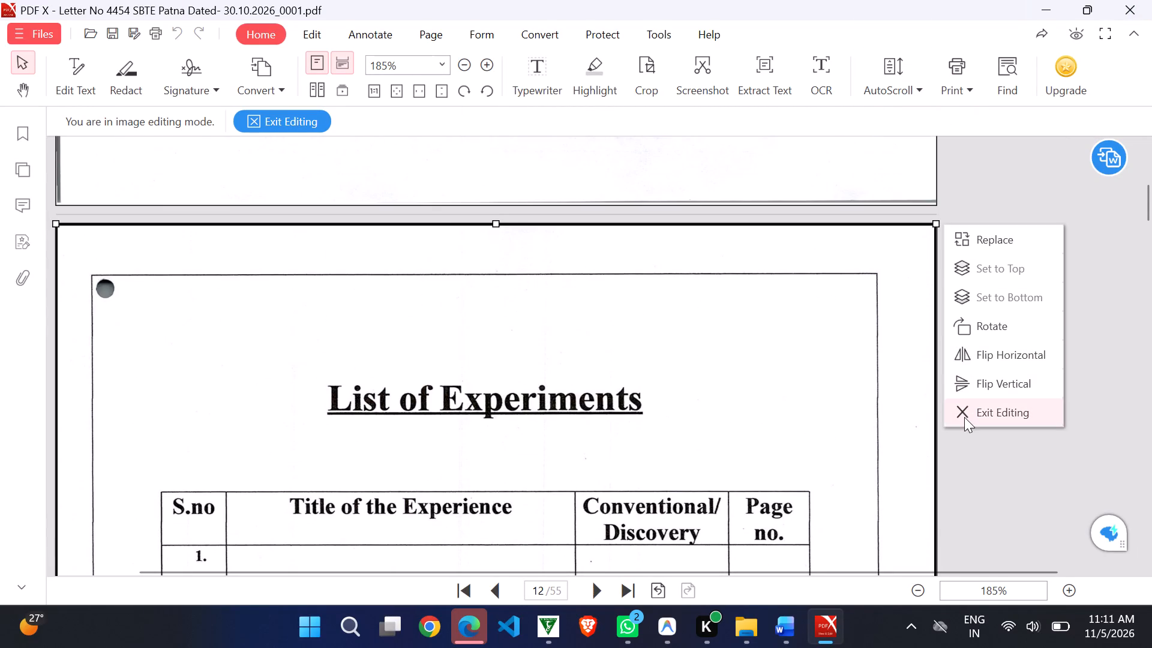
click(962, 417)
scroll(962, 417, down, 1)
click(637, 332)
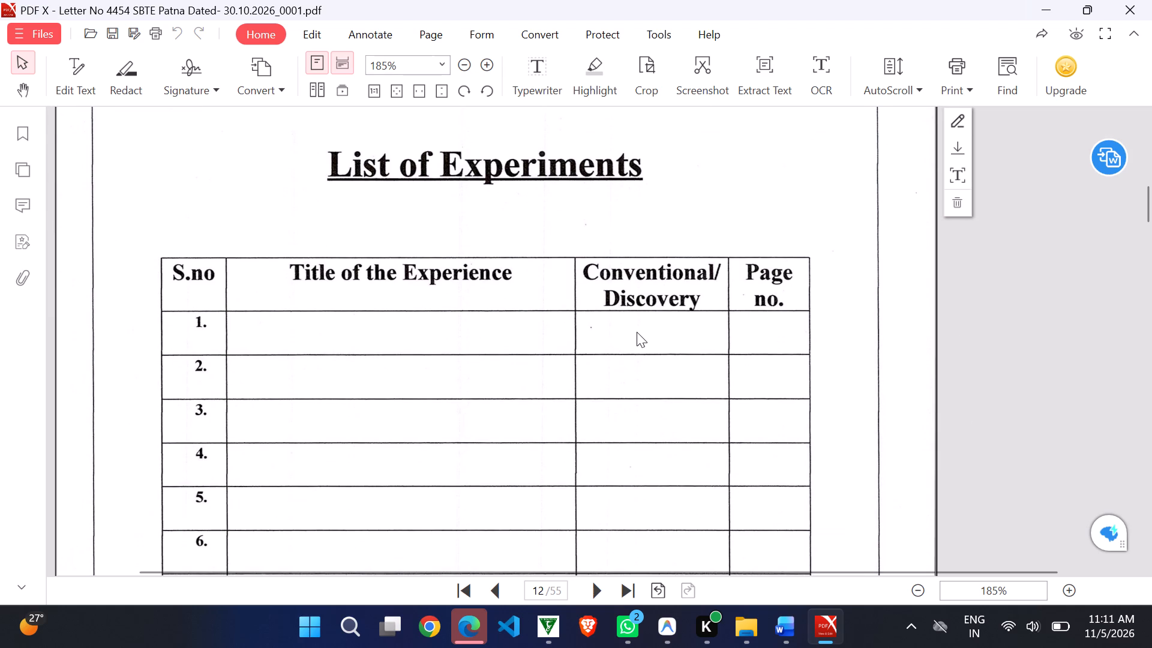
Check whether the "Name of the Institute with address" line on page 10 can be selected as text.
scroll(520, 338, up, 9)
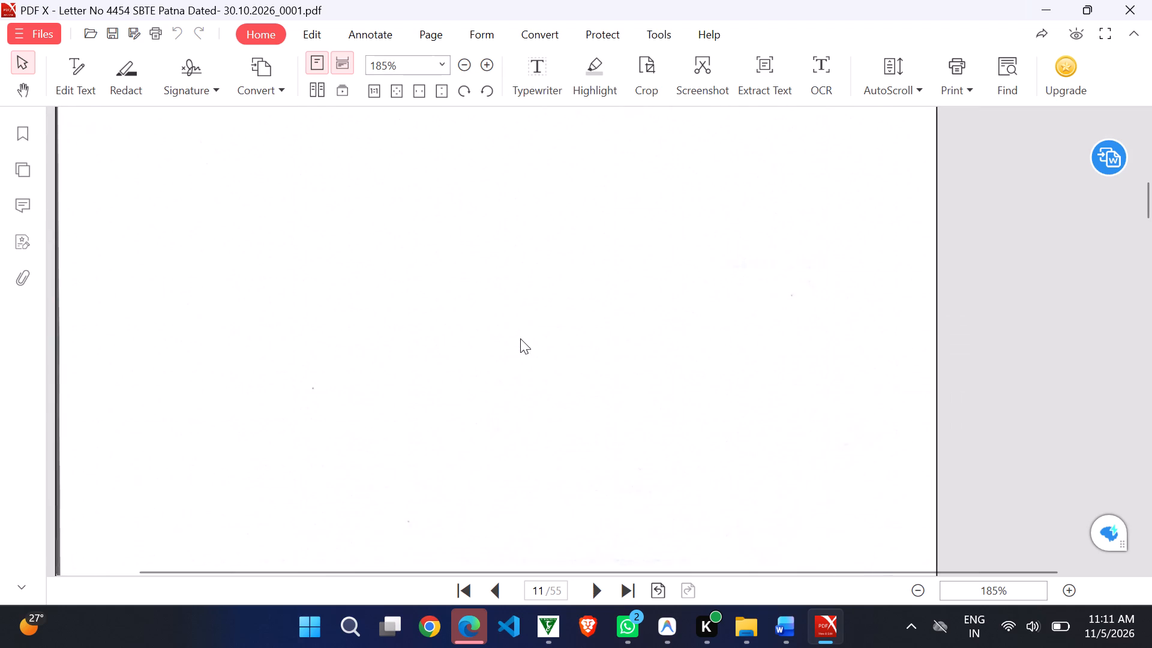
scroll(520, 338, up, 6)
scroll(640, 353, up, 4)
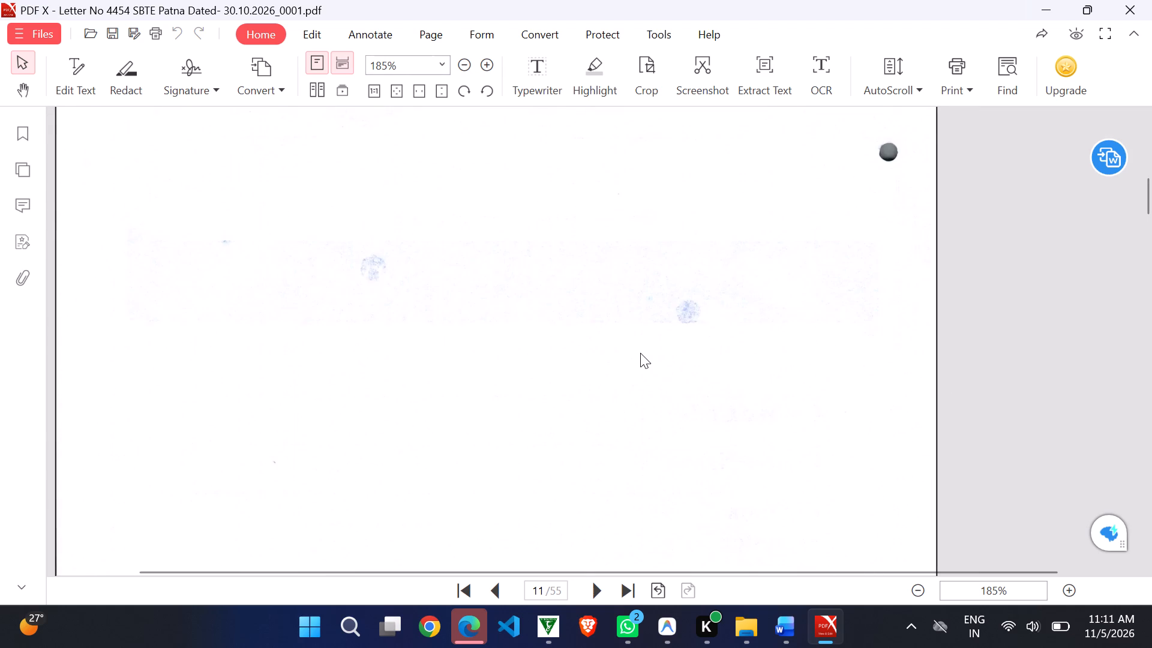
scroll(637, 375, up, 5)
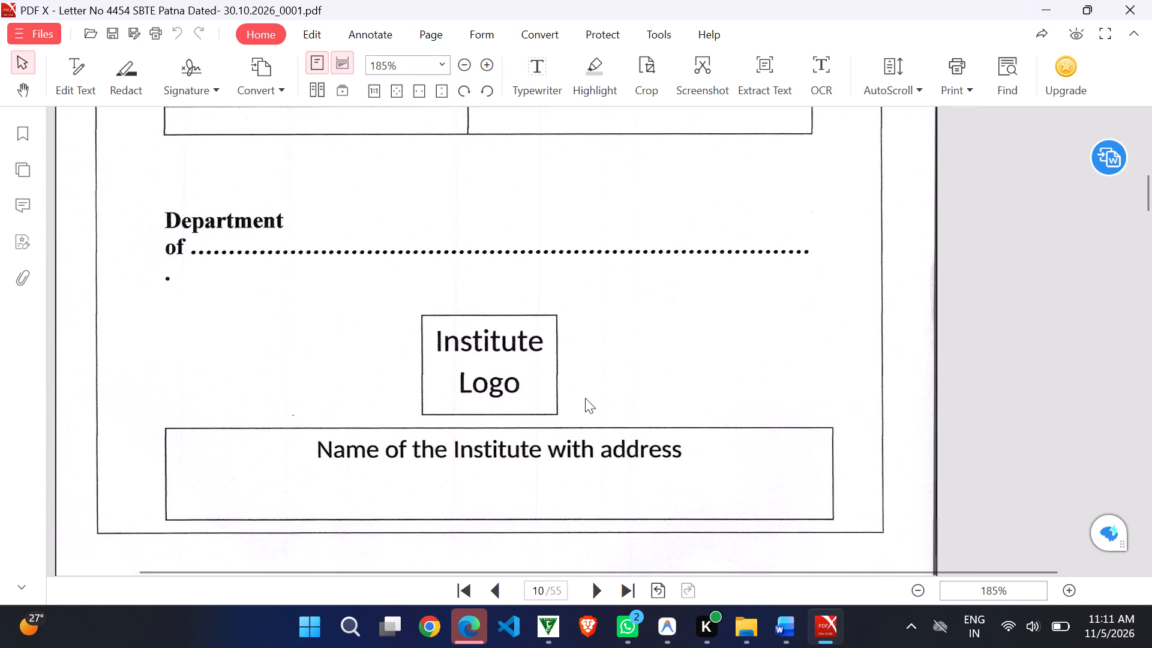
triple_click(569, 447)
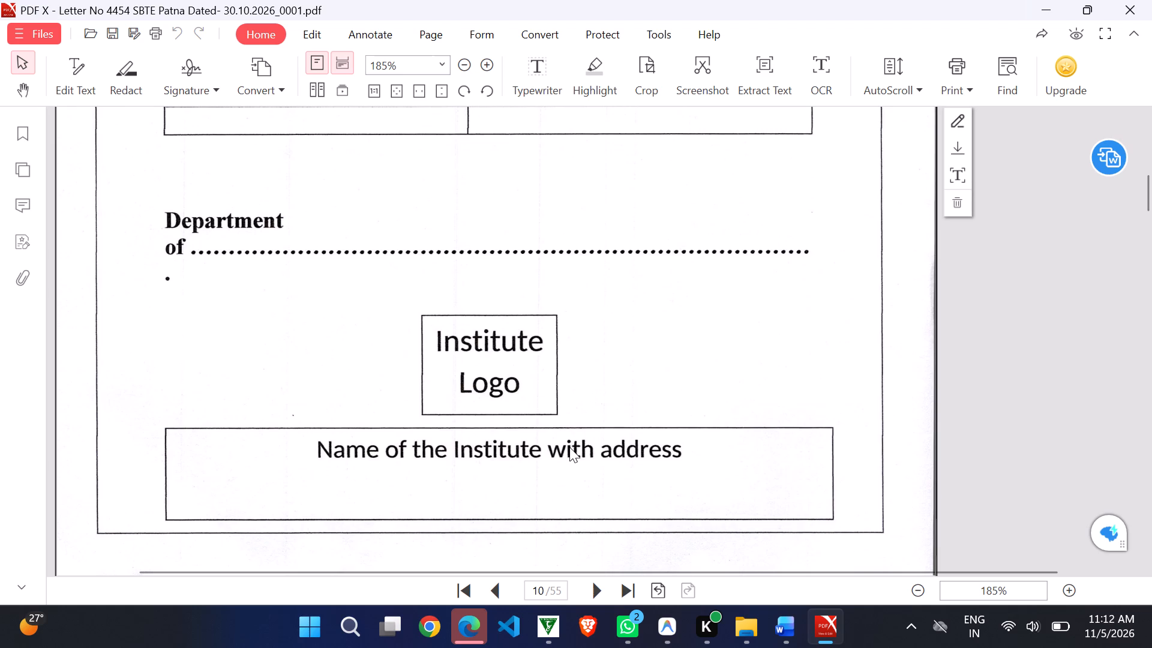
Close the scanned Letter No 4454 PDF.
click(1151, 0)
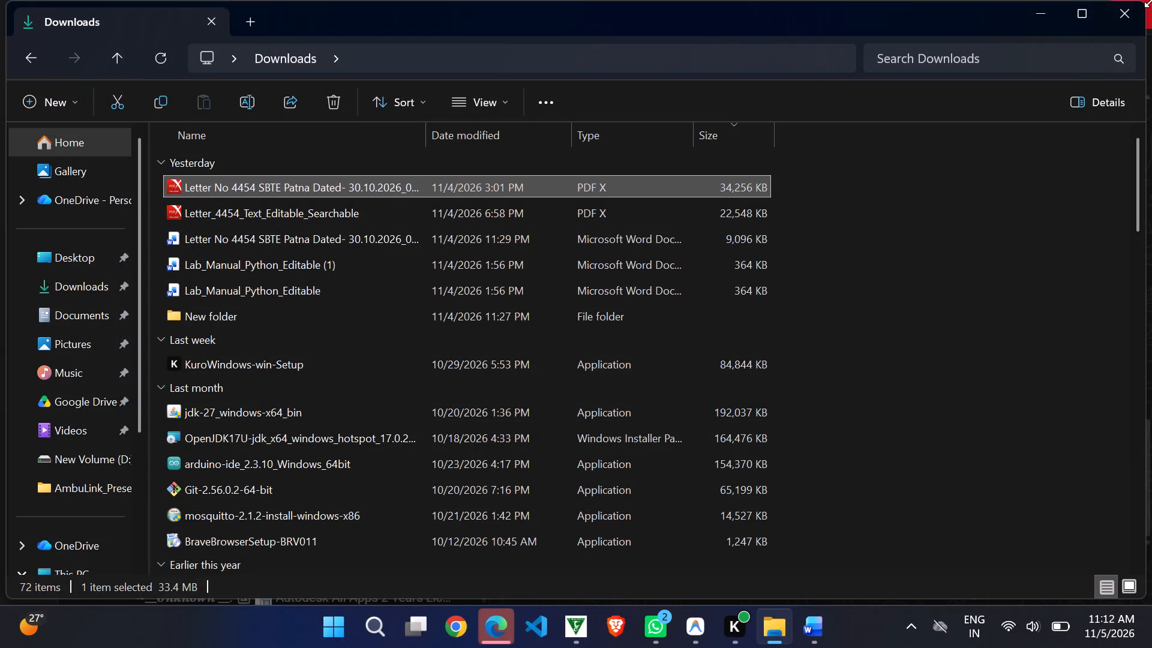
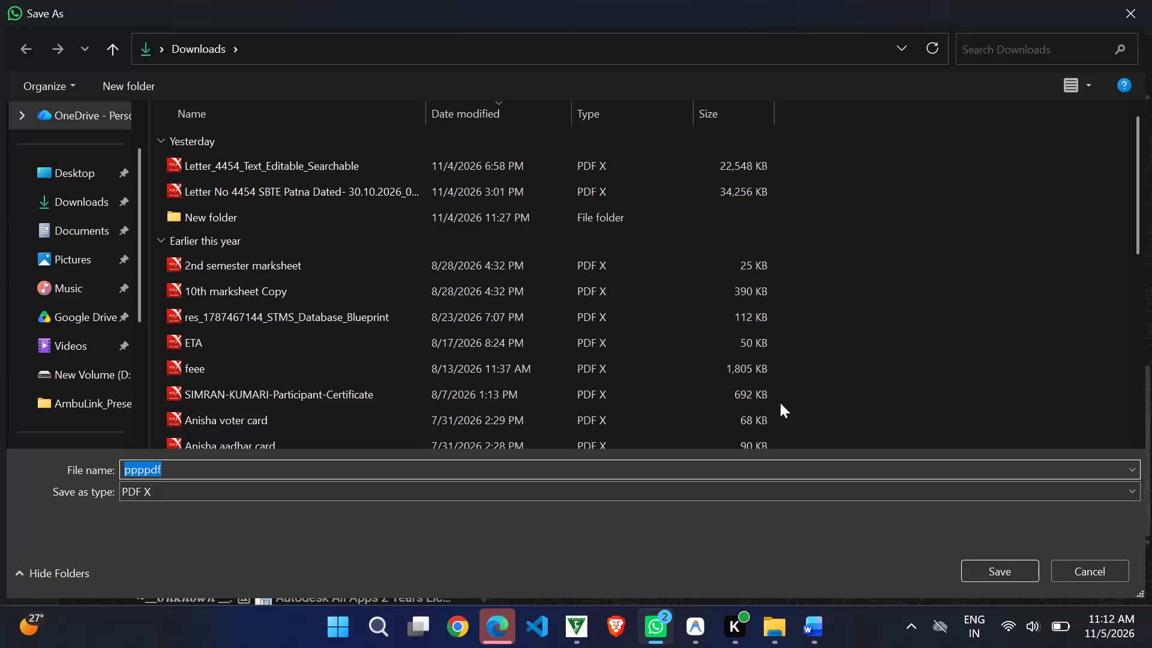
Name the PDF being saved from WhatsApp pdf and choose the Downloads folder as its destination.
key(BackSpace)
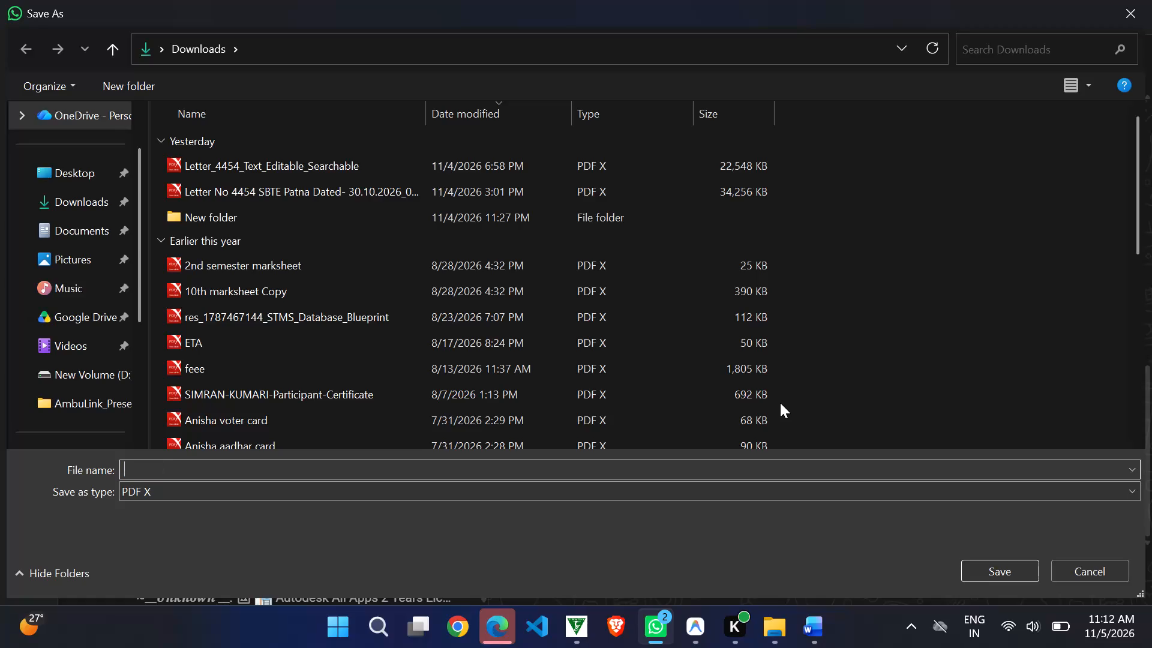
text(pdf)
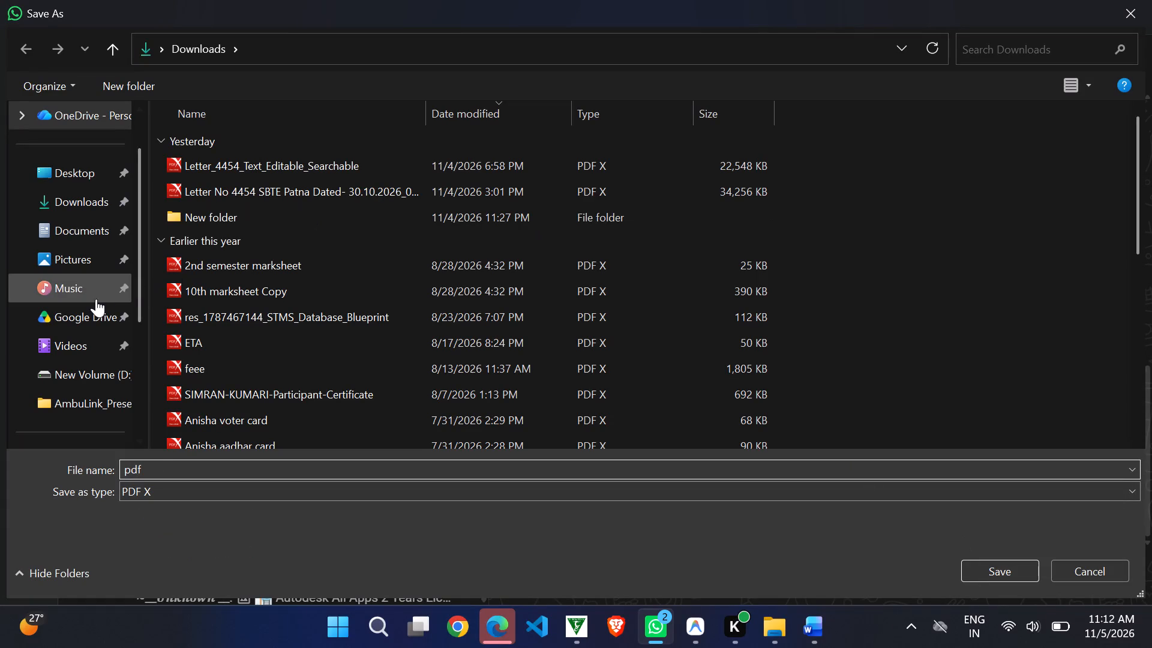
click(110, 205)
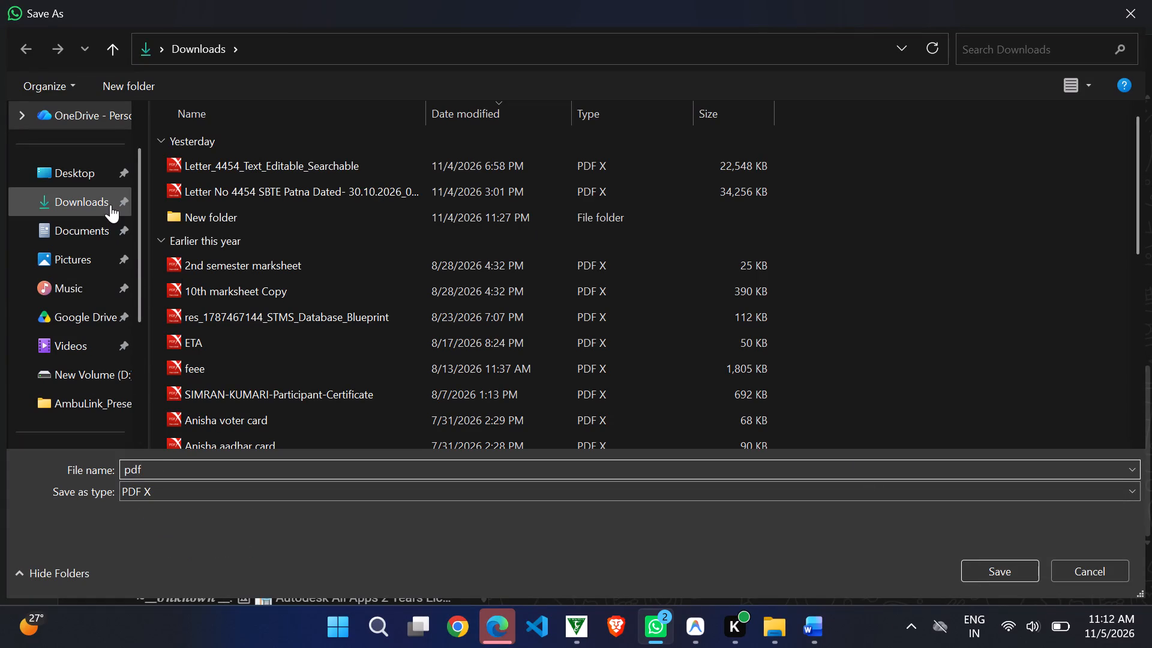
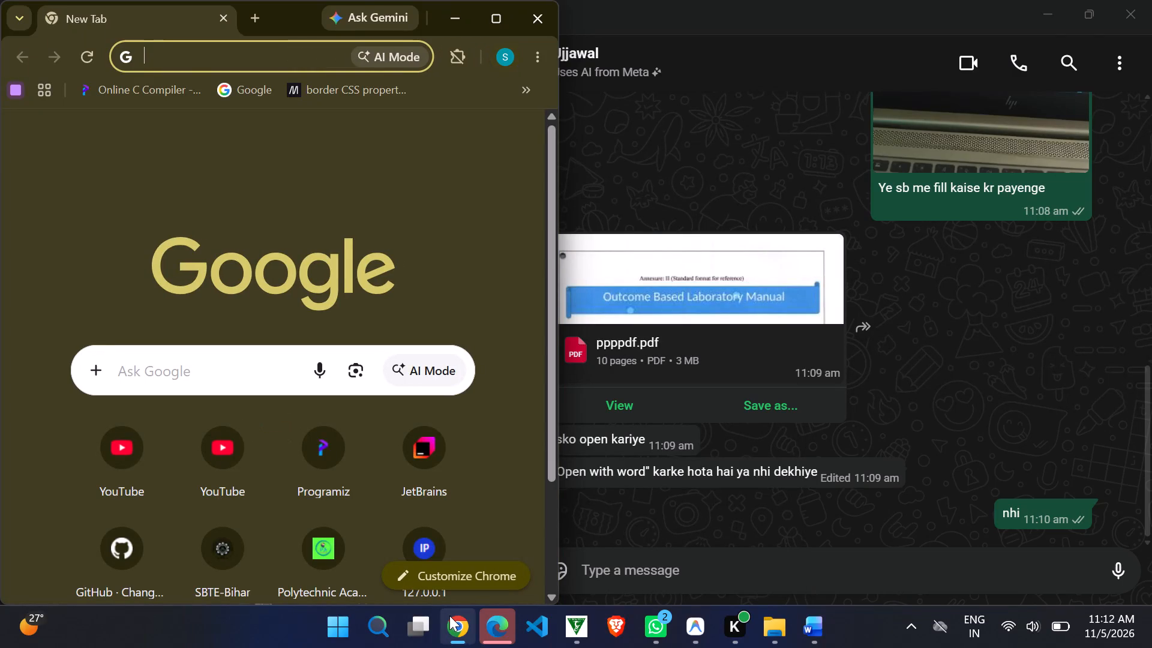
Maximize the Chrome window and open the Lovable dashboard at lovable.dev/dashboard in the new tab.
click(506, 13)
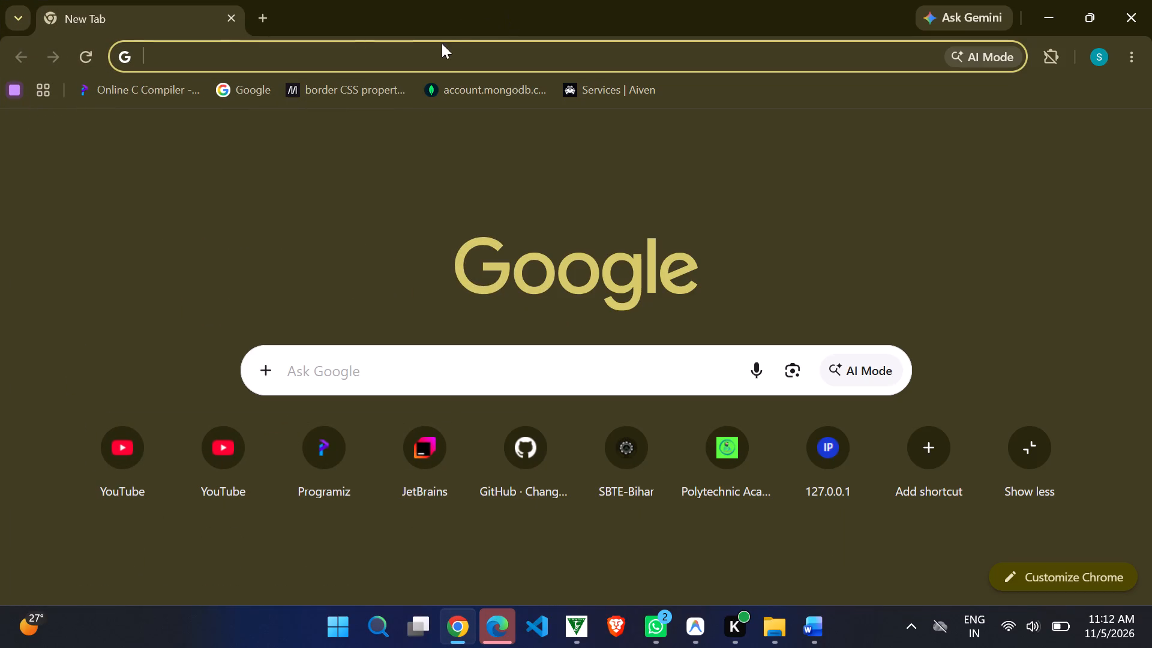
click(418, 62)
text(lob)
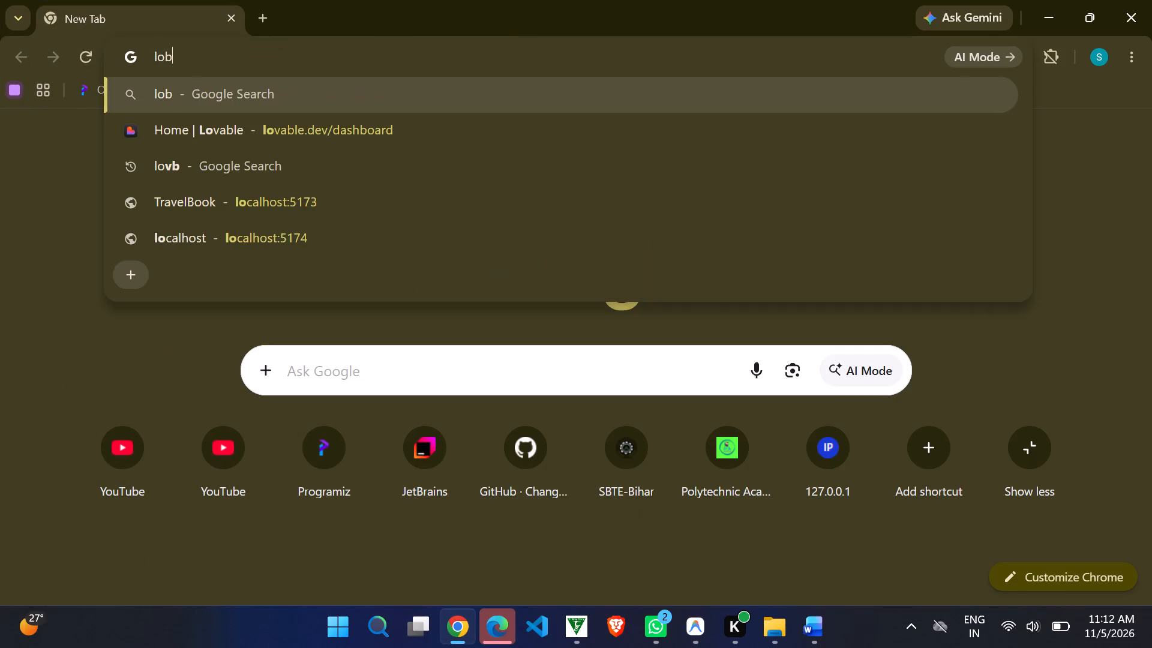
key(BackSpace)
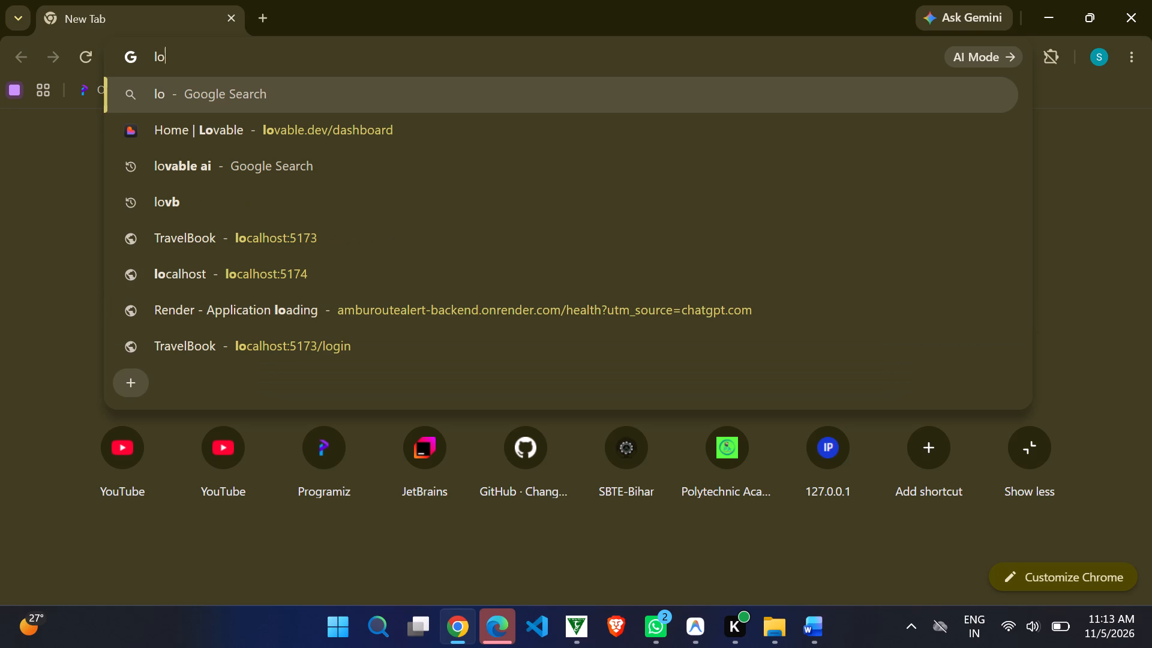
click(356, 128)
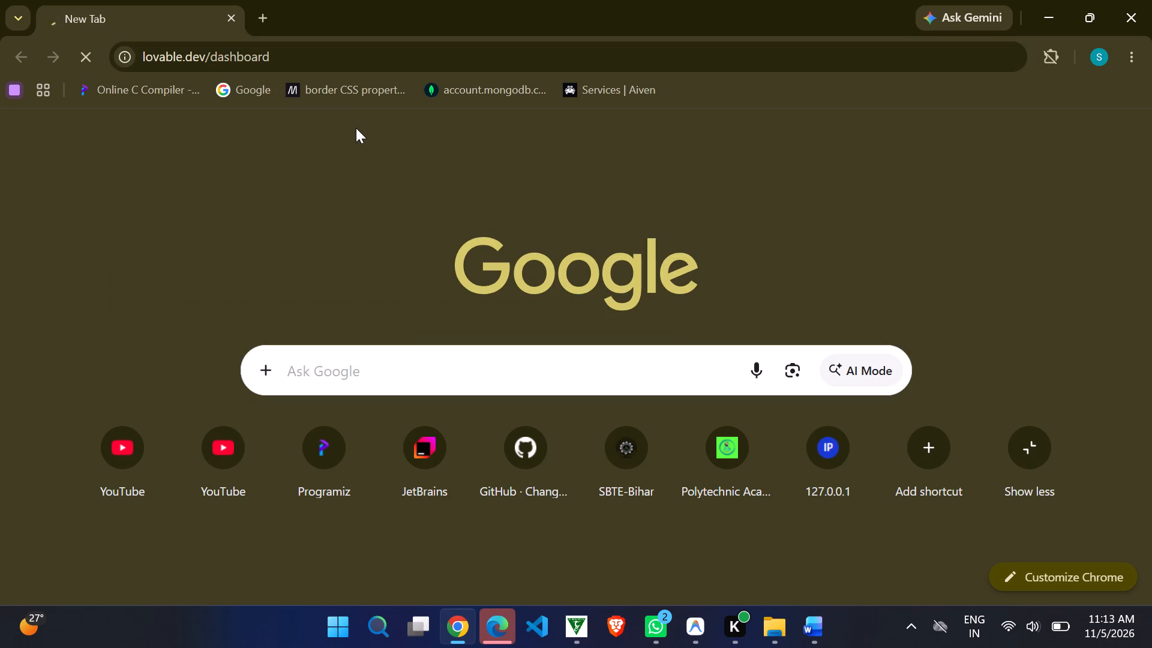
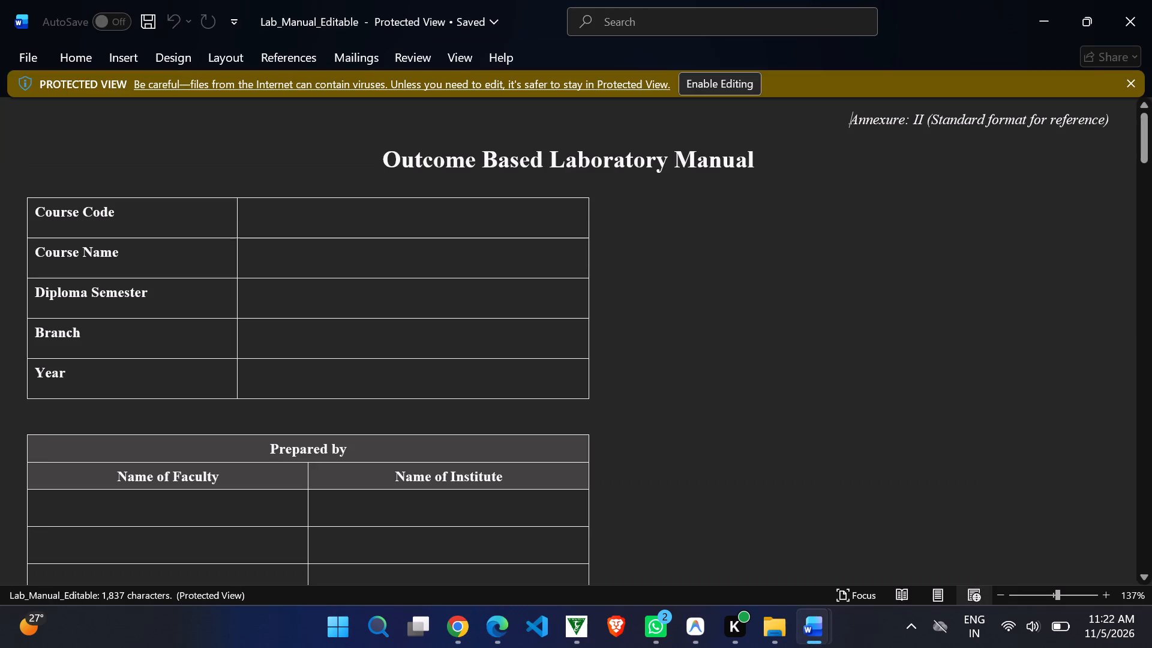
scroll(548, 260, up, 2)
scroll(548, 260, down, 1)
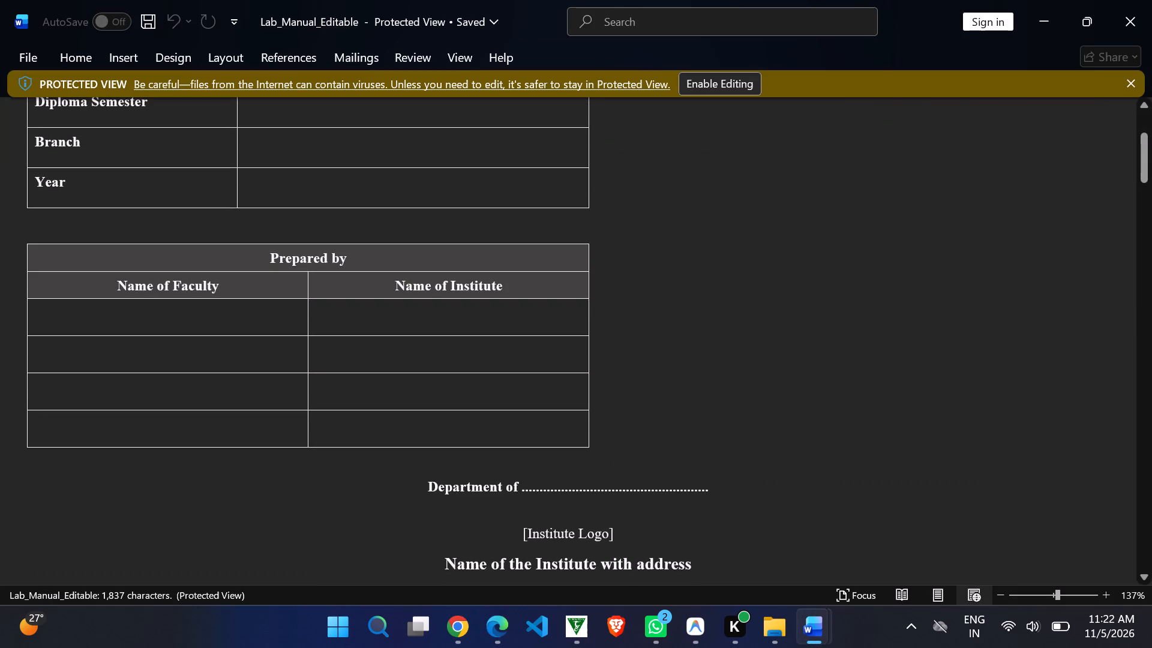
scroll(548, 260, down, 1)
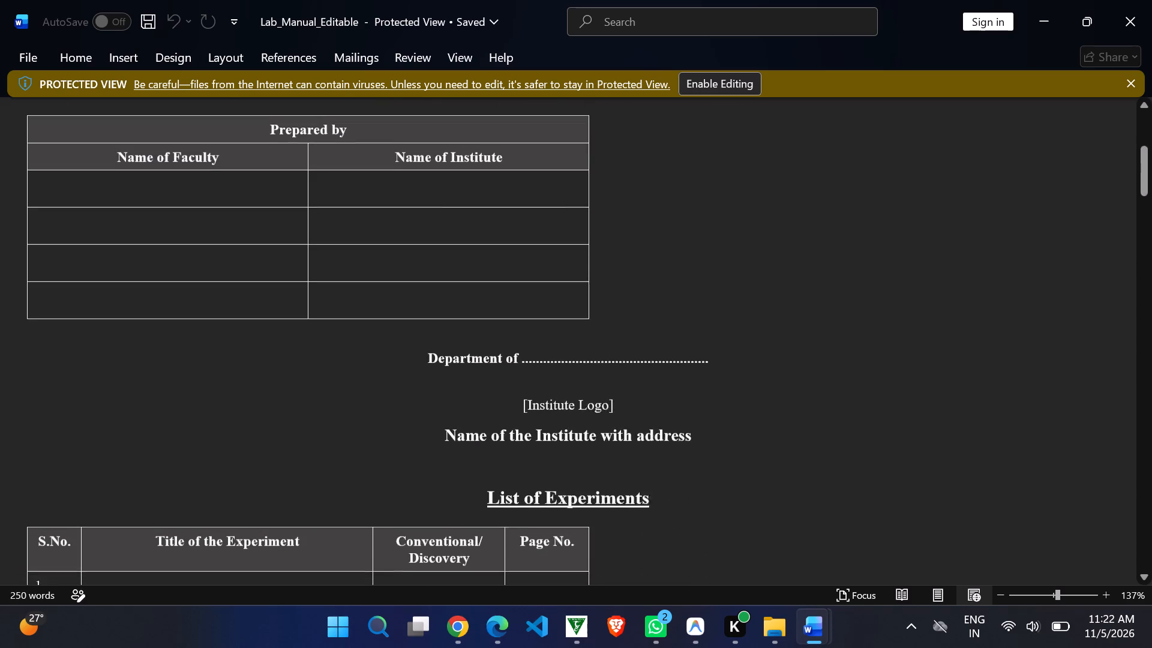
scroll(548, 260, down, 1)
click(434, 355)
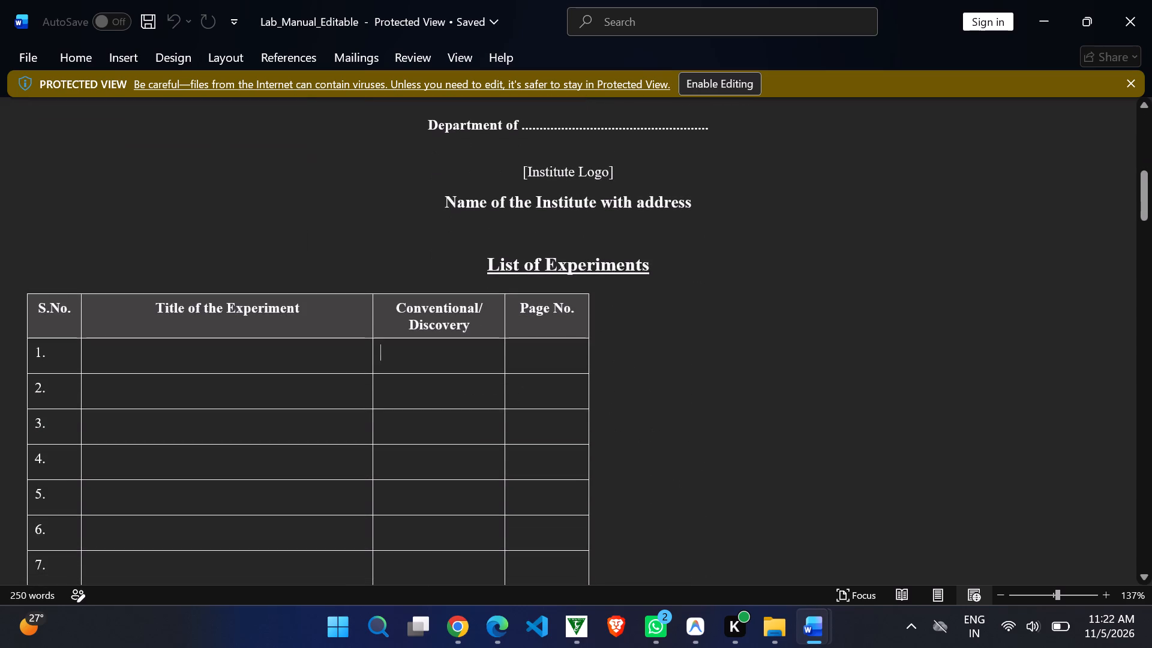
scroll(434, 355, up, 6)
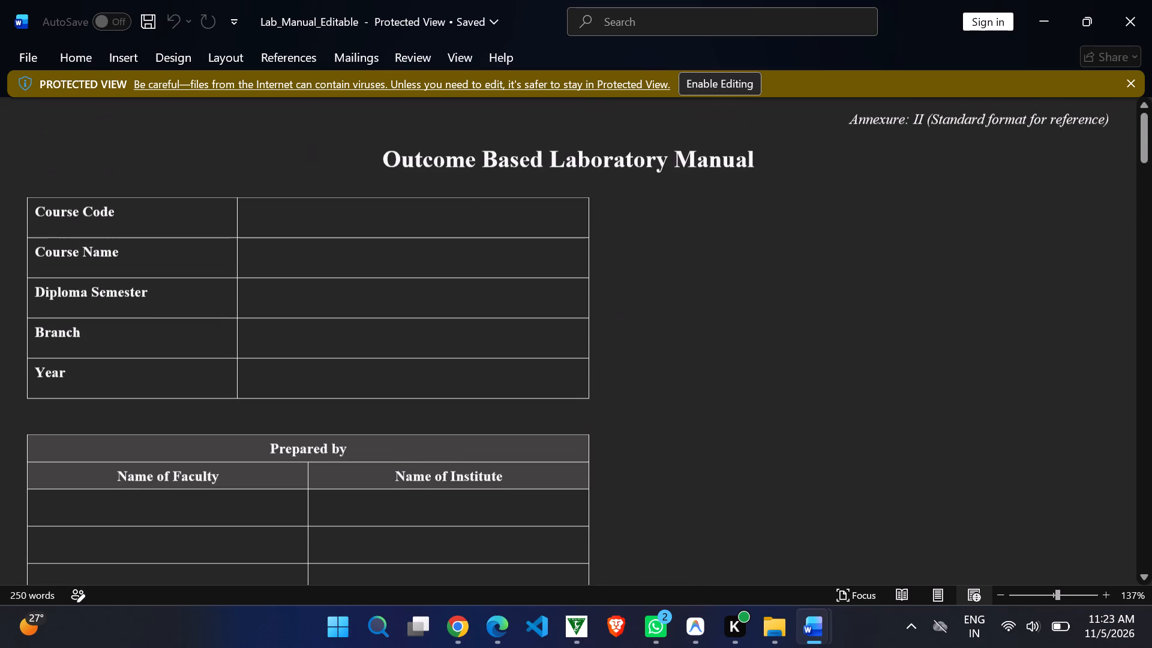
click(357, 226)
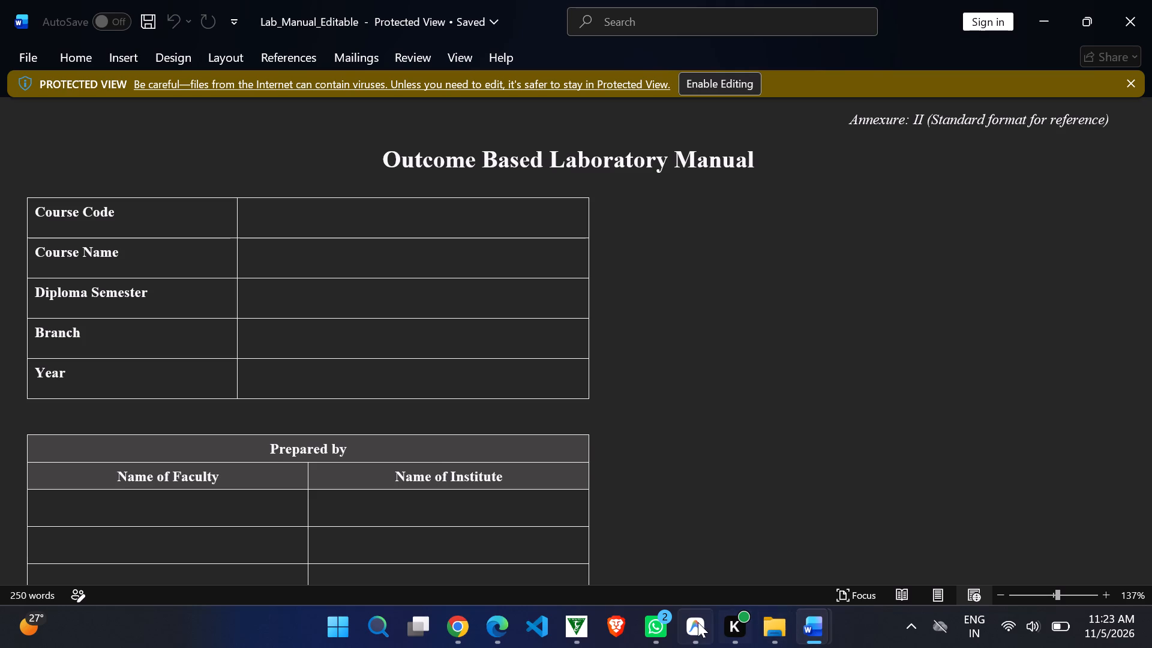
Open the PDF Letter No 4454 SBTE Patna Dated- 30.10.2026_0001 from Downloads and look back through the Annexure I faculty list pages.
click(781, 623)
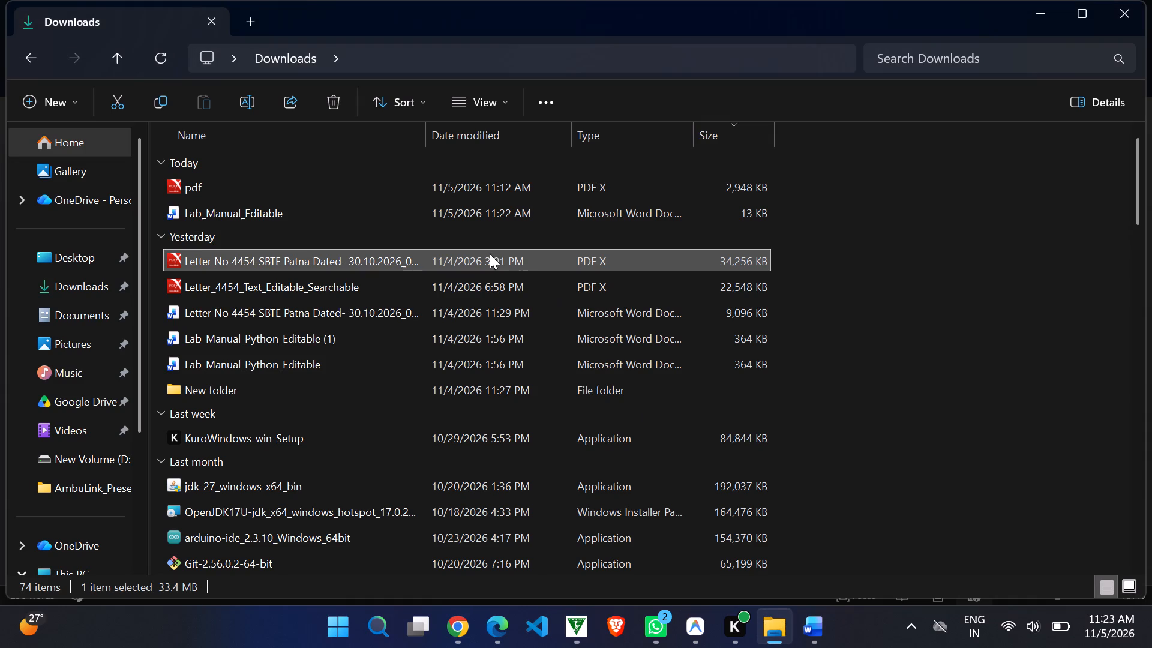
double_click(494, 263)
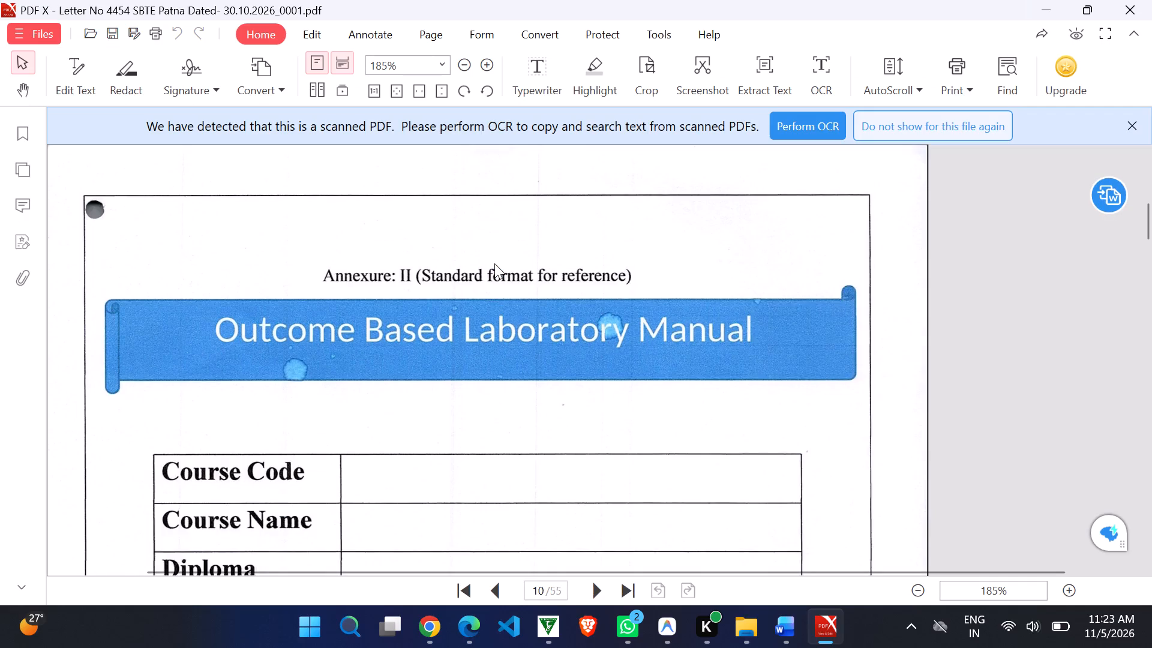
scroll(494, 263, up, 20)
scroll(494, 263, up, 3)
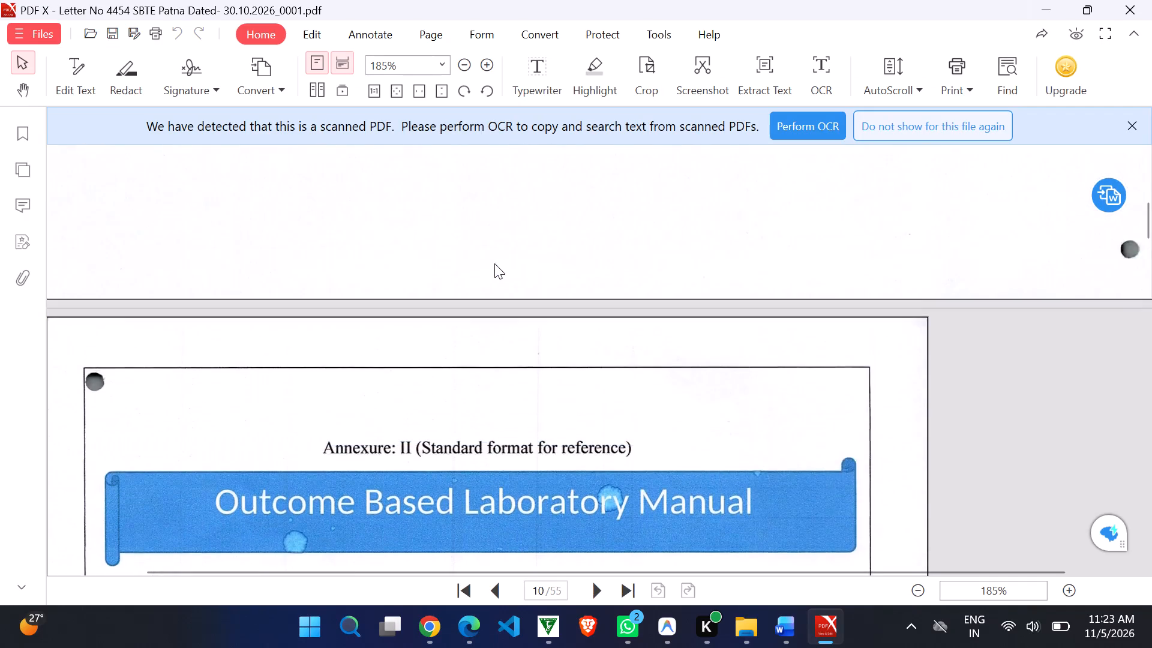
scroll(494, 263, up, 17)
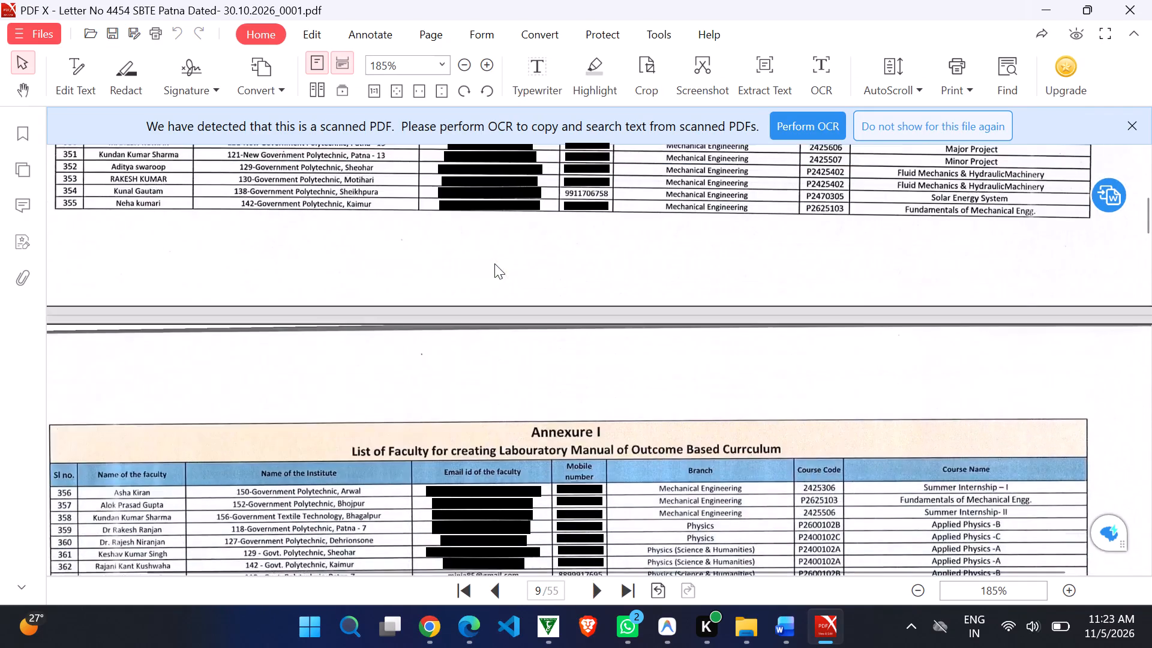
scroll(494, 263, up, 10)
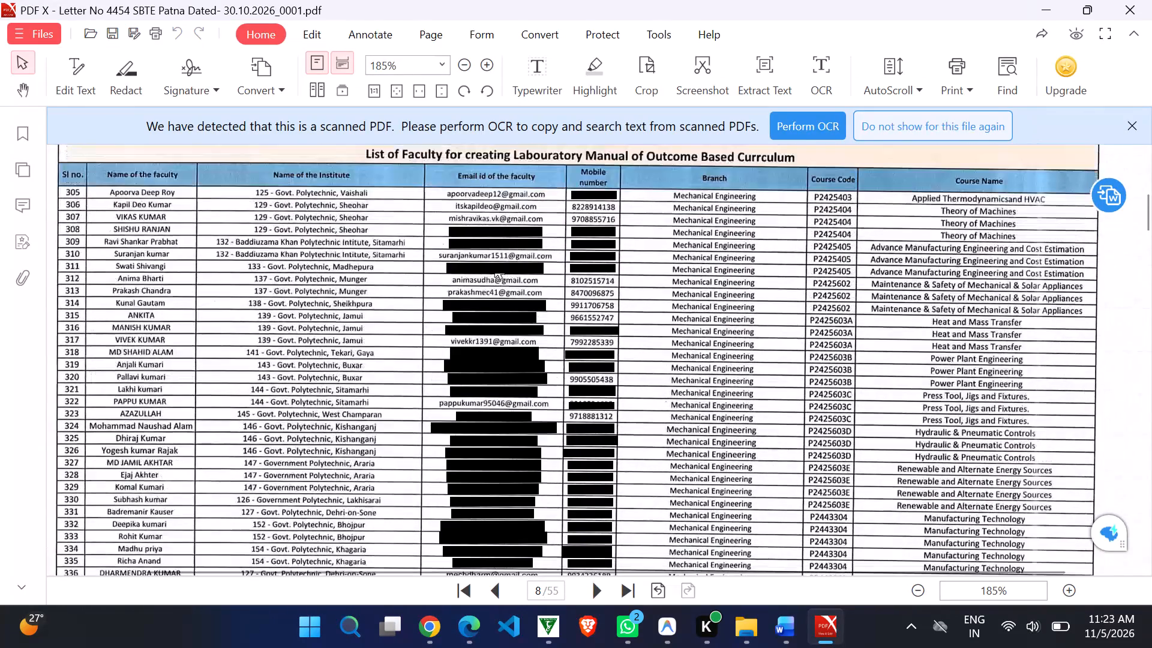
scroll(494, 263, up, 2)
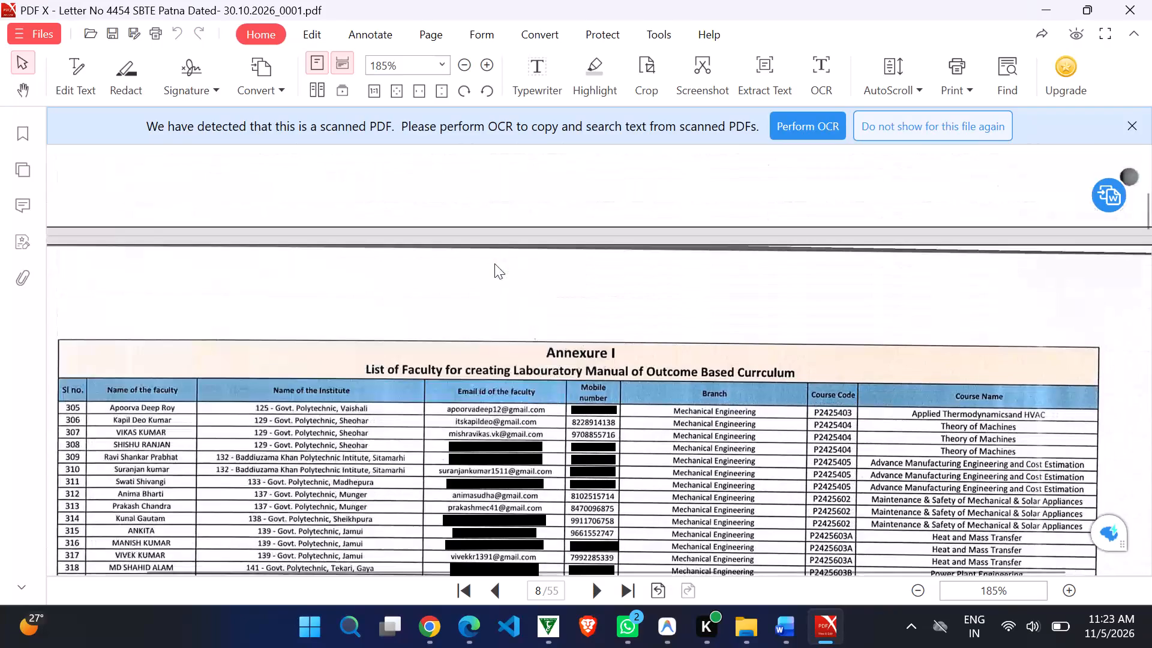
scroll(494, 263, up, 20)
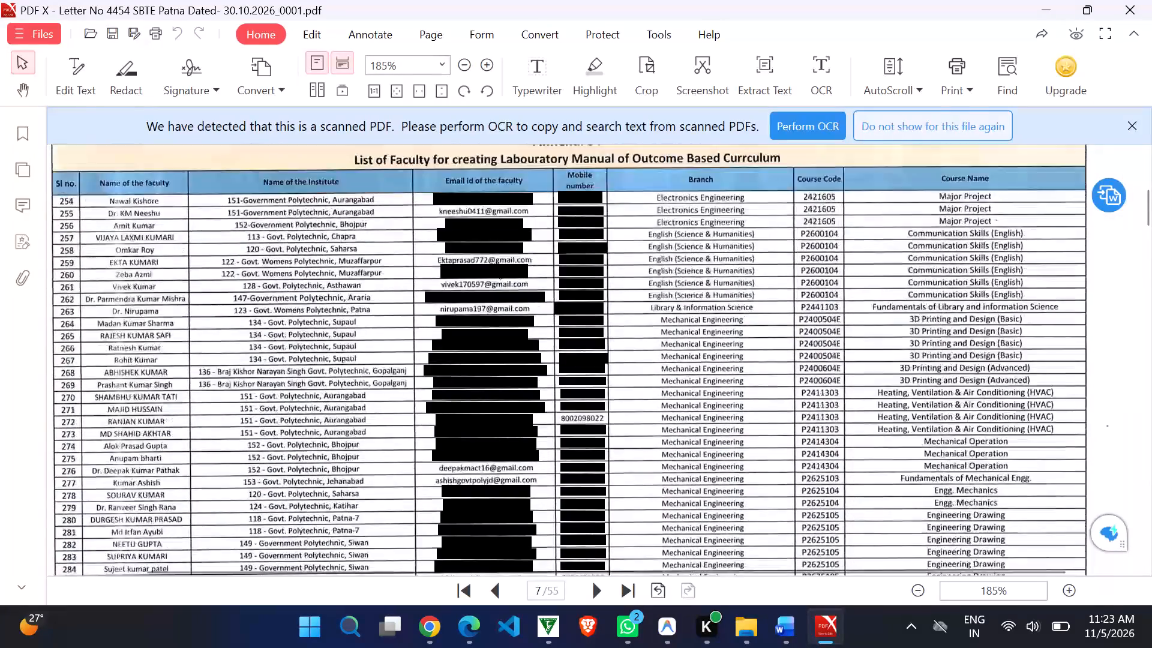
scroll(494, 263, up, 6)
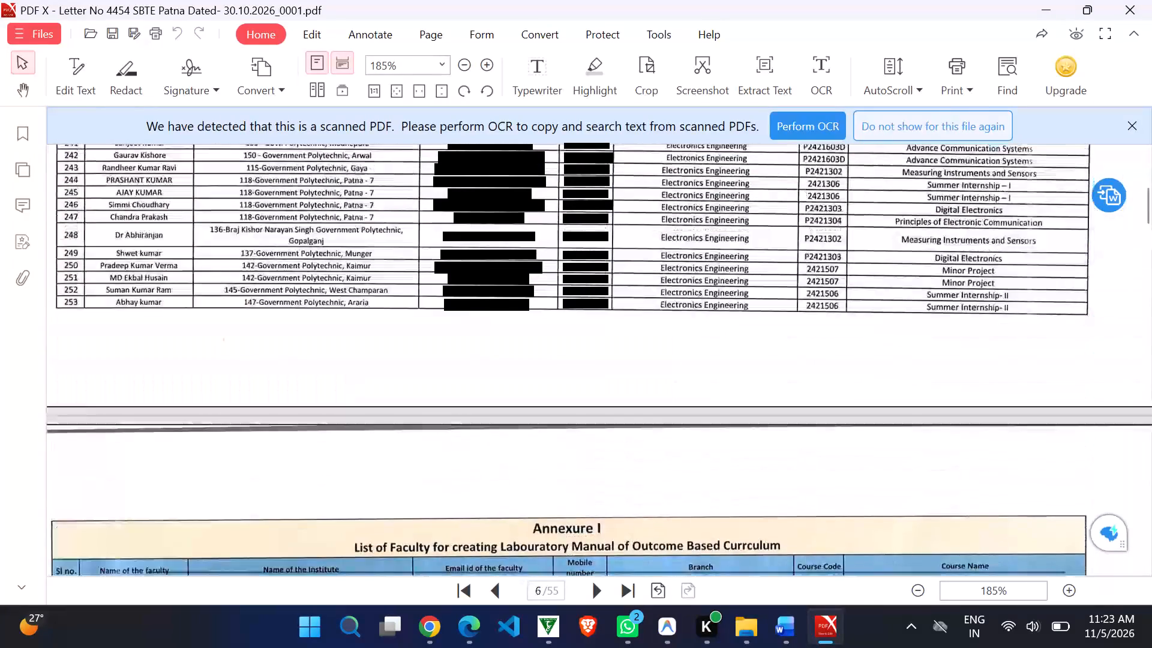
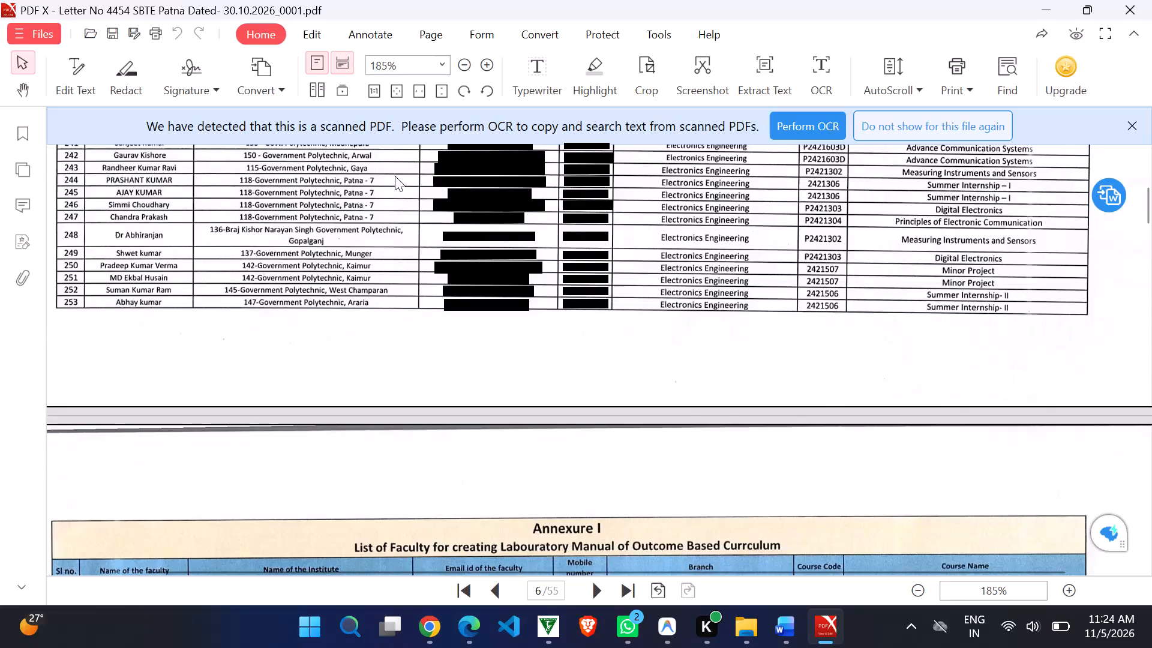
Look back through the Annexure I faculty list to the Civil Engineering and Computer Science entries on page 3.
scroll(395, 176, up, 20)
scroll(395, 176, up, 20)
scroll(395, 176, up, 20)
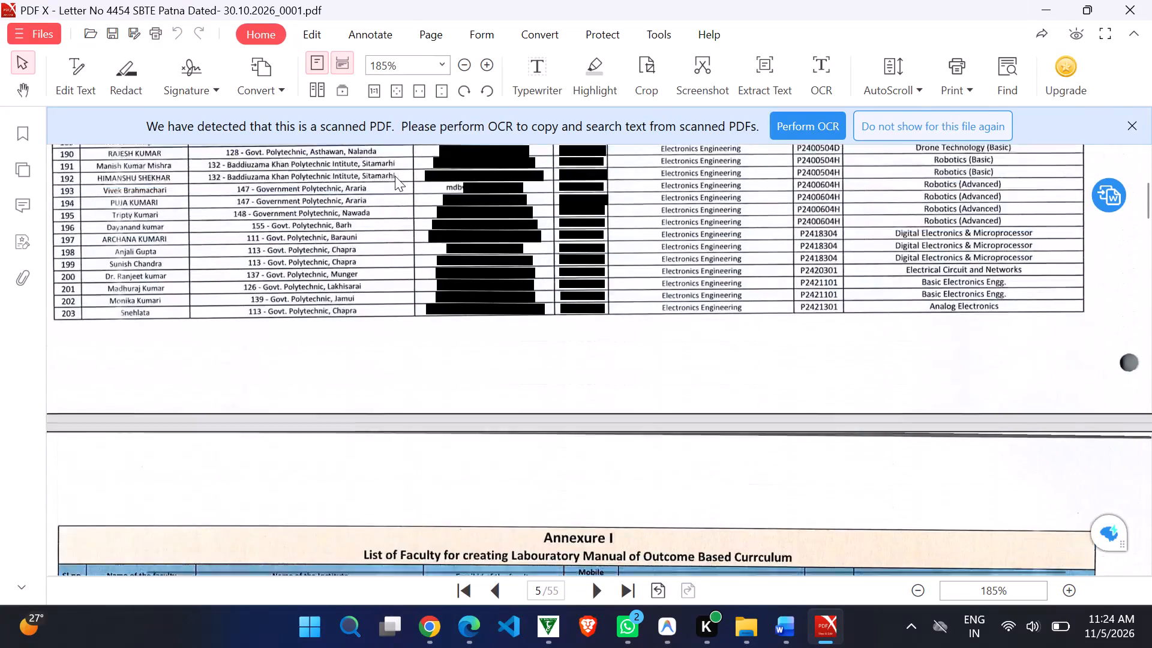
scroll(395, 176, up, 15)
scroll(395, 176, up, 18)
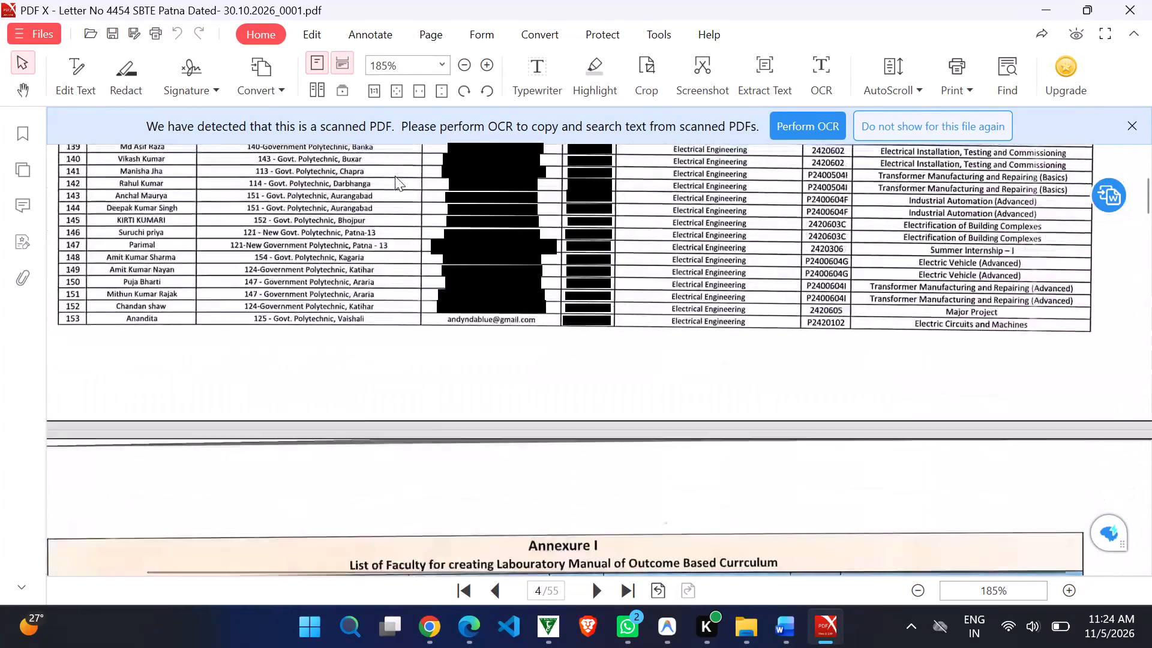
scroll(395, 176, up, 19)
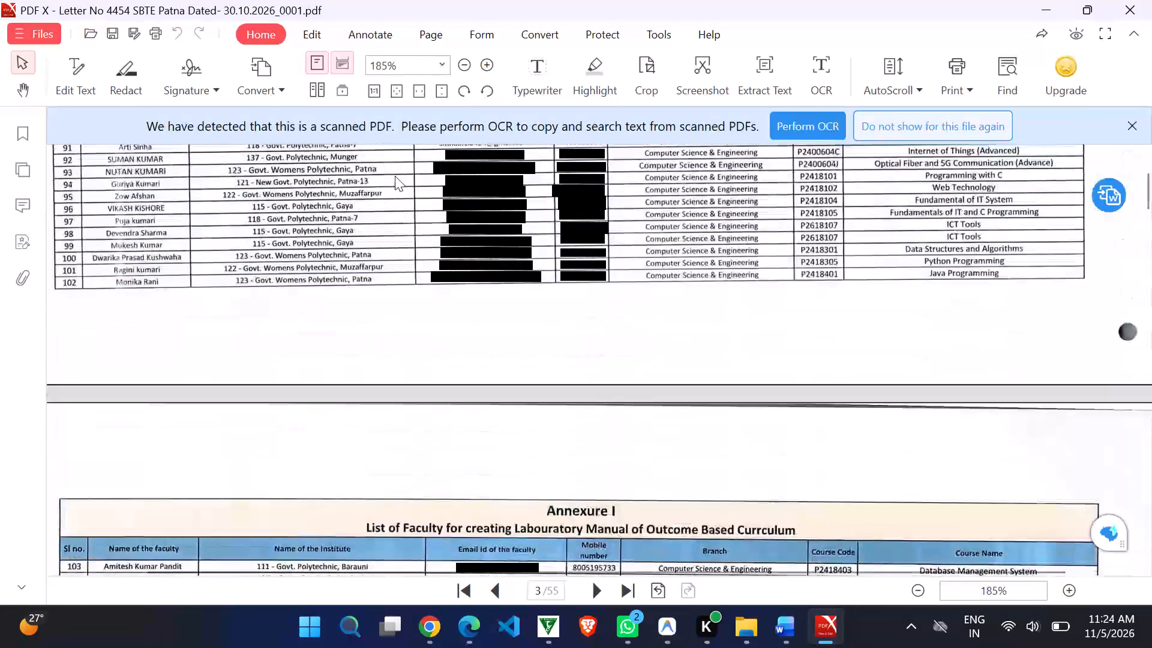
scroll(395, 176, up, 2)
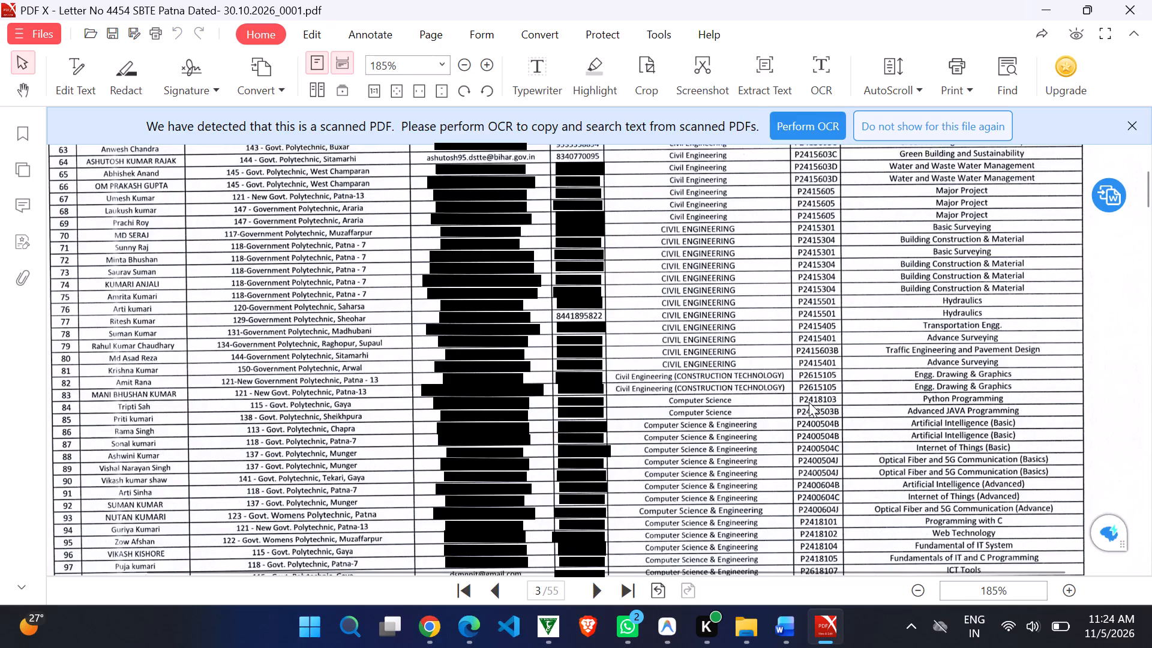
Switch to Lab_Manual_Editable in Word and locate the first Name of Faculty cell in the Prepared by table.
click(789, 628)
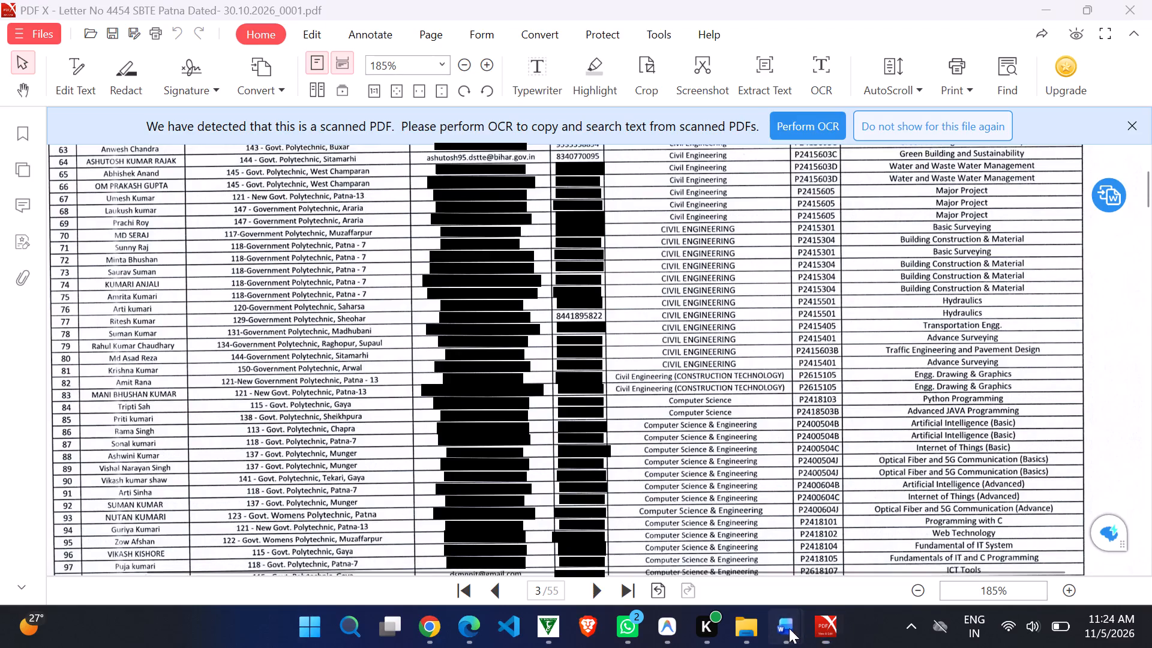
click(861, 526)
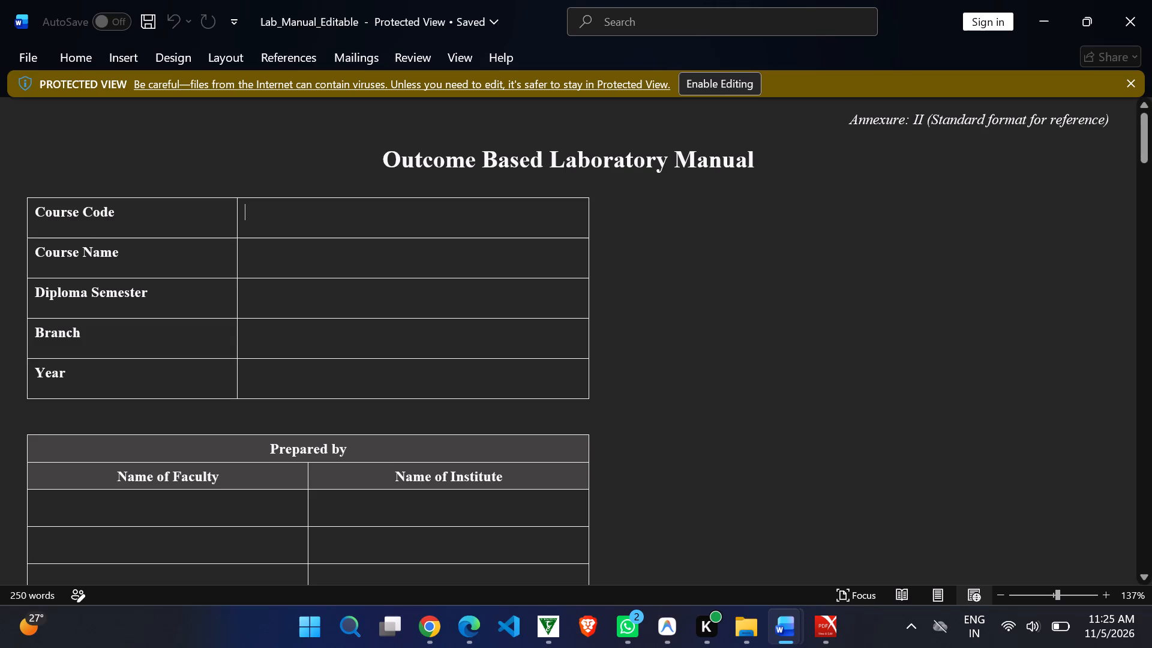
scroll(702, 527, down, 1)
click(244, 361)
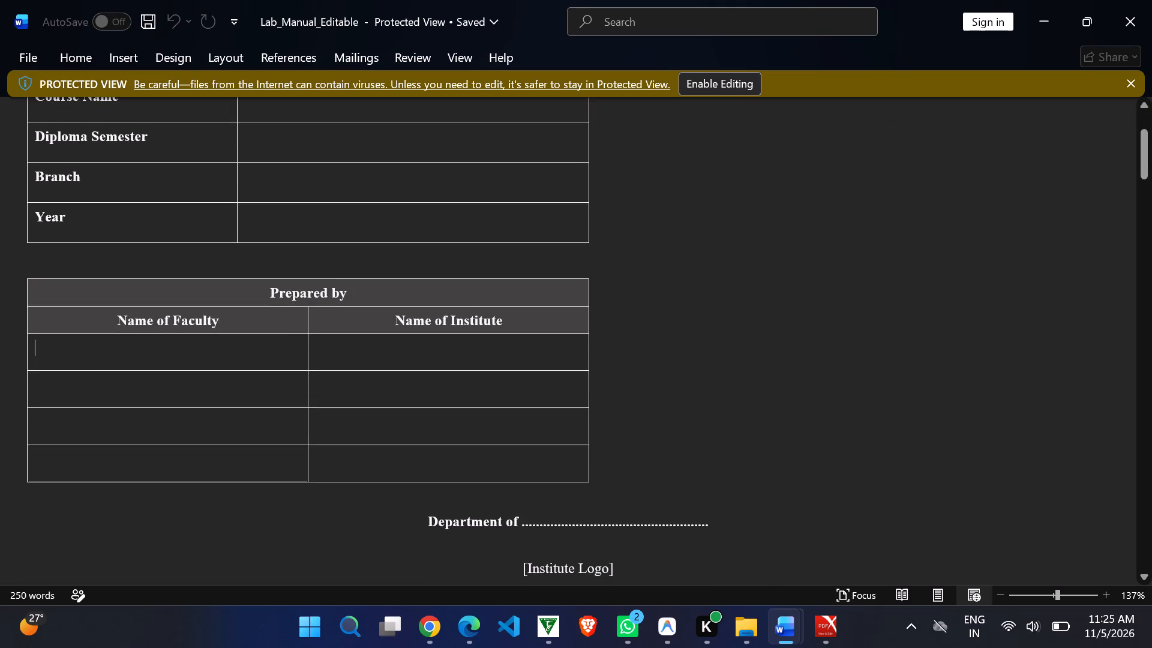
Return to the SBTE Patna letter, find the faculty entry in row 84, and place the PDF beside the Word document.
click(824, 641)
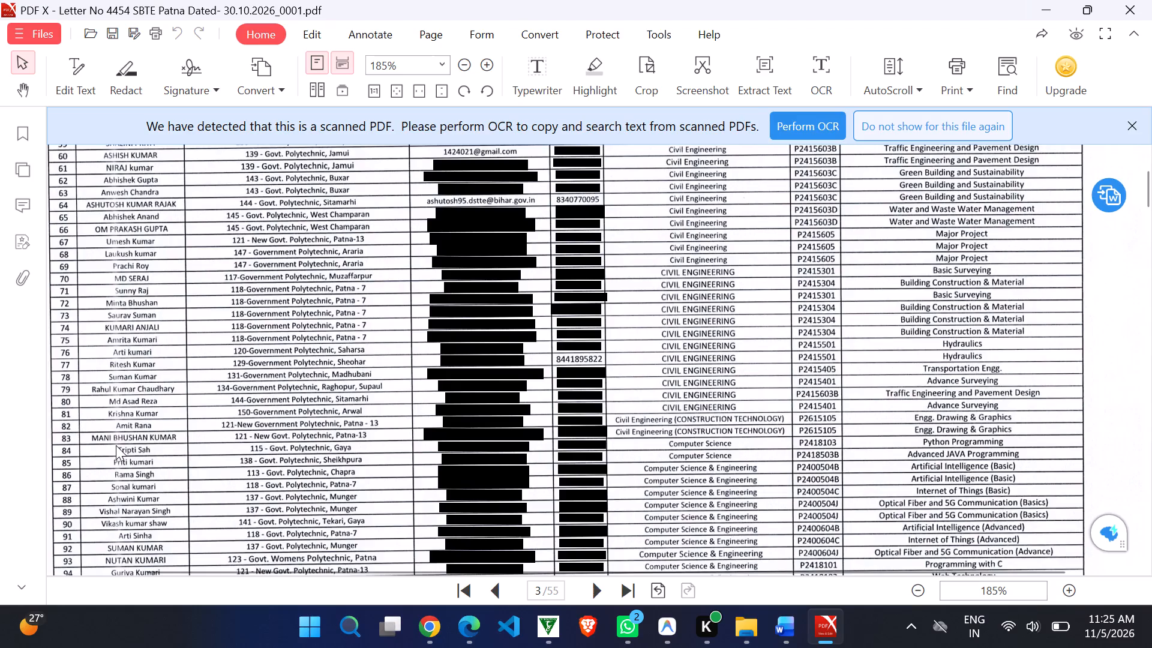
drag(113, 446, 154, 445)
drag(154, 445, 149, 450)
drag(149, 450, 123, 451)
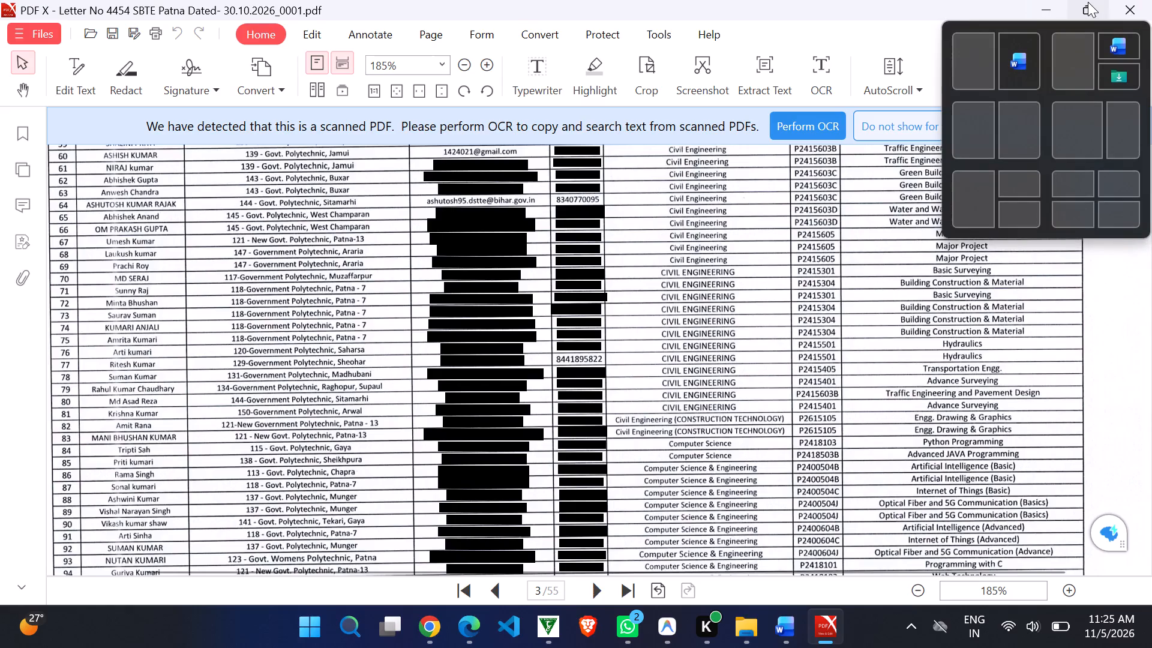
click(1009, 70)
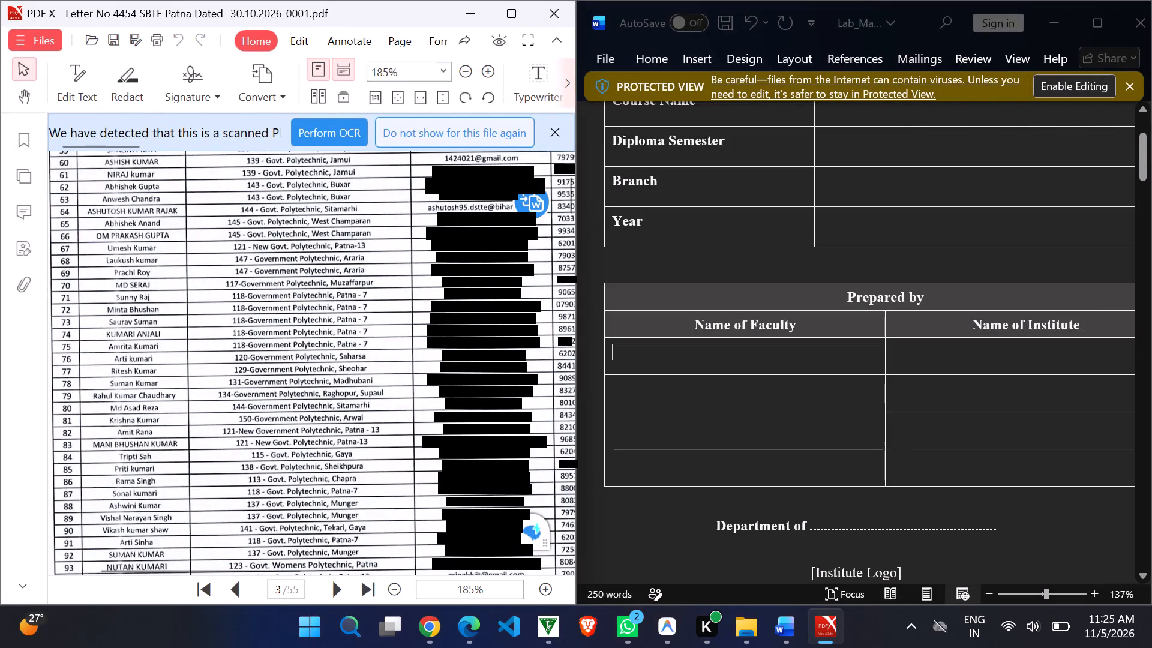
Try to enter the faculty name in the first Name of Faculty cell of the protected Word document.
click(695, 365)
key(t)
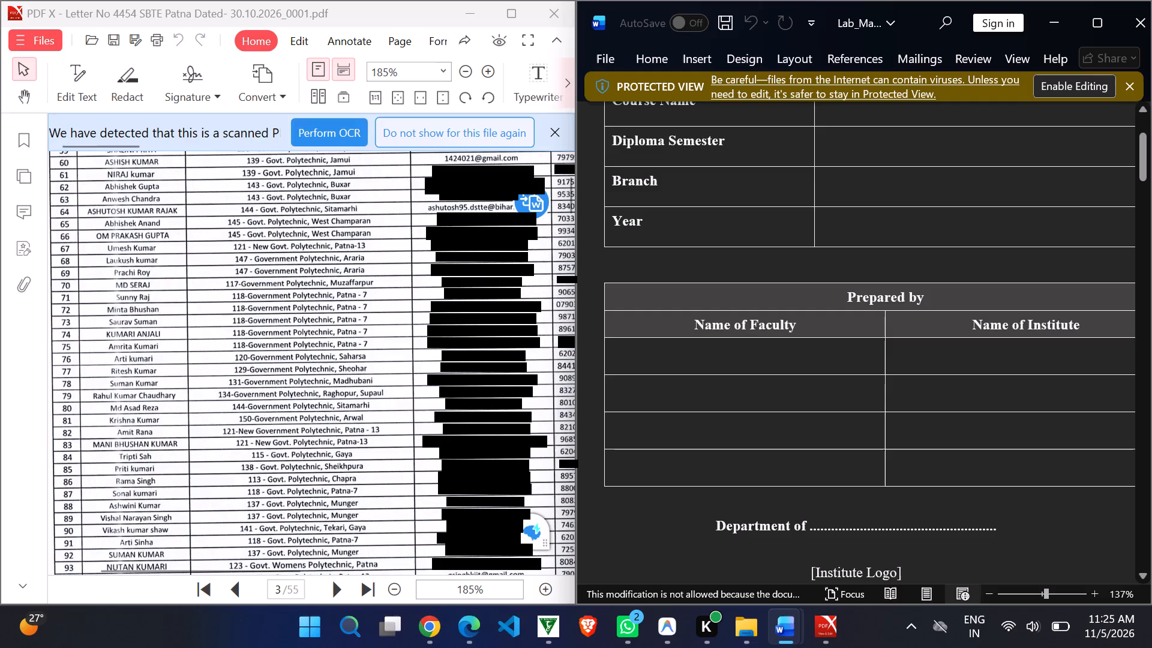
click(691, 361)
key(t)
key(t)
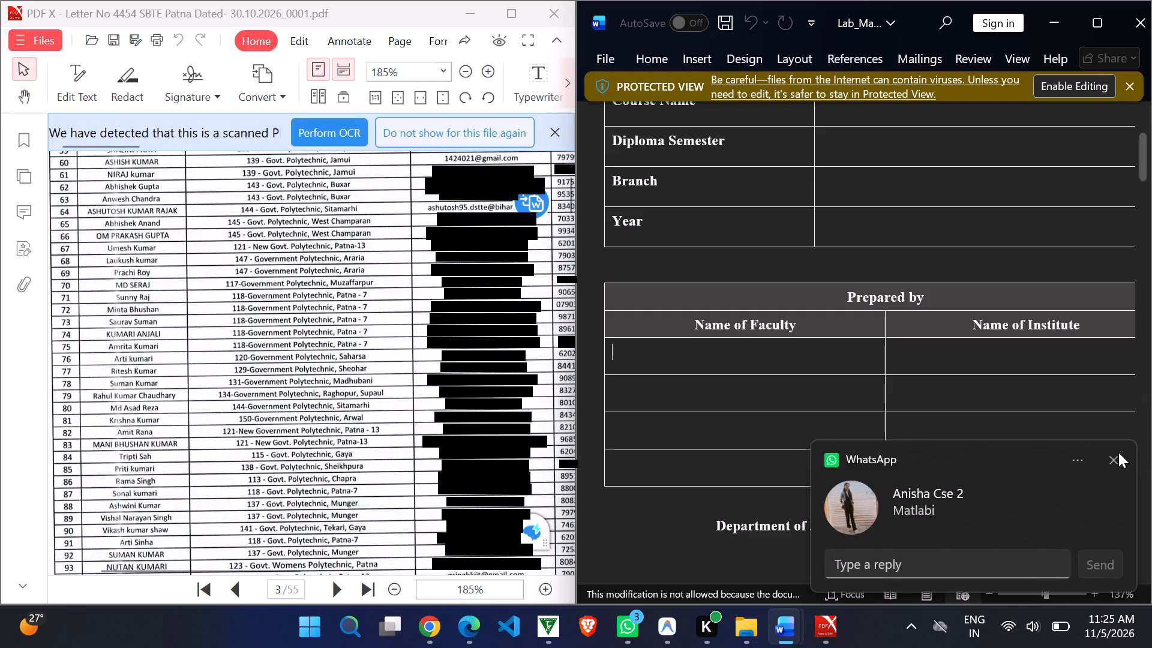
Enable editing for Lab_Manual_Editable and maximize its window.
click(1106, 466)
click(1066, 80)
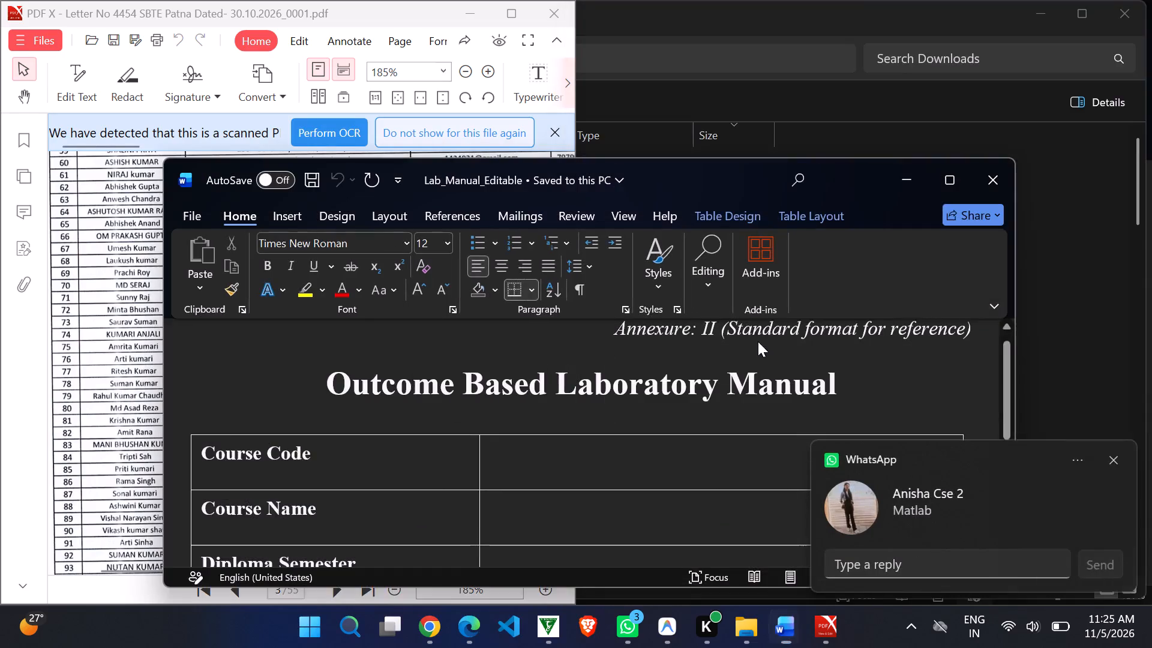
click(938, 182)
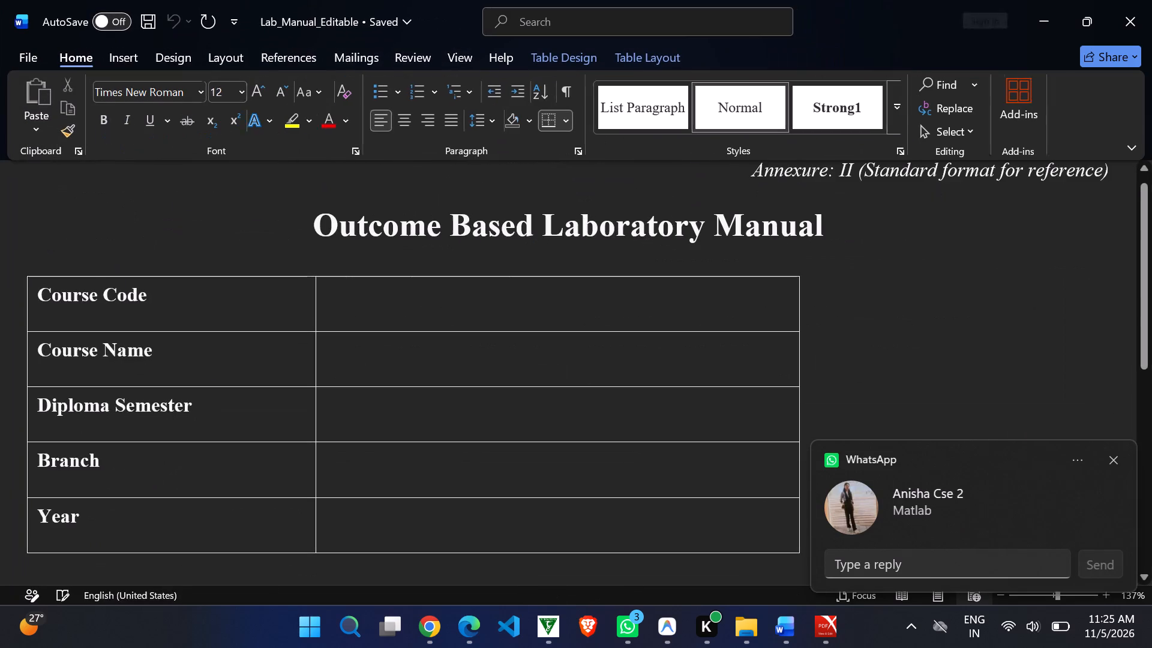
Start the first Name of Faculty entry in the Prepared by table with "Tr".
scroll(332, 419, down, 1)
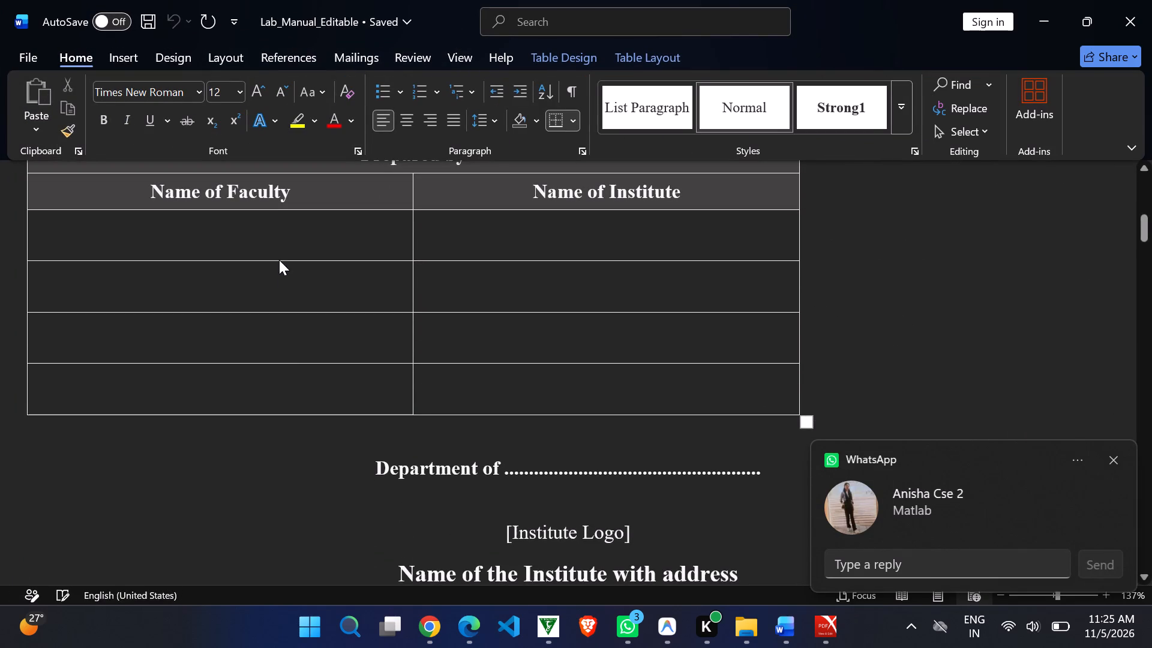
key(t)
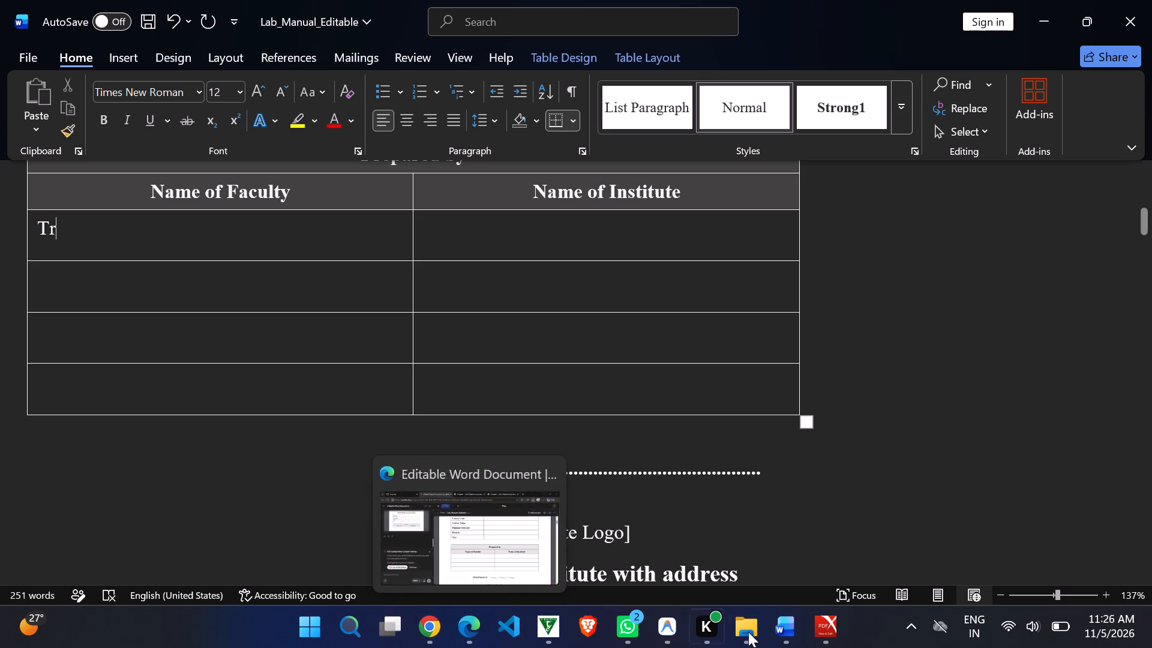
Go to the empty Course Code cell on the cover and check the branch and course code columns of the PDF's faculty list.
scroll(470, 332, up, 1)
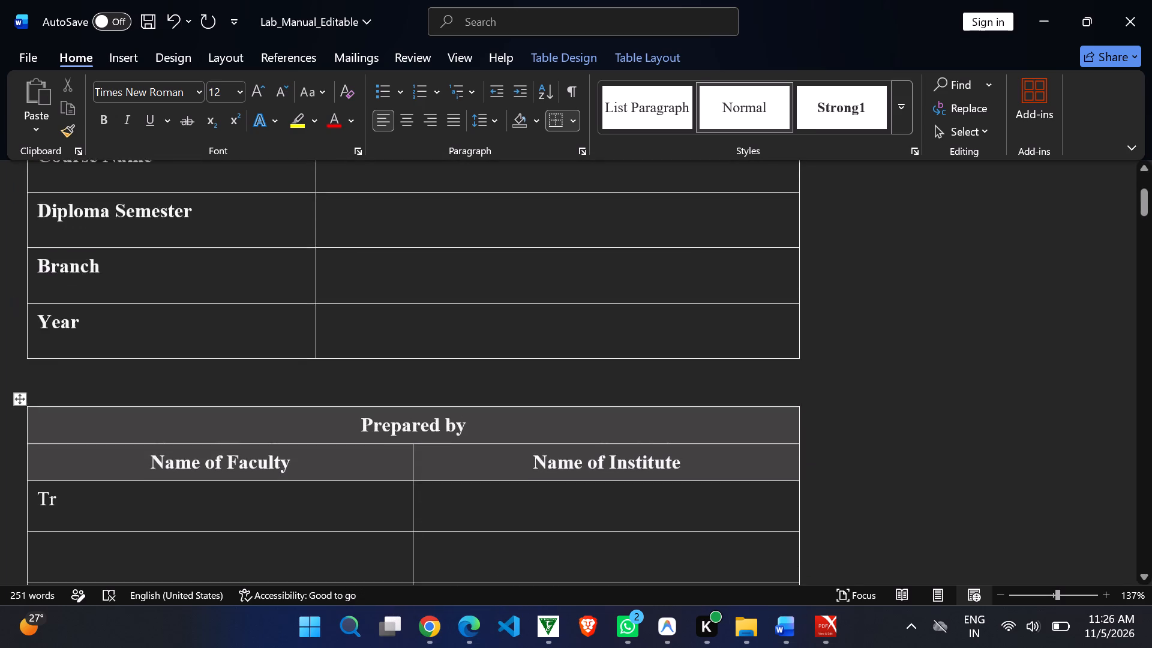
scroll(470, 332, up, 2)
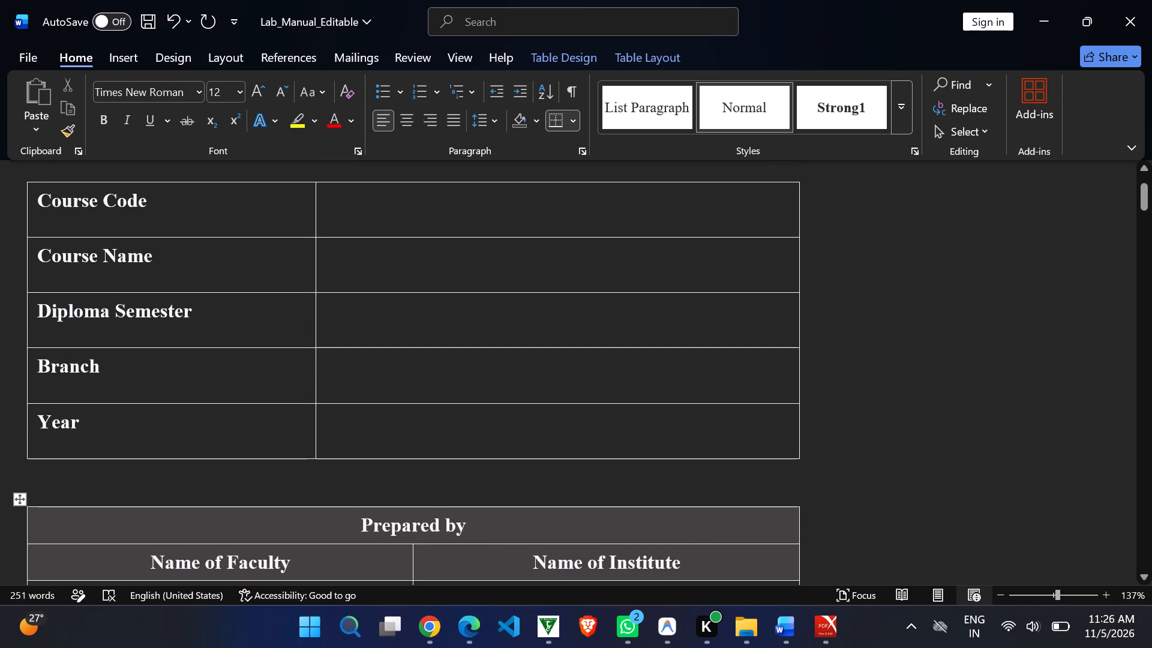
click(461, 208)
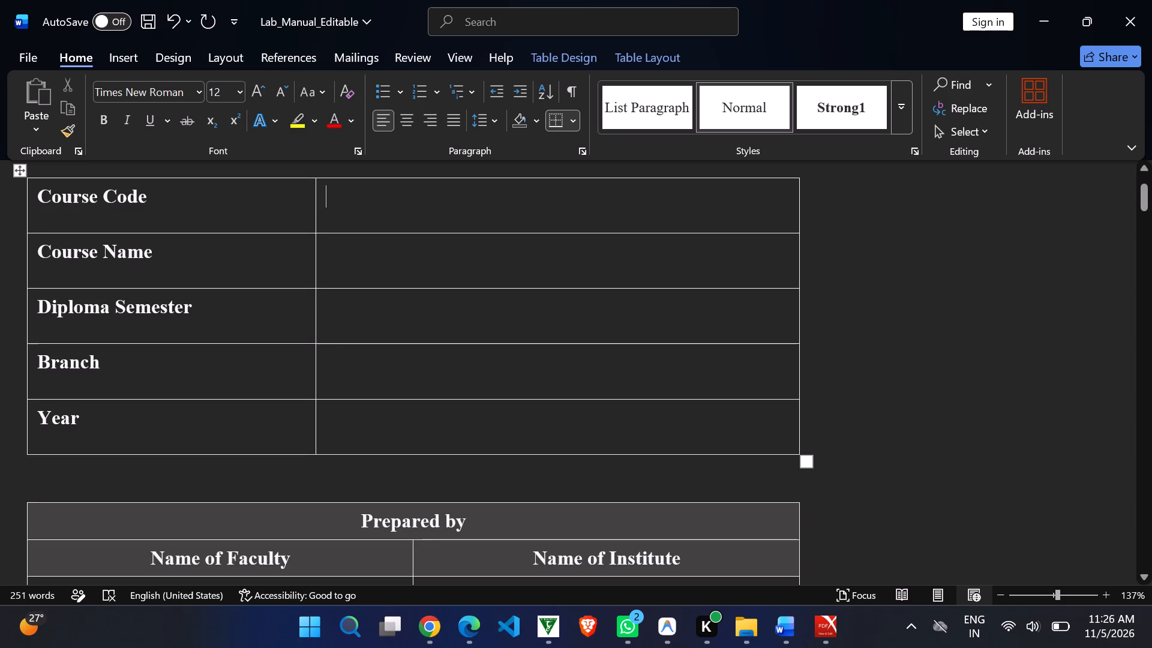
click(824, 630)
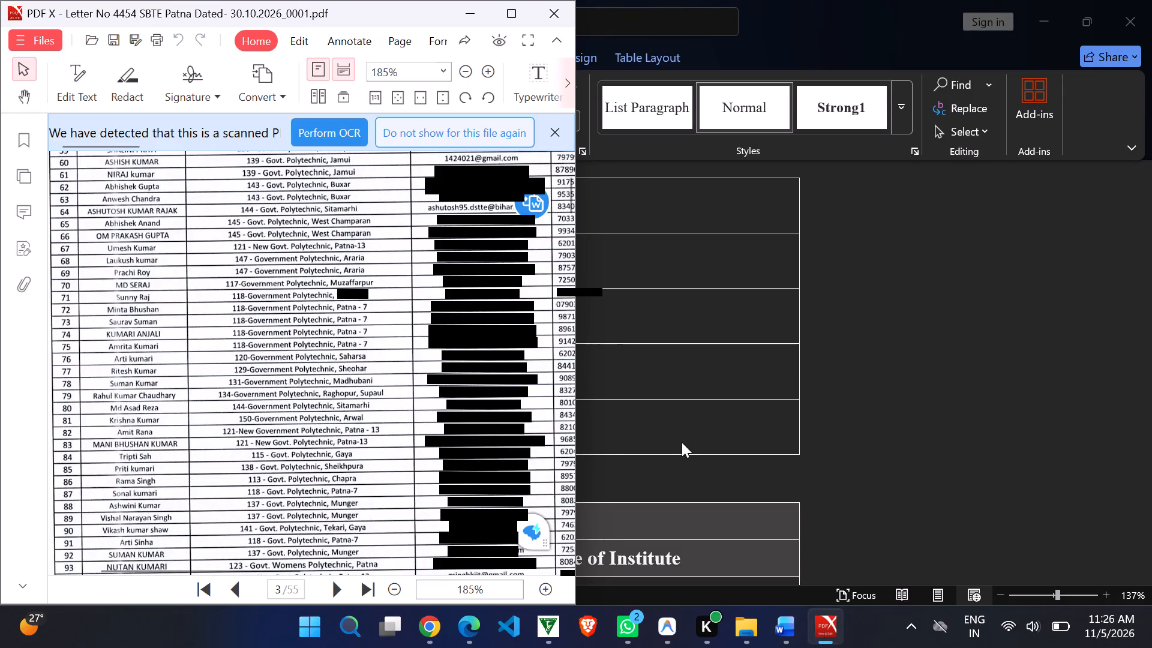
scroll(376, 442, left, 1)
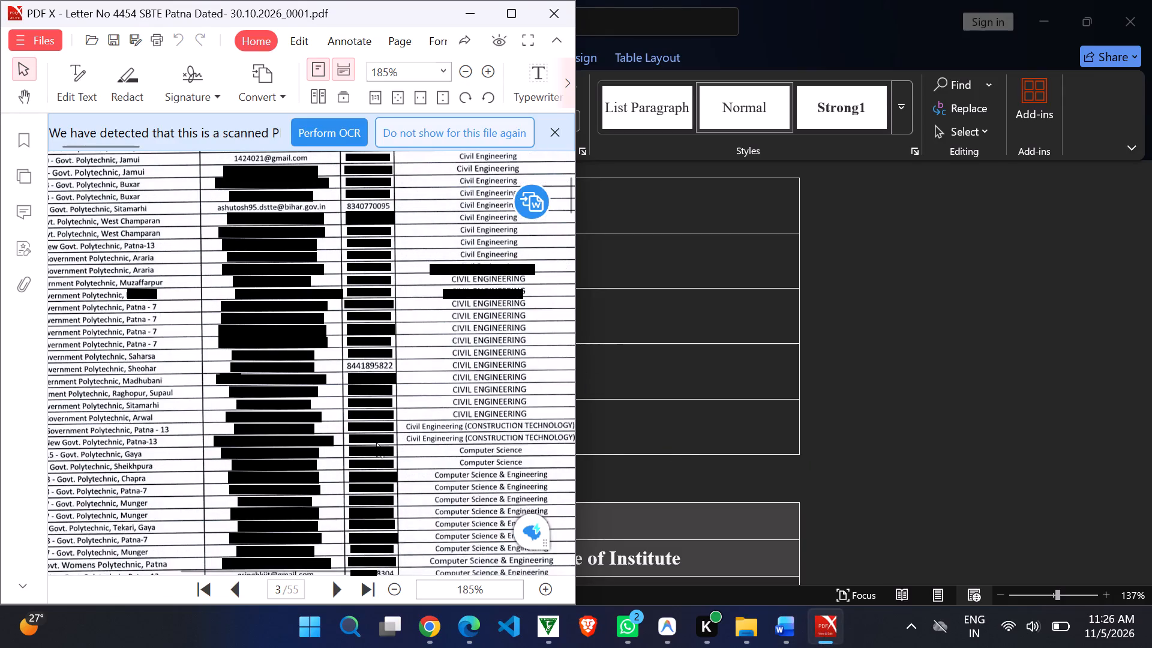
scroll(376, 442, left, 1)
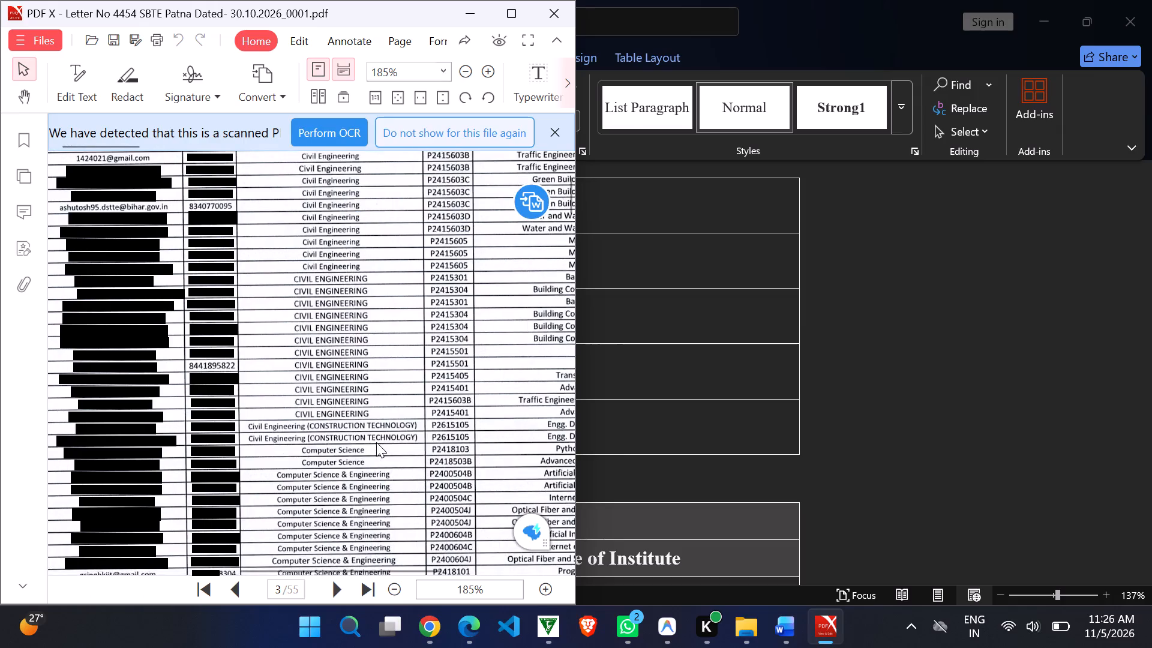
scroll(376, 442, left, 1)
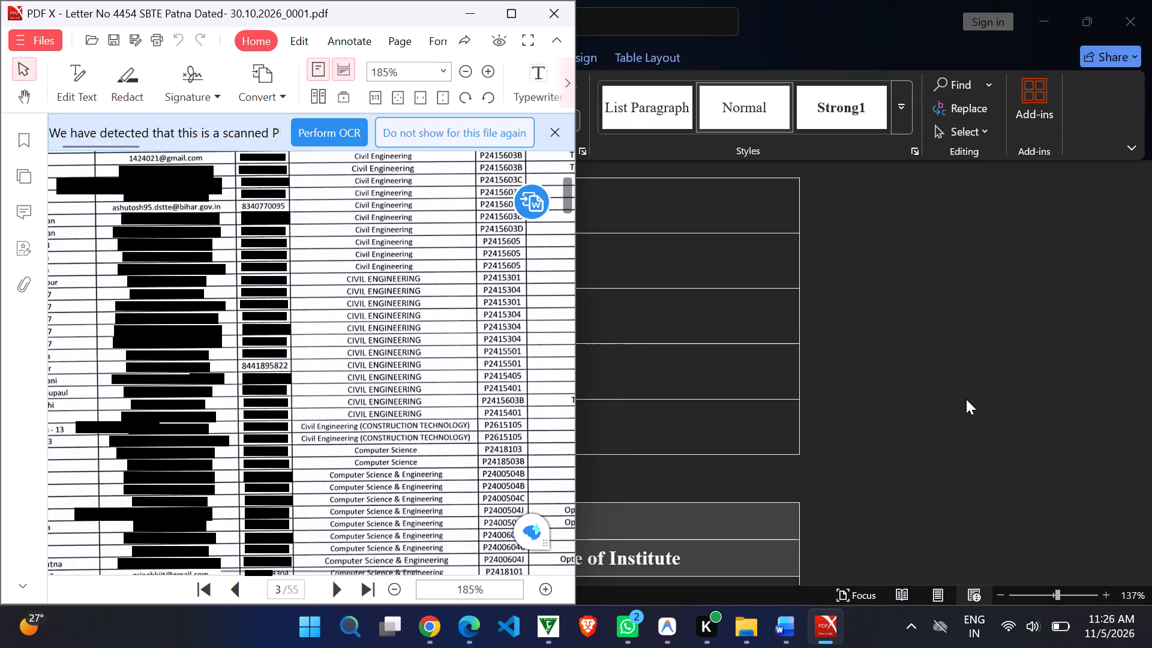
Complete the first Name of Faculty entry with the full name from row 84, placing Word and the PDF side by side for reference.
click(966, 399)
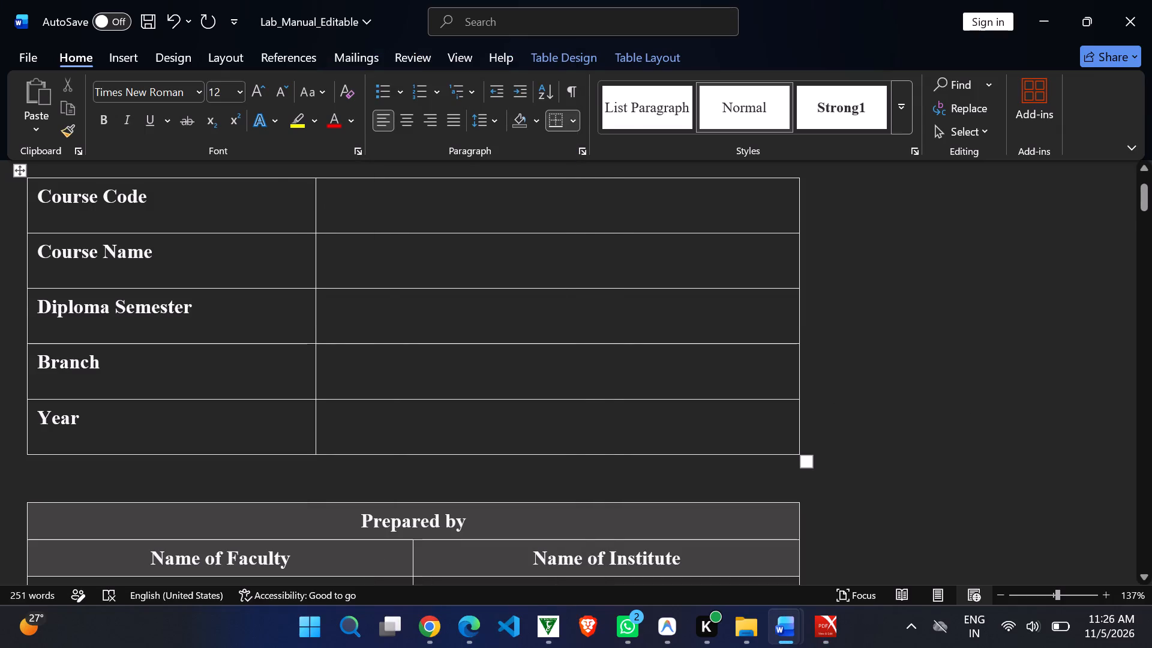
scroll(505, 419, right, 1)
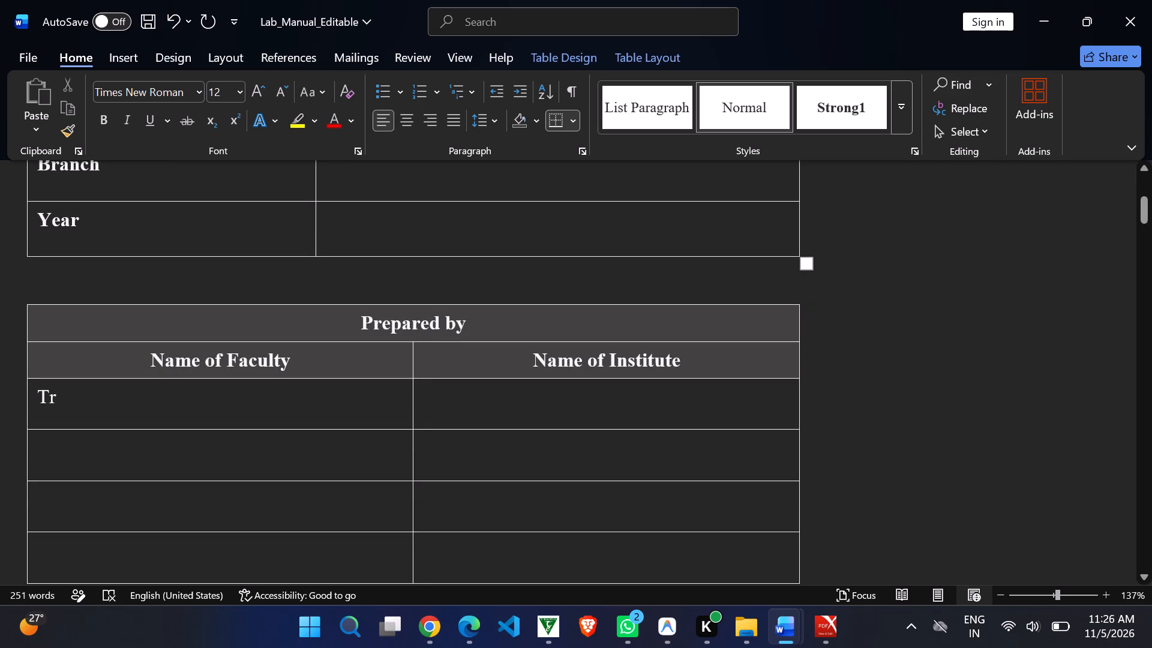
click(166, 416)
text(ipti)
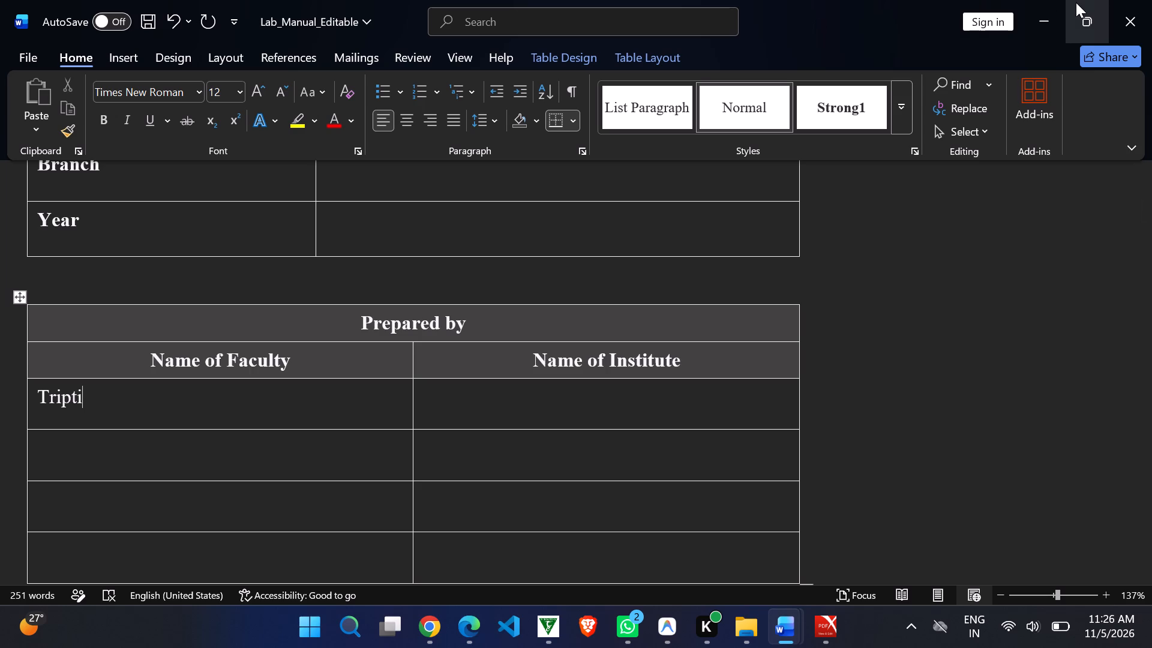
click(1006, 62)
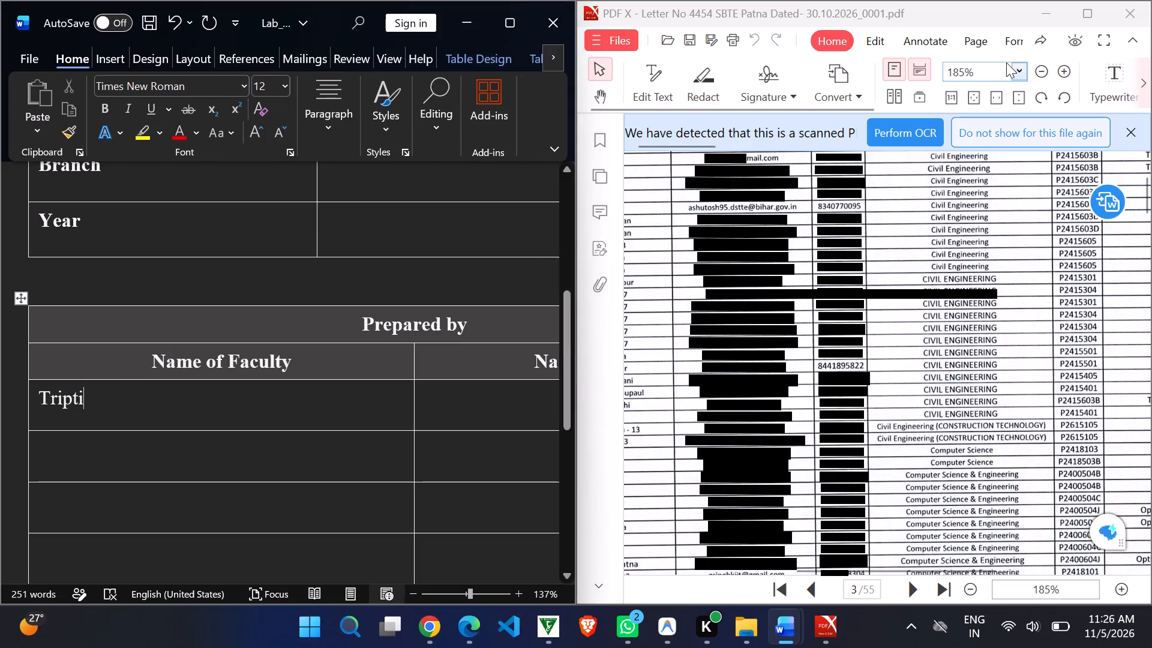
scroll(800, 398, right, 1)
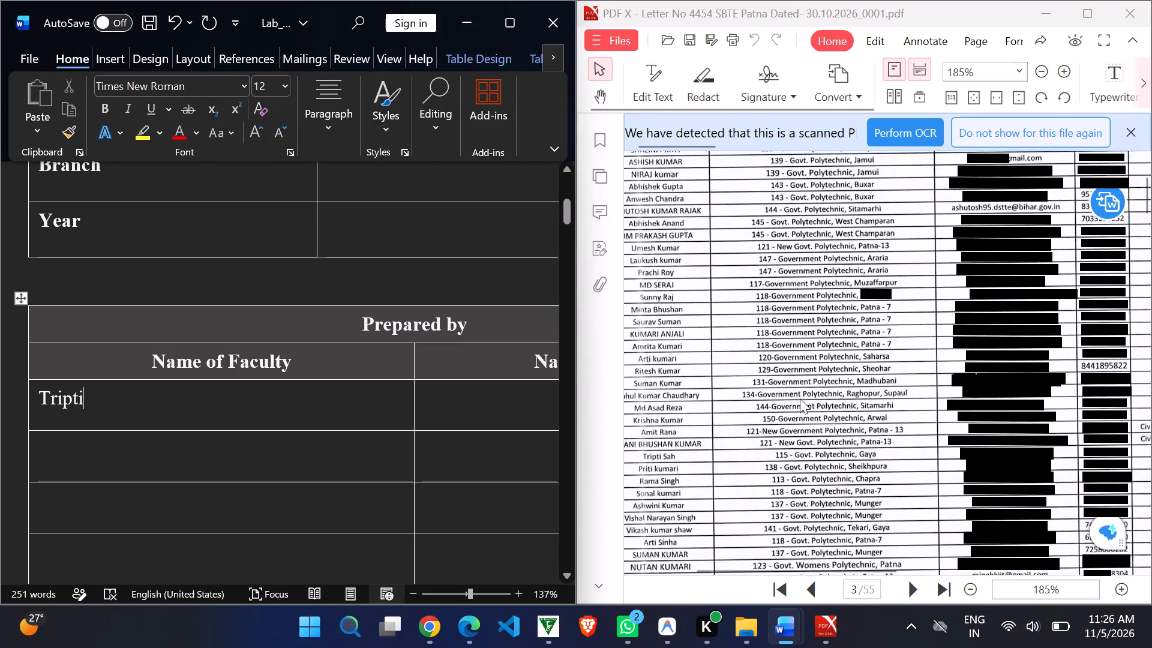
scroll(800, 398, right, 1)
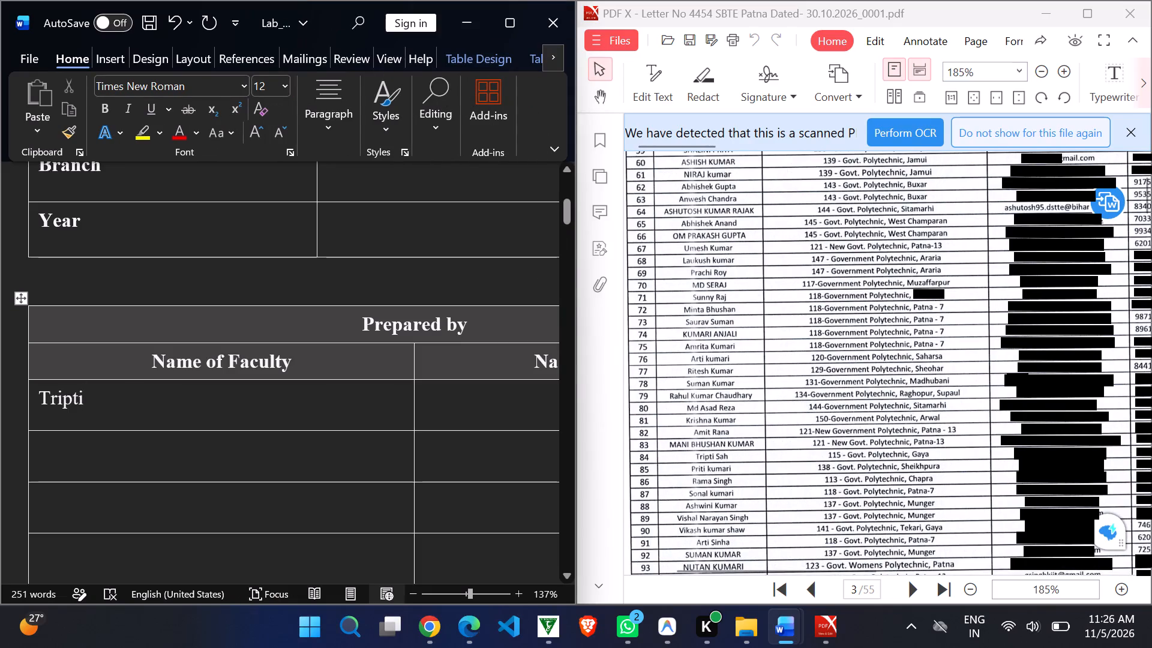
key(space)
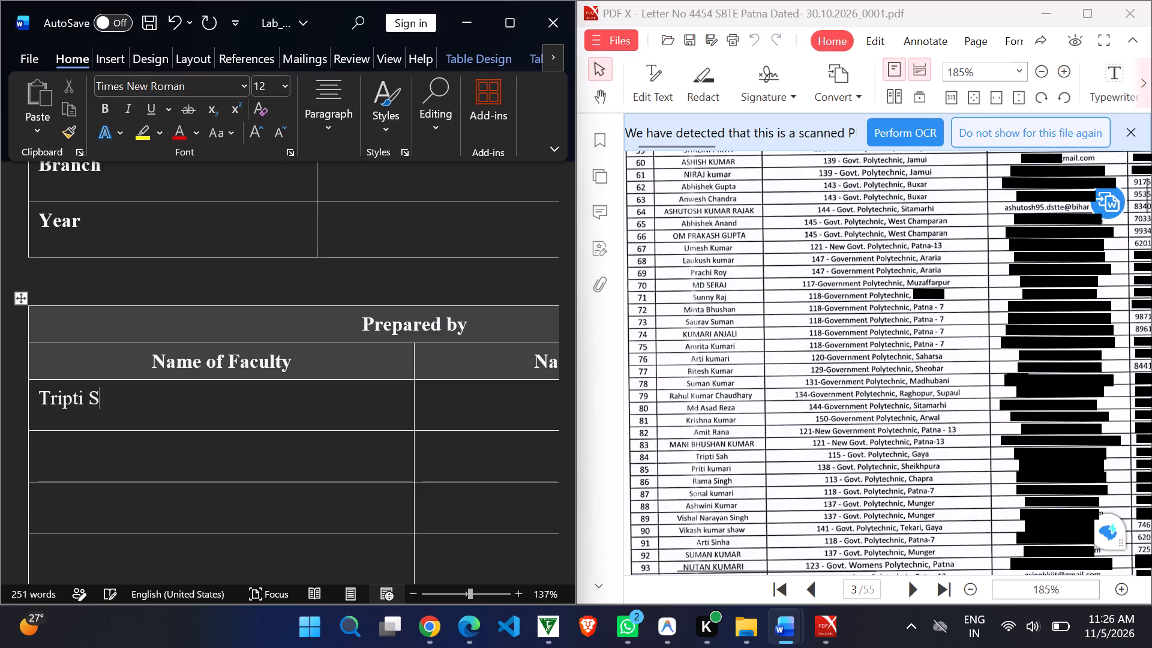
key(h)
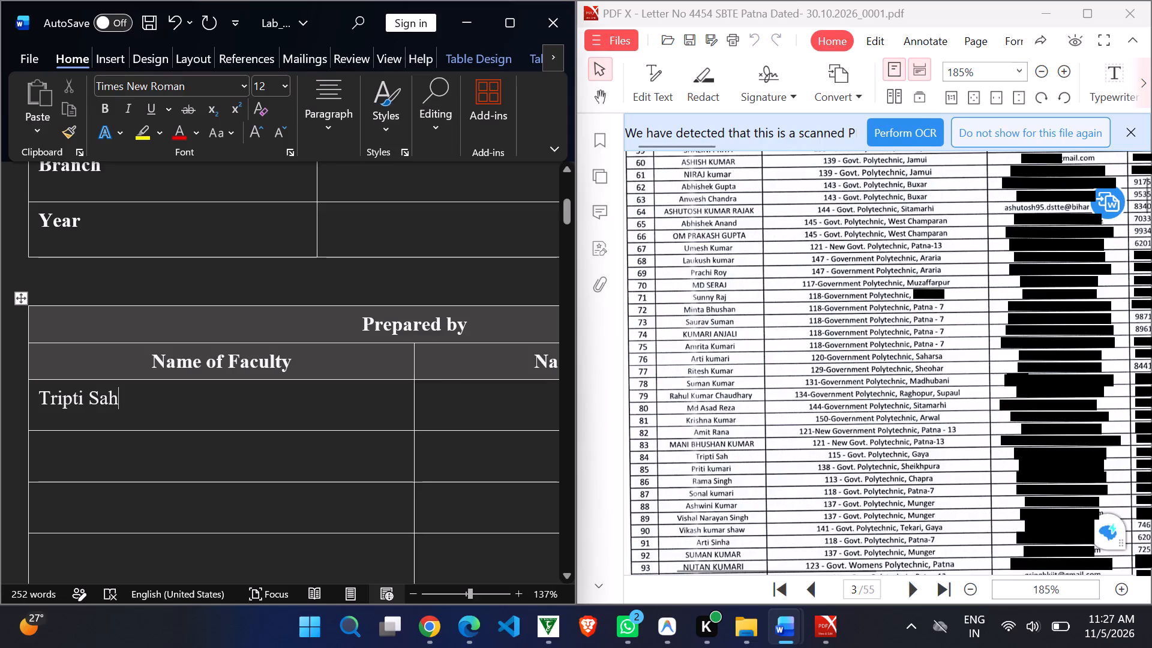
Enter the institute listed for serial number 84, 115-Govt.Polytechnic,Gaya, in the first Name of Institute cell.
click(473, 407)
scroll(473, 407, left, 2)
scroll(791, 340, left, 1)
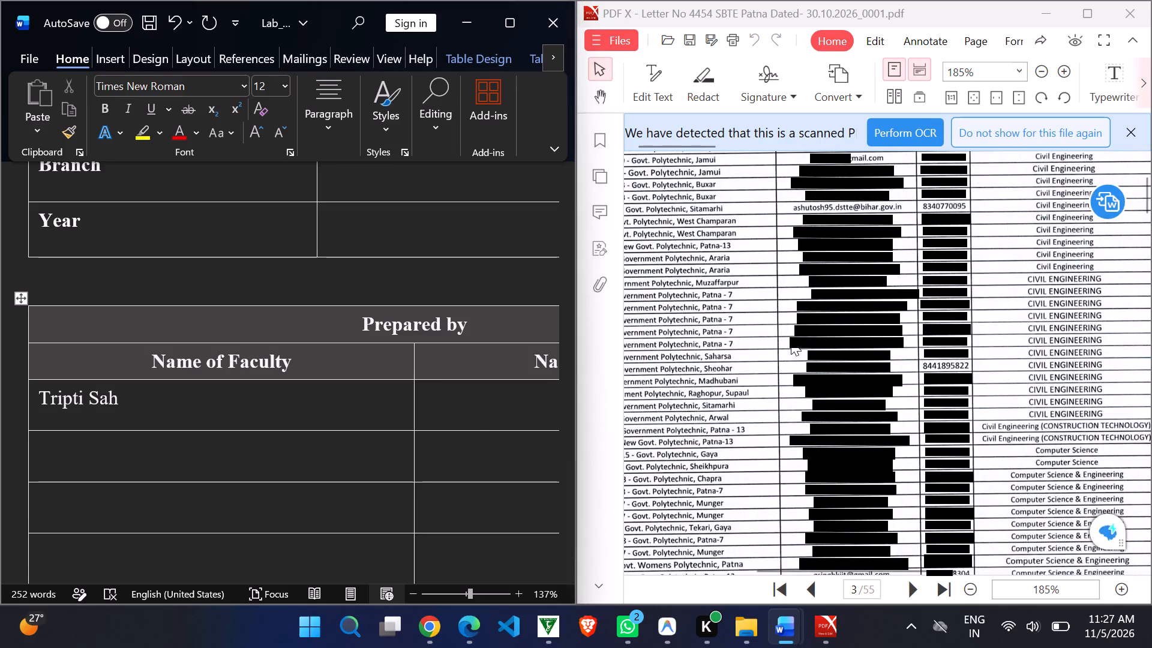
scroll(707, 415, right, 1)
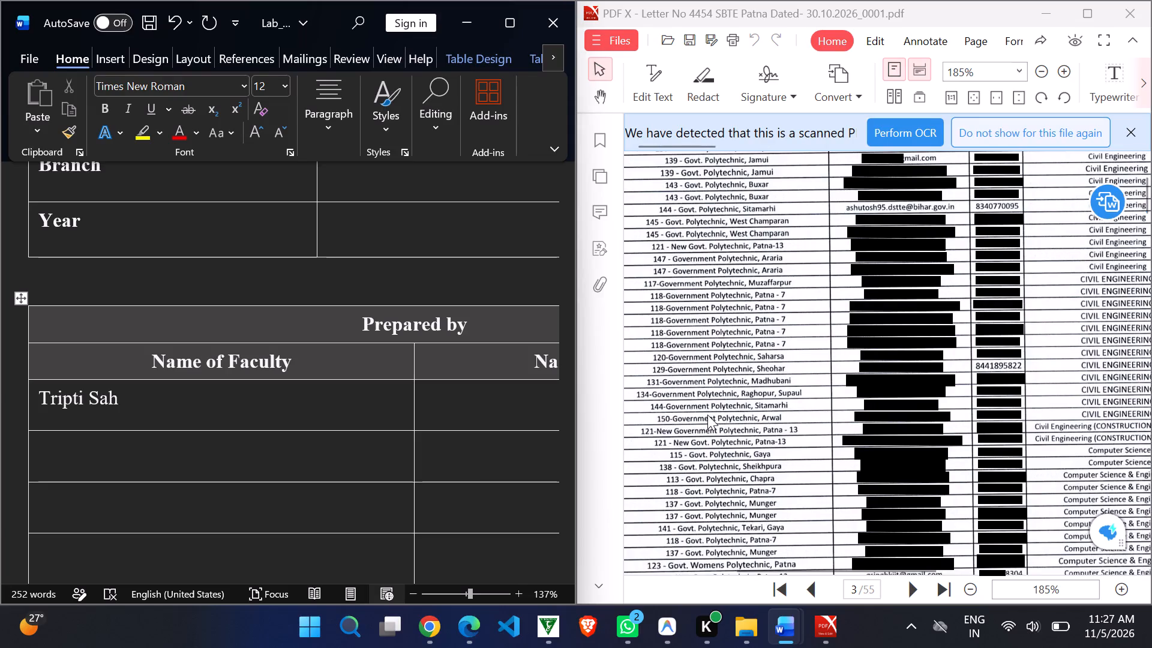
scroll(707, 415, right, 1)
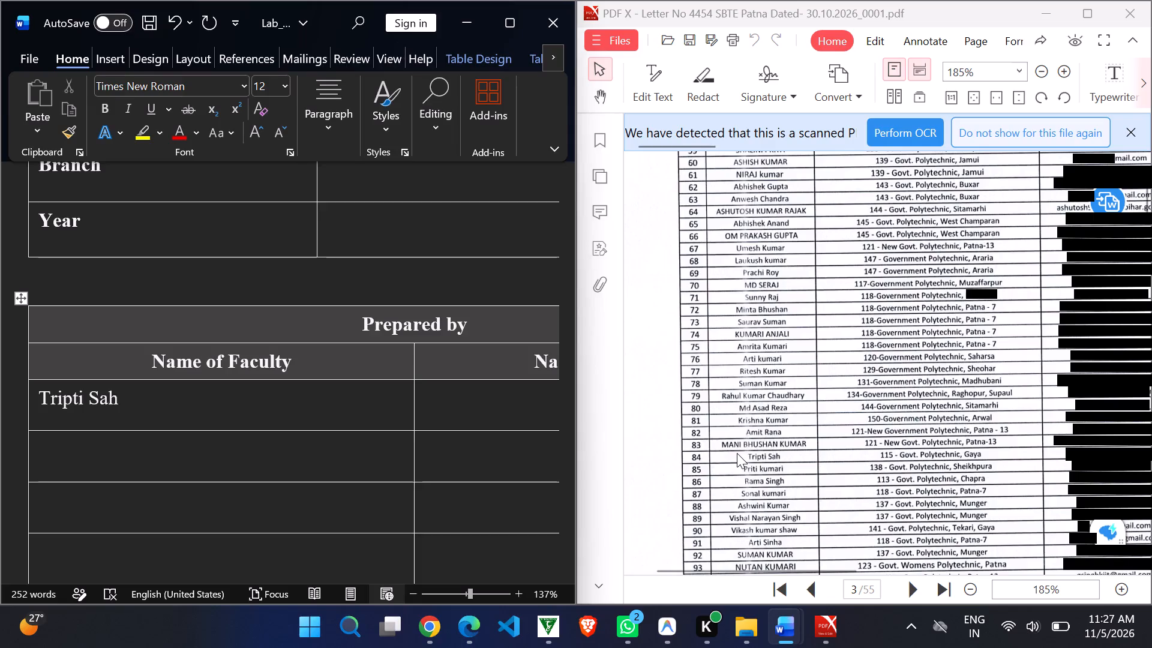
drag(872, 452, 895, 463)
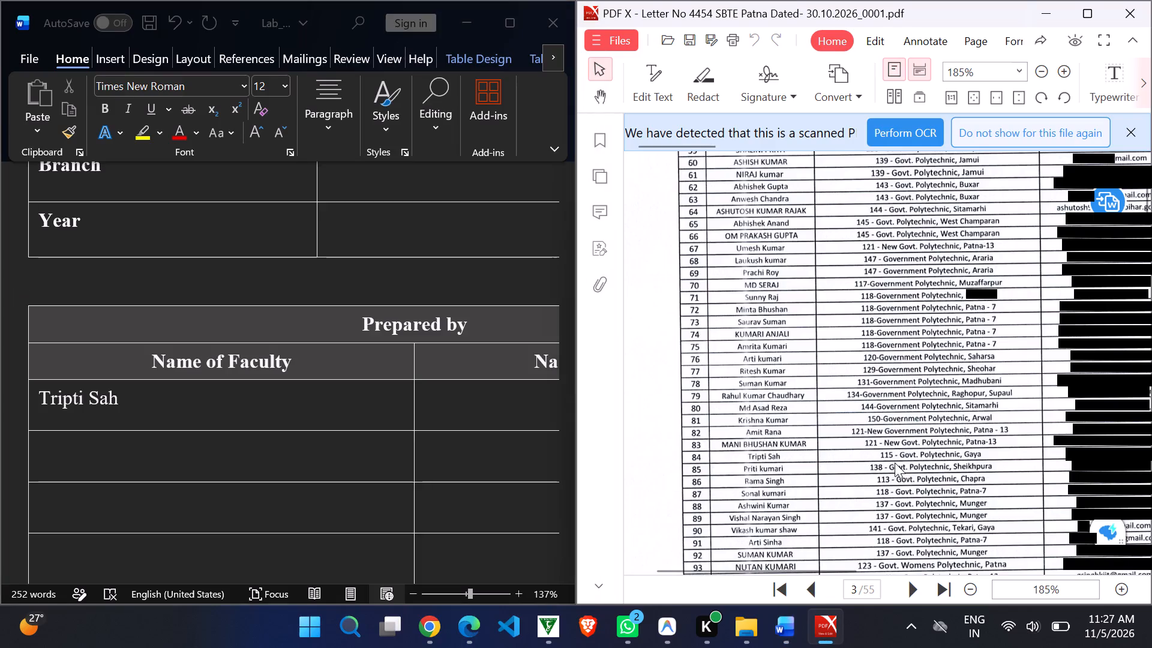
drag(895, 463, 887, 451)
double_click(887, 451)
drag(887, 451, 948, 455)
drag(948, 455, 949, 455)
click(494, 412)
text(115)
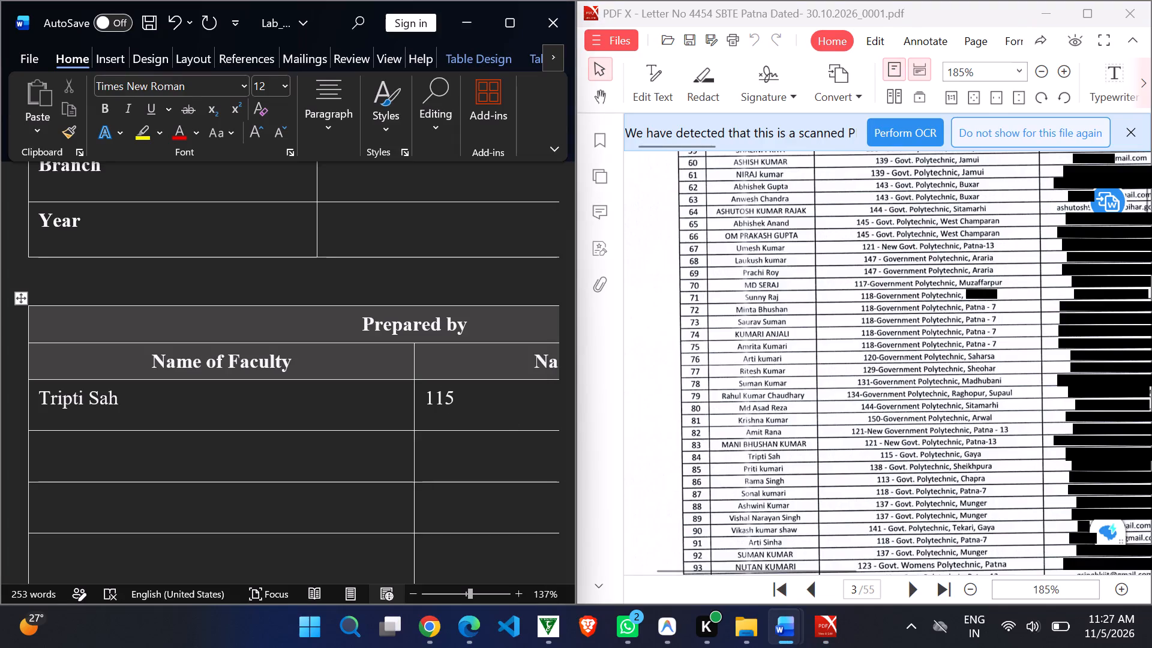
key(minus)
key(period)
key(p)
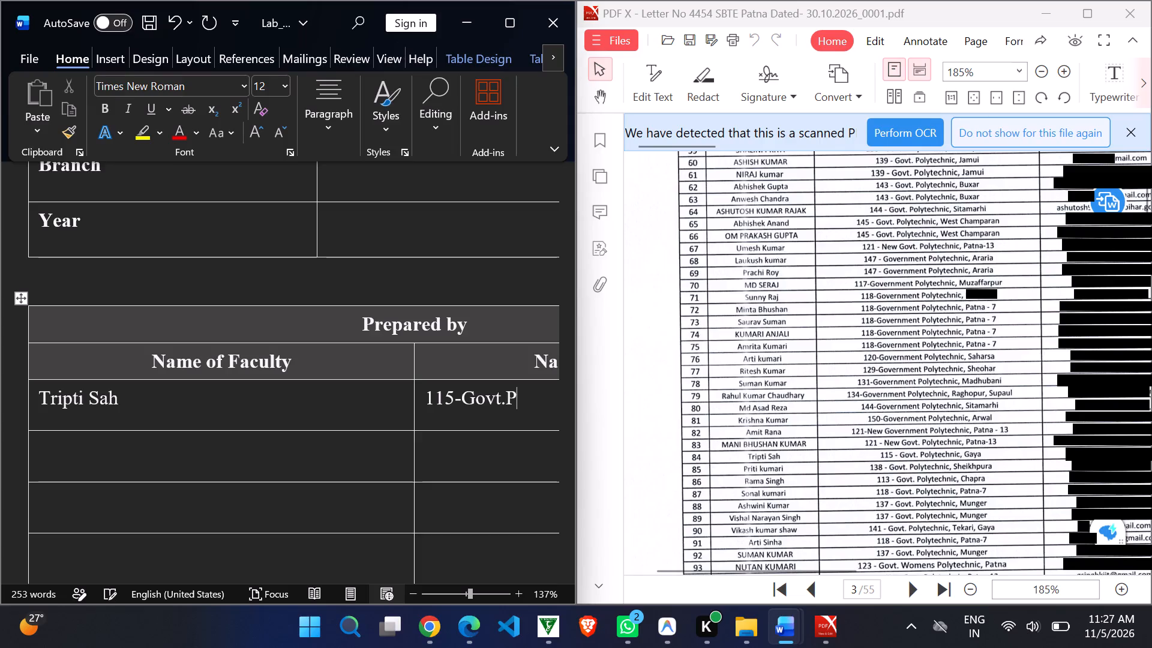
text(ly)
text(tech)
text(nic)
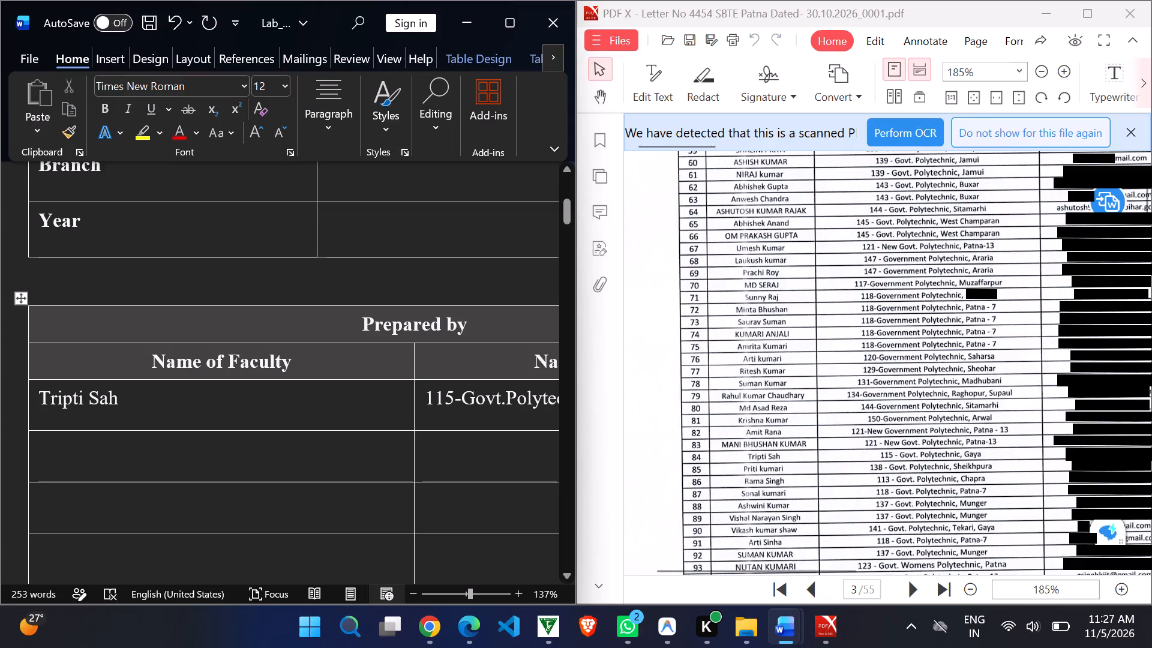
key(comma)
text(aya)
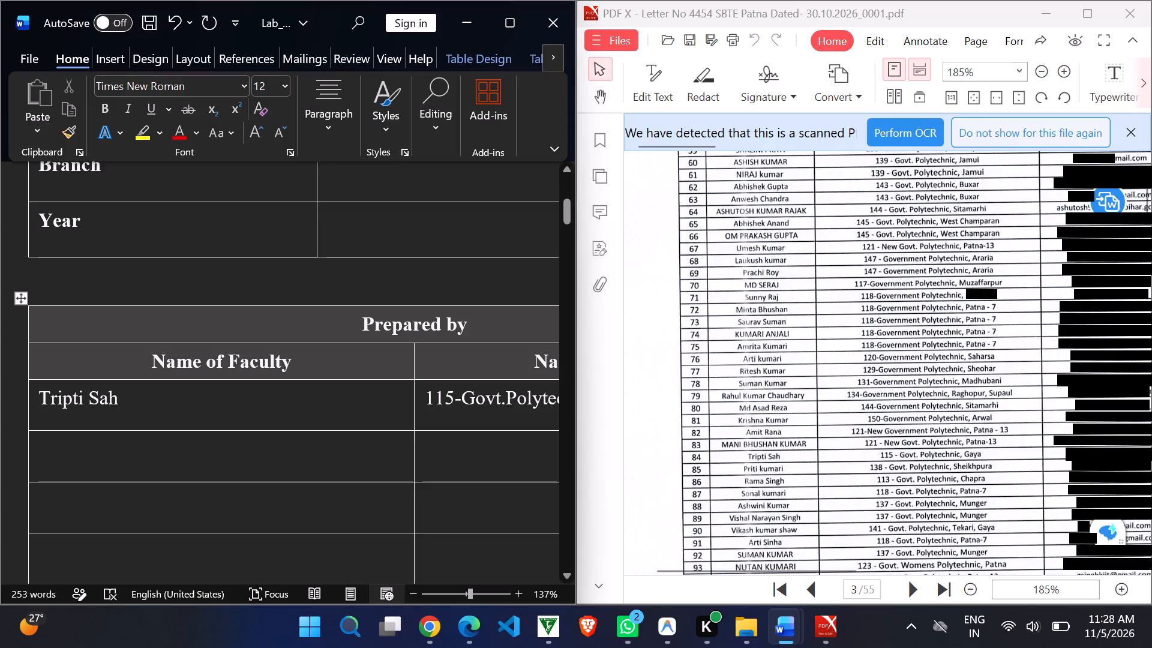
Minimize the PDF window and maximize the Lab_Manual_Editable document.
click(1046, 9)
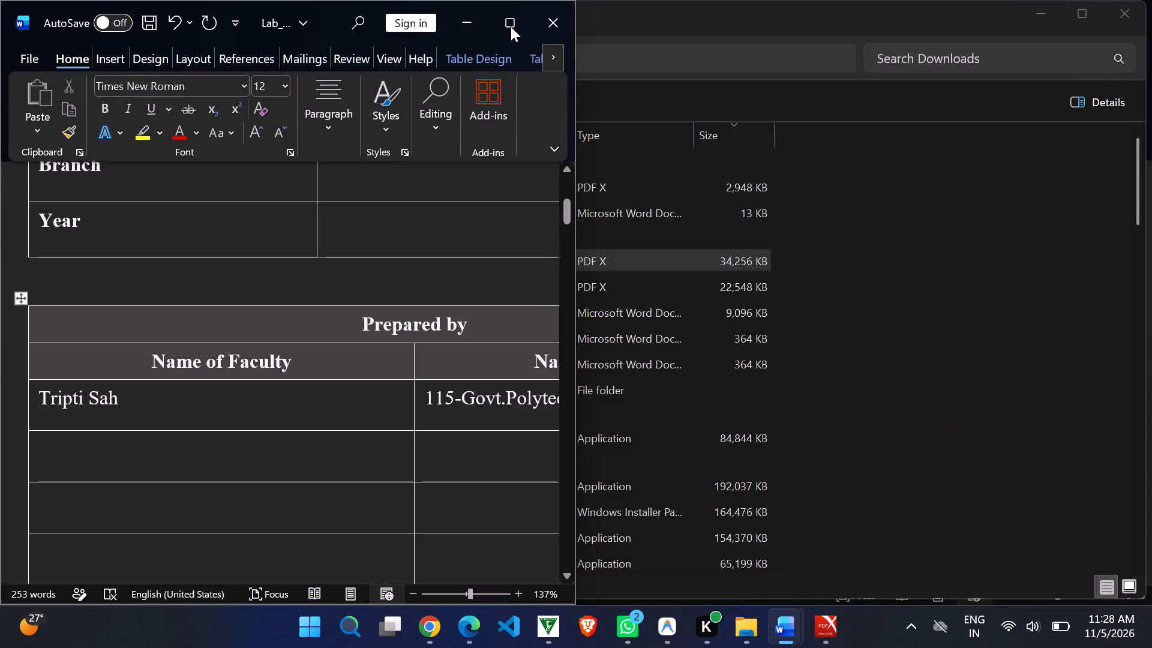
click(511, 26)
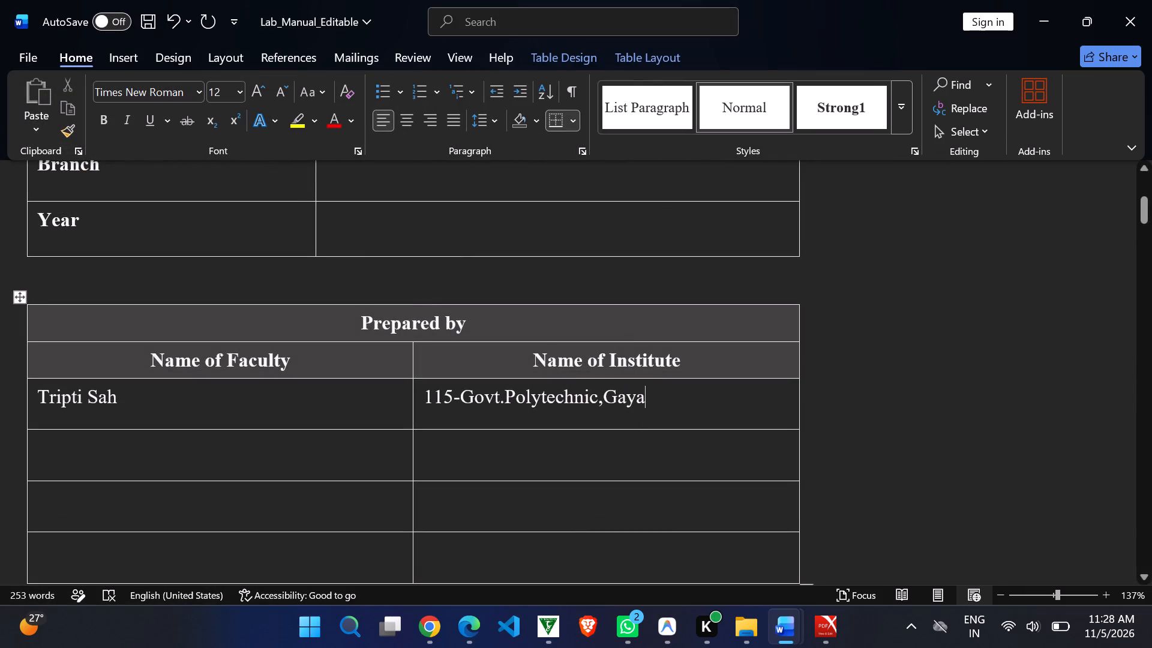
Delete the entire last empty row of the Prepared by table.
scroll(468, 334, right, 1)
scroll(310, 478, down, 1)
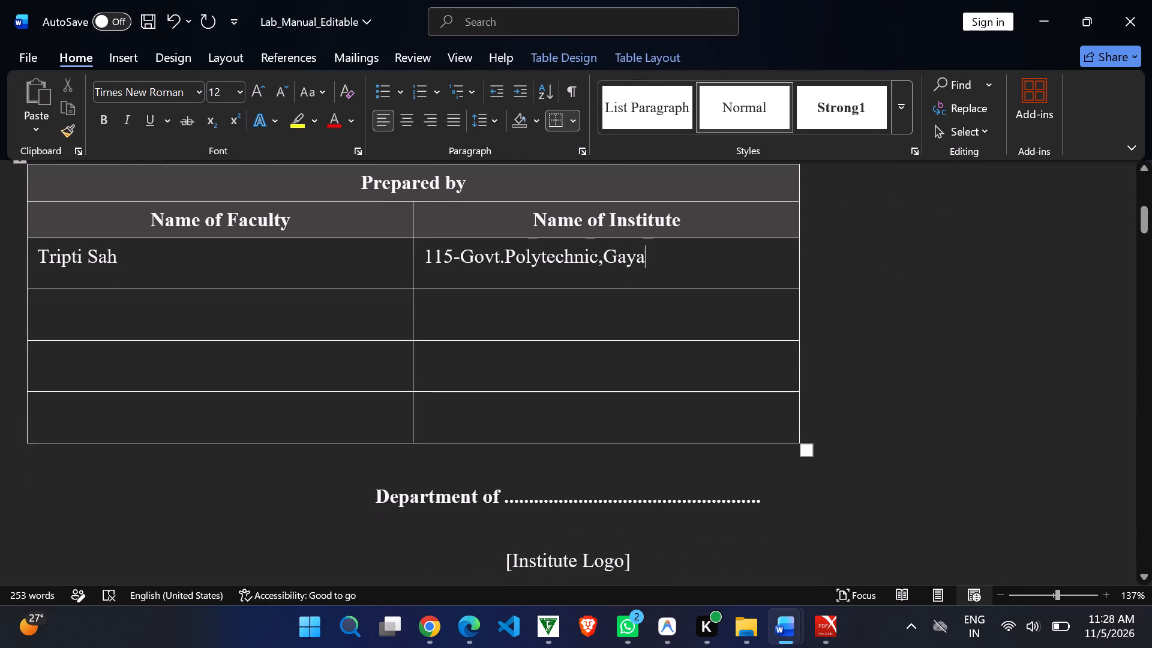
right_click(349, 427)
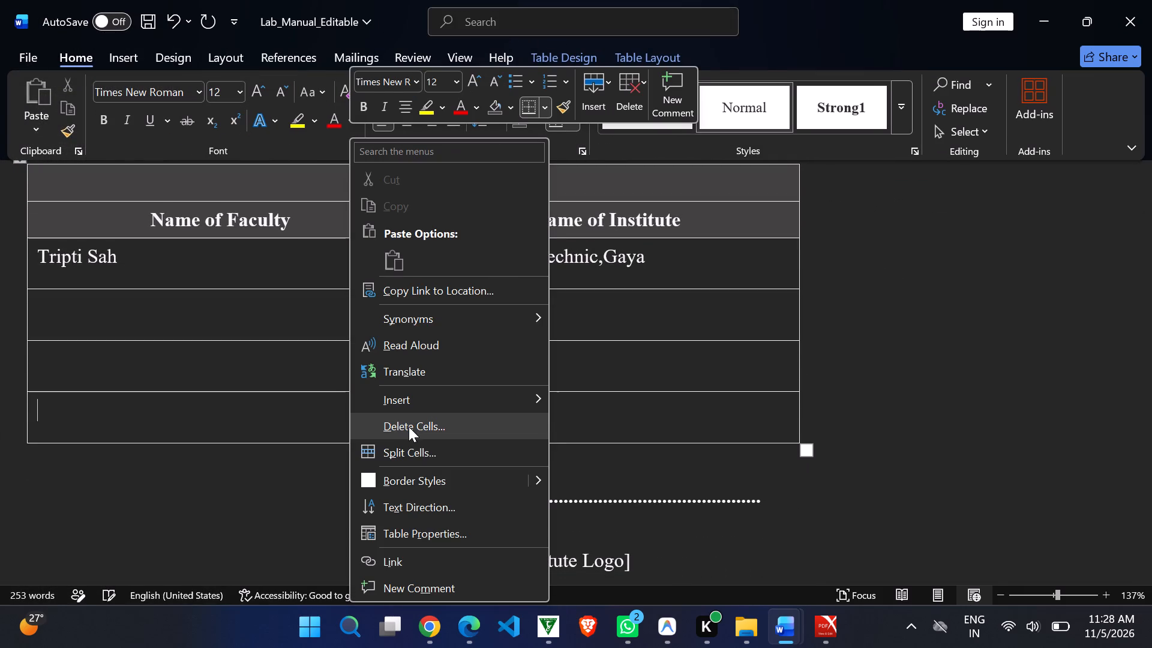
click(409, 427)
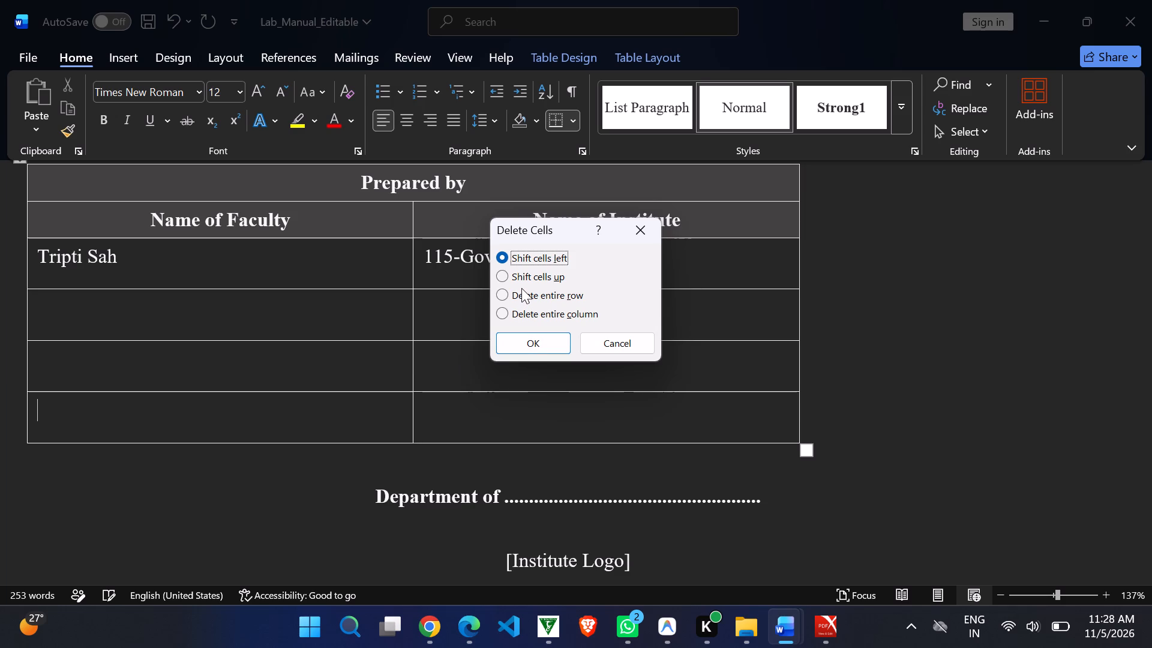
click(521, 287)
click(517, 343)
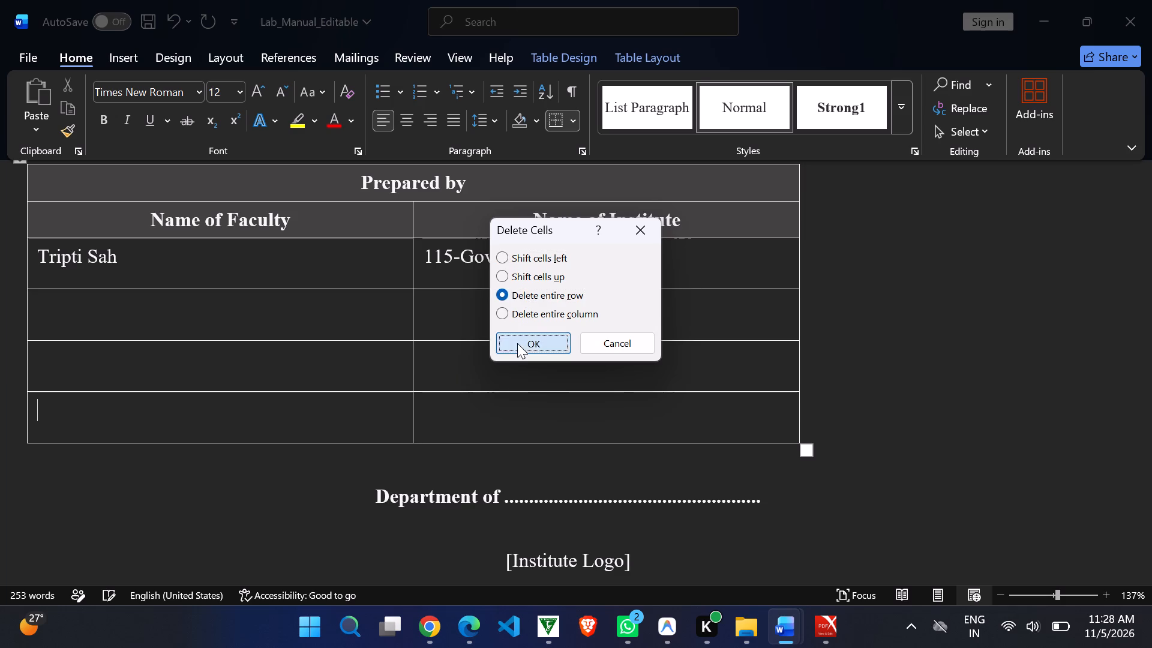
Delete the two remaining empty rows of the Prepared by table, leaving only the filled-in faculty row.
right_click(472, 386)
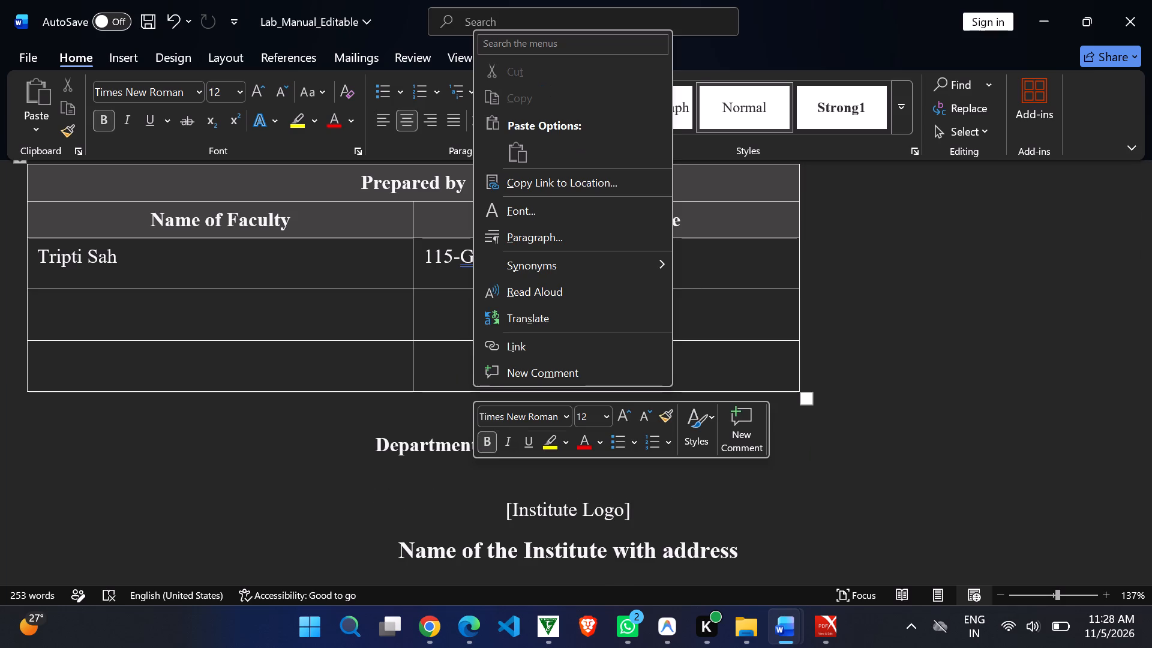
right_click(371, 358)
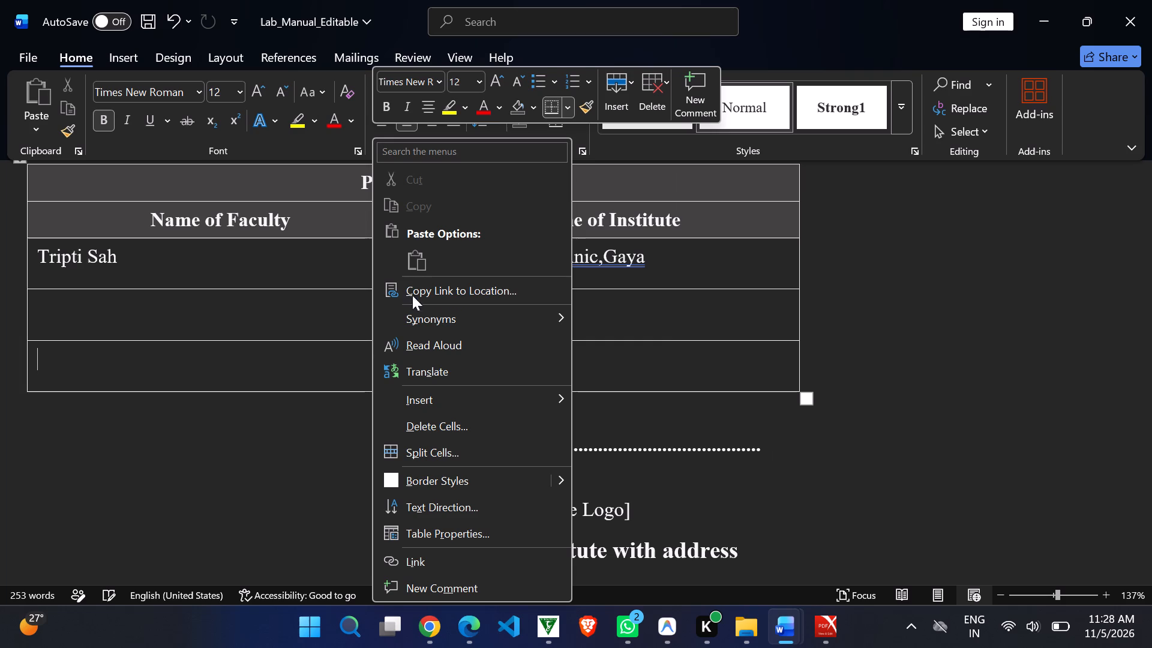
click(407, 423)
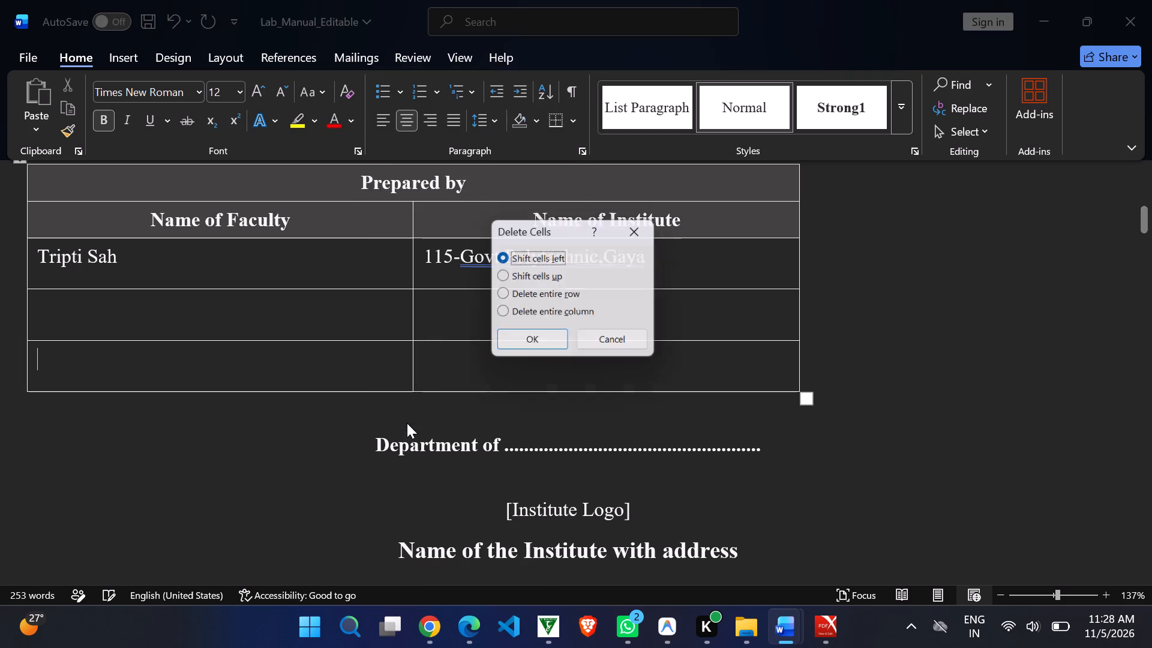
click(519, 296)
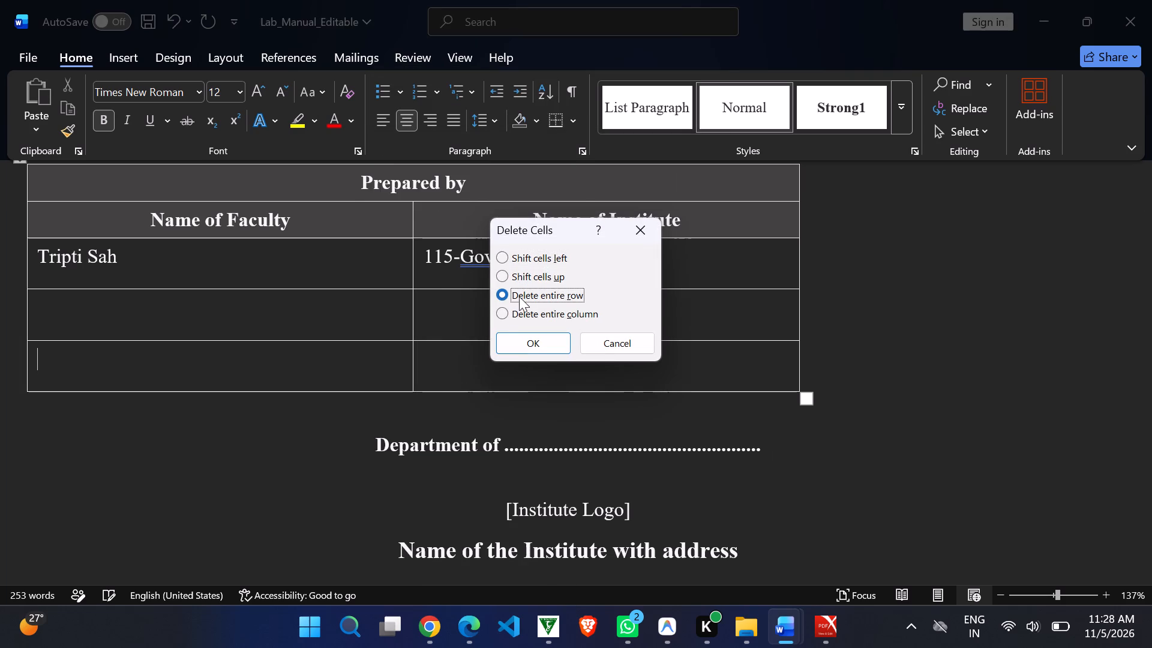
click(516, 334)
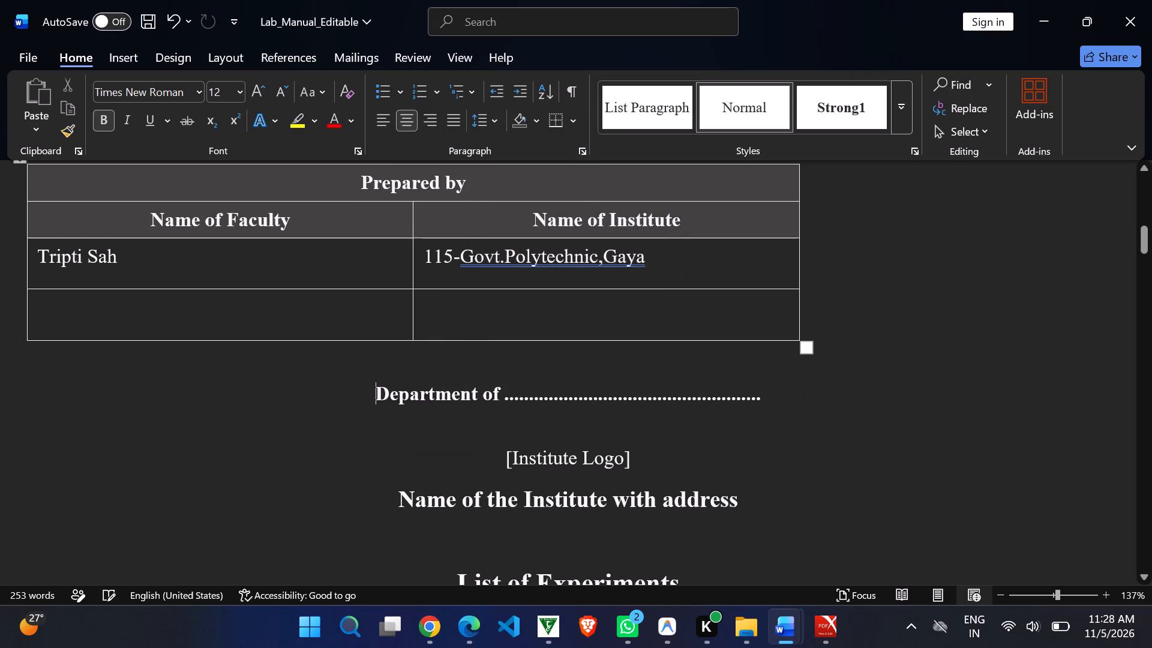
right_click(514, 328)
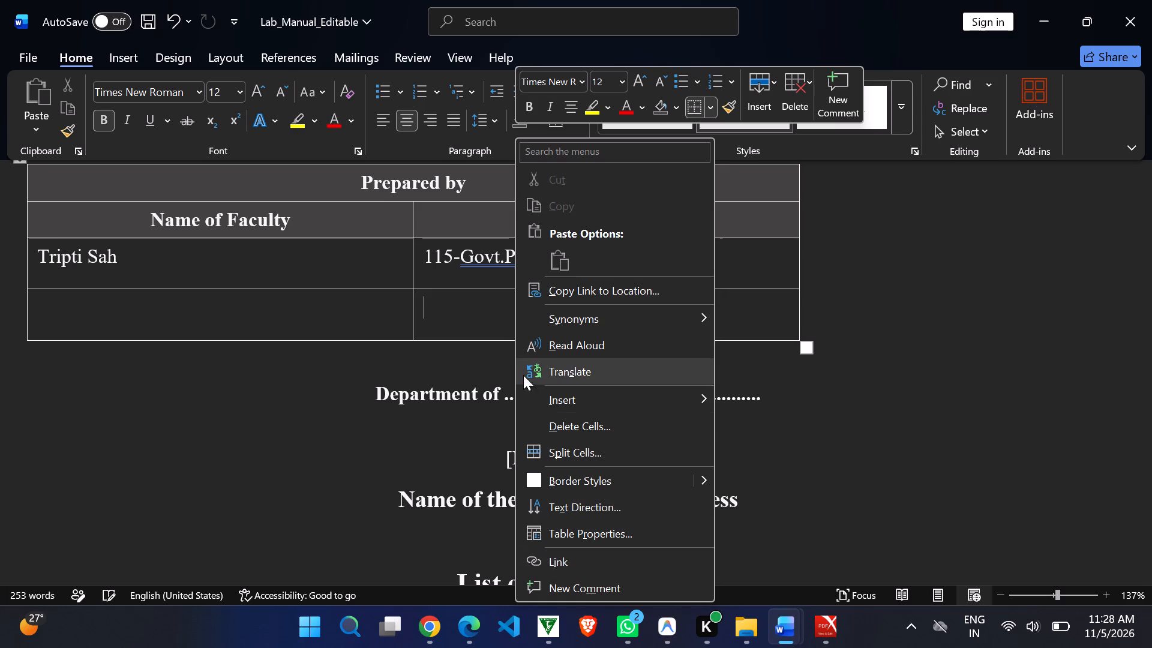
click(547, 425)
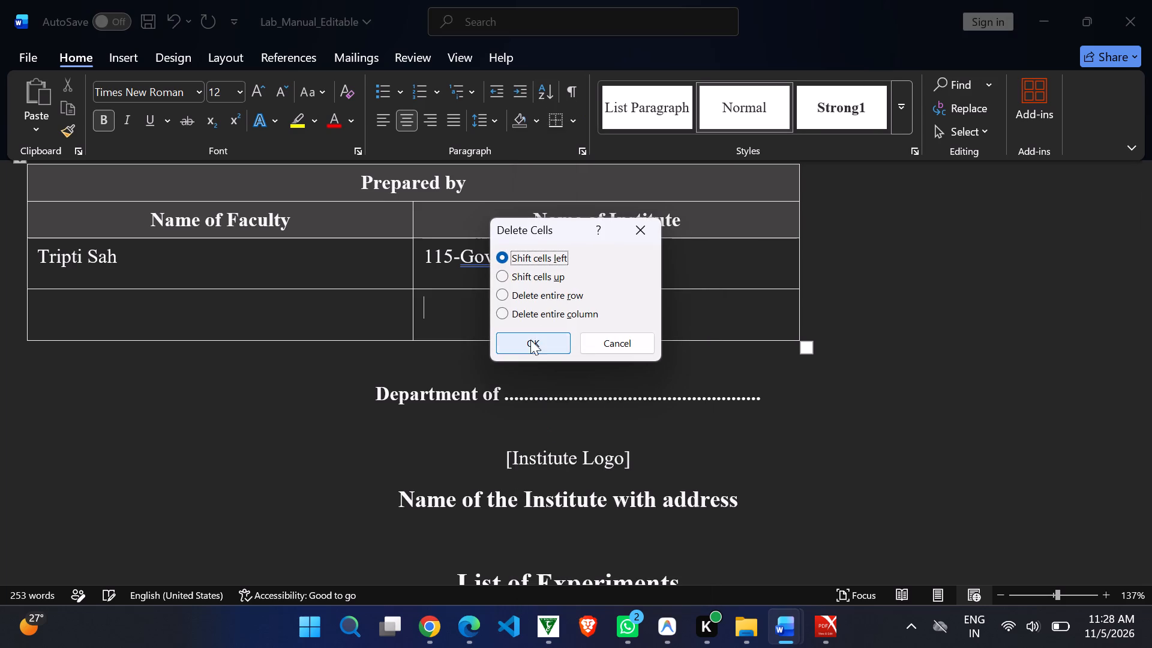
click(526, 296)
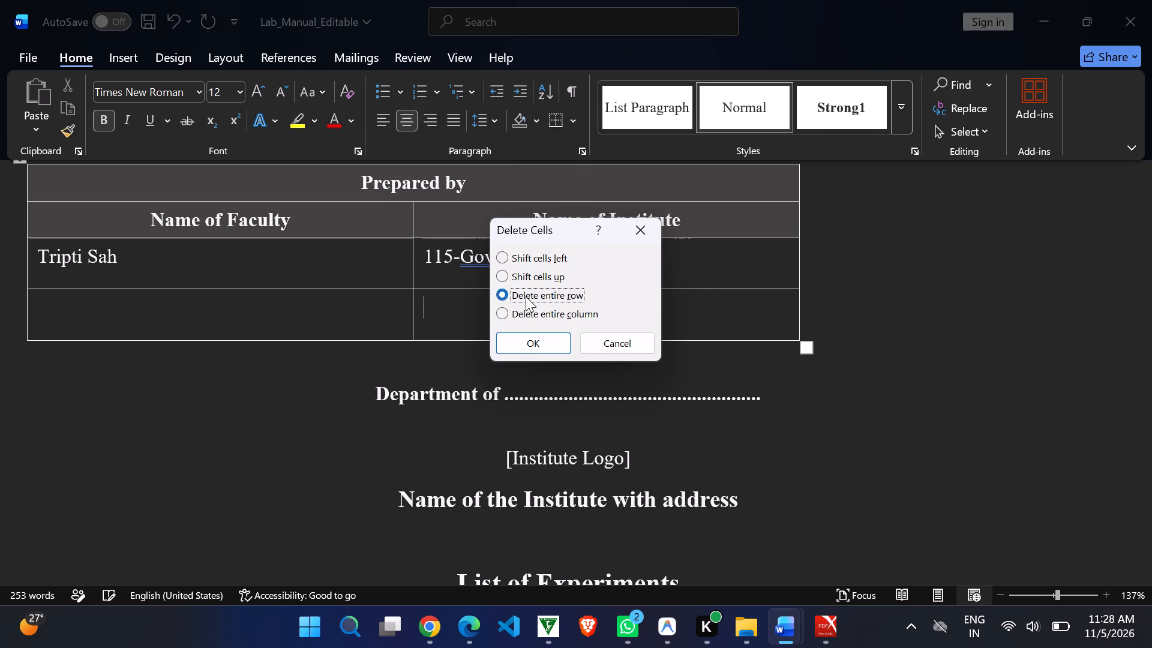
click(527, 349)
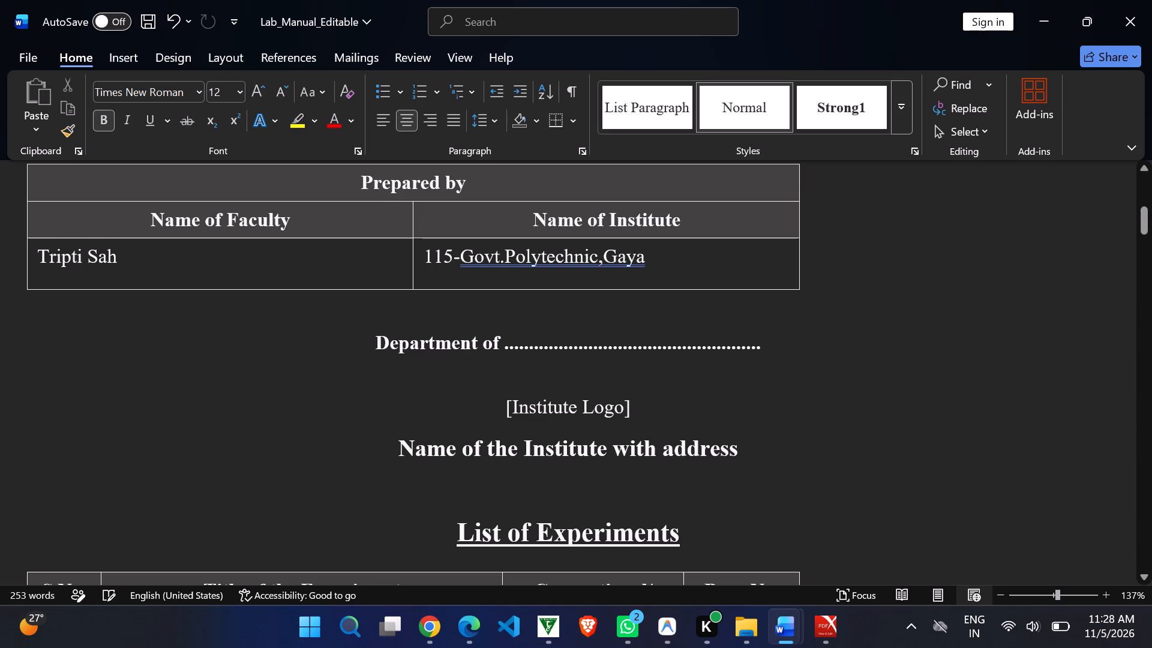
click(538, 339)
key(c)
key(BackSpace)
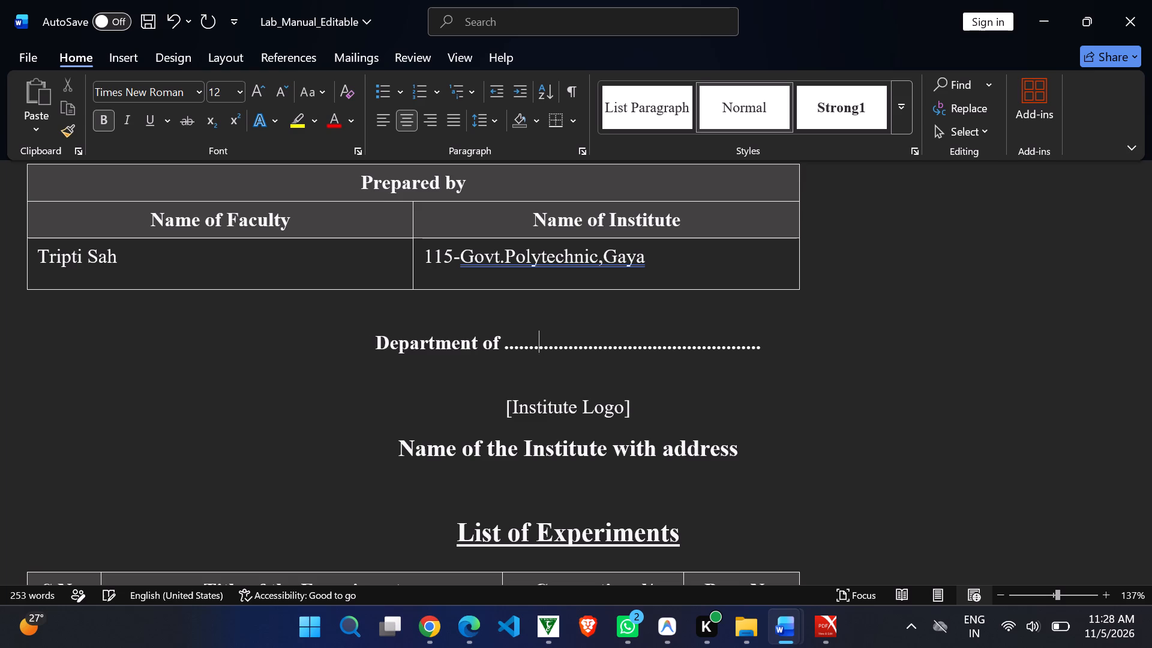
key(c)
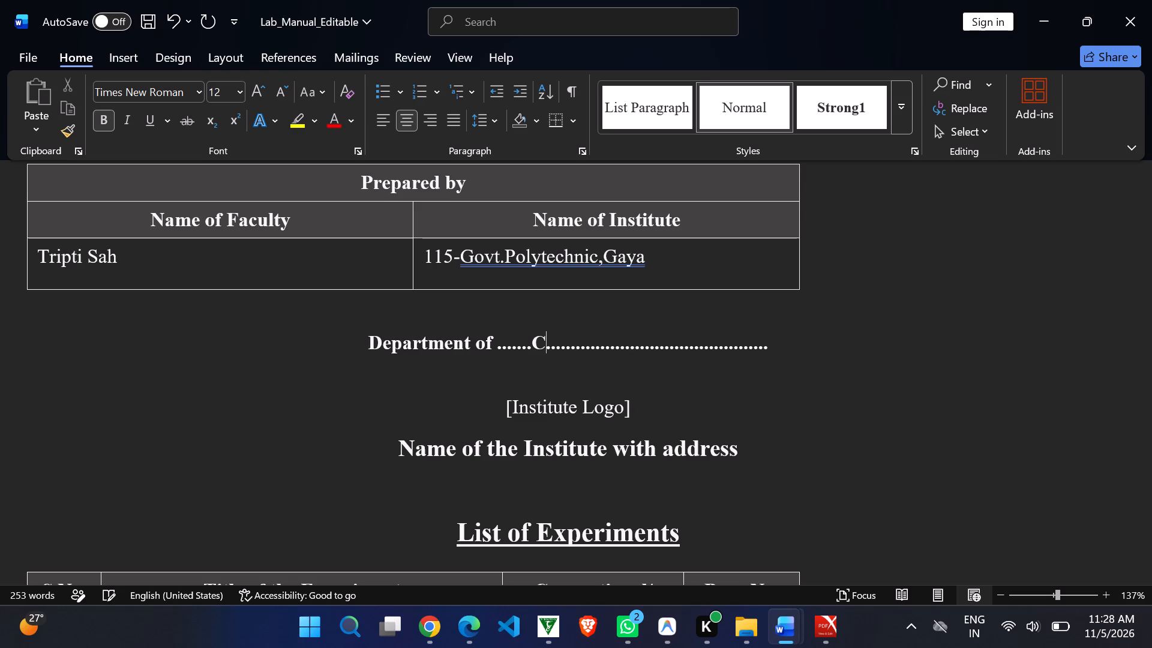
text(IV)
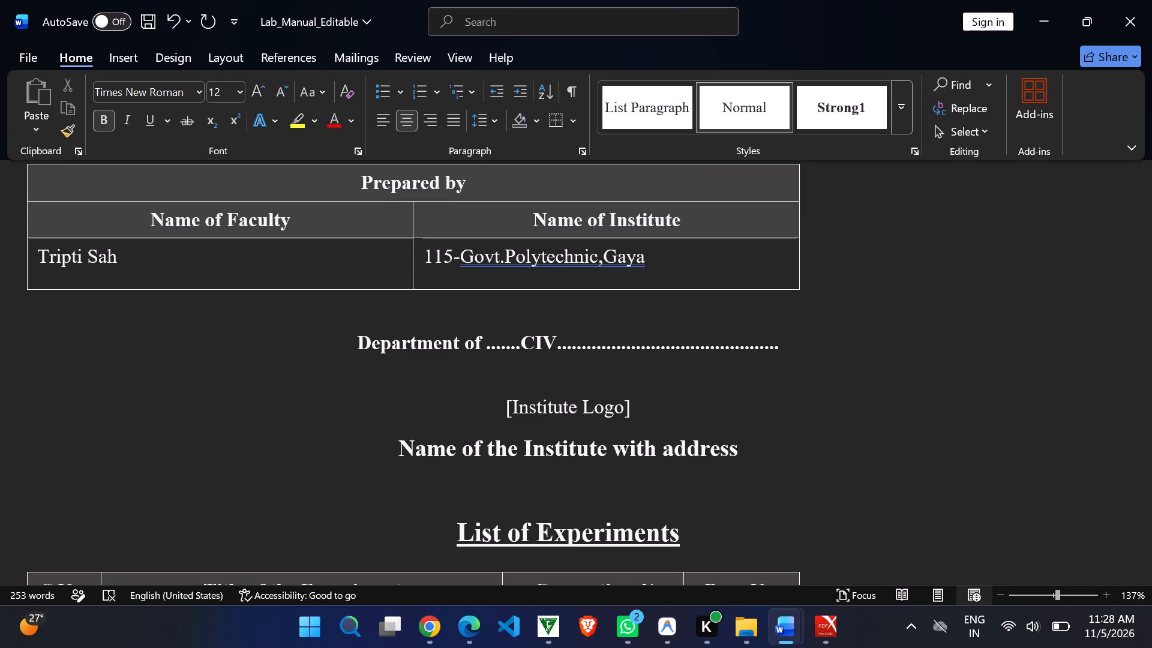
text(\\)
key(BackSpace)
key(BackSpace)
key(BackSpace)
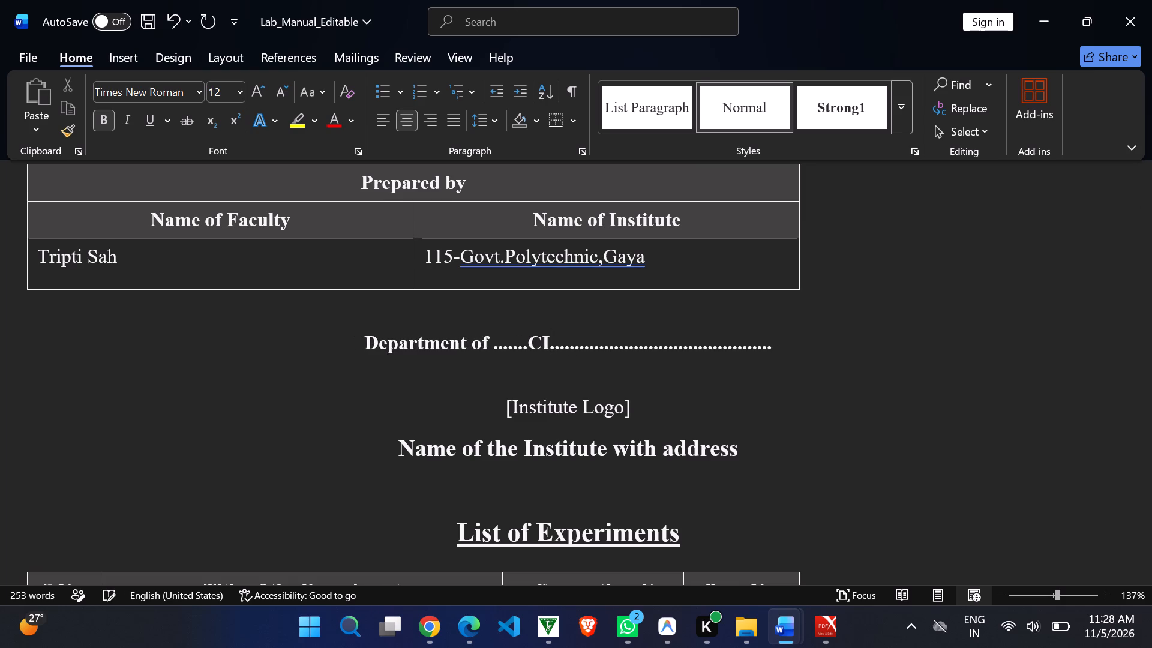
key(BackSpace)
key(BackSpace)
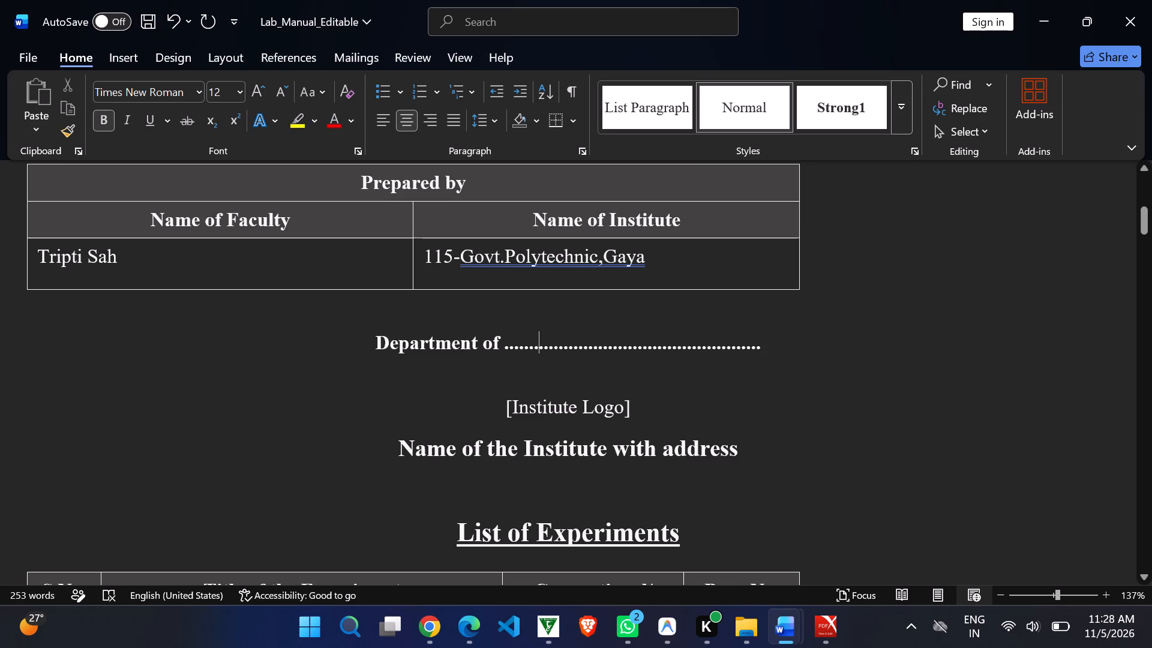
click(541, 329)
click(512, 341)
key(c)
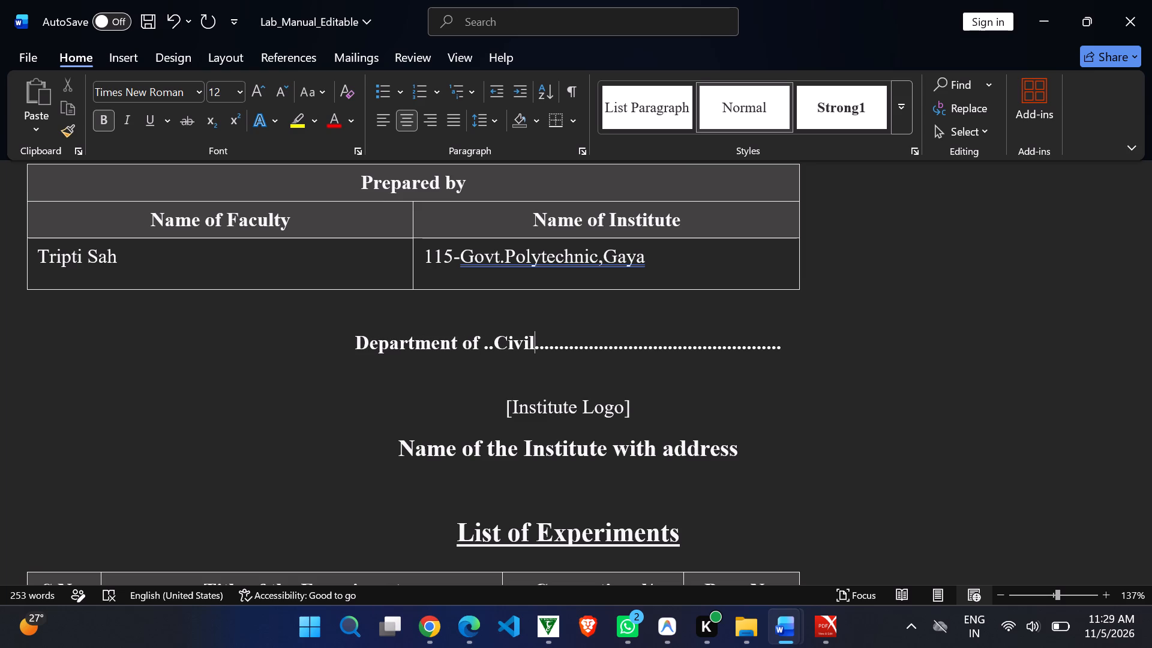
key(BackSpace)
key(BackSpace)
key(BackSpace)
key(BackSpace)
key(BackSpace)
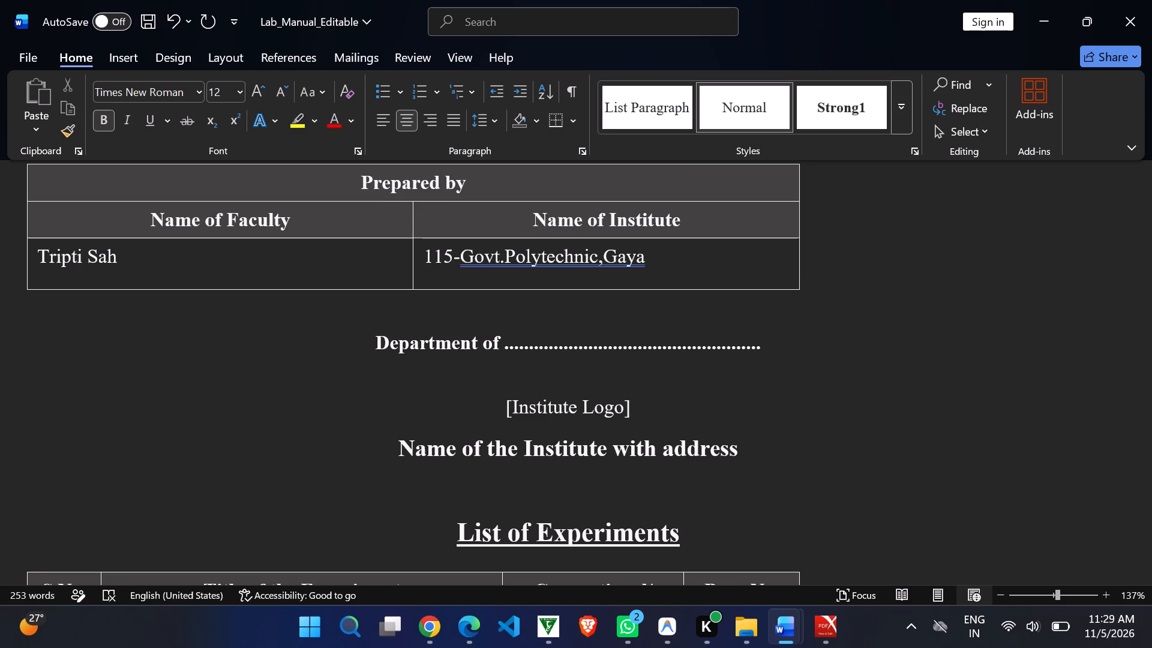
Replace the dotted line after "Department of" with "Civil Engineering".
click(570, 352)
click(767, 351)
key(BackSpace)
key(BackSpace)
key(BackSpace)
key(BackSpace)
key(BackSpace)
key(BackSpace)
key(BackSpace)
key(BackSpace)
key(BackSpace)
key(BackSpace)
key(BackSpace)
key(BackSpace)
key(BackSpace)
key(BackSpace)
key(BackSpace)
key(BackSpace)
key(BackSpace)
key(BackSpace)
key(BackSpace)
key(BackSpace)
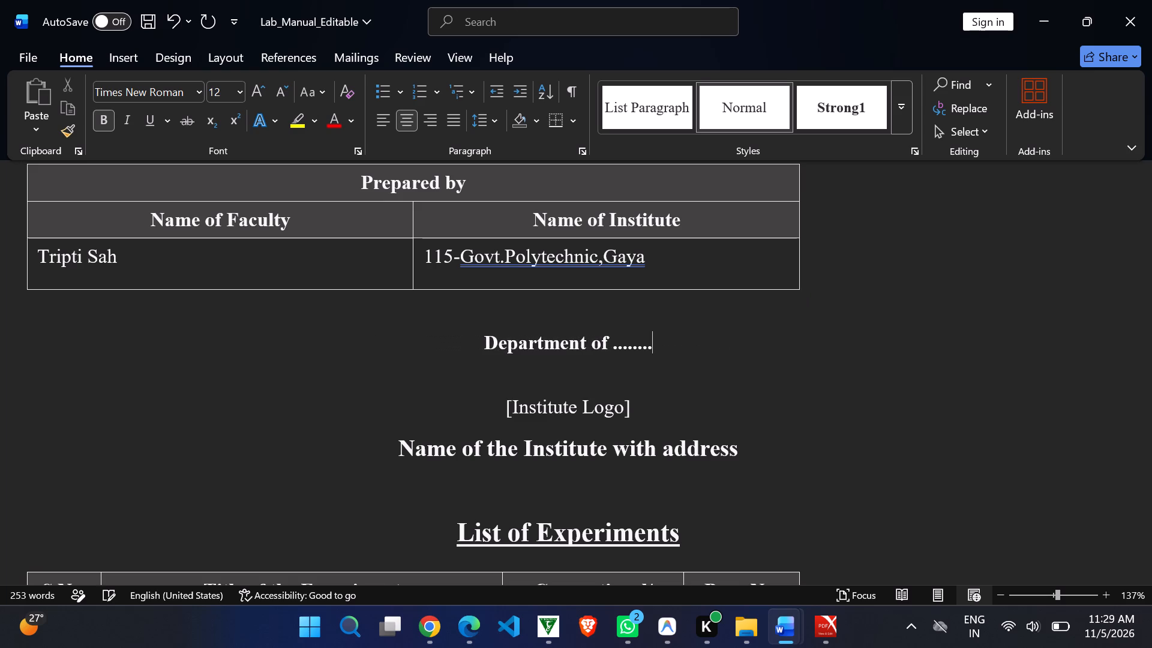
key(BackSpace)
key(BackSpace)
key(BackSpace)
key(BackSpace)
key(BackSpace)
key(BackSpace)
key(BackSpace)
key(BackSpace)
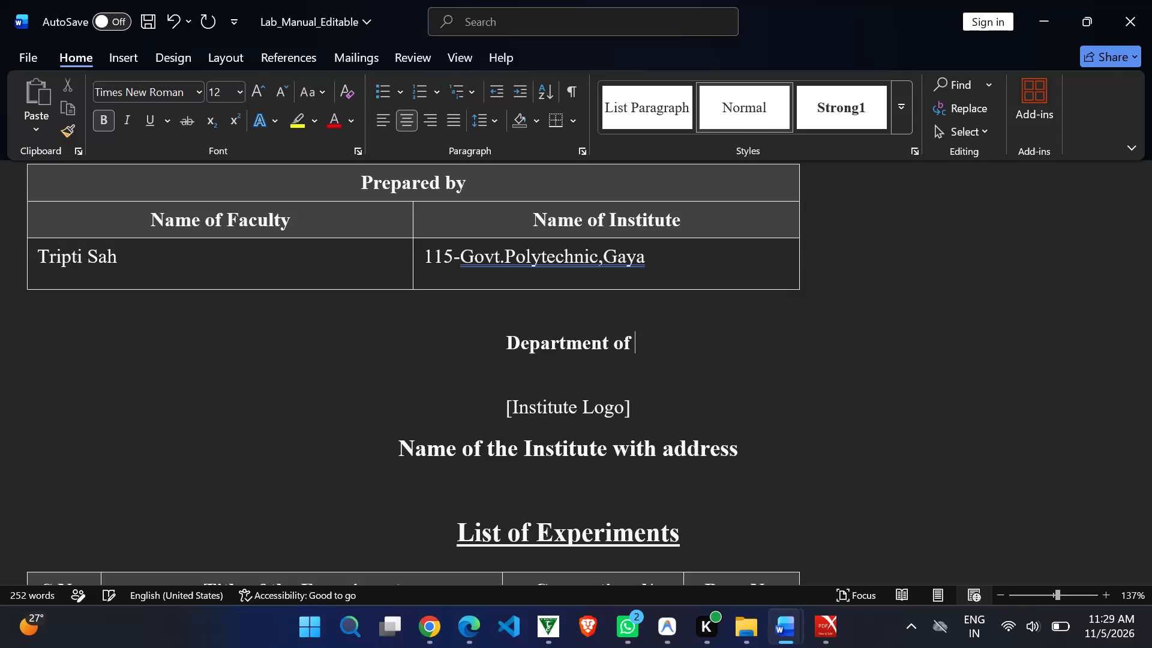
key(c)
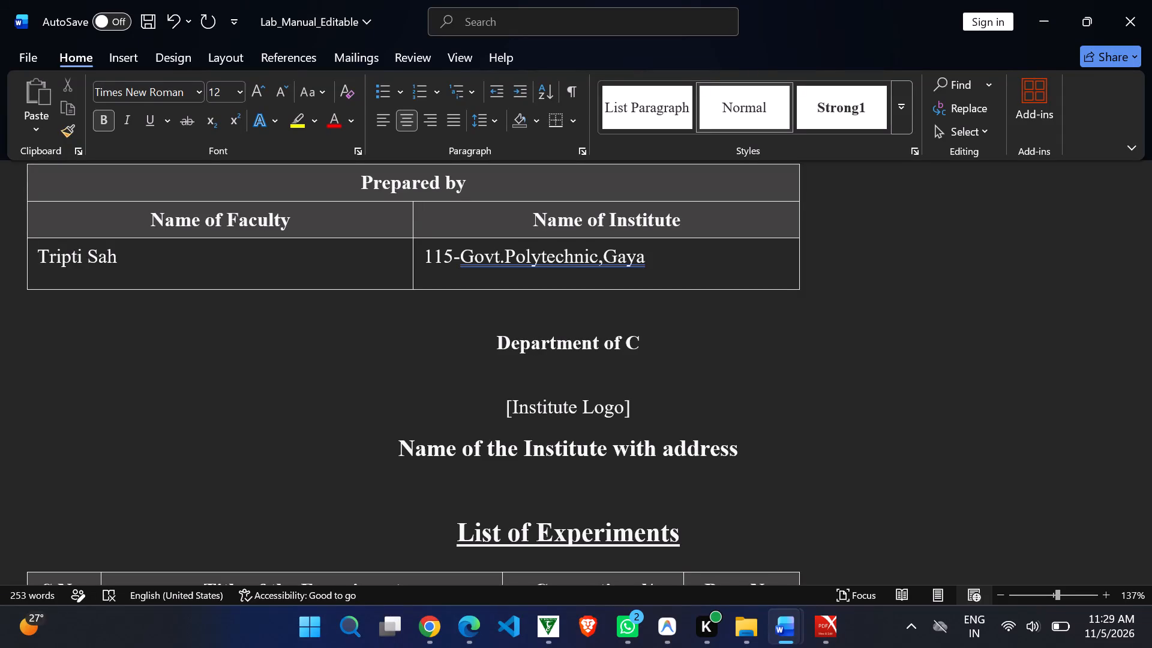
text(ivil)
key(space)
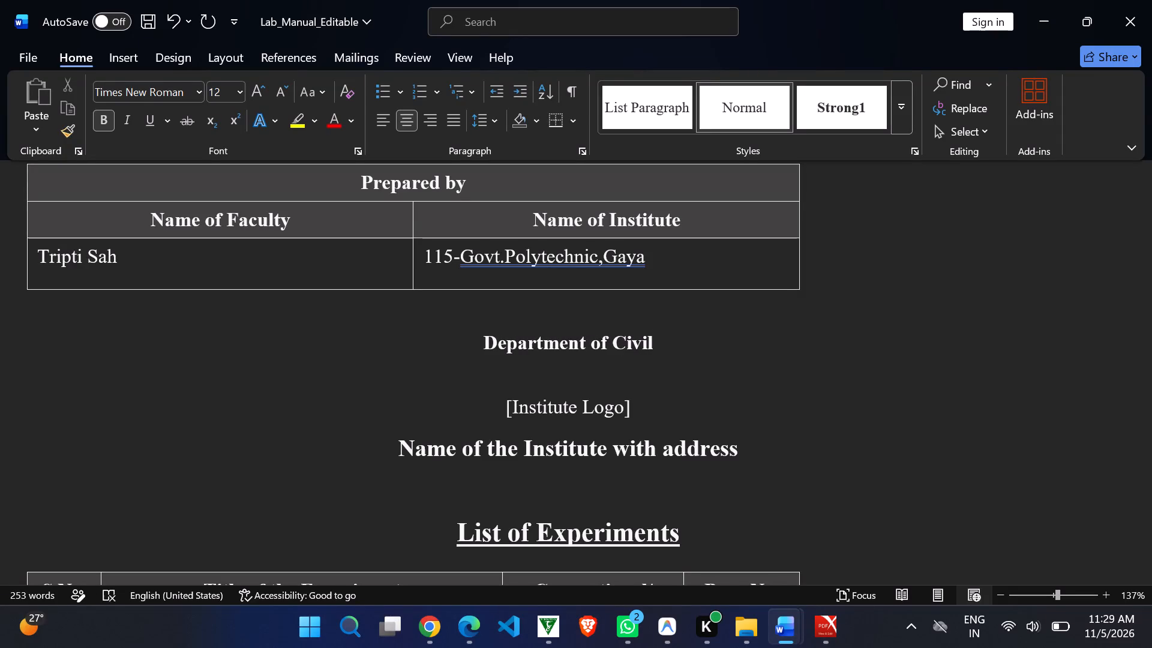
key(e)
text(ng)
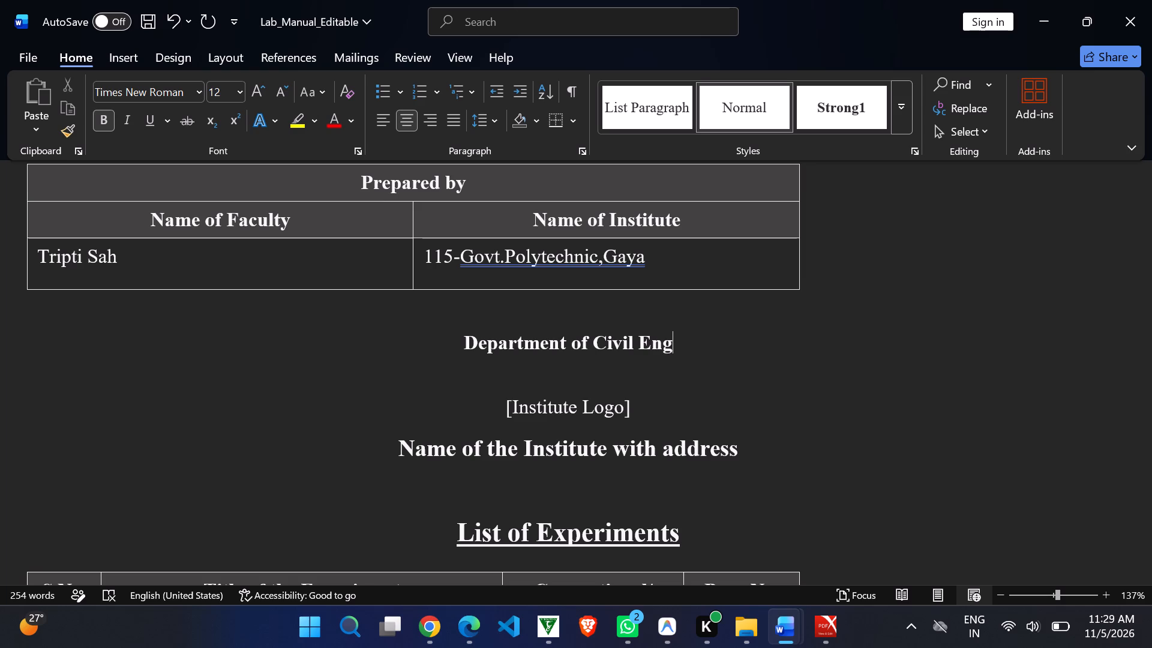
text(inee)
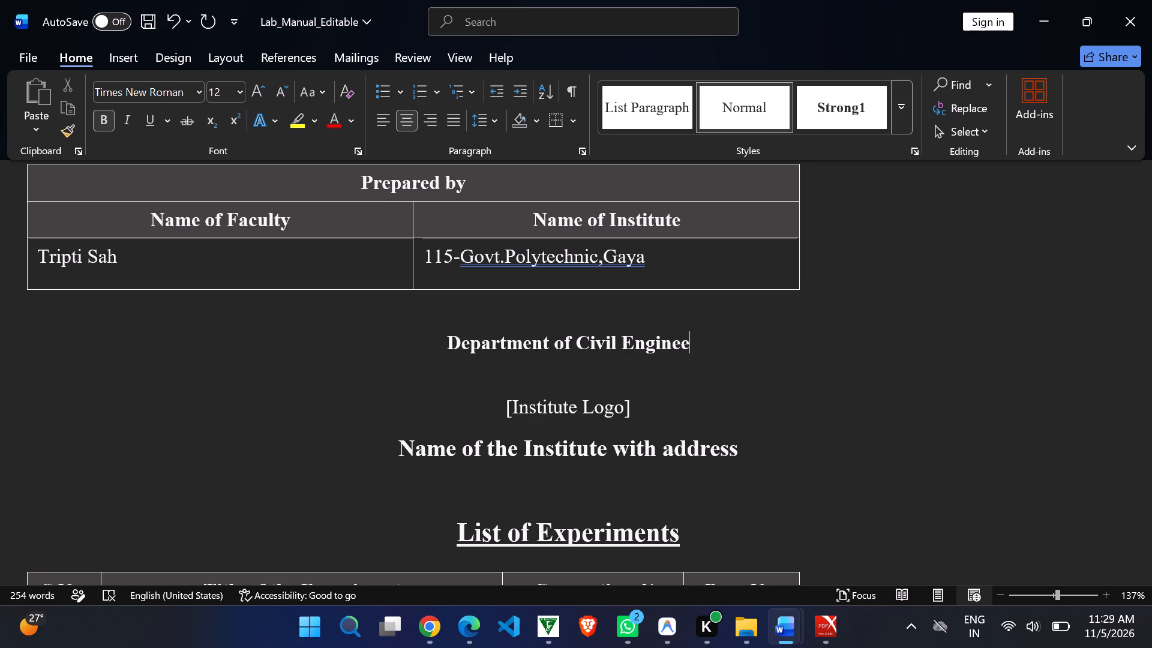
text(ring)
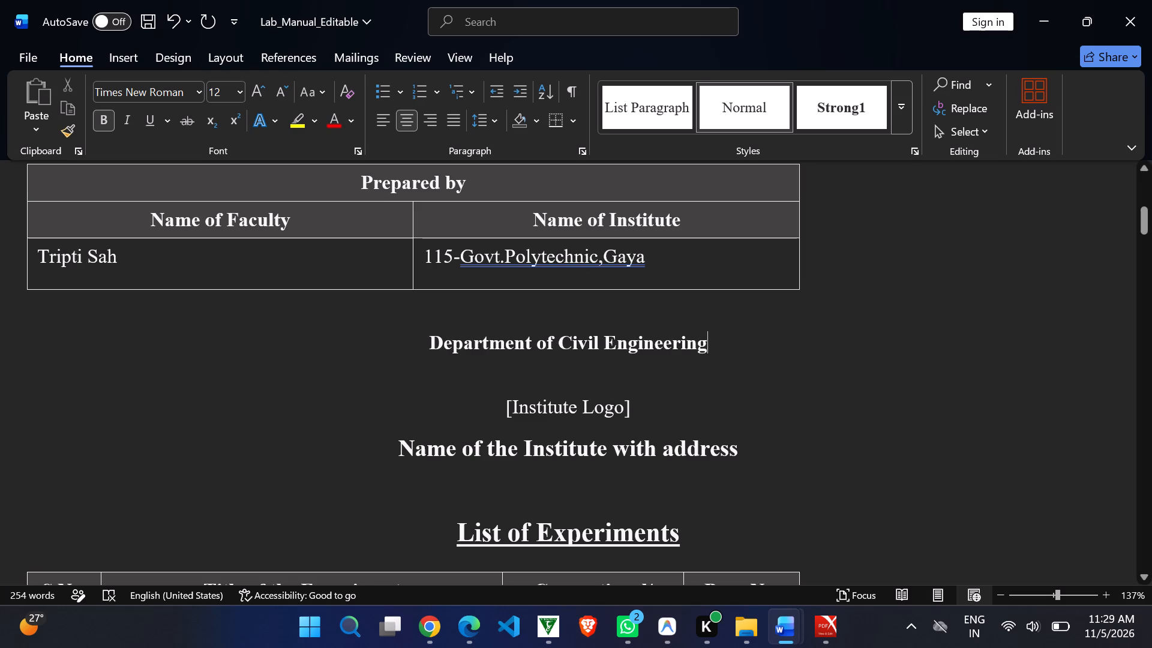
Add the institute's address, giving its road and city, on a new line below "Name of the Institute with address".
click(752, 455)
key(Return)
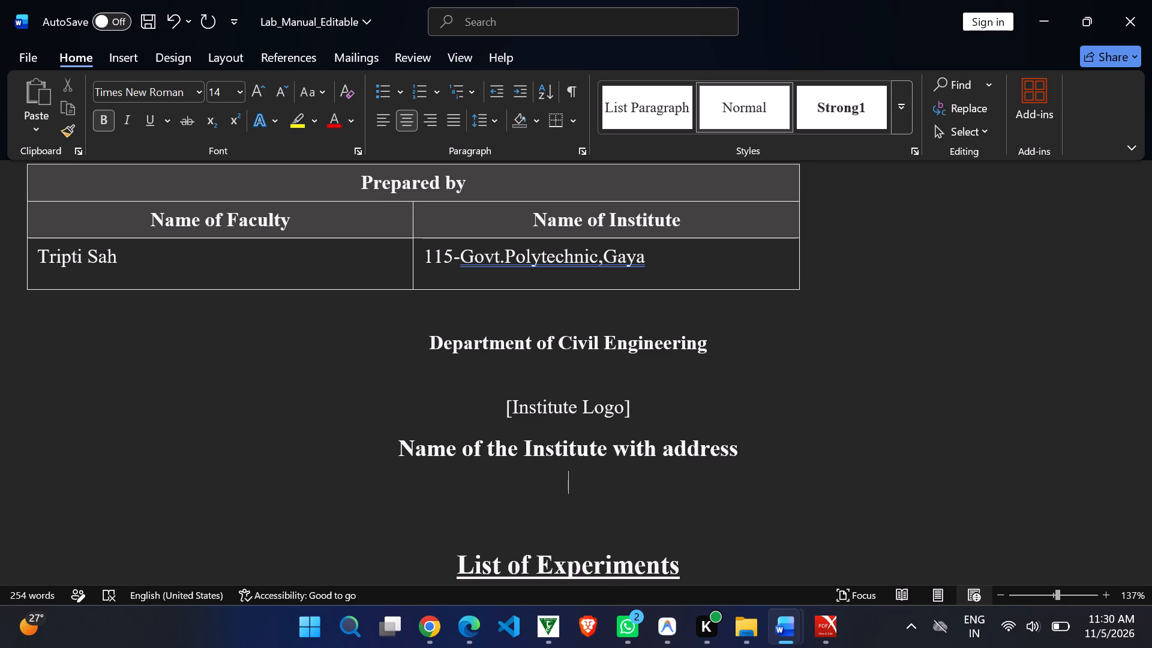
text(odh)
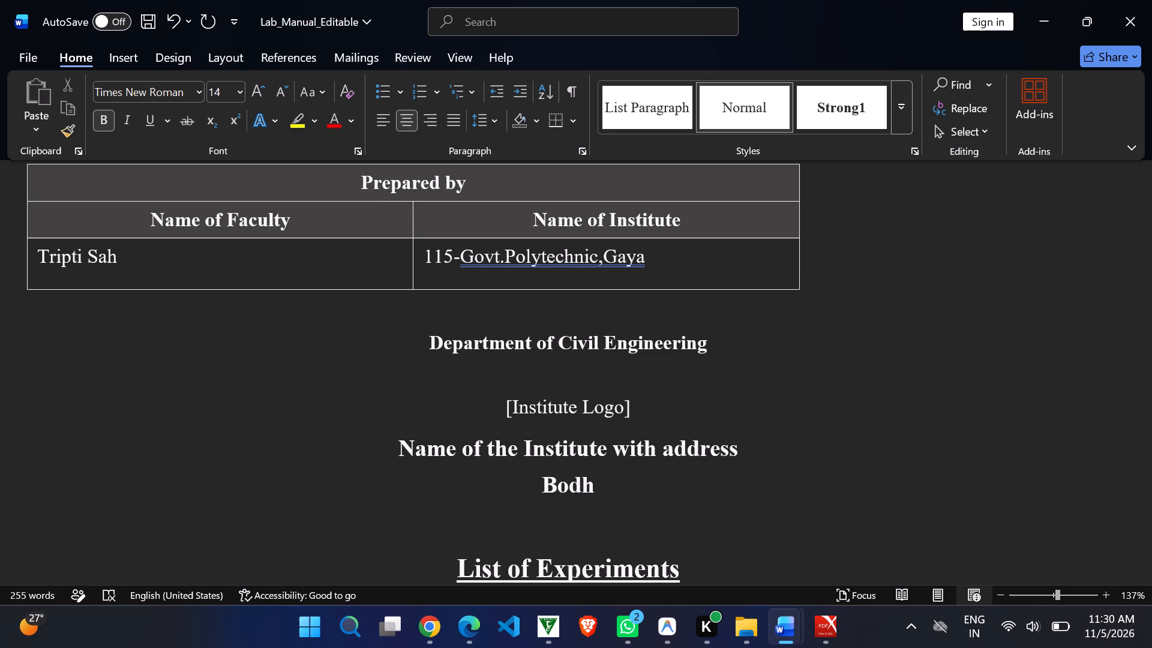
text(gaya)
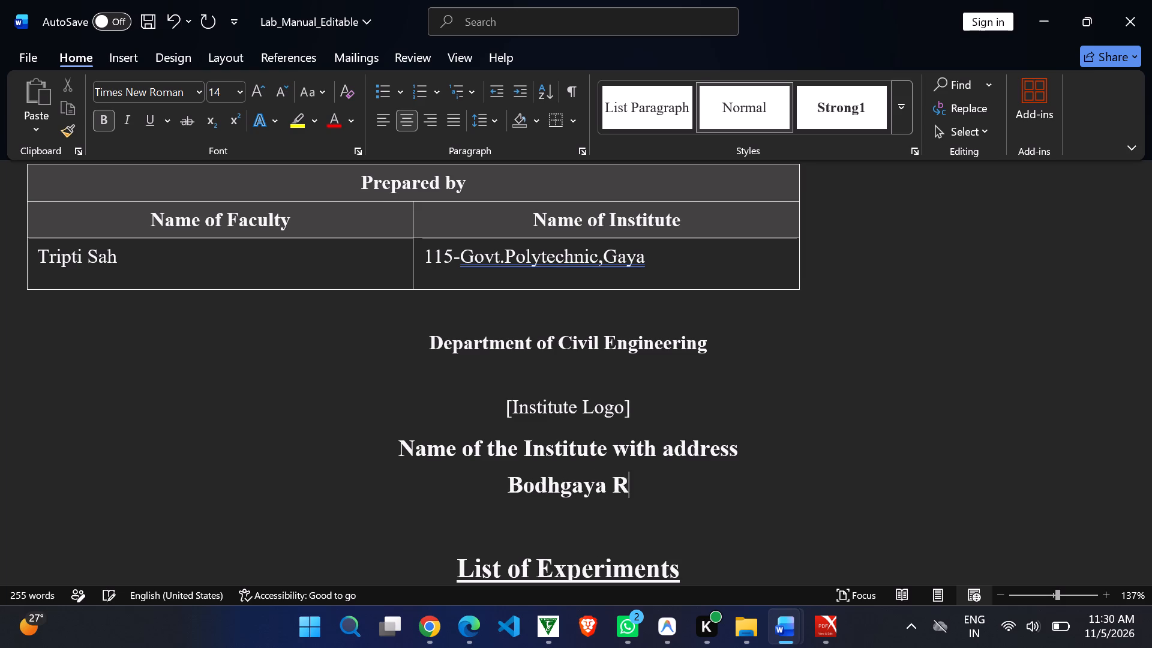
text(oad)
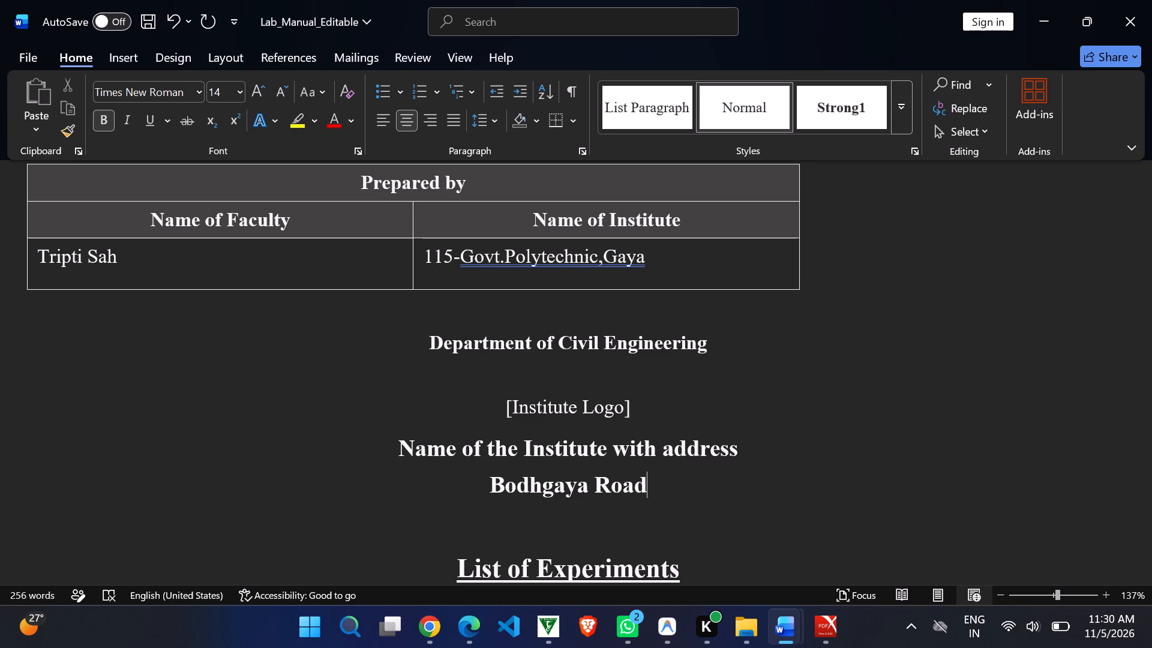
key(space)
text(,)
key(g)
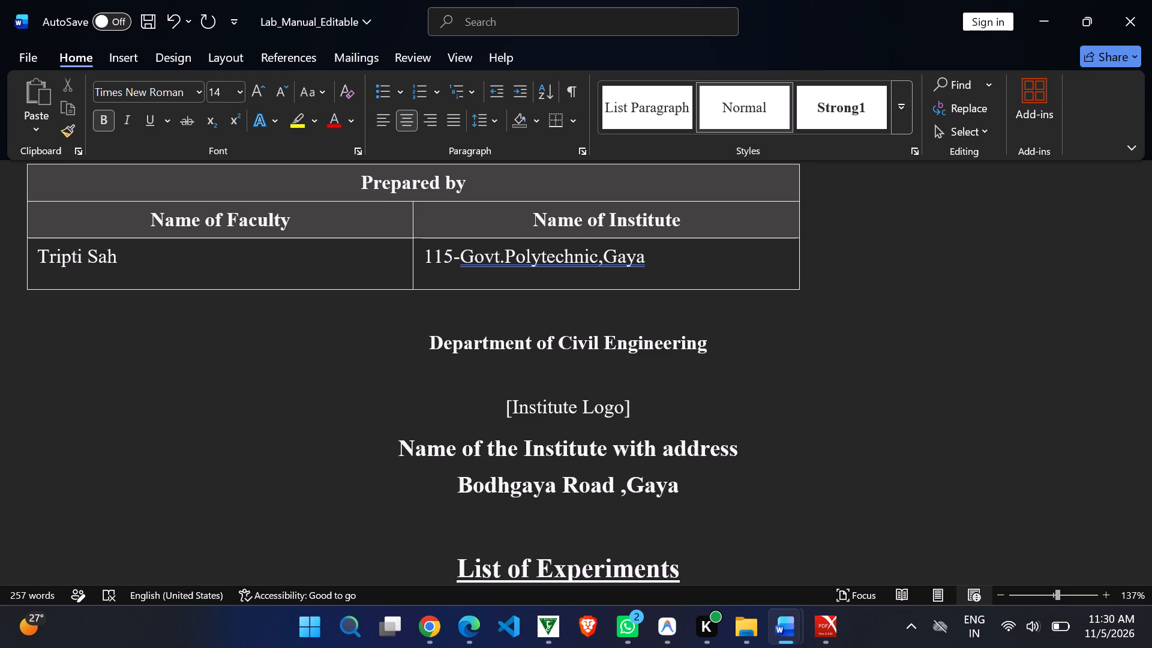
Switch to the scanned SBTE letter in PDF X, check the faculty list's columns for details for the course table, and close the letter.
scroll(752, 409, up, 1)
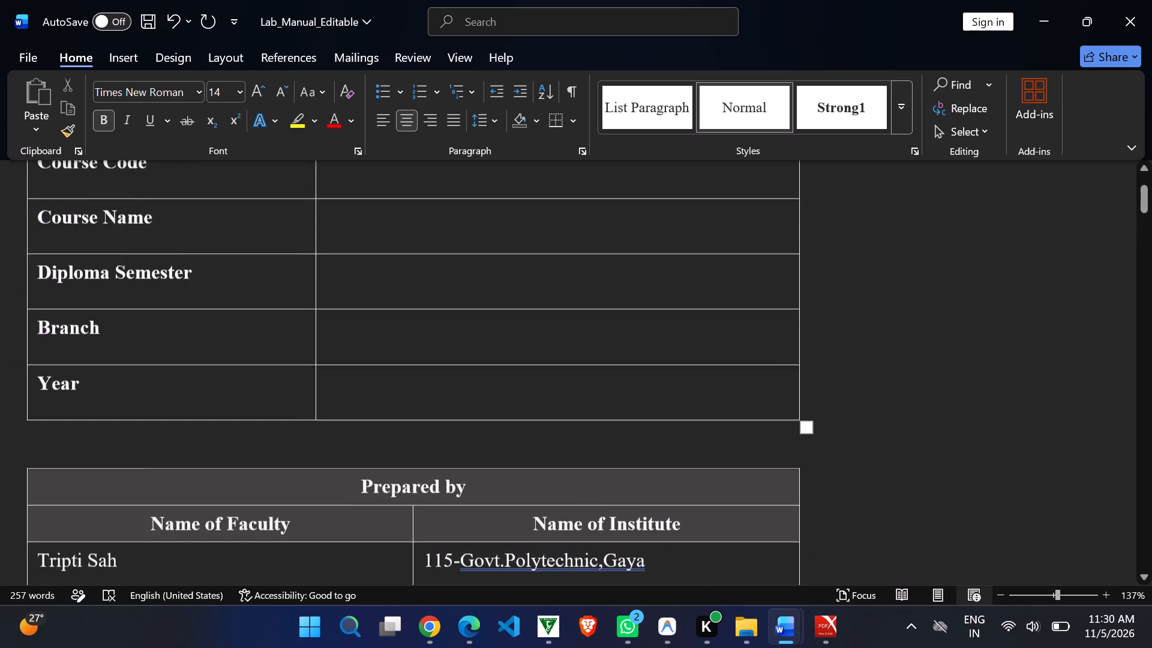
scroll(752, 409, up, 1)
click(584, 305)
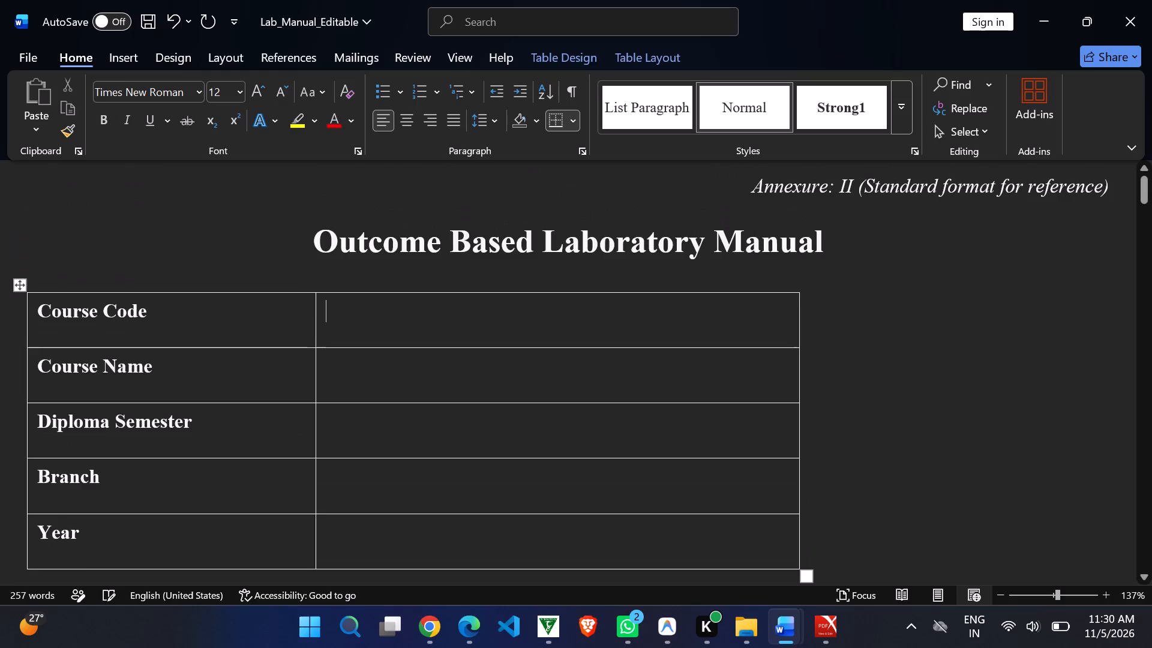
click(824, 631)
scroll(920, 308, left, 1)
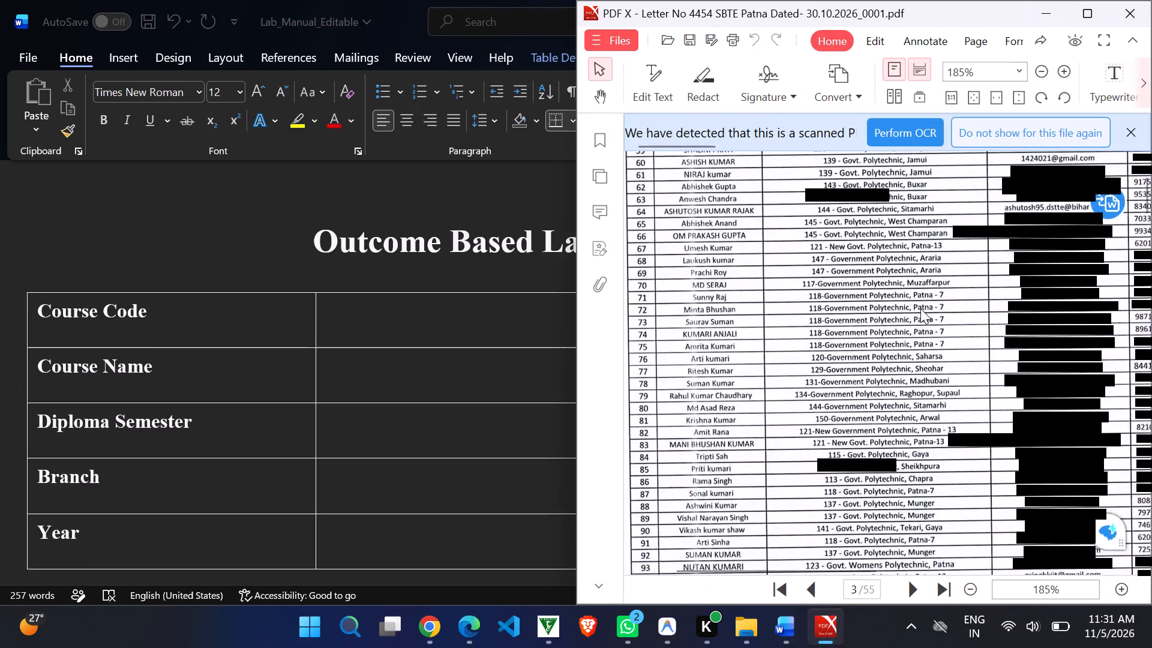
scroll(920, 308, left, 1)
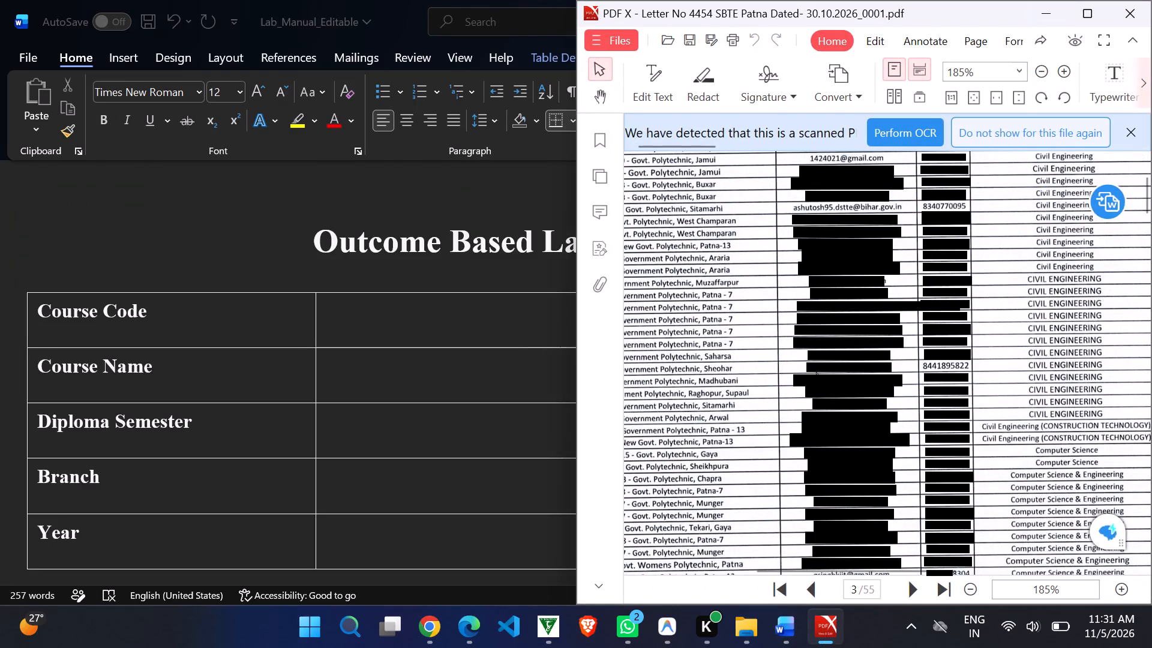
scroll(776, 397, right, 1)
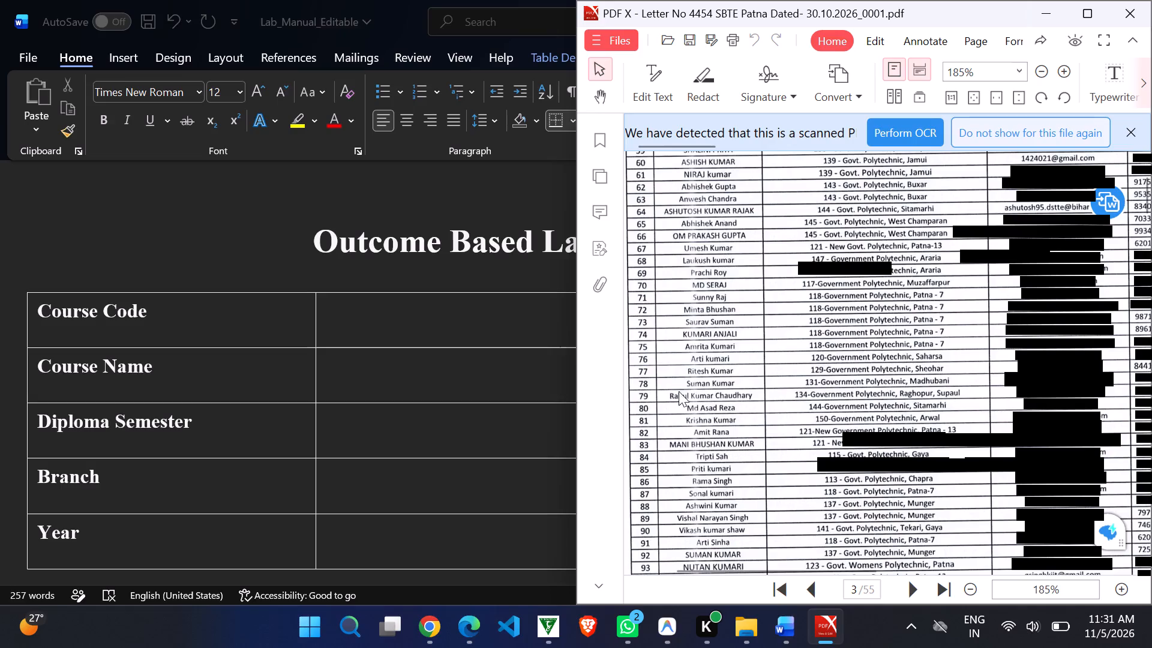
click(716, 319)
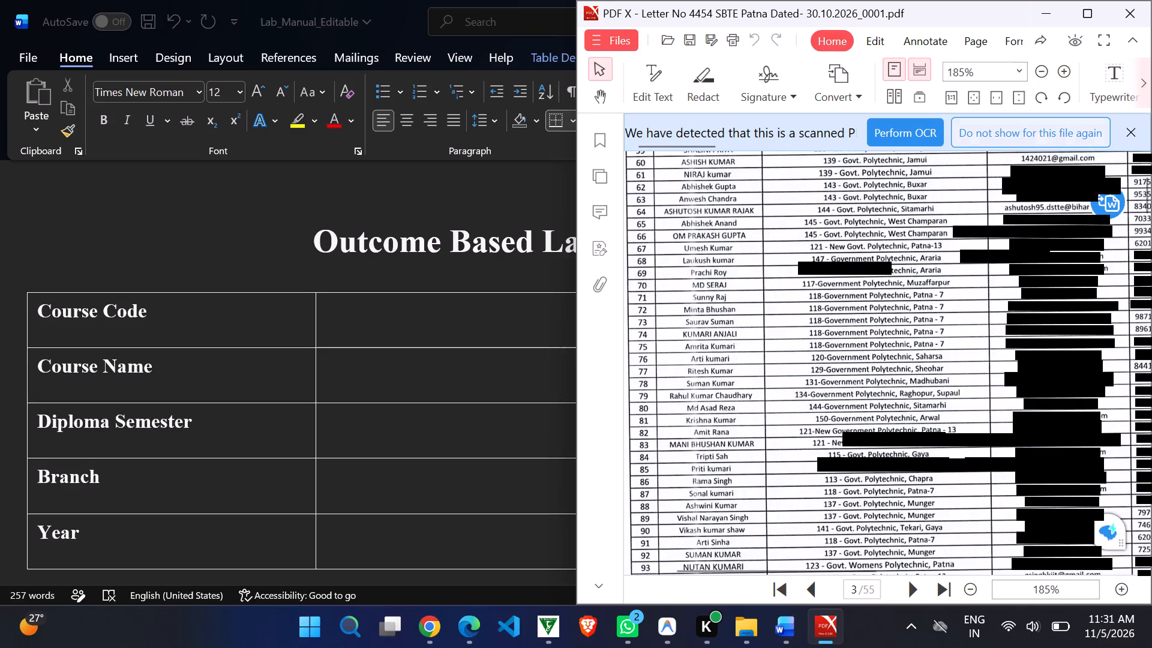
click(1141, 7)
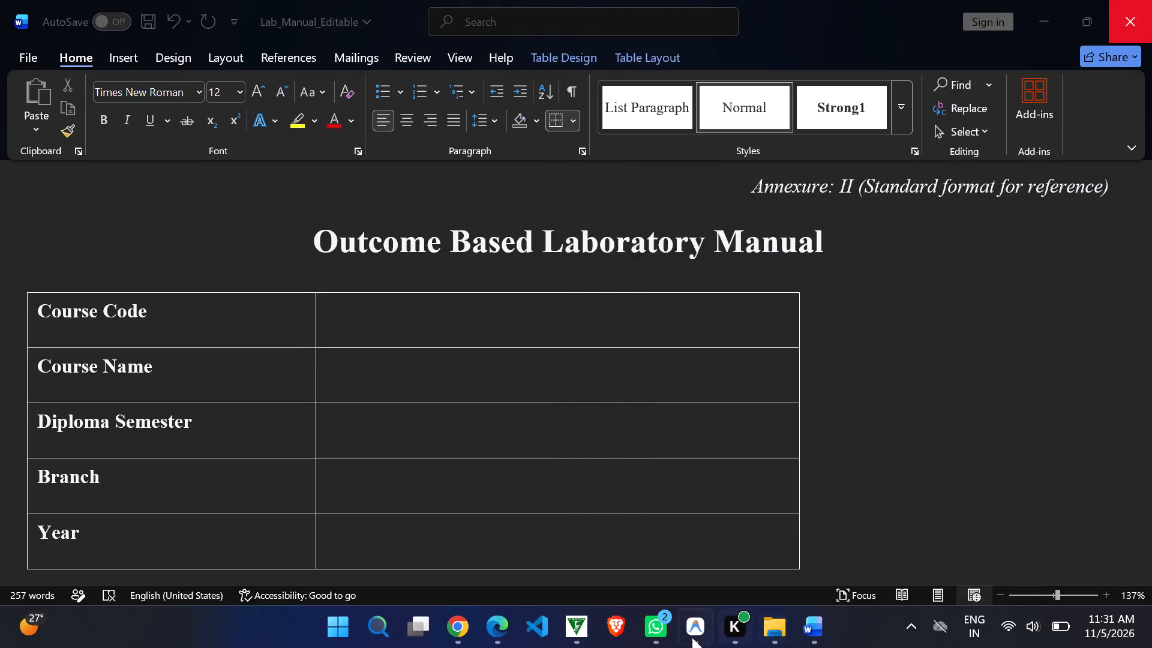
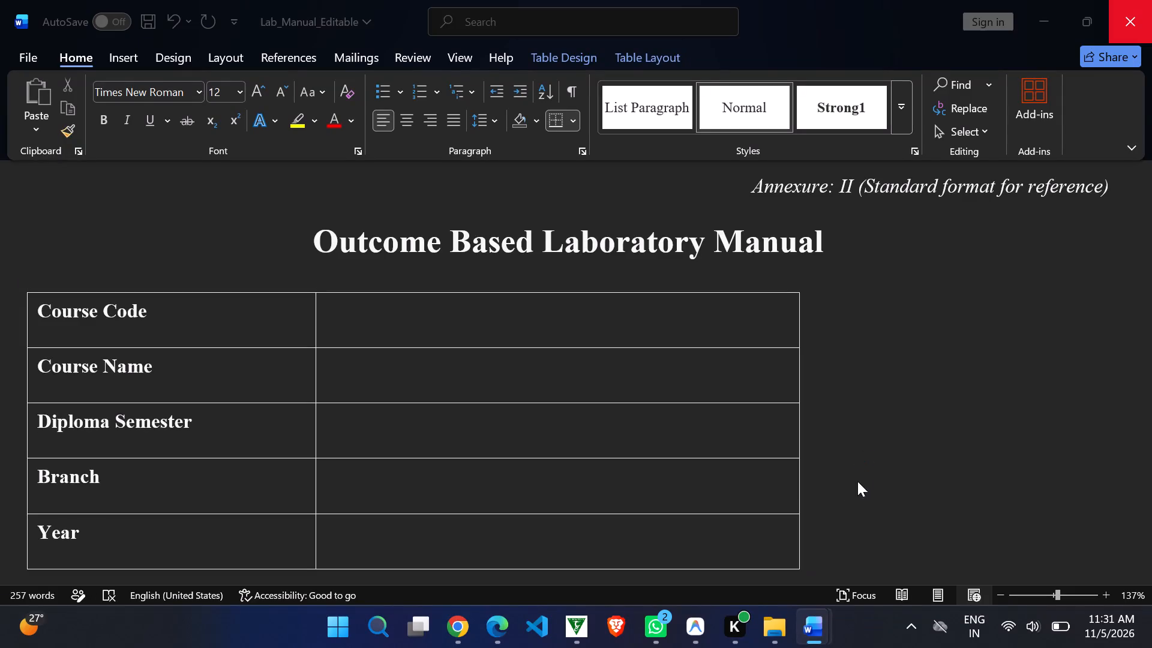
Close the ppppdf document and bring Lab_Manual_Editable back to the front.
scroll(776, 290, down, 1)
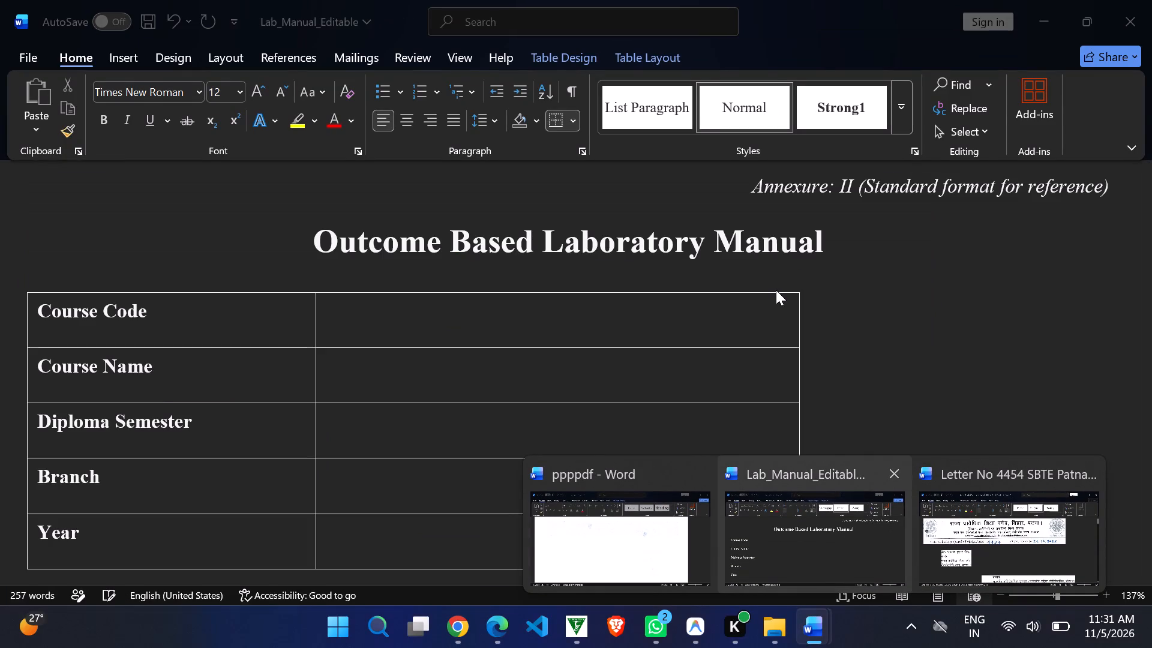
scroll(776, 290, down, 1)
scroll(859, 448, down, 10)
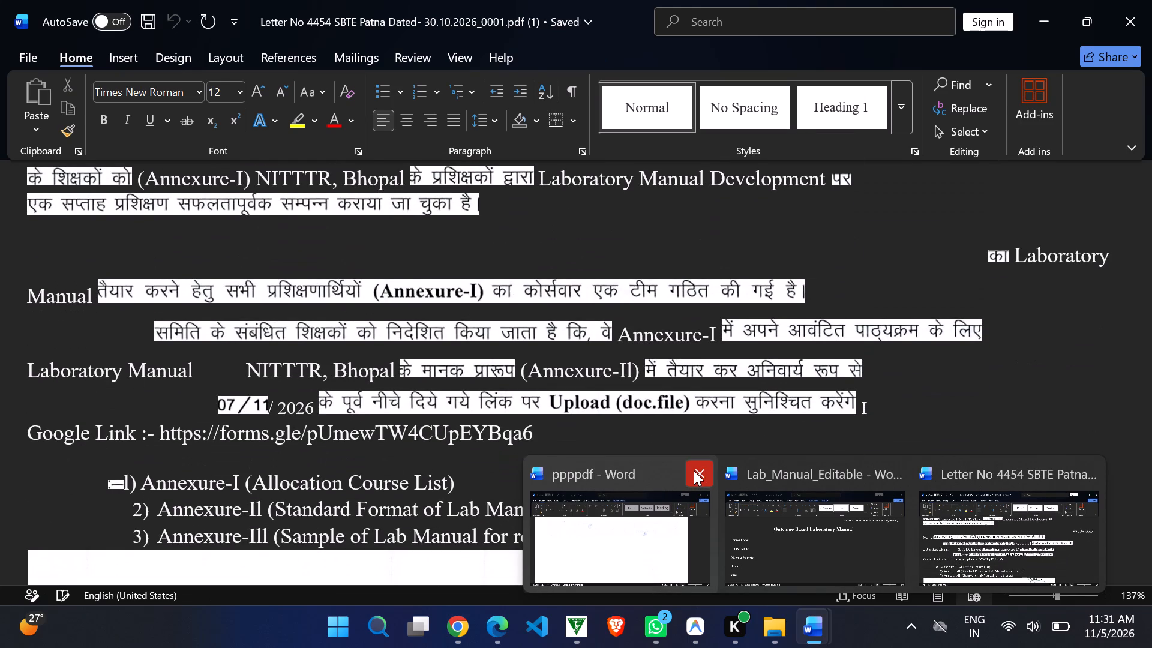
click(694, 470)
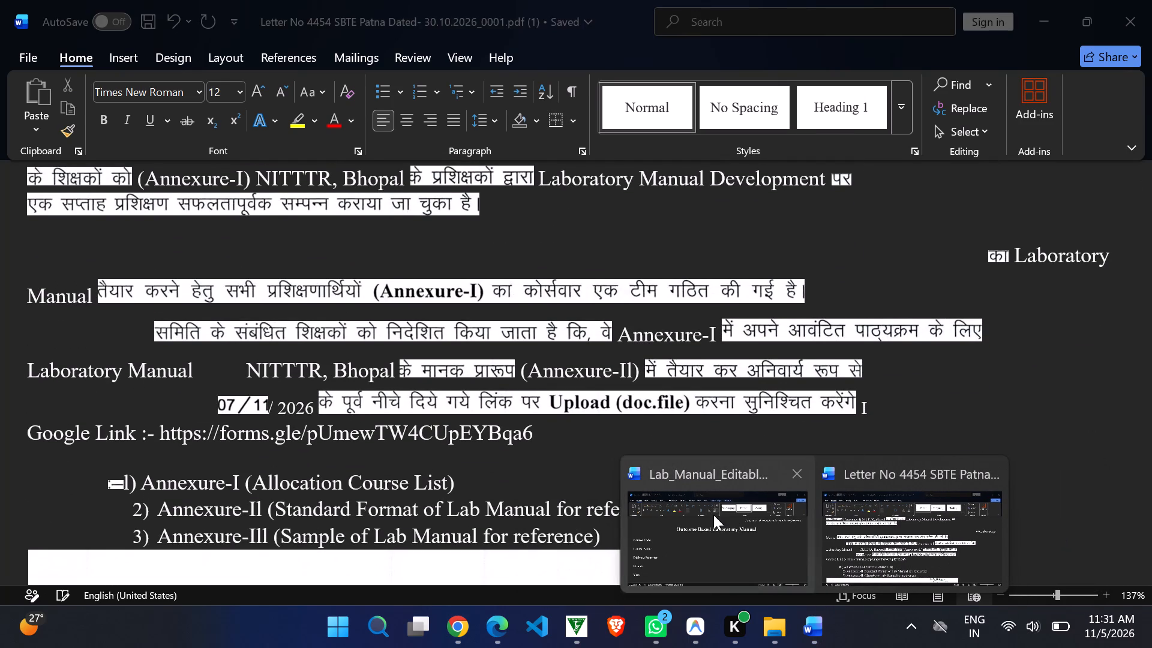
click(713, 515)
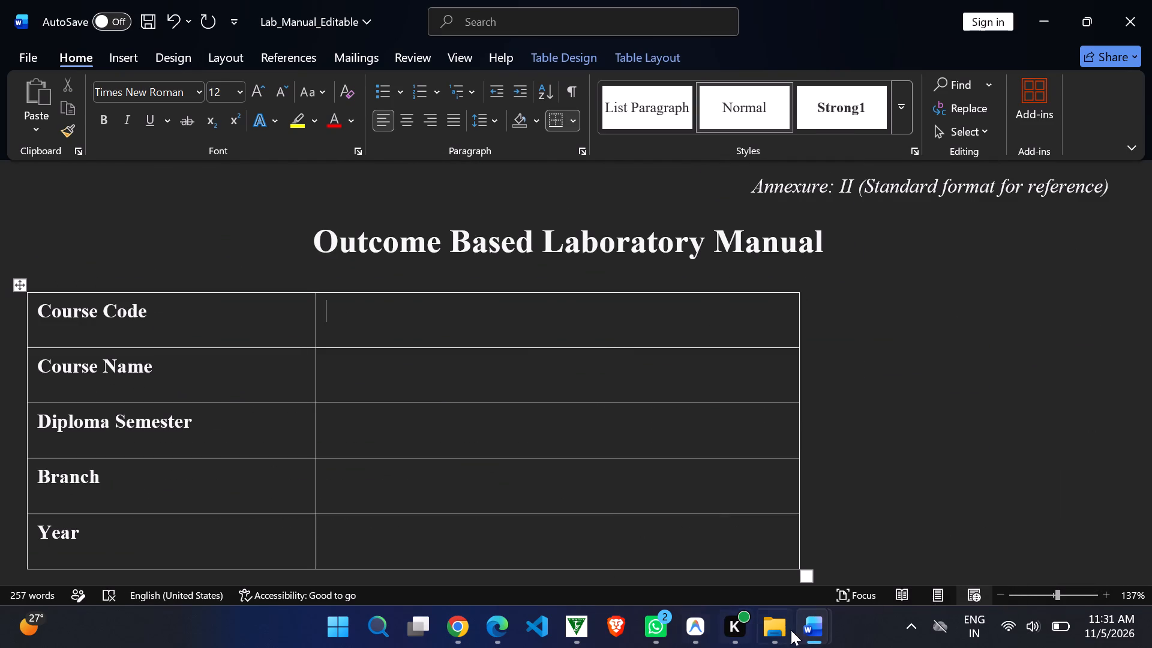
Switch to the Word version of the SBTE letter and look through it for the sample lab manual's filled-in course table.
click(887, 571)
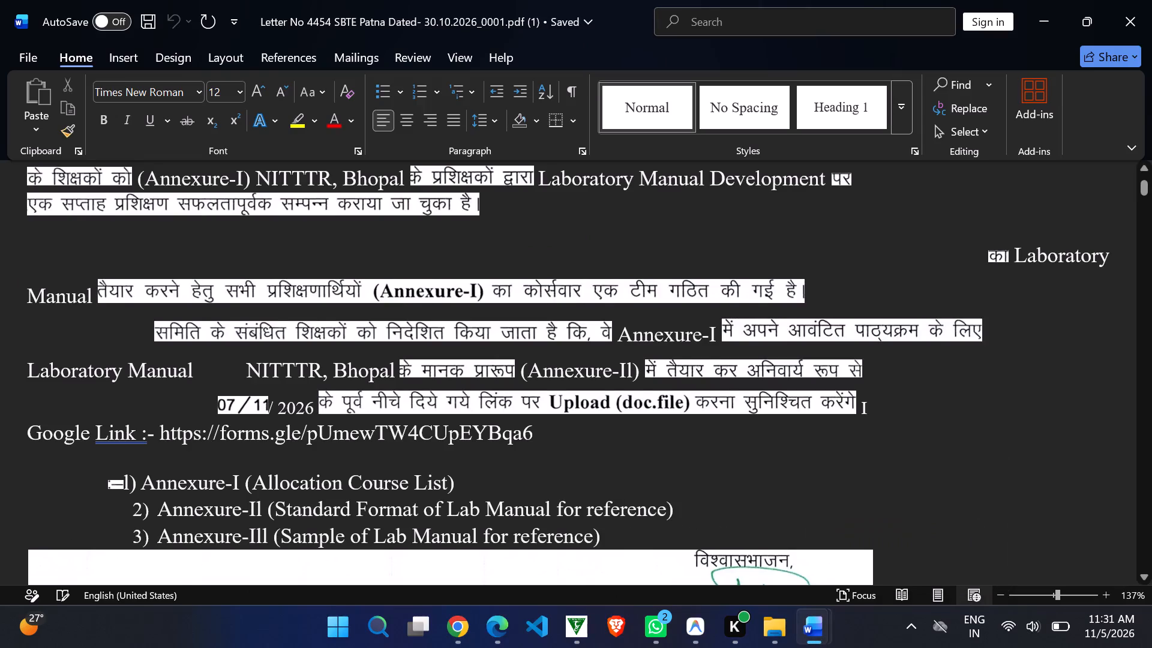
scroll(875, 470, down, 9)
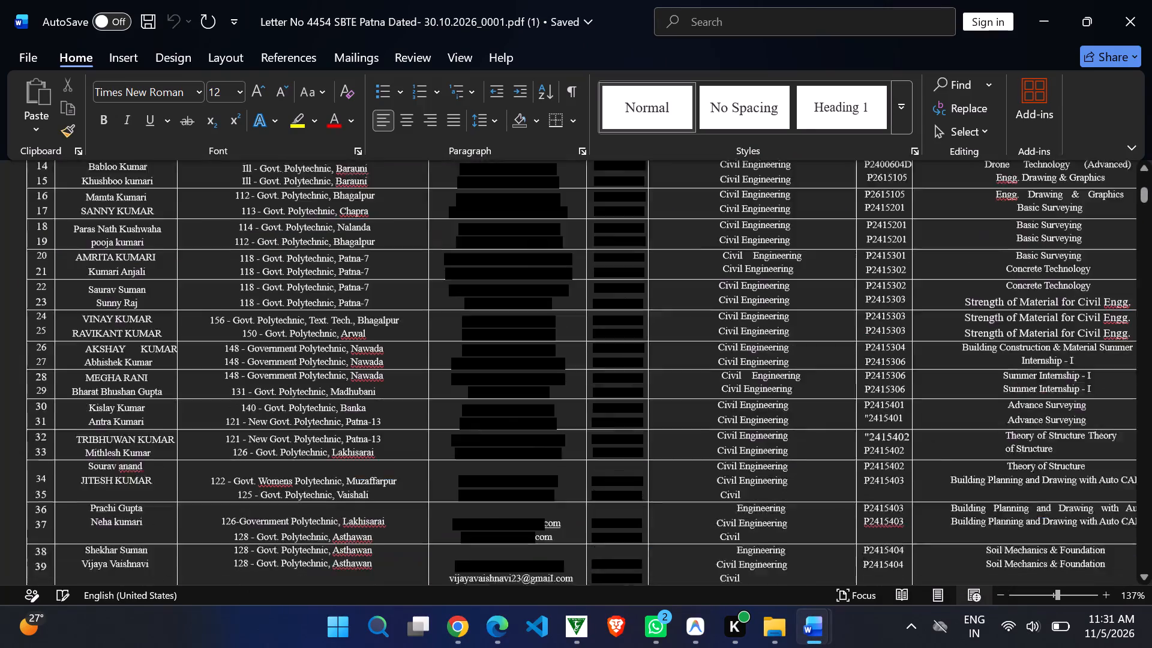
scroll(875, 470, down, 20)
scroll(875, 470, down, 1)
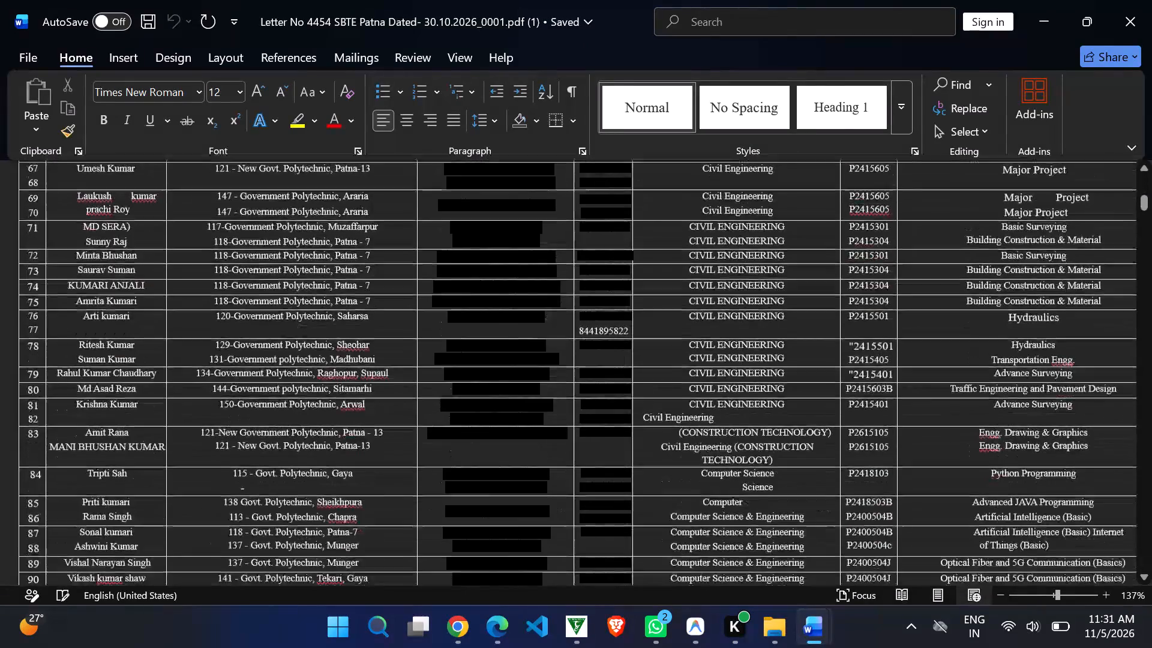
scroll(875, 470, down, 4)
scroll(875, 470, down, 17)
scroll(875, 470, up, 3)
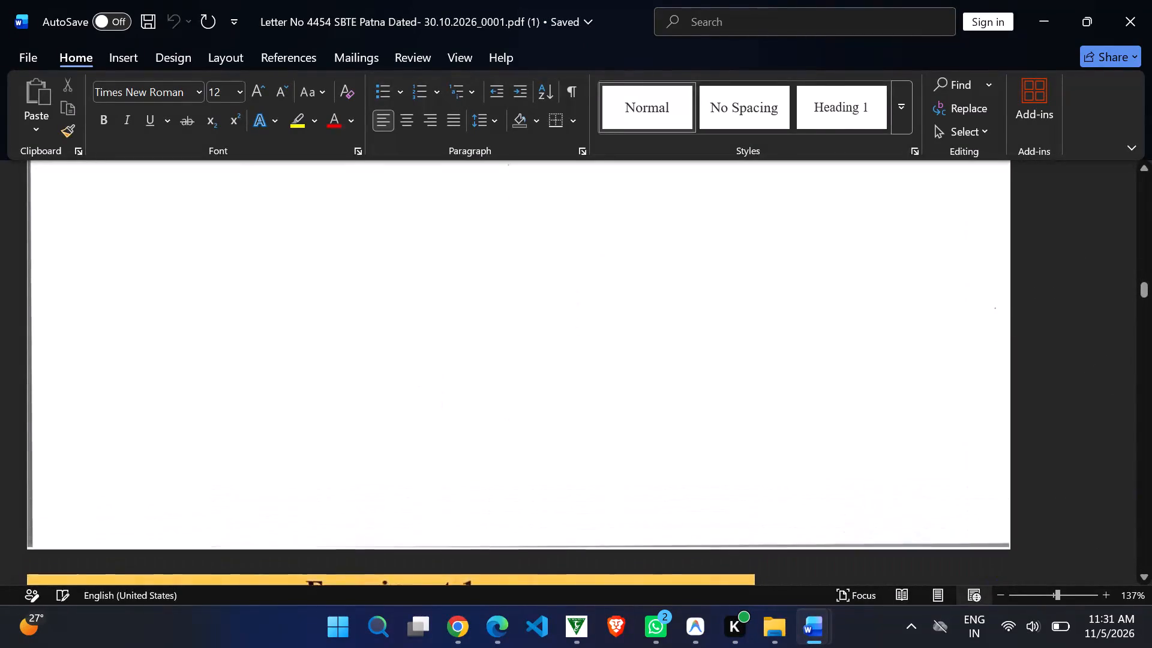
scroll(875, 470, up, 7)
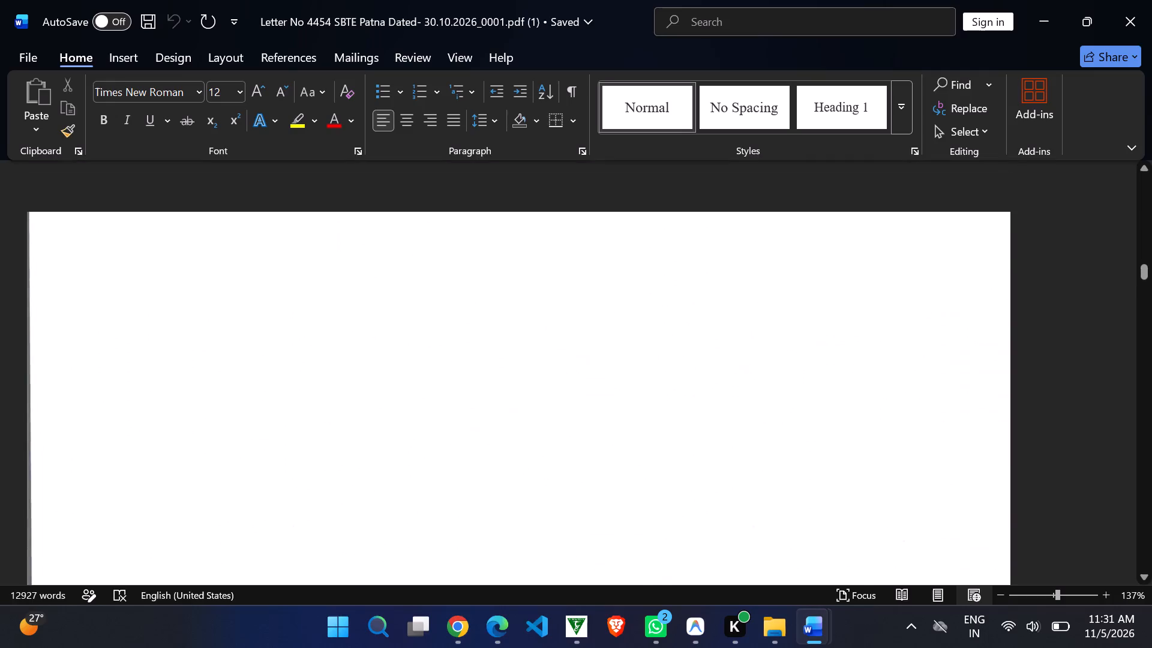
scroll(875, 470, up, 5)
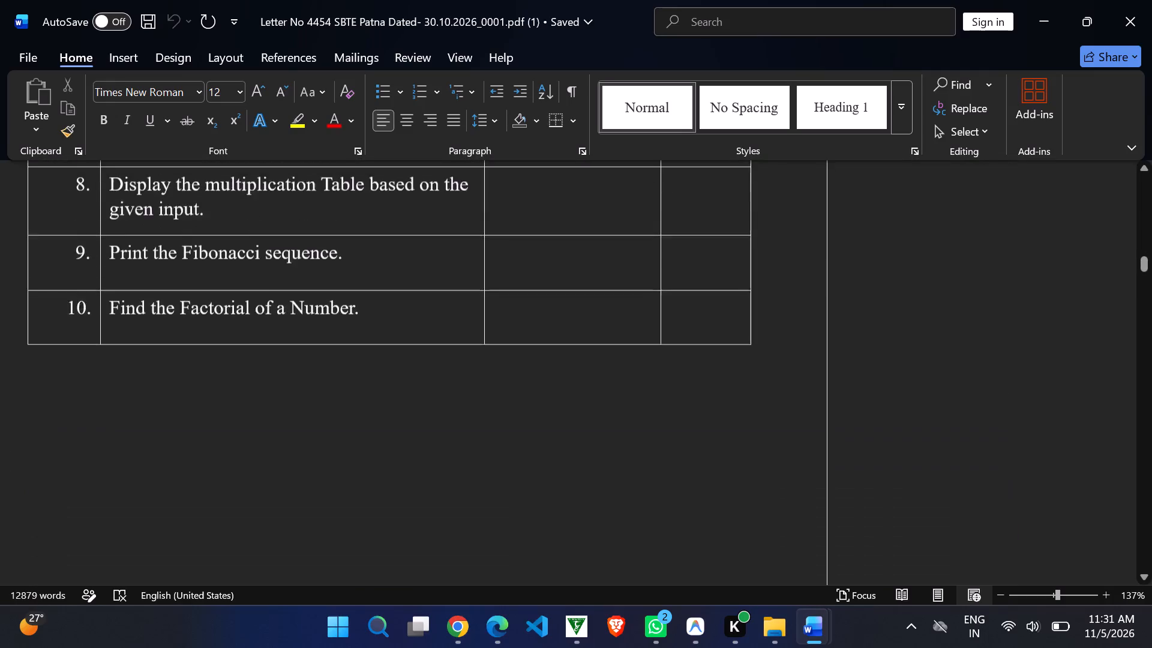
scroll(875, 470, up, 10)
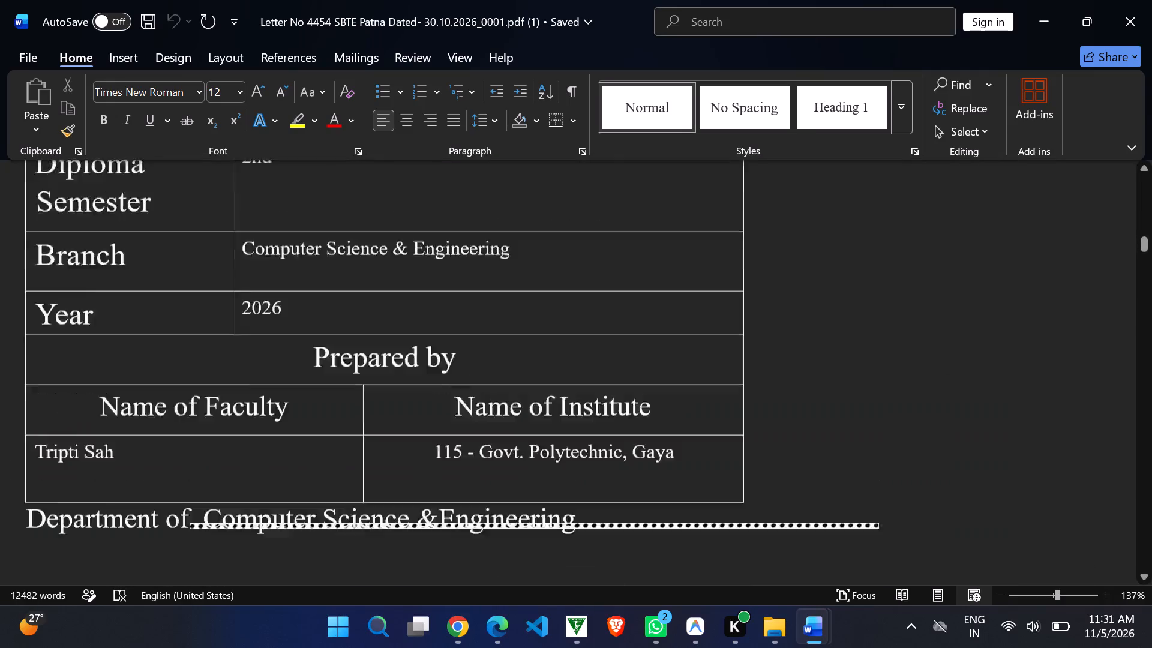
scroll(875, 470, down, 2)
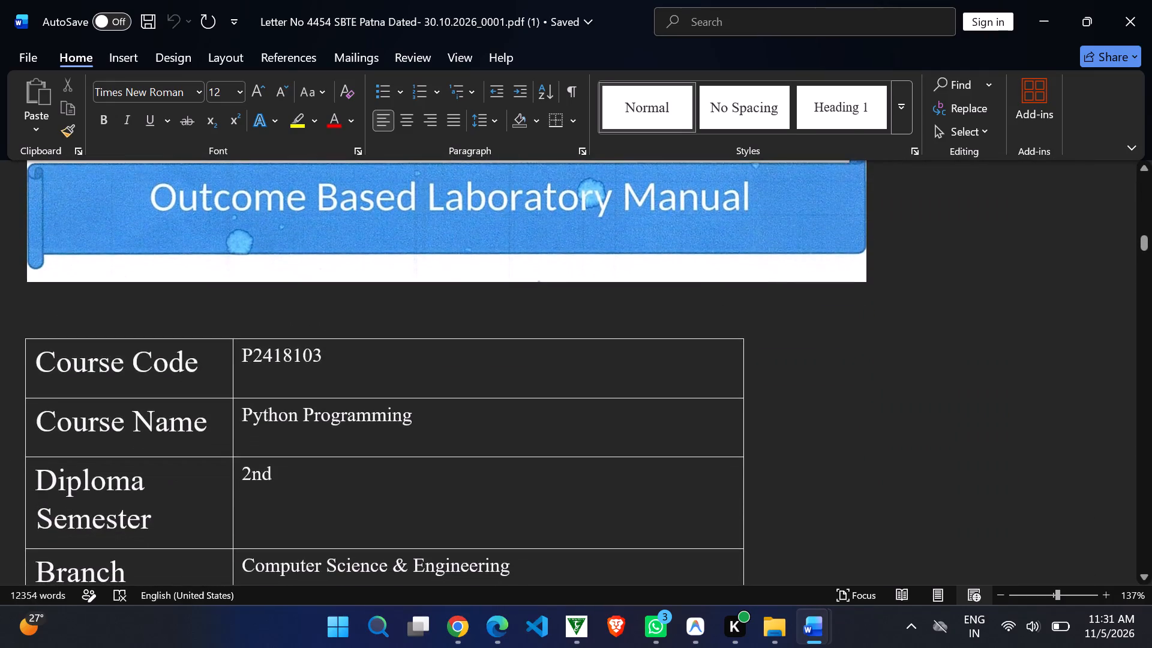
Copy course code P2418103 from the letter's sample table into Lab_Manual_Editable's empty Course Code cell, with both documents side by side.
drag(345, 353, 263, 354)
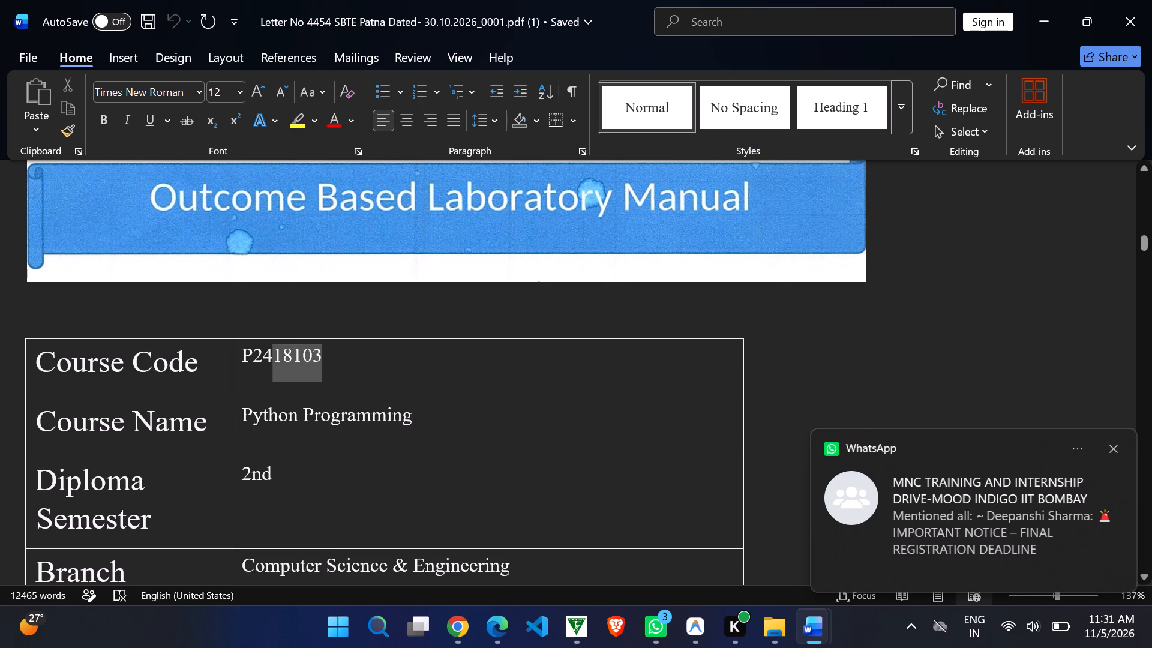
drag(263, 354, 242, 353)
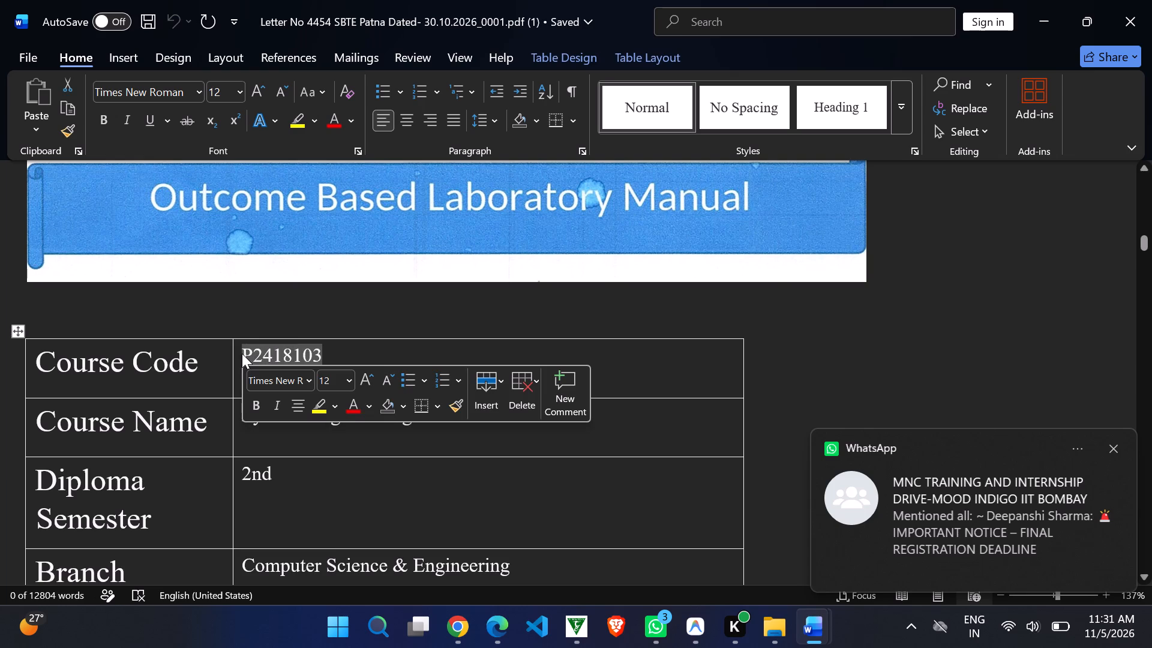
key(ctrl+c)
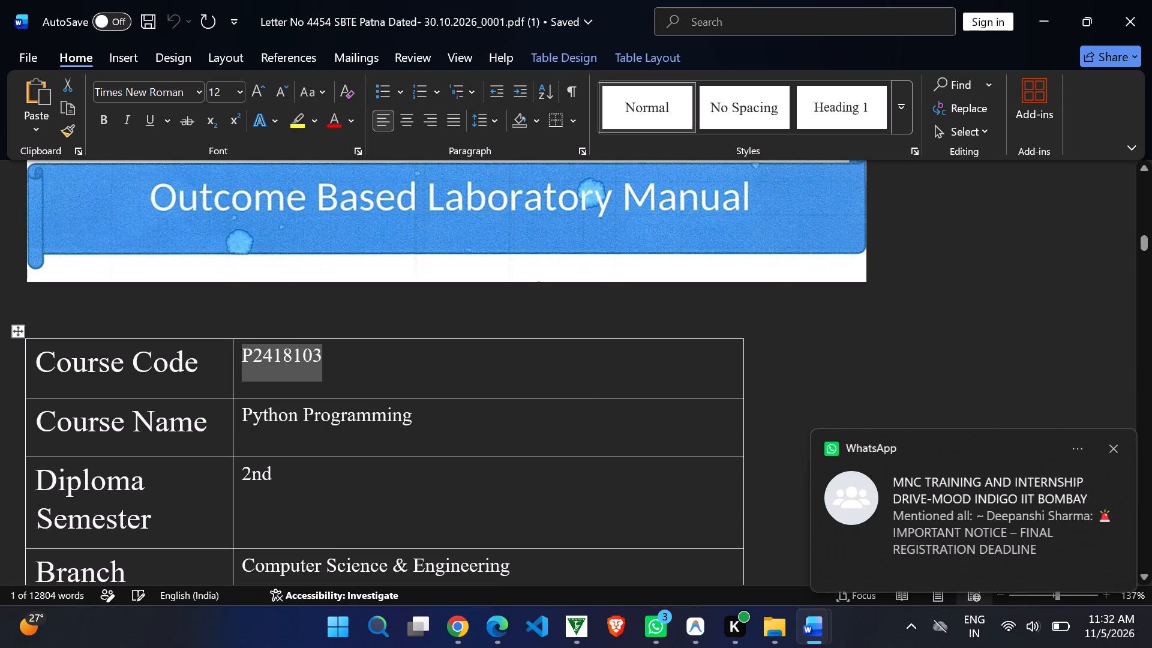
click(671, 378)
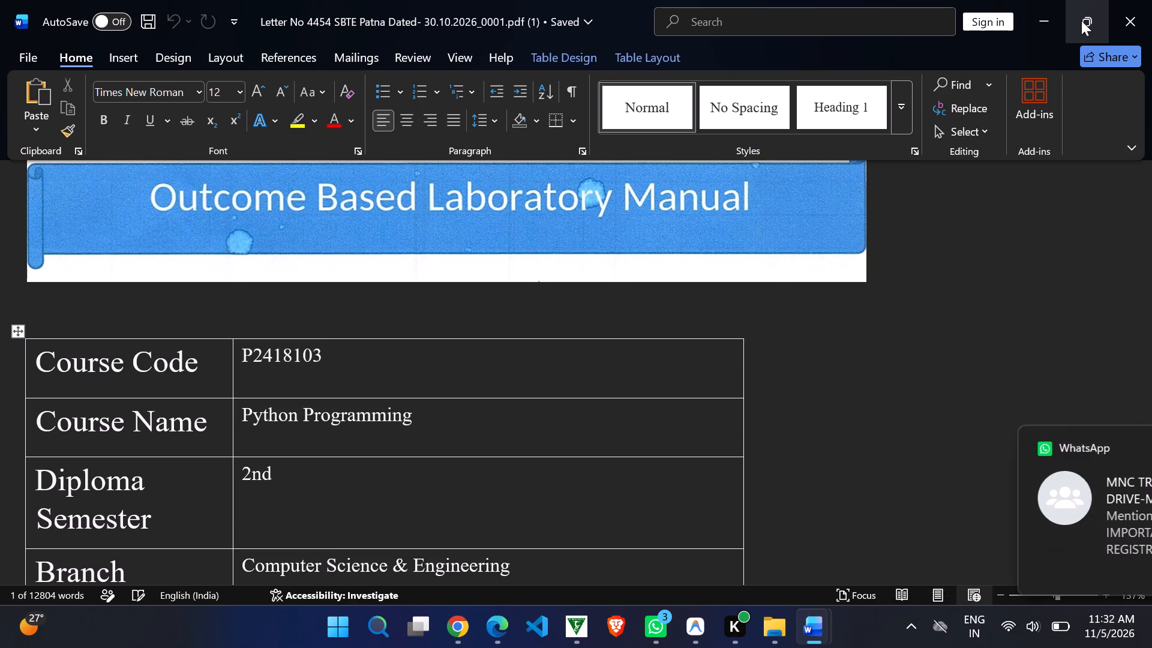
click(1020, 53)
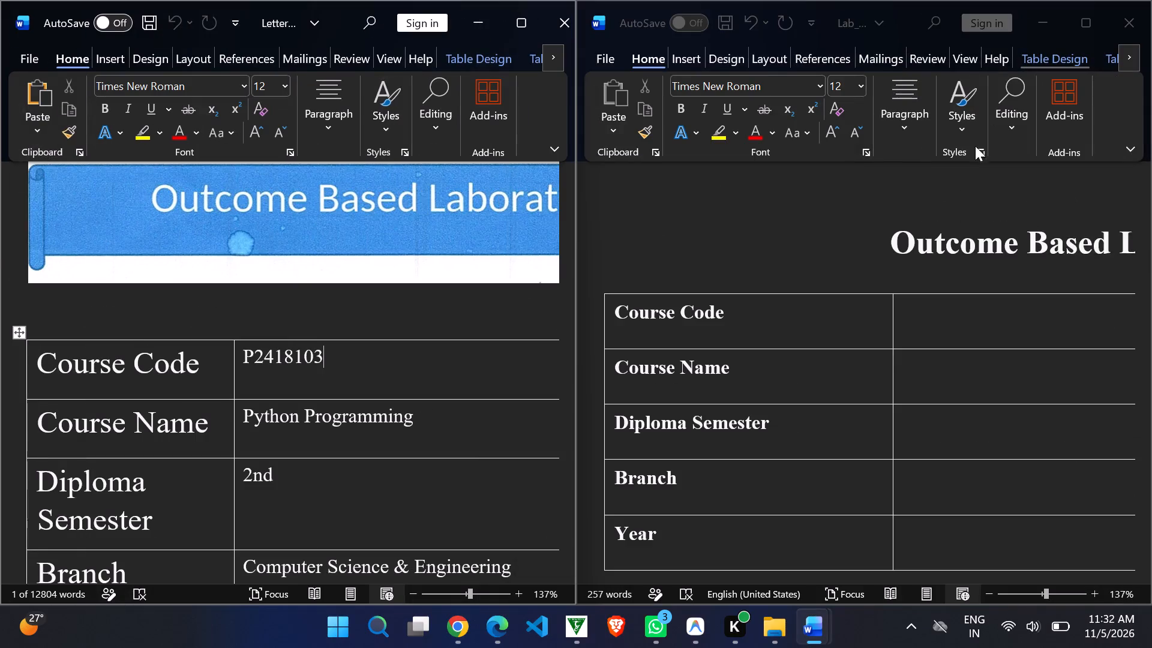
click(927, 311)
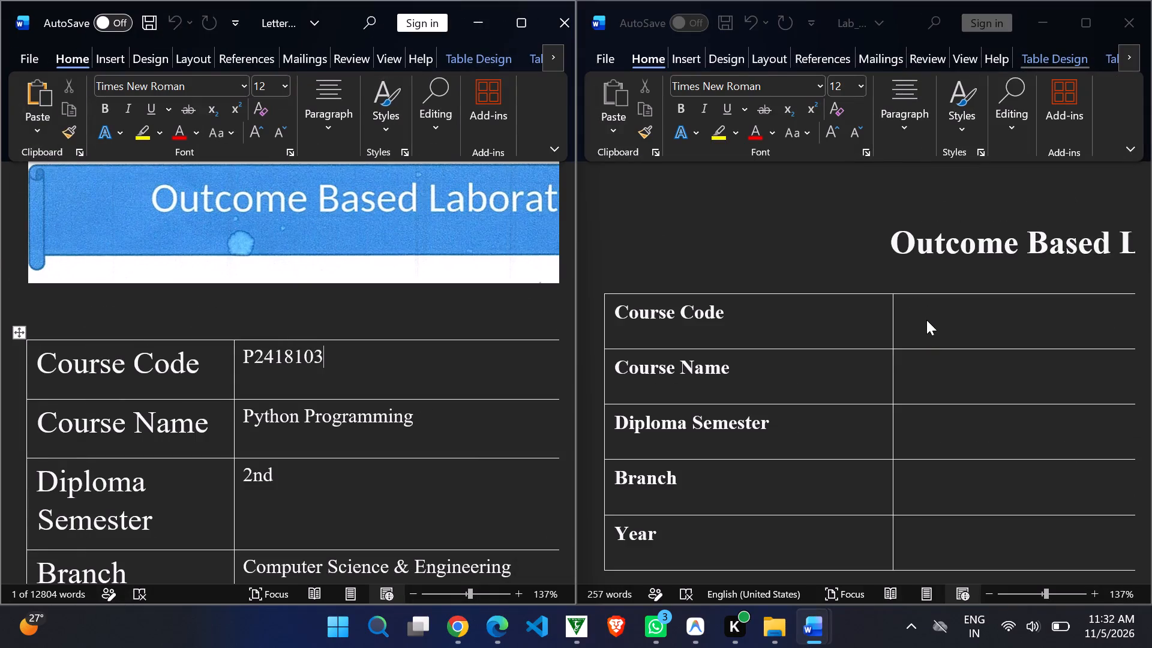
click(913, 314)
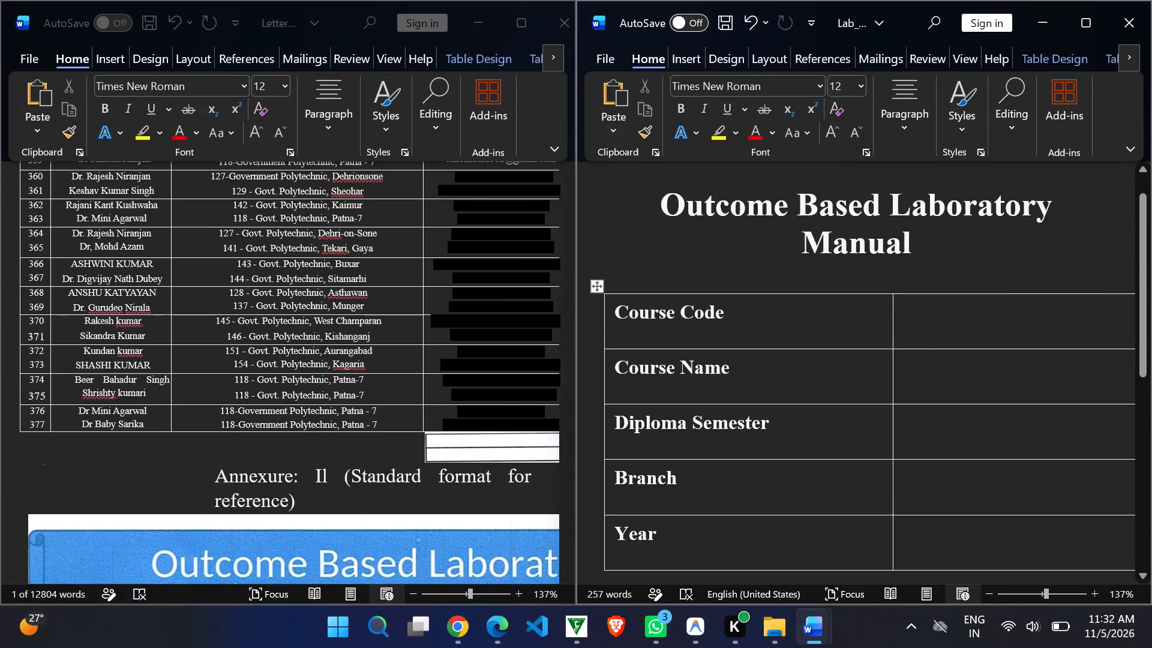
key(ctrl+v)
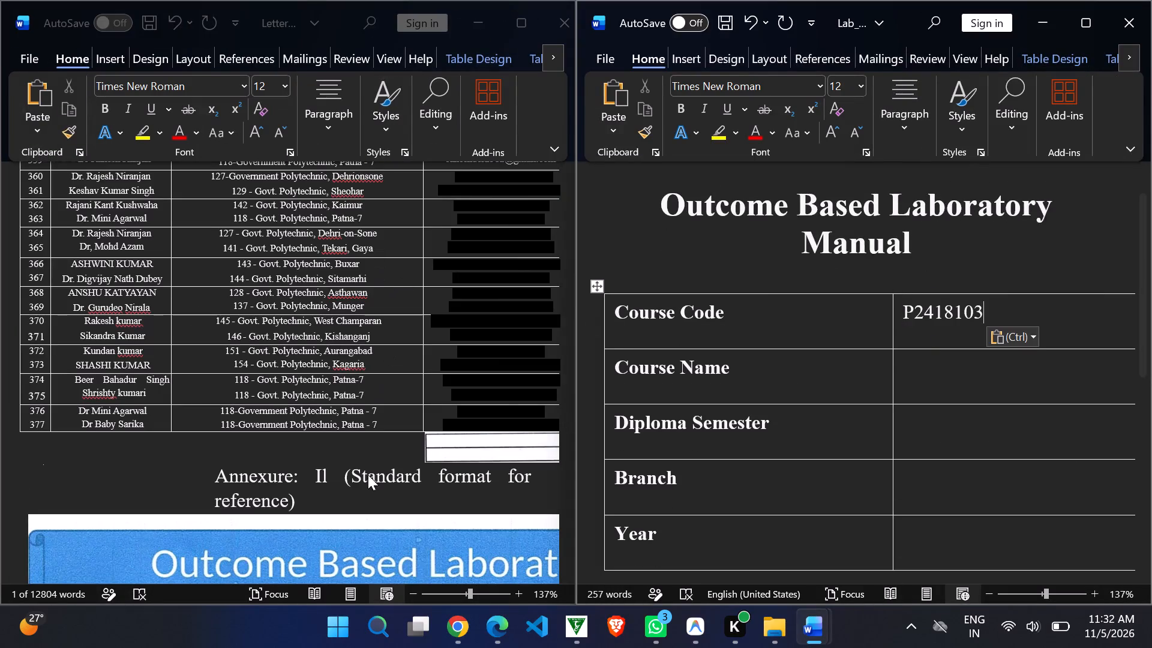
Copy the course name "Python Programming" from the letter's sample table into the Course Name cell of Lab_Manual_Editable.
scroll(367, 488, down, 5)
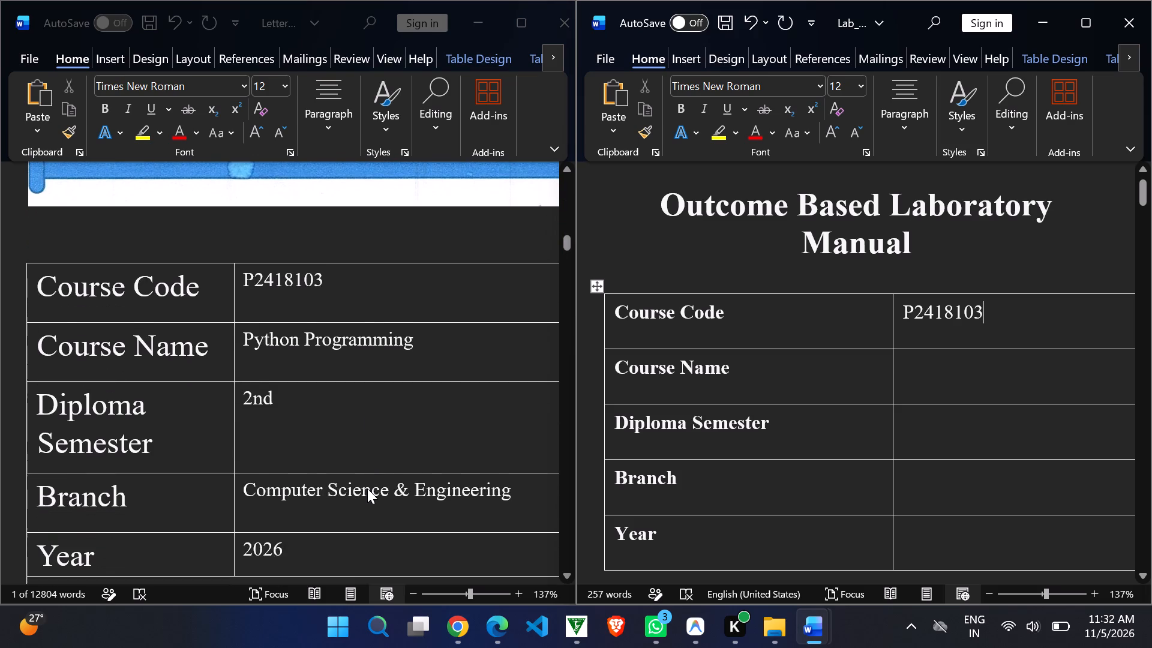
scroll(367, 488, down, 1)
drag(442, 337, 293, 343)
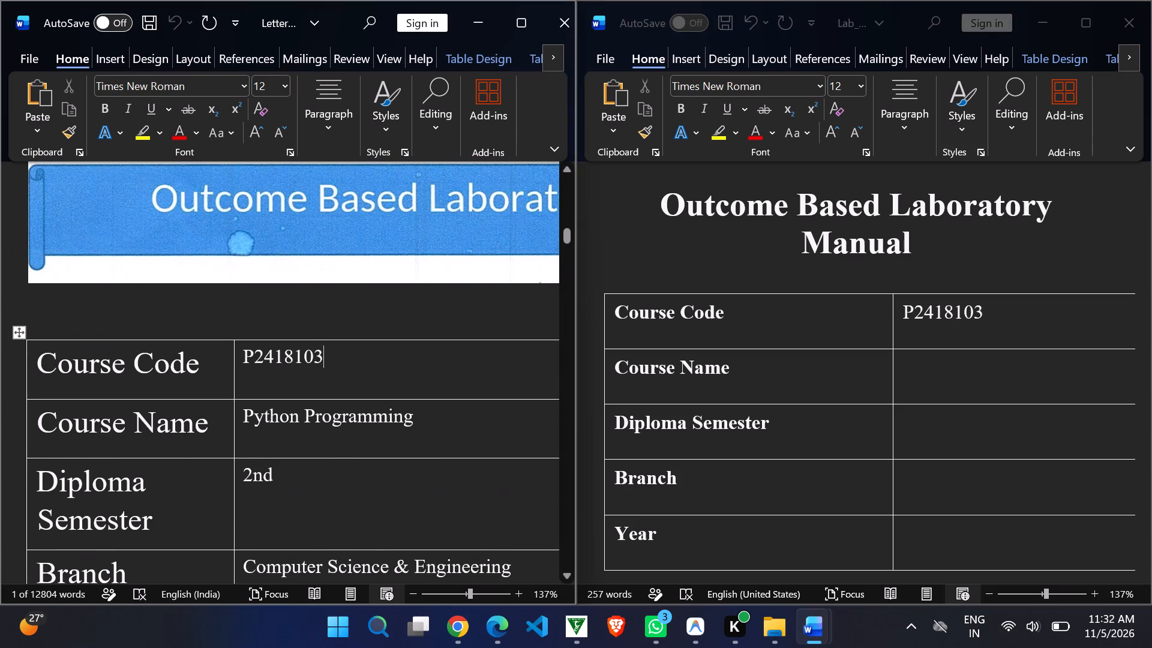
drag(293, 343, 435, 419)
drag(435, 419, 292, 413)
drag(292, 413, 253, 419)
key(ctrl+c)
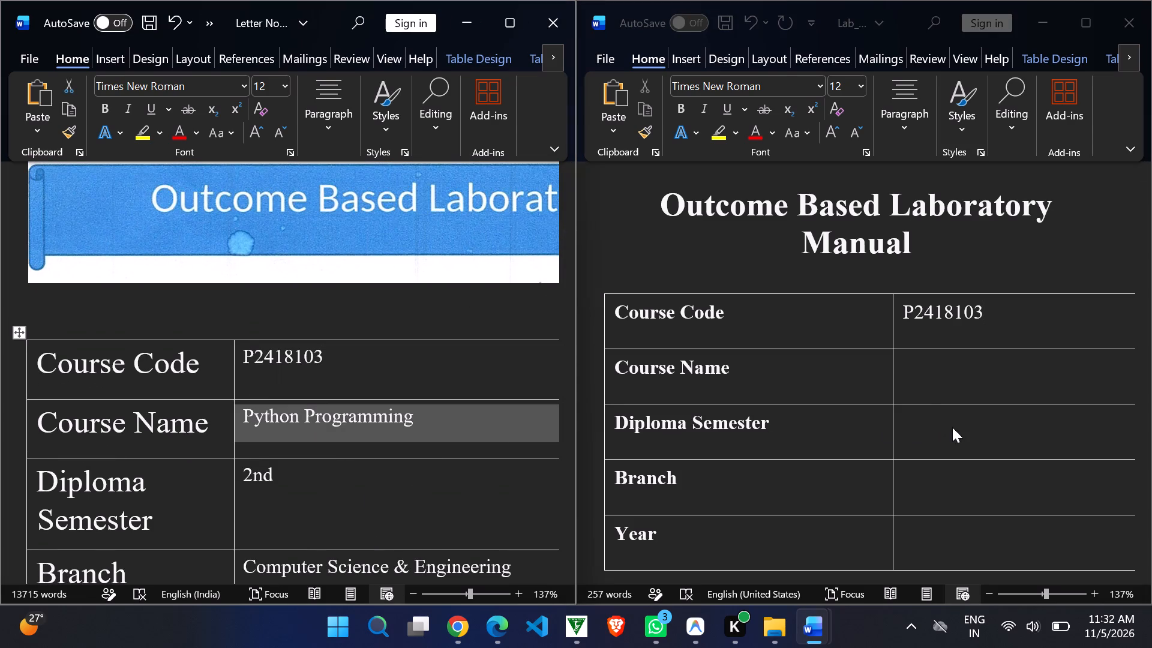
click(936, 380)
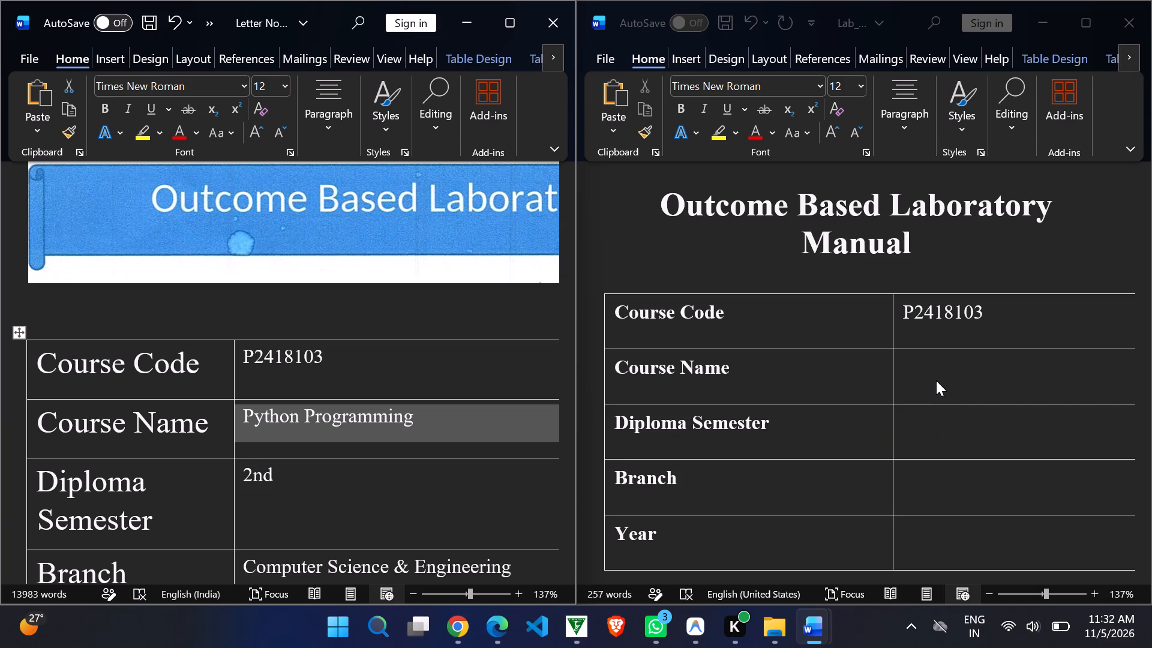
click(929, 377)
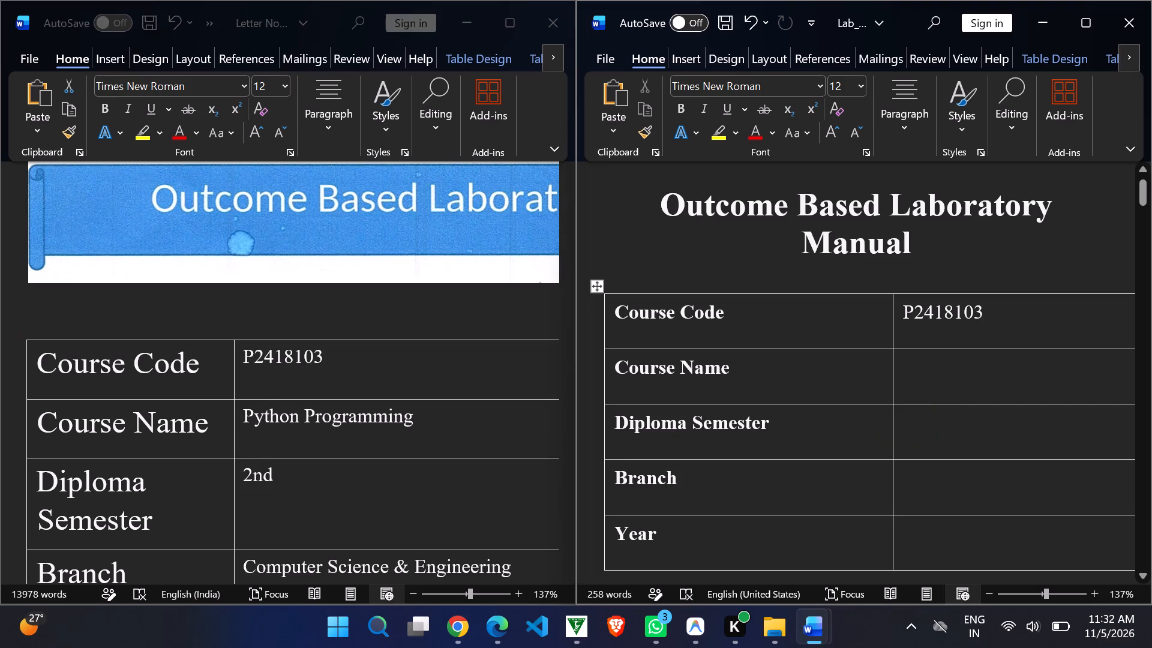
click(965, 379)
click(965, 379)
key(ctrl+v)
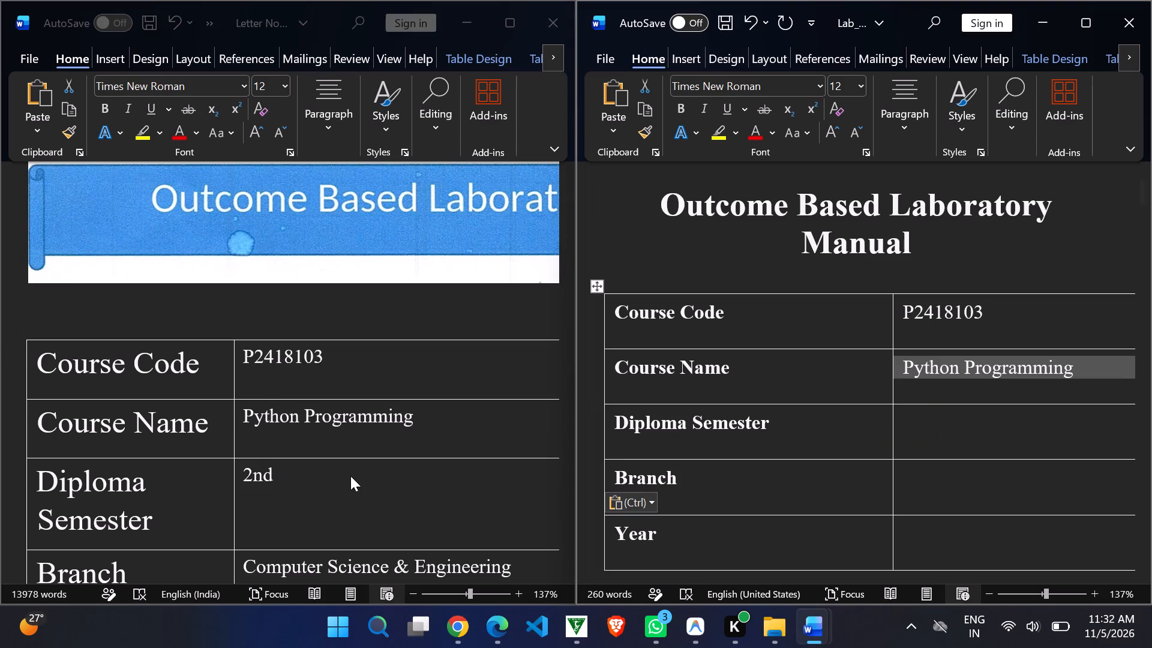
Enter "2nd" in the Diploma Semester cell of the lab manual's course table.
click(959, 431)
click(959, 431)
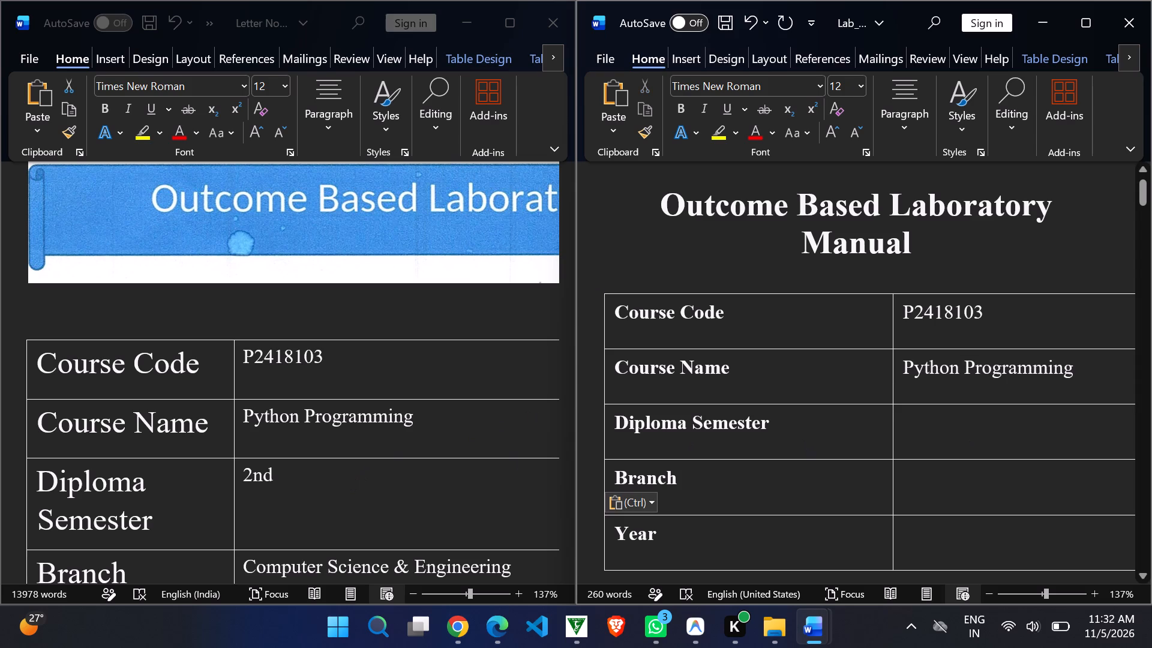
text(2nd)
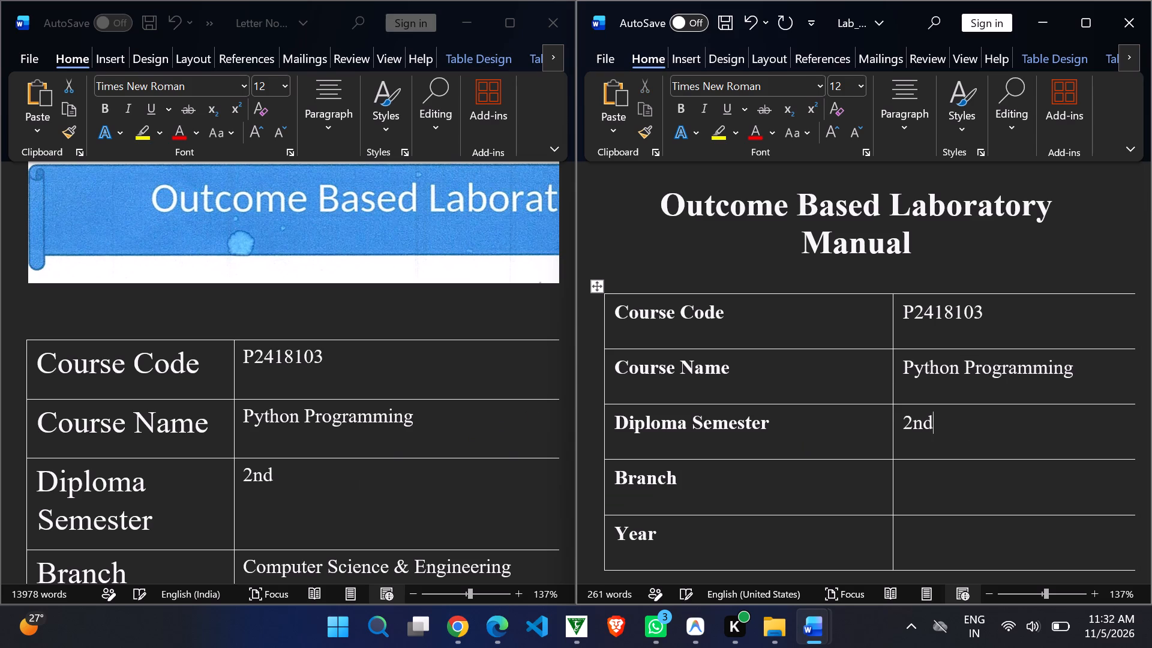
Enter "Civil Engineering" in the Branch cell of the lab manual's course table.
click(945, 492)
key(c)
text(ivil)
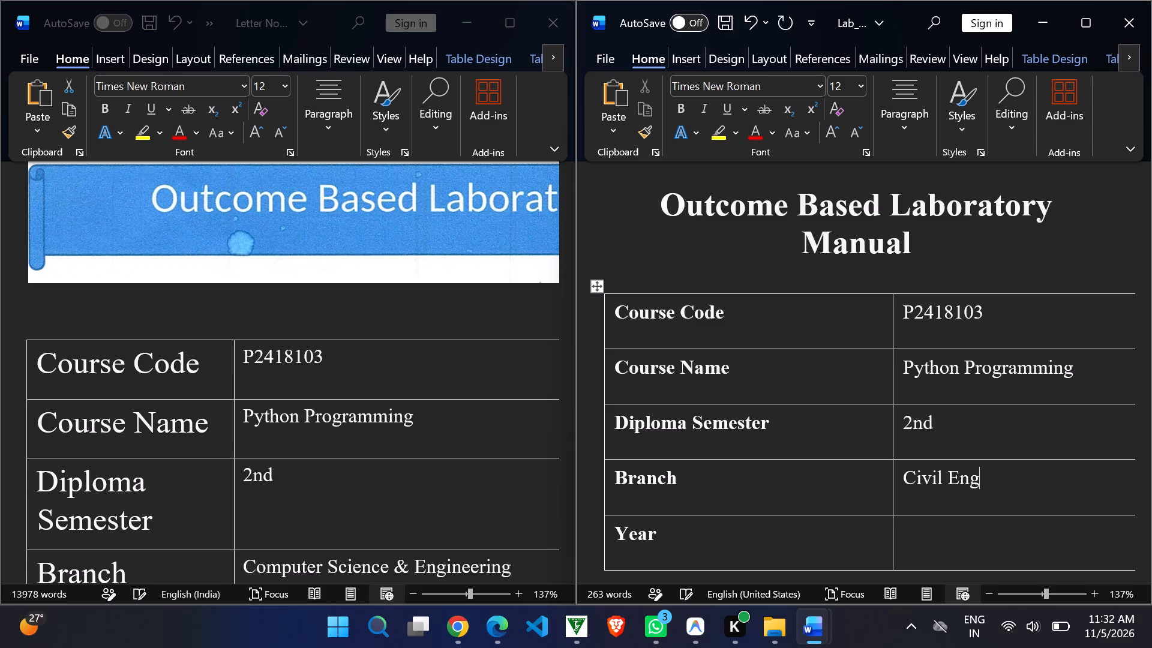
key(i)
text(neering)
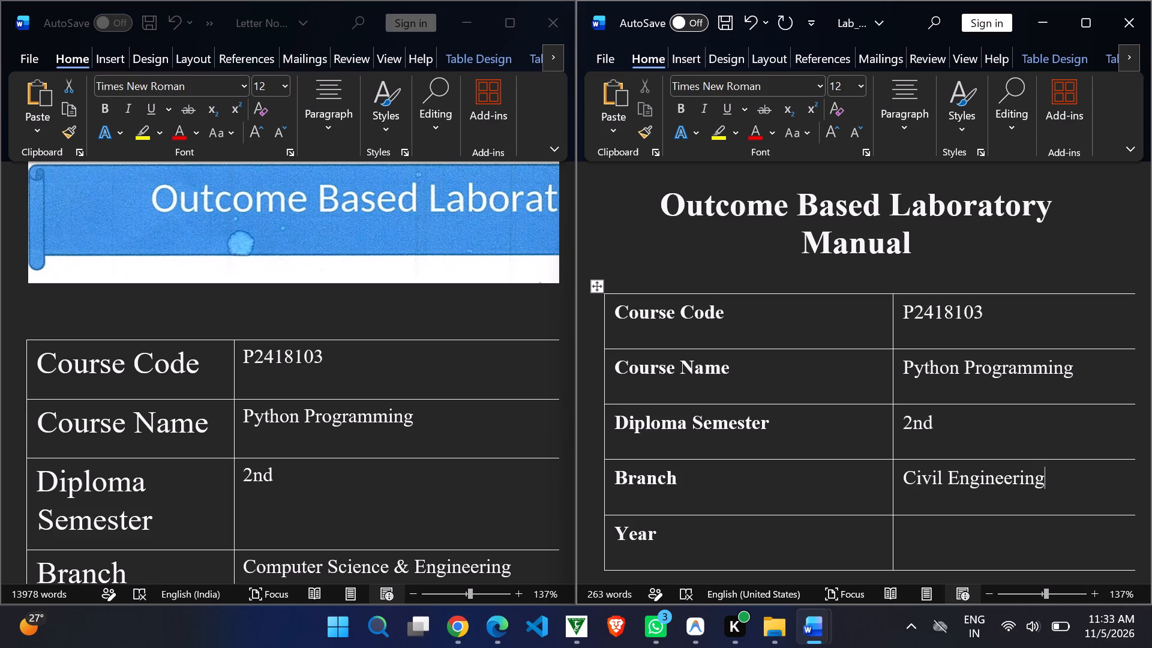
Enter 2026 in the Year cell of the course table and minimise the SBTE letter's window.
click(936, 541)
text(2026)
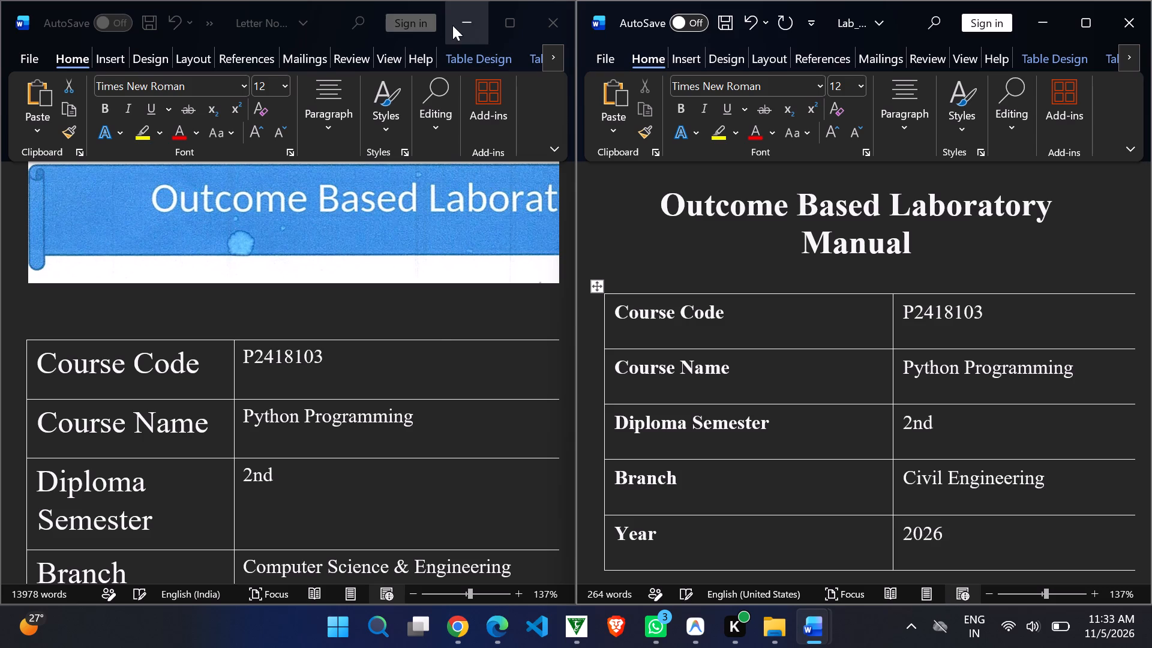
click(452, 25)
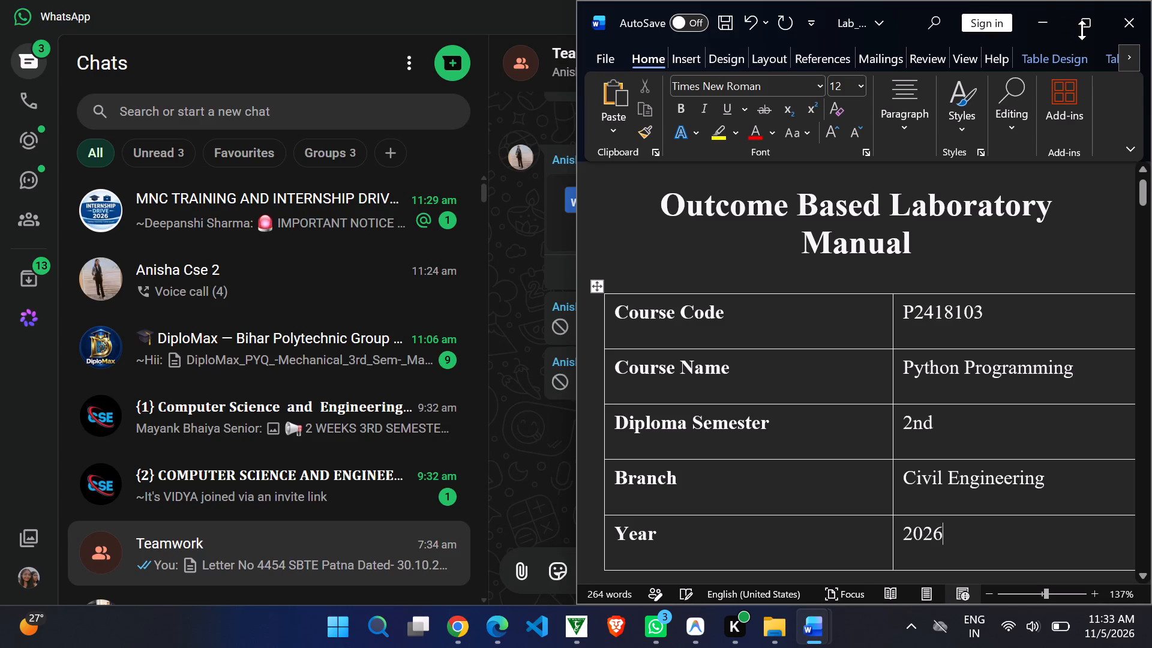
Maximise the Lab_Manual_Editable window and review the manual from the Prepared by table down to the List of Experiments with Skills.
click(1089, 19)
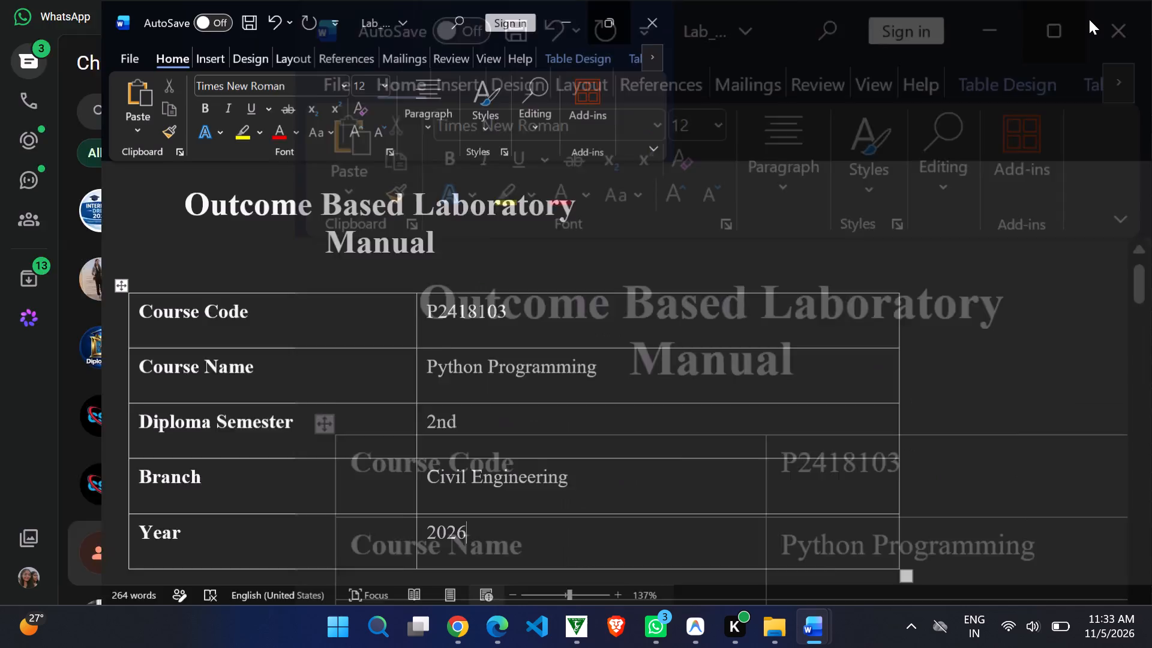
scroll(718, 267, down, 1)
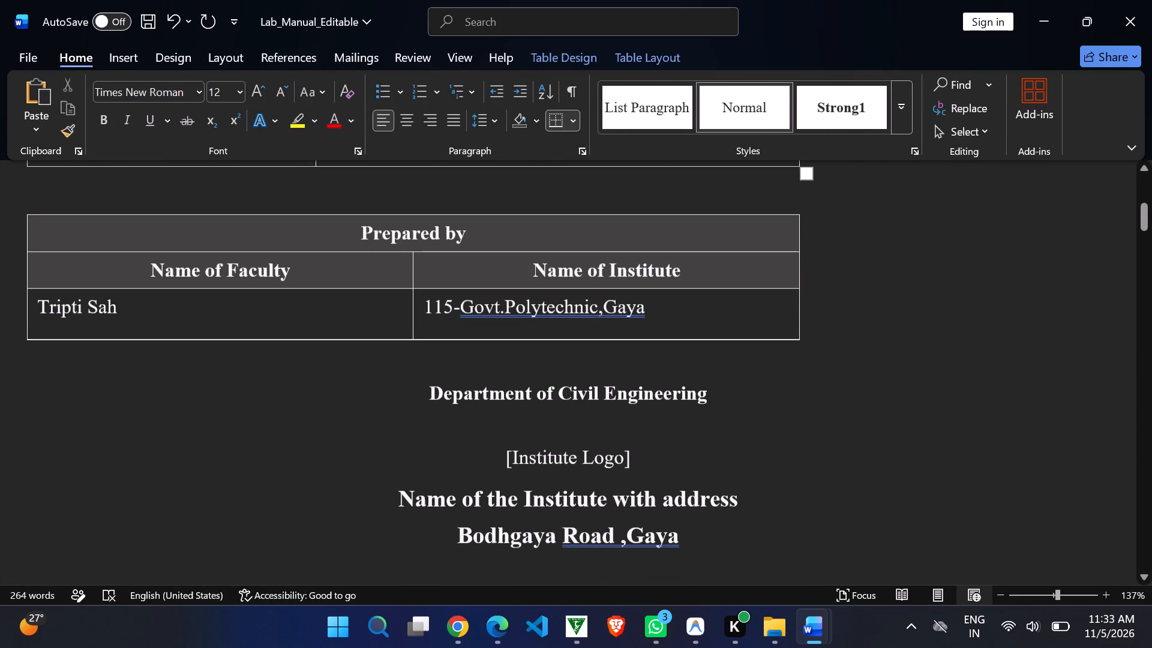
scroll(718, 267, down, 2)
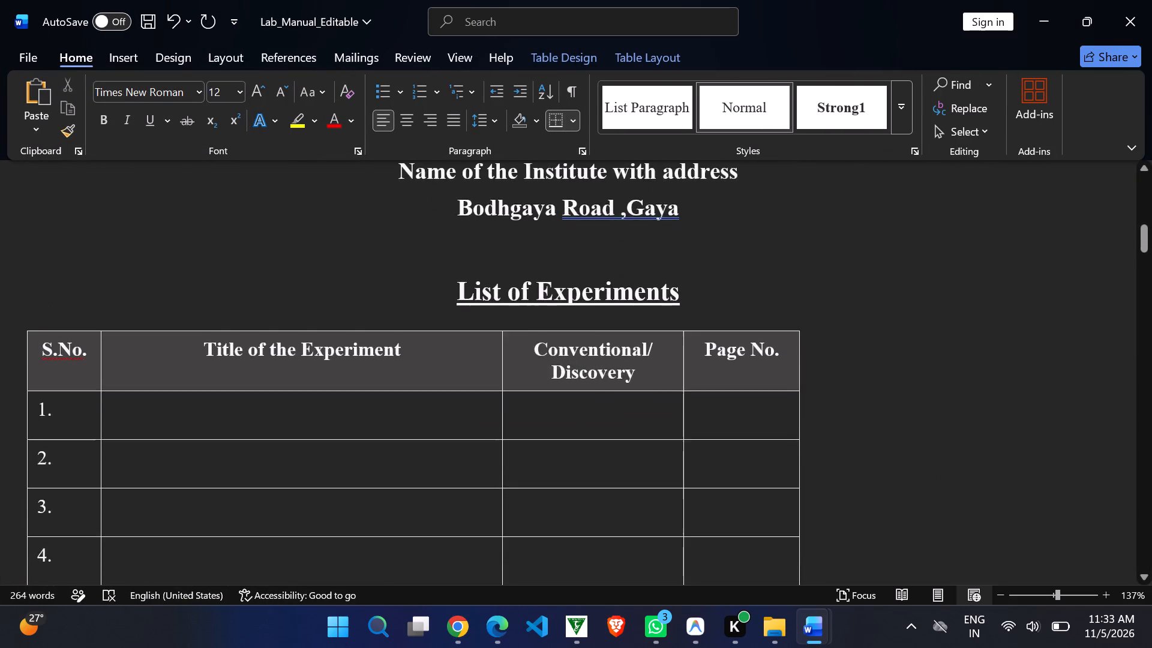
scroll(718, 267, down, 2)
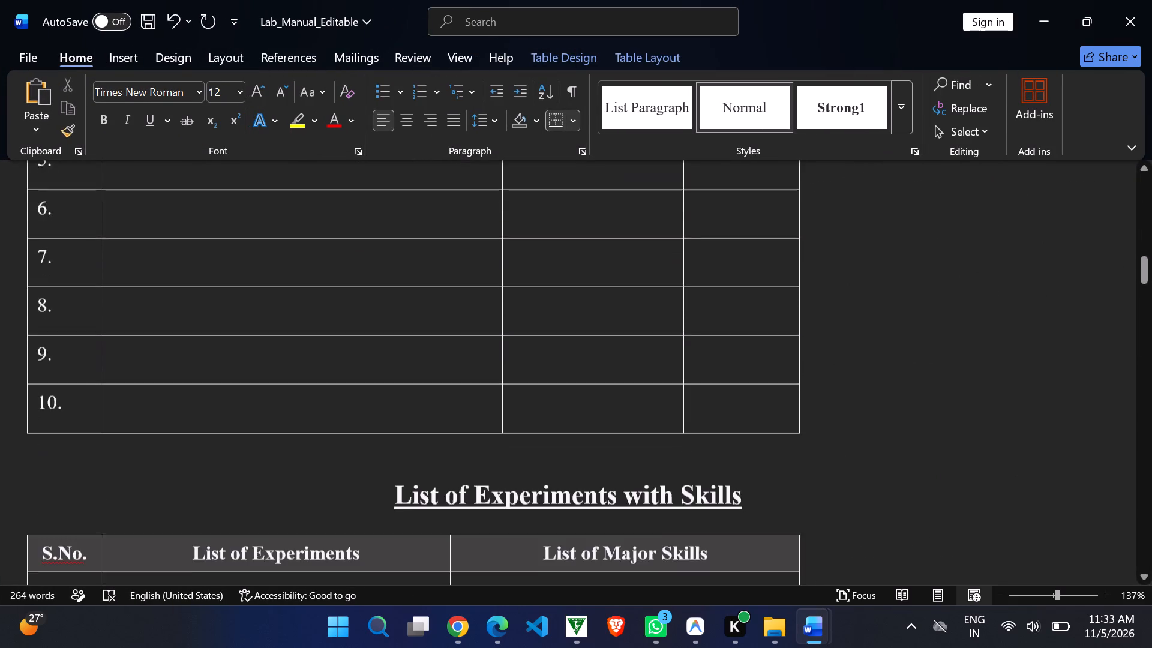
scroll(718, 267, down, 1)
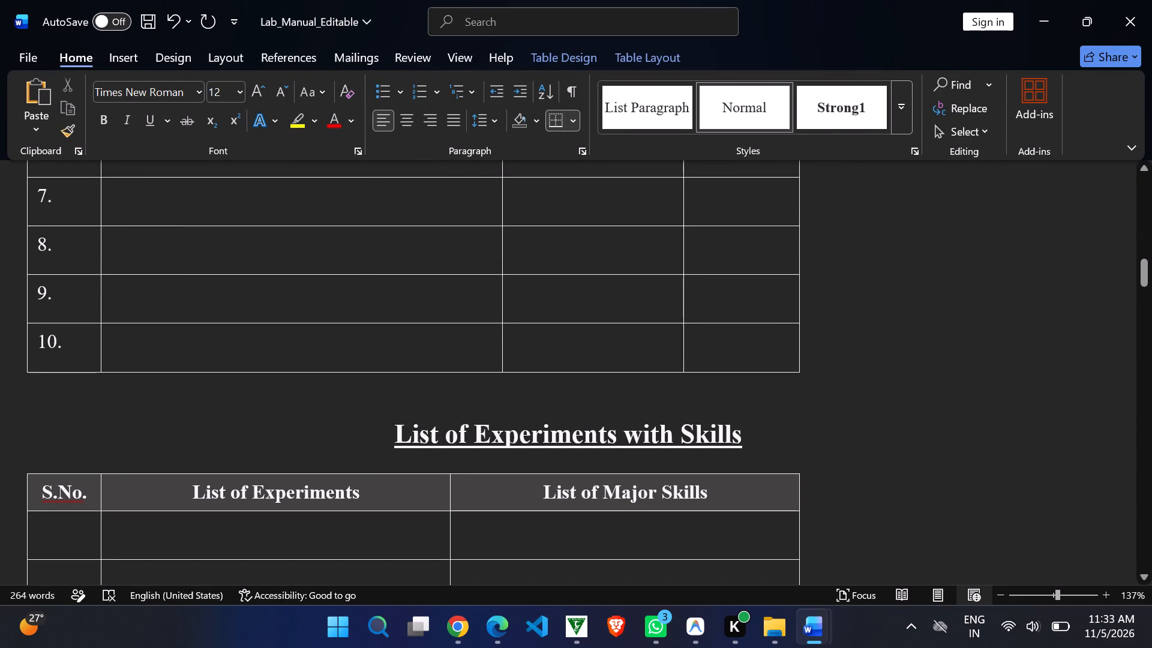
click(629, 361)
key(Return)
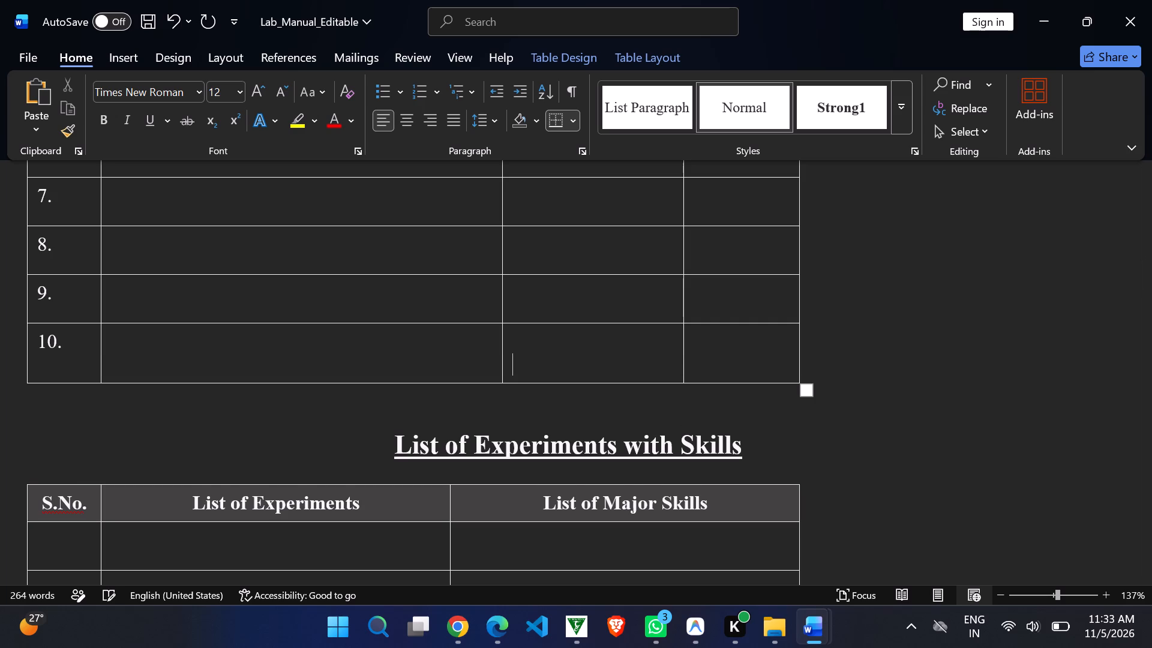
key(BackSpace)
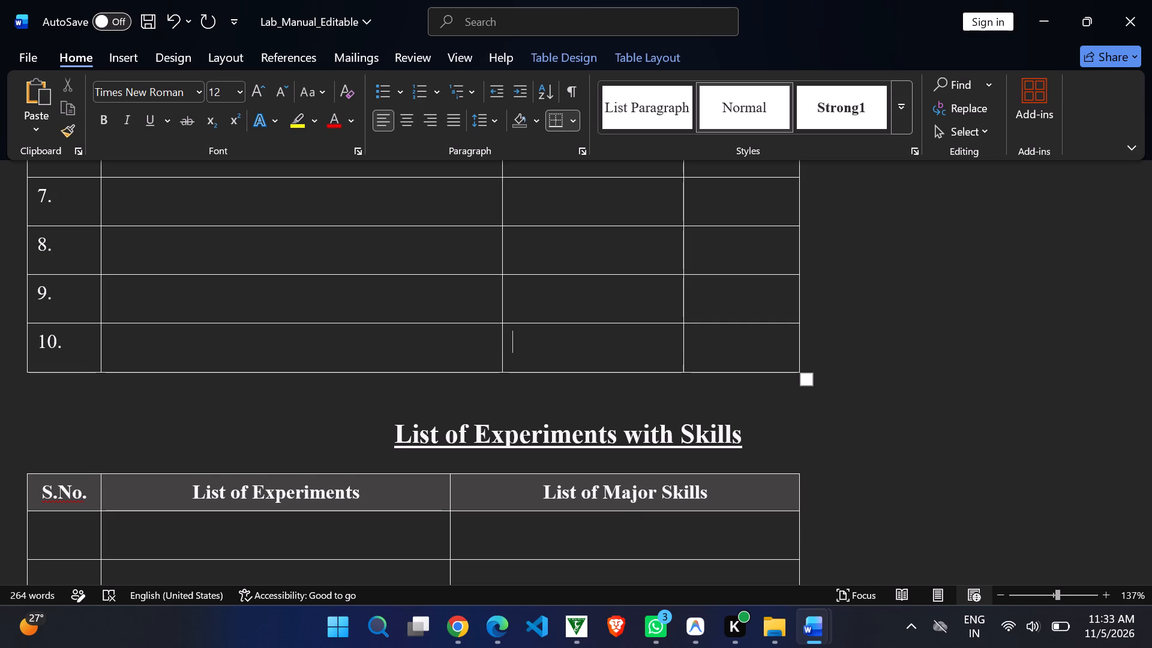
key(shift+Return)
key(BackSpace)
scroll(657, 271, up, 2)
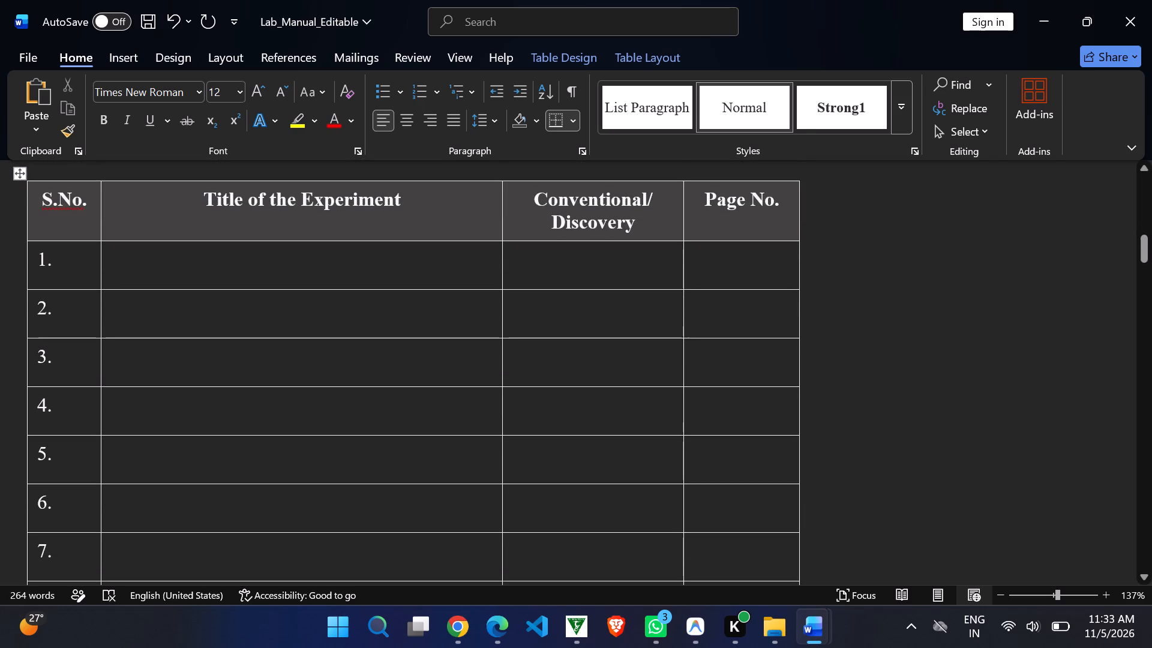
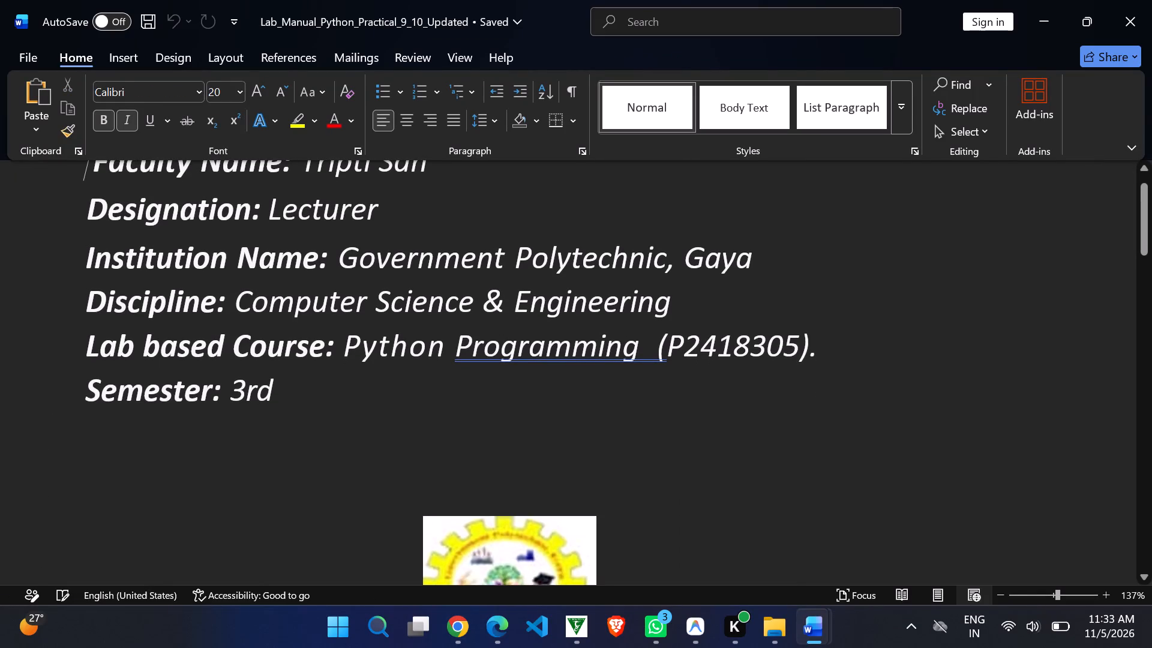
Review the List of Practical with date table in the Lab_Manual_Python_Practical_9_10_Updated document, from its heading through the final practicals.
scroll(704, 317, down, 2)
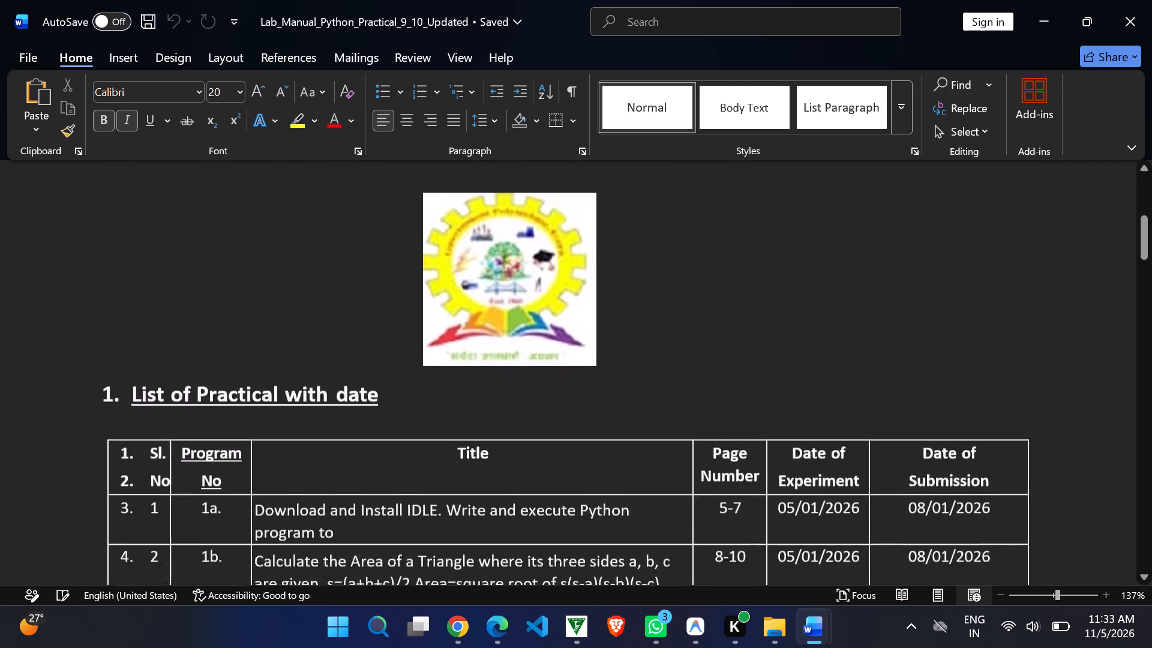
scroll(704, 317, down, 1)
scroll(704, 317, up, 1)
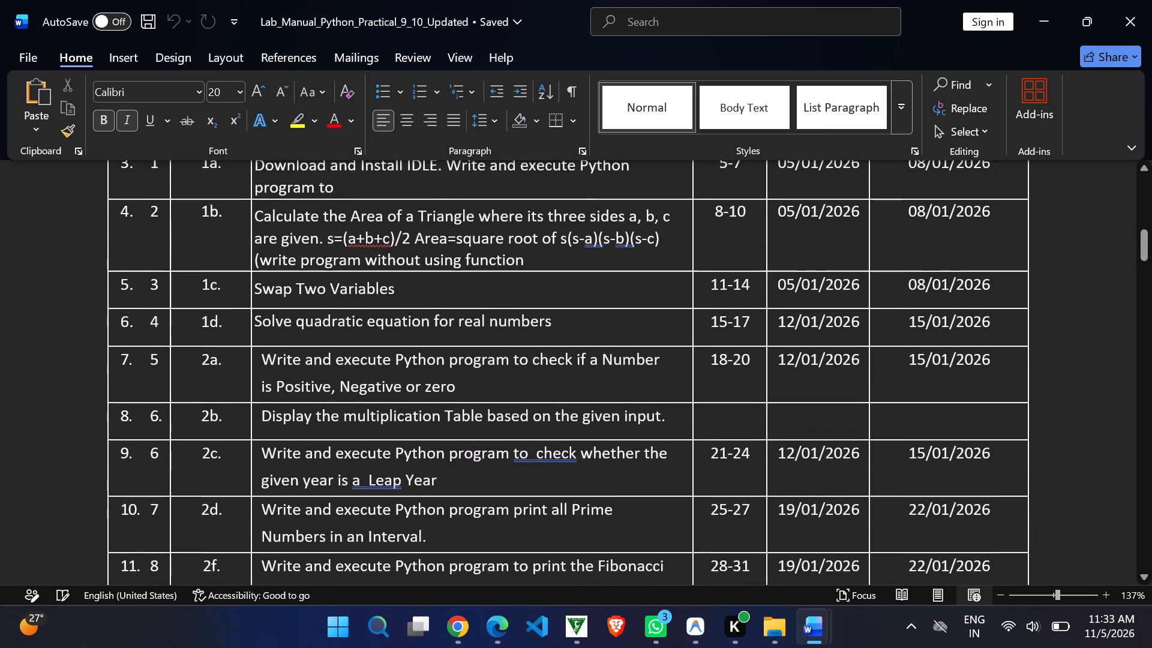
scroll(704, 317, up, 2)
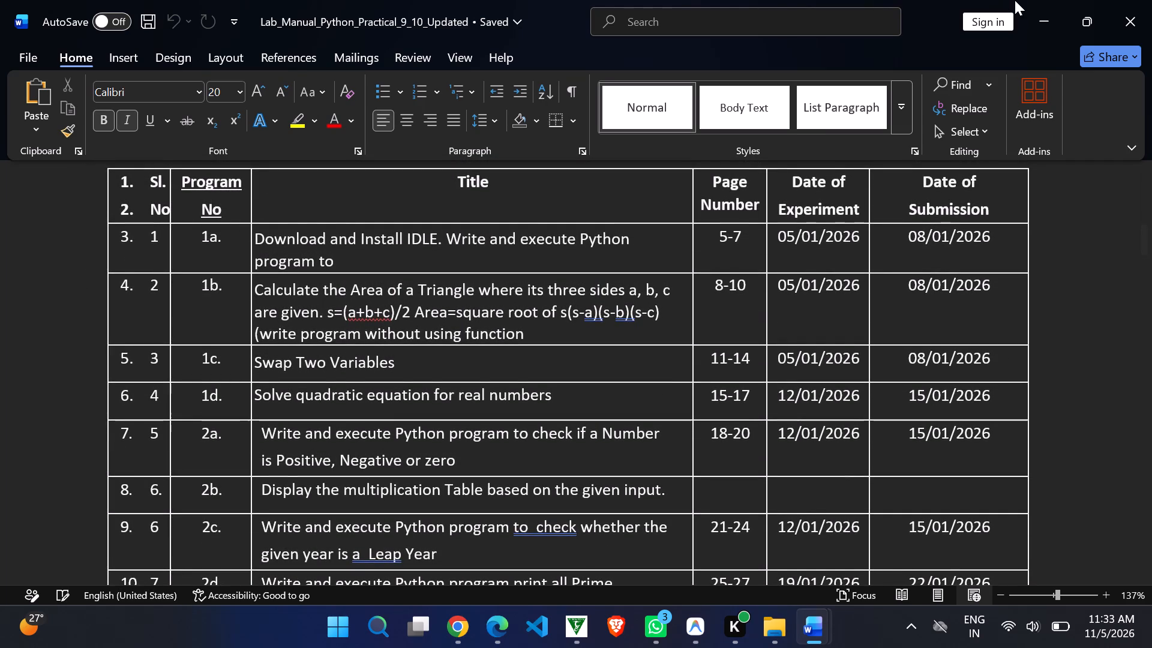
scroll(775, 227, up, 1)
scroll(775, 227, down, 1)
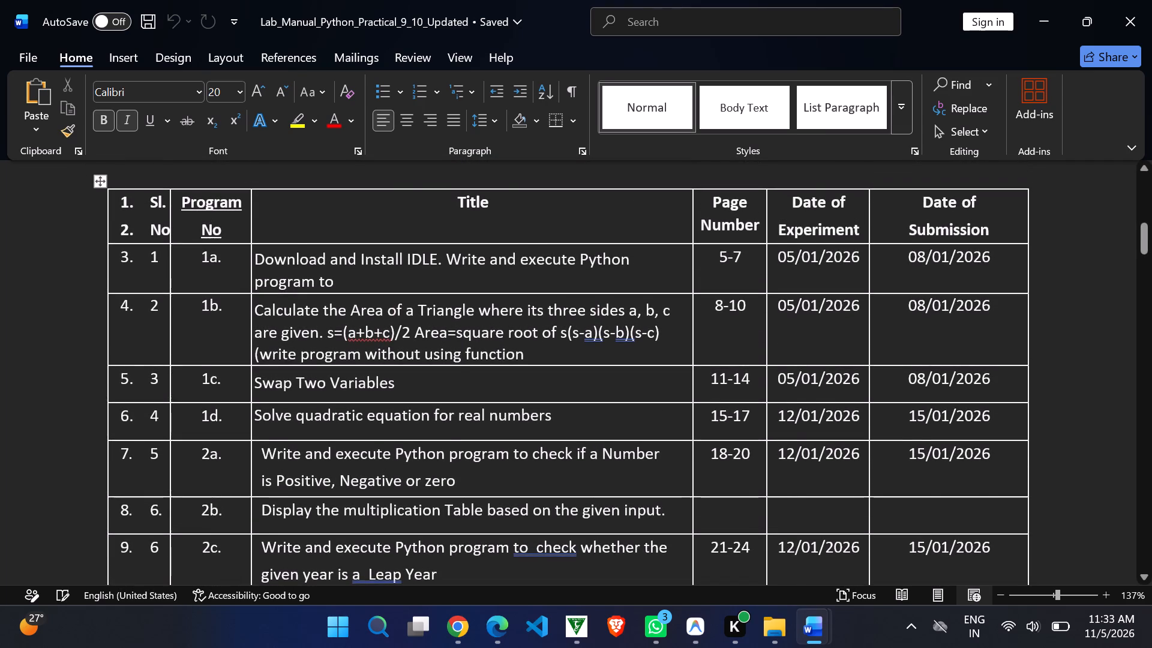
scroll(775, 227, down, 12)
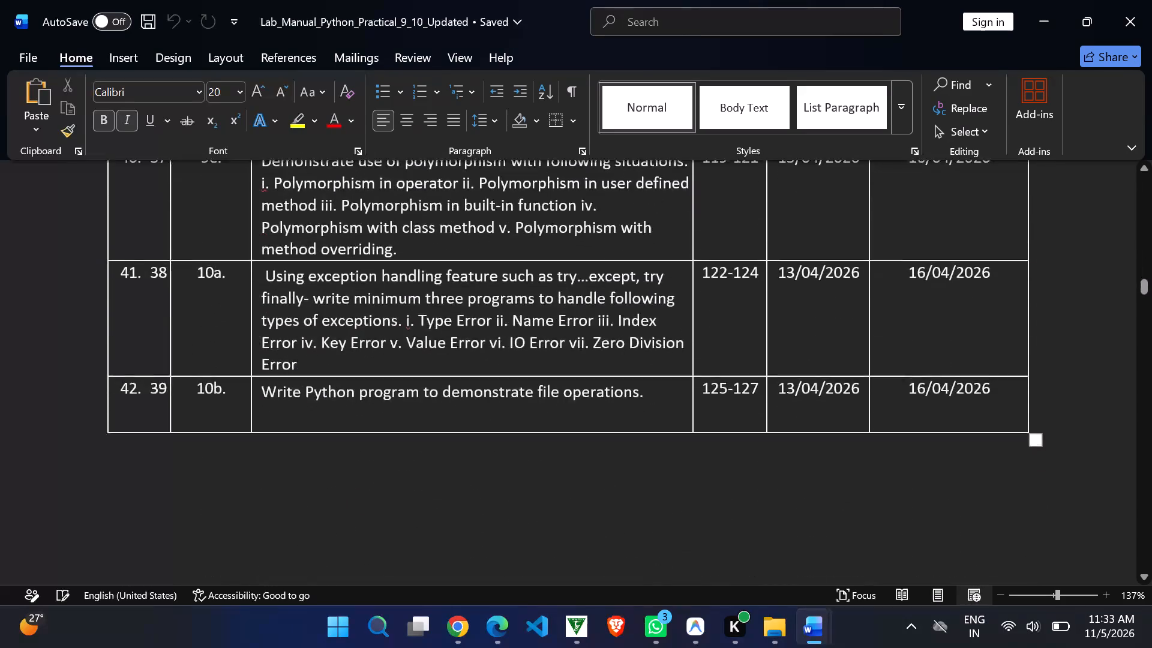
scroll(775, 227, down, 1)
scroll(775, 227, up, 2)
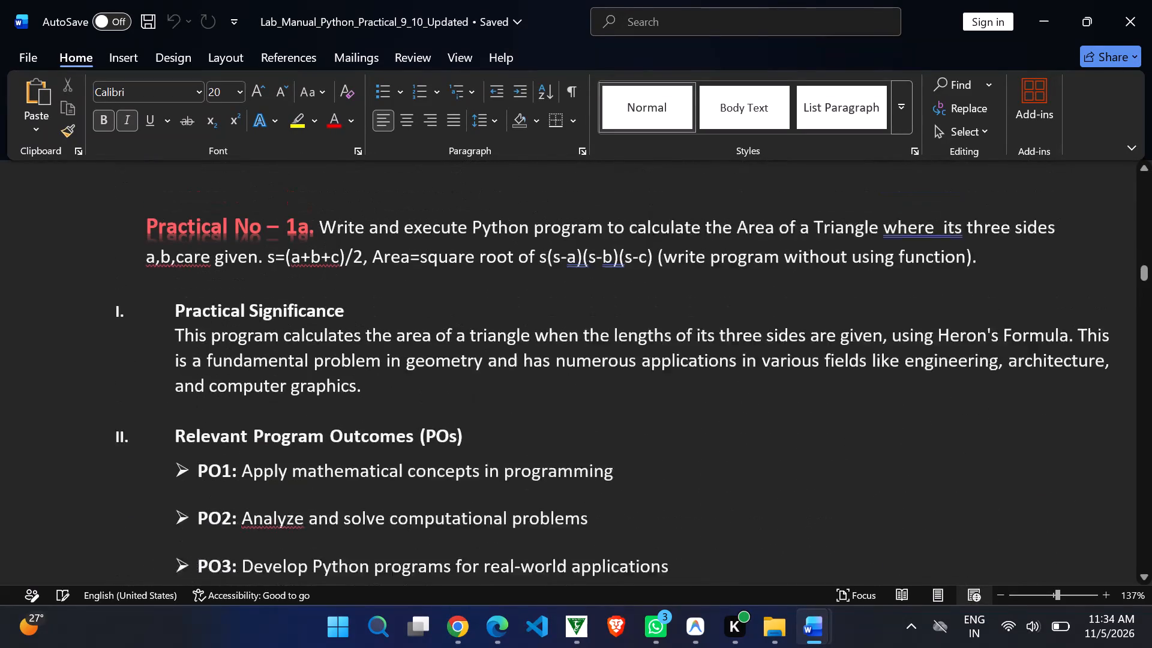
scroll(775, 227, up, 3)
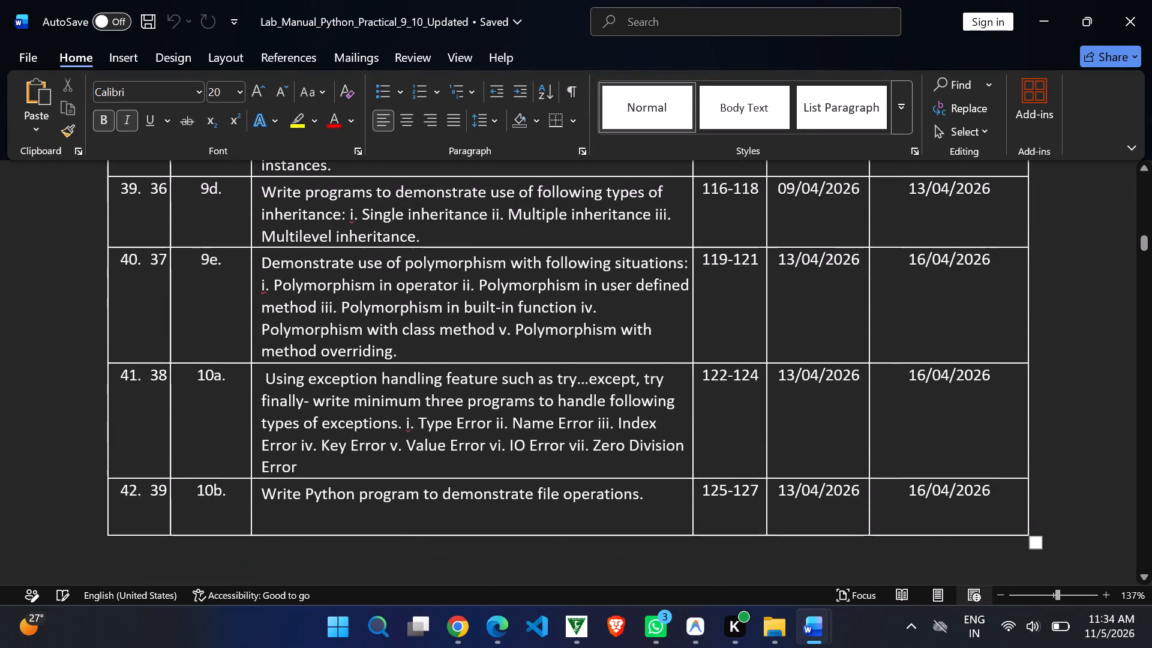
scroll(775, 227, up, 19)
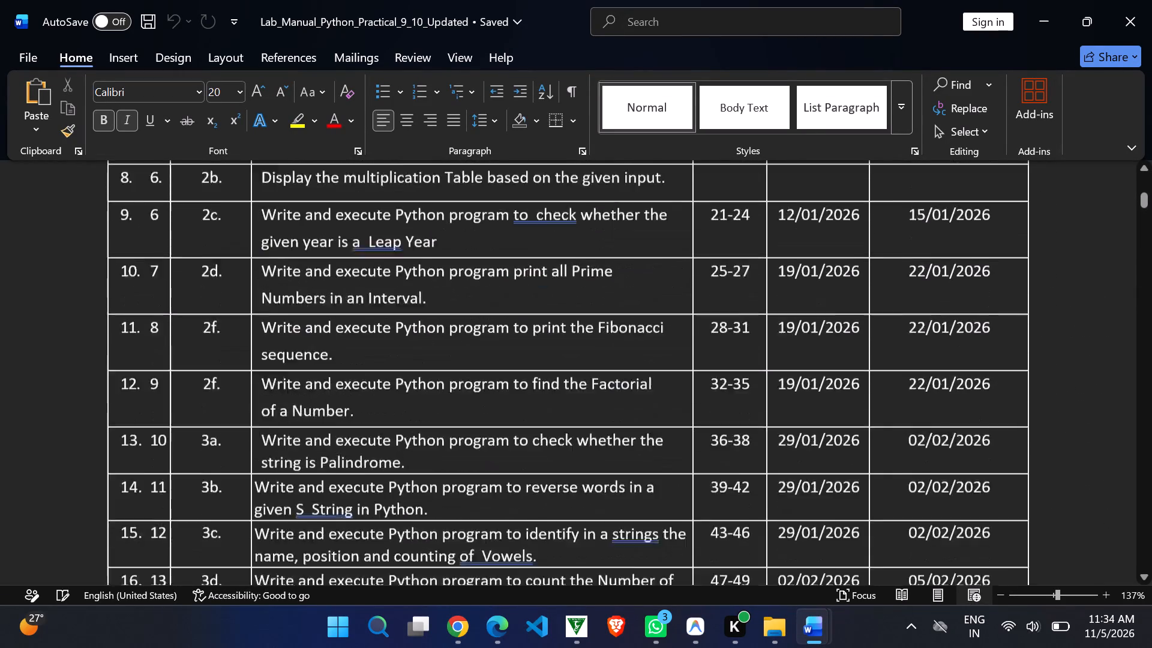
scroll(798, 379, down, 1)
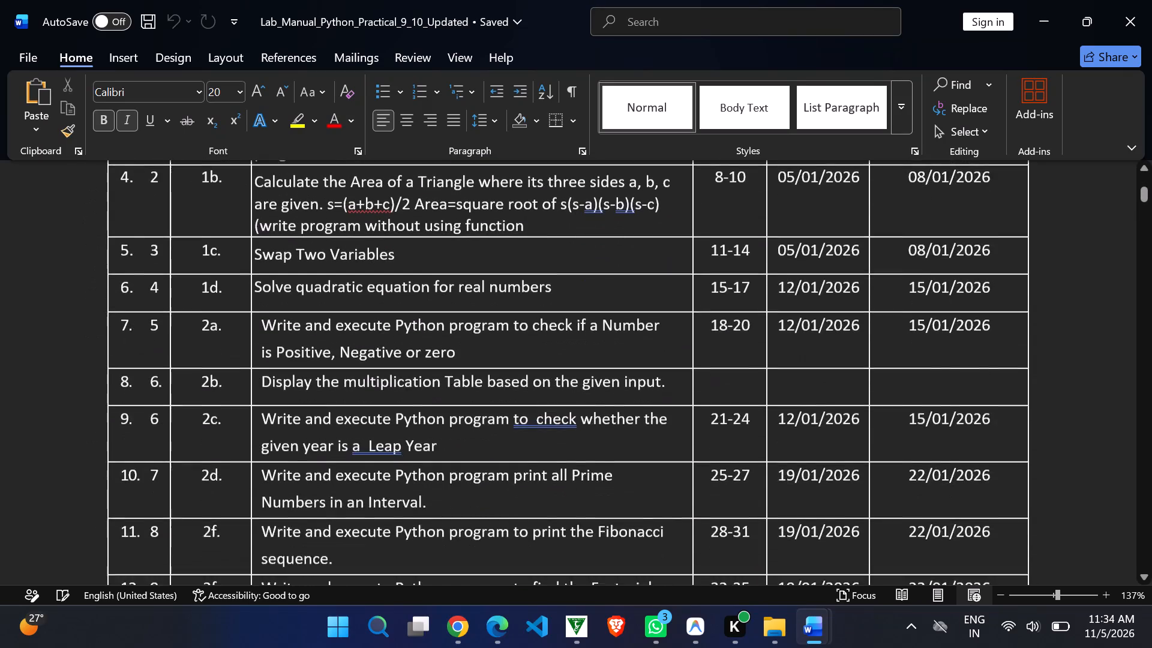
scroll(798, 379, down, 1)
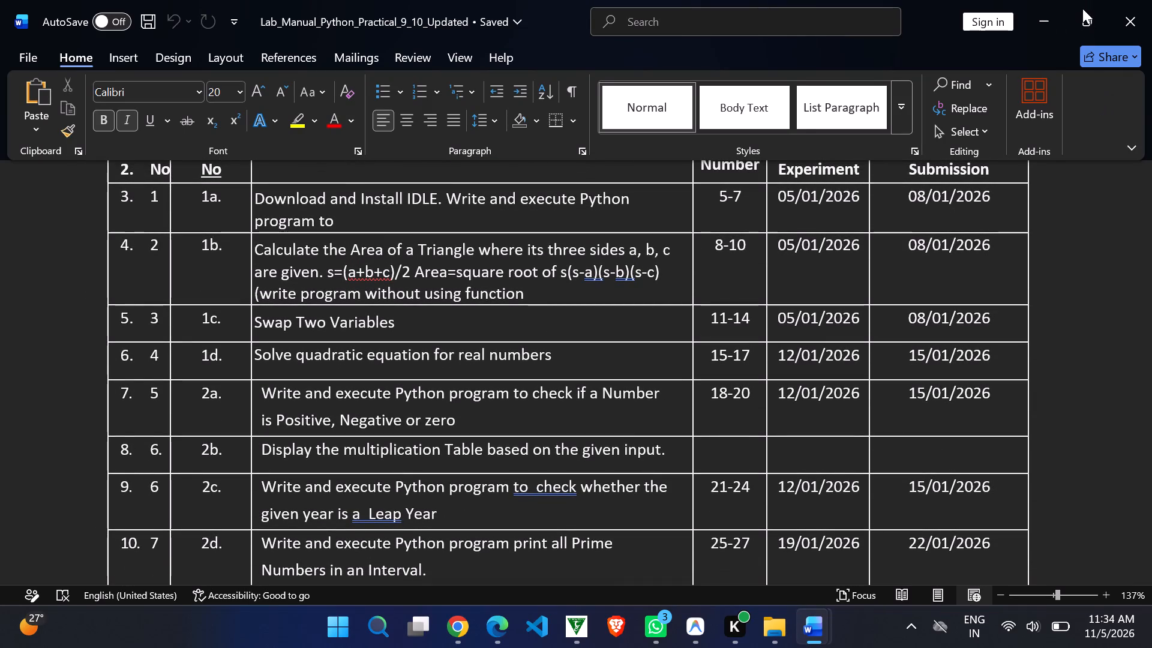
Arrange the Python practical manual side by side with the lab manual containing the List of Experiments table.
click(997, 67)
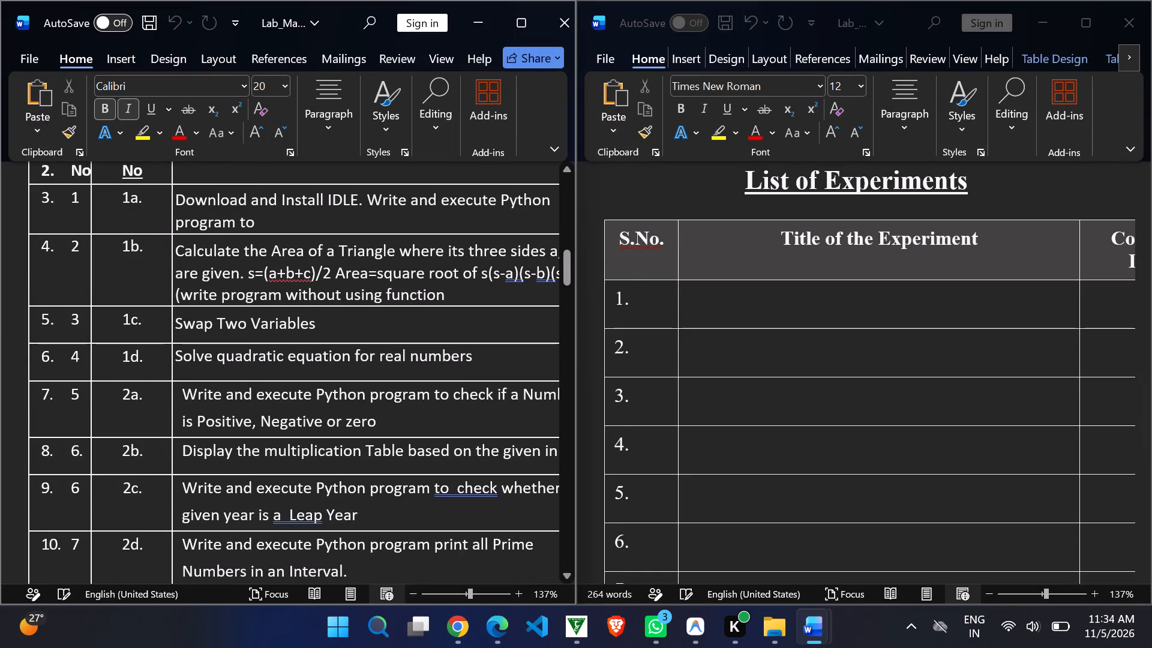
Copy practical 1a's title, "Download and Install IDLE. Write and execute Python program to", into row 1 of the List of Experiments.
drag(176, 195, 210, 220)
drag(210, 220, 256, 217)
drag(175, 196, 218, 212)
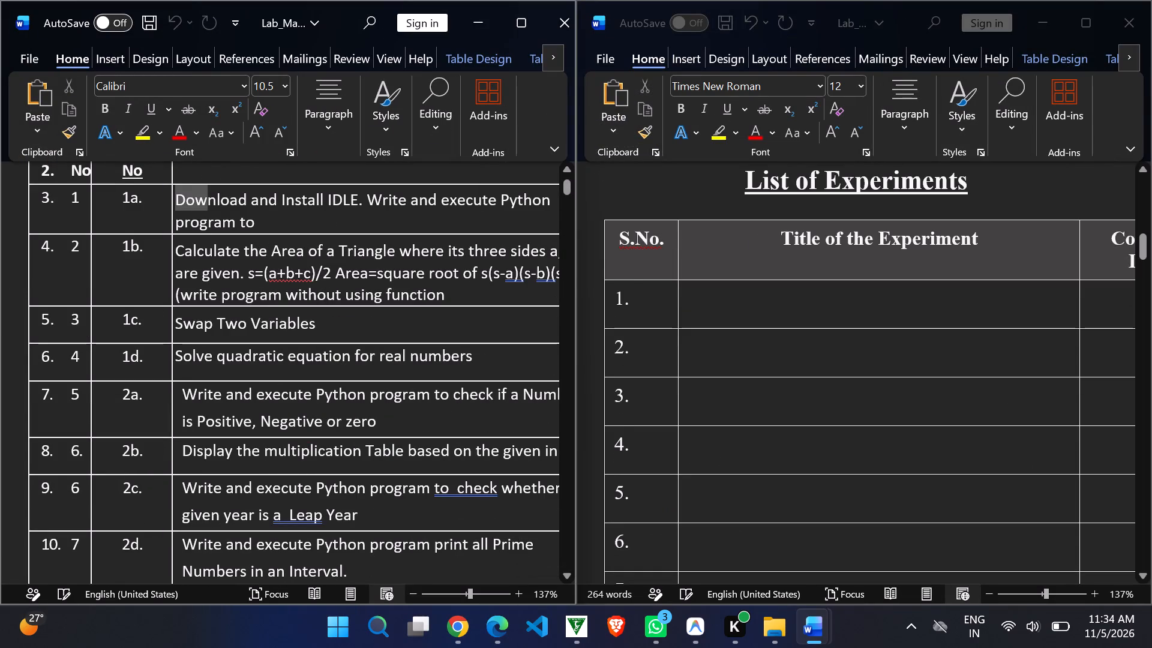
drag(218, 212, 257, 217)
key(ctrl+c)
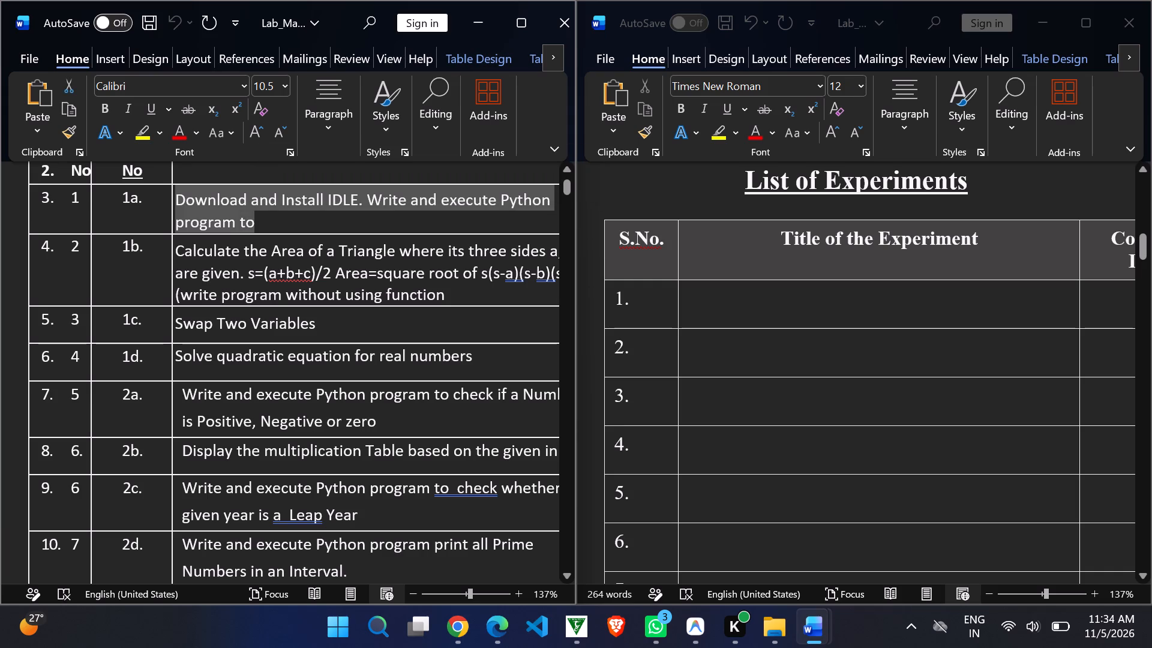
click(709, 310)
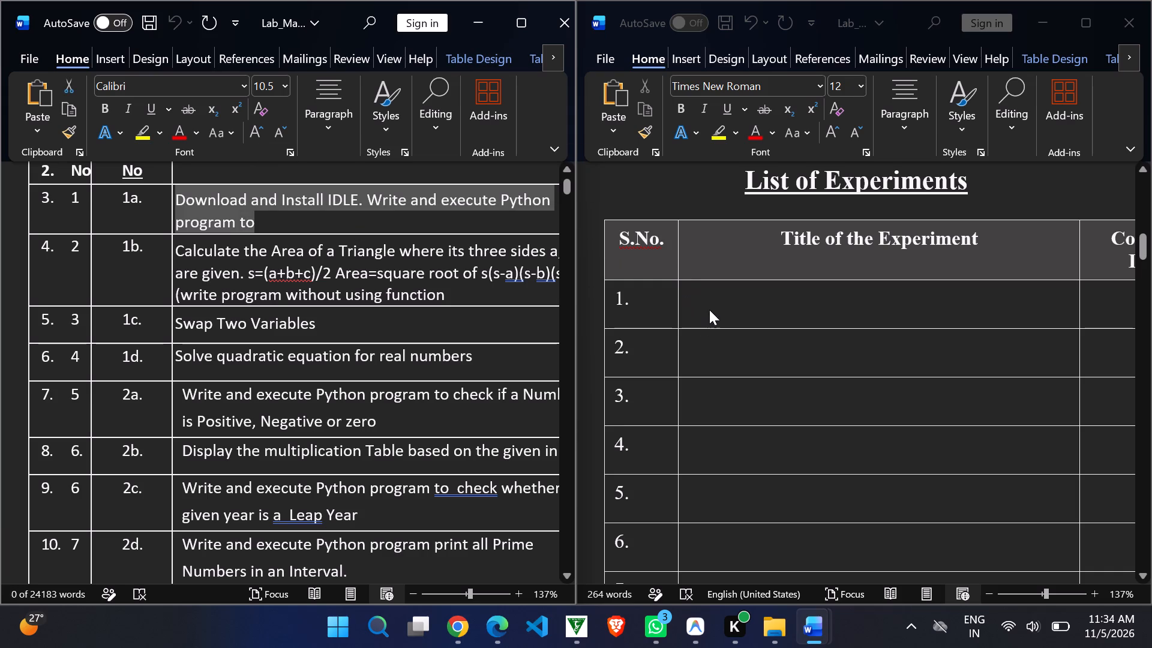
click(722, 305)
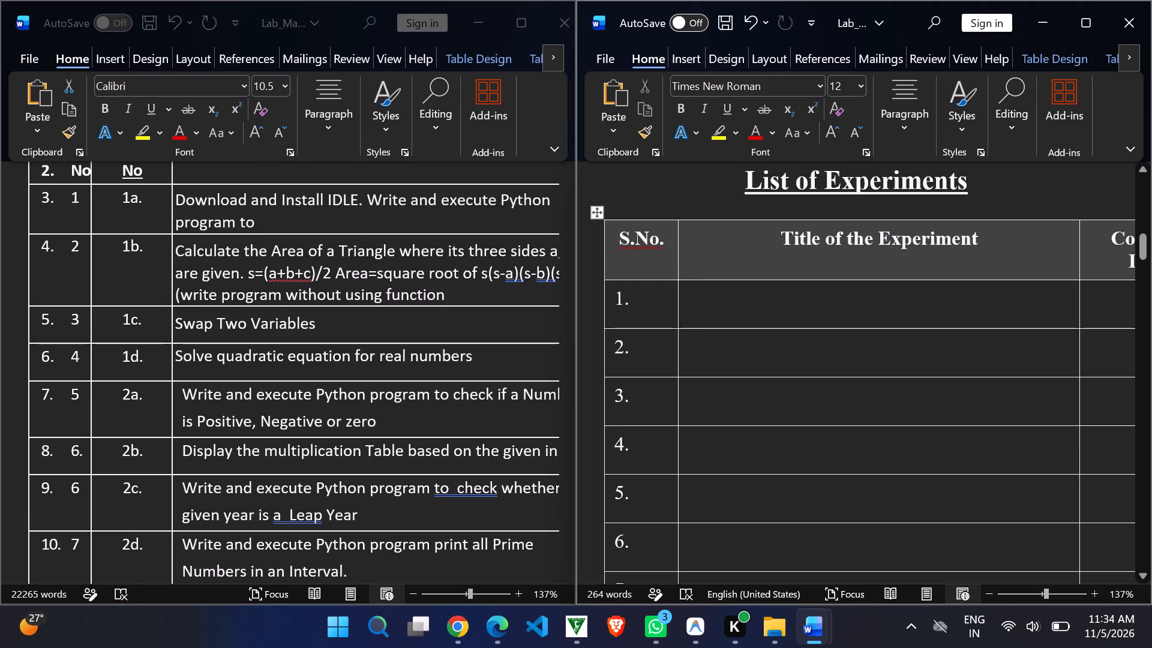
key(ctrl+v)
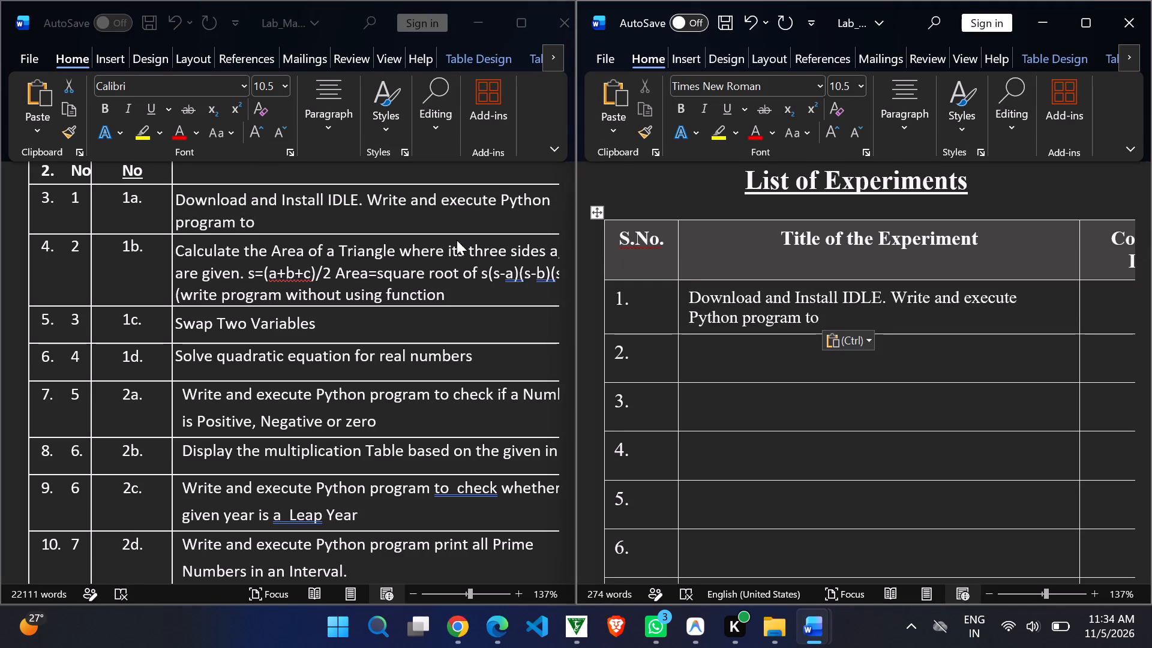
Copy practical 1b's full title about calculating the area of a triangle into row 2 of the List of Experiments.
drag(172, 244, 230, 275)
drag(230, 275, 261, 292)
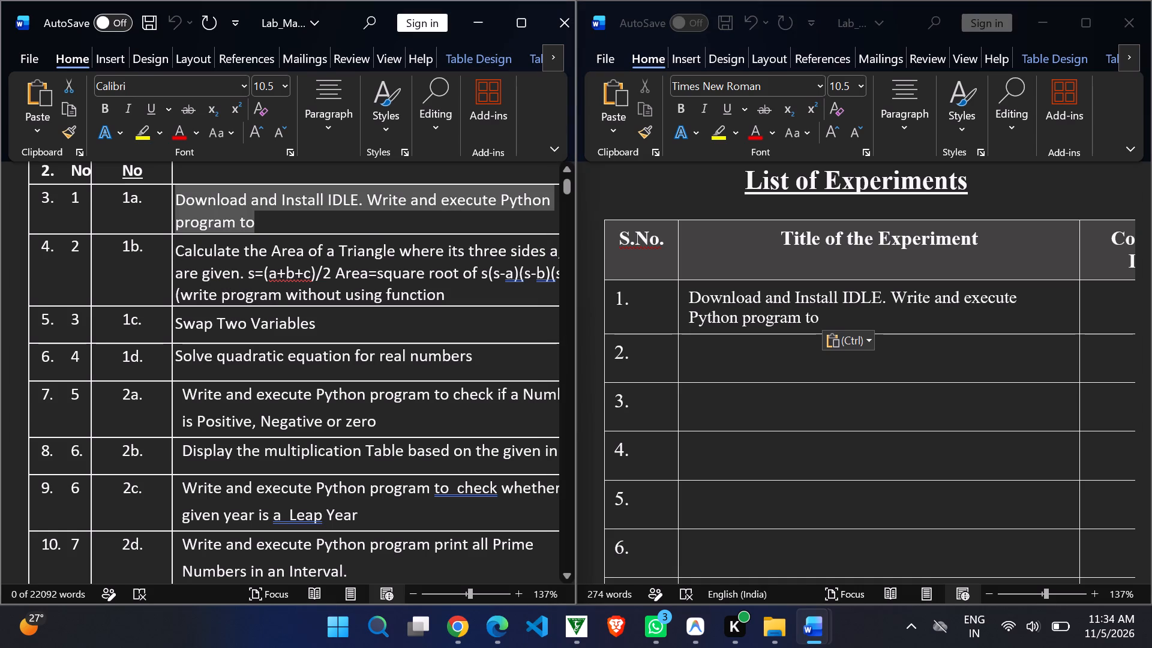
drag(177, 249, 298, 291)
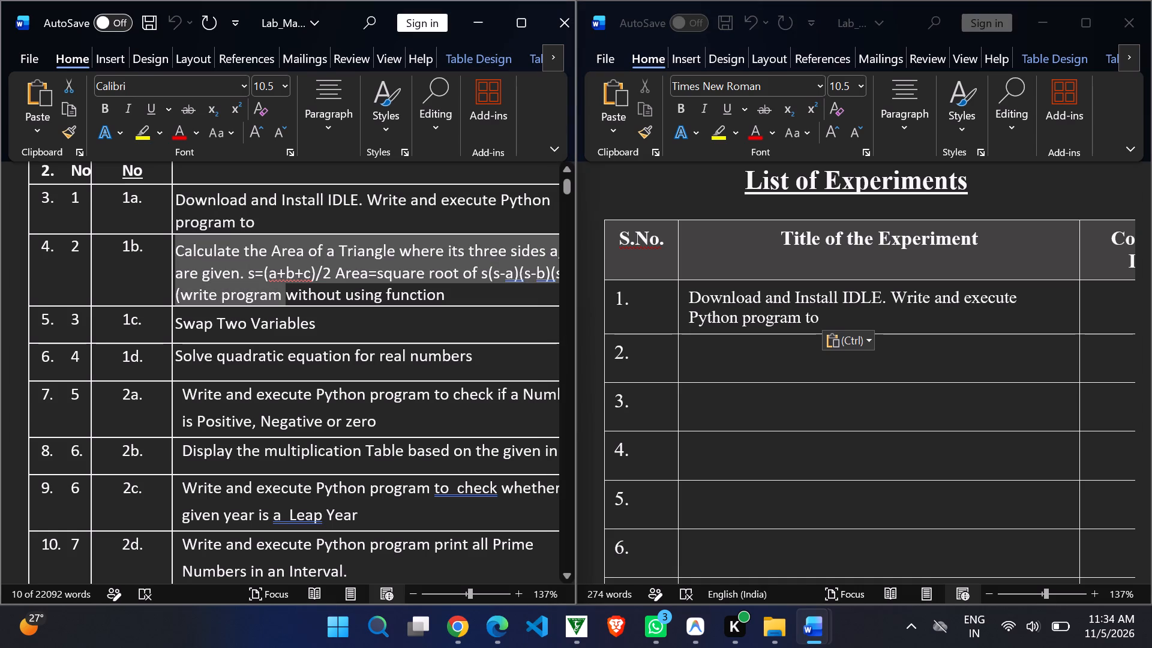
drag(298, 291, 440, 294)
key(ctrl+c)
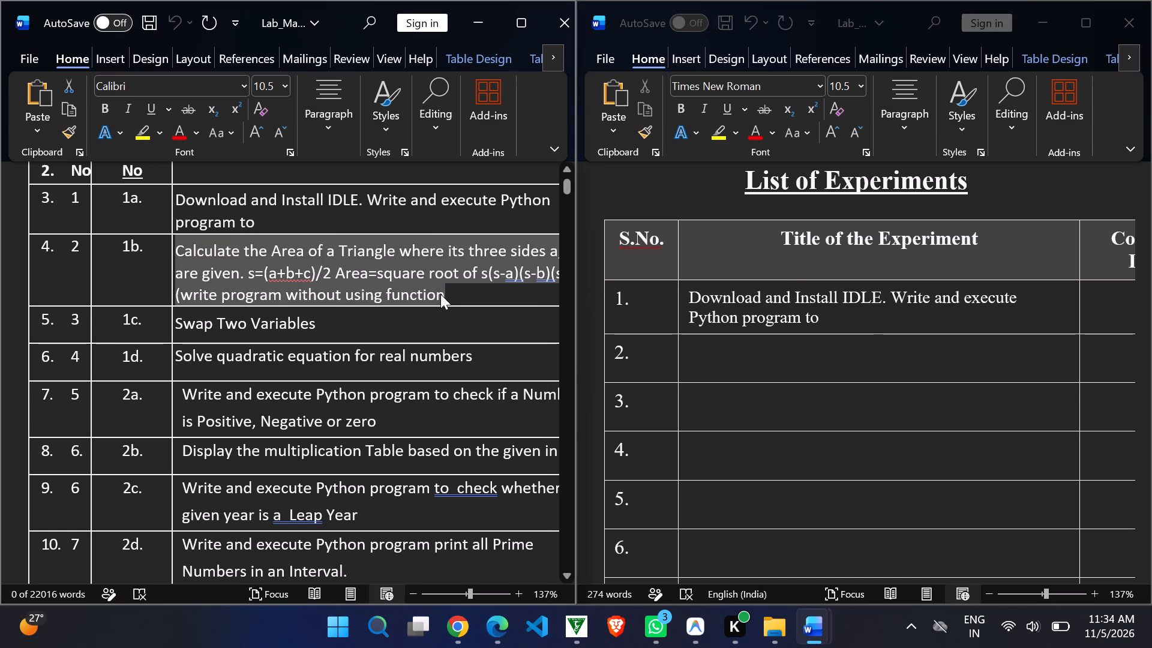
click(750, 359)
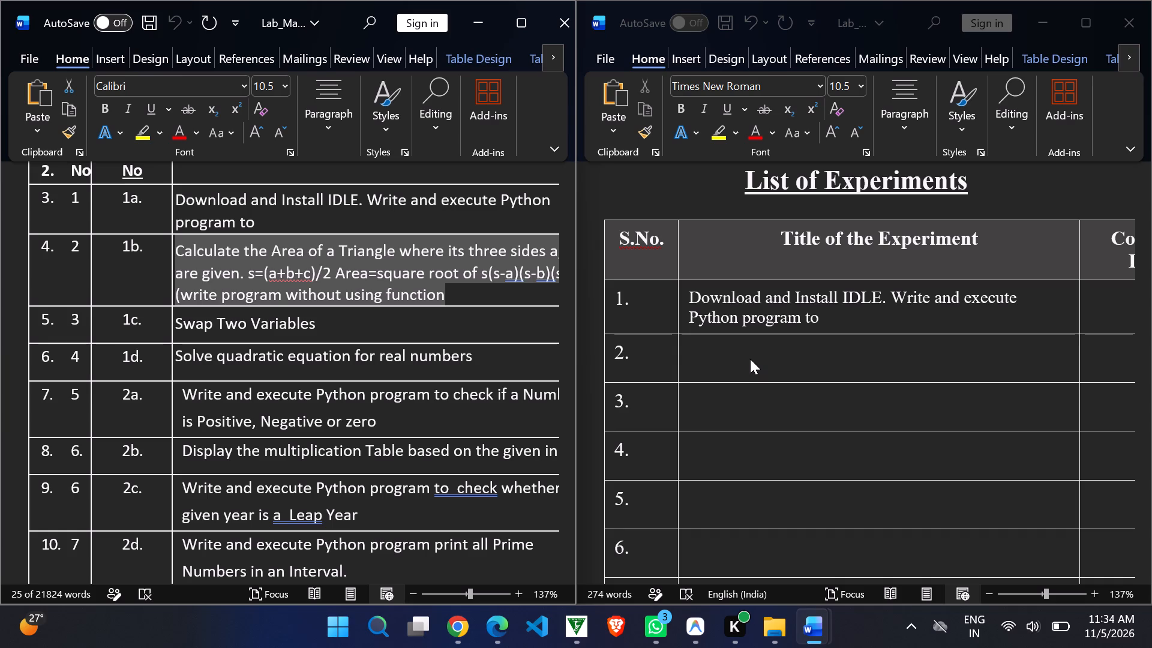
click(734, 359)
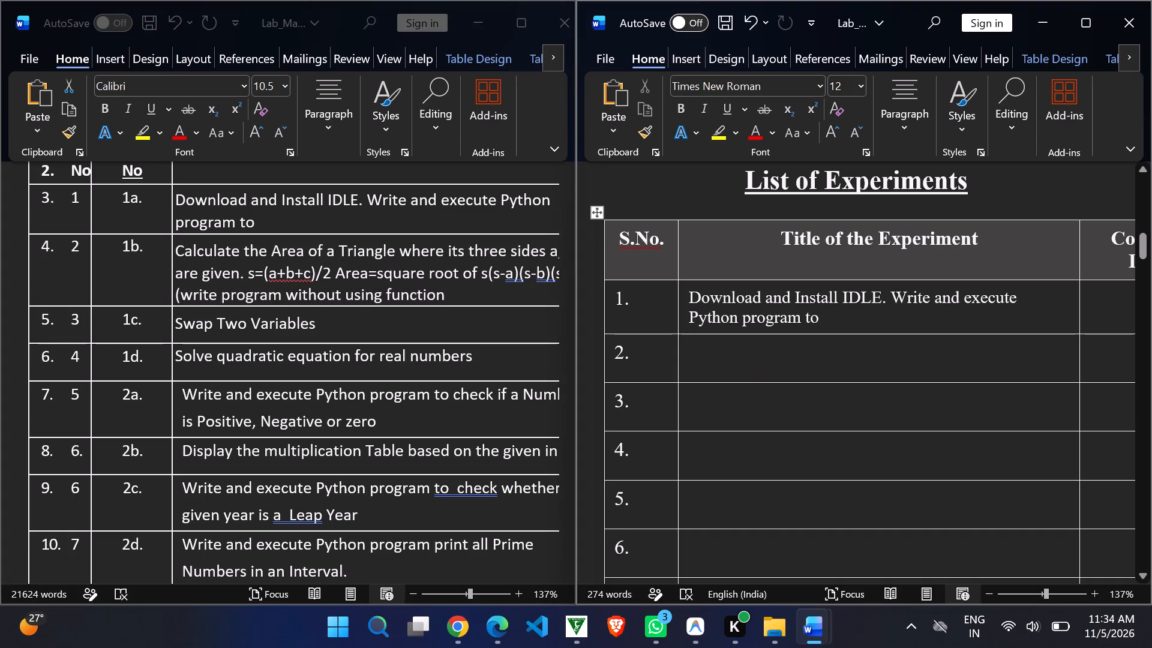
key(ctrl+v)
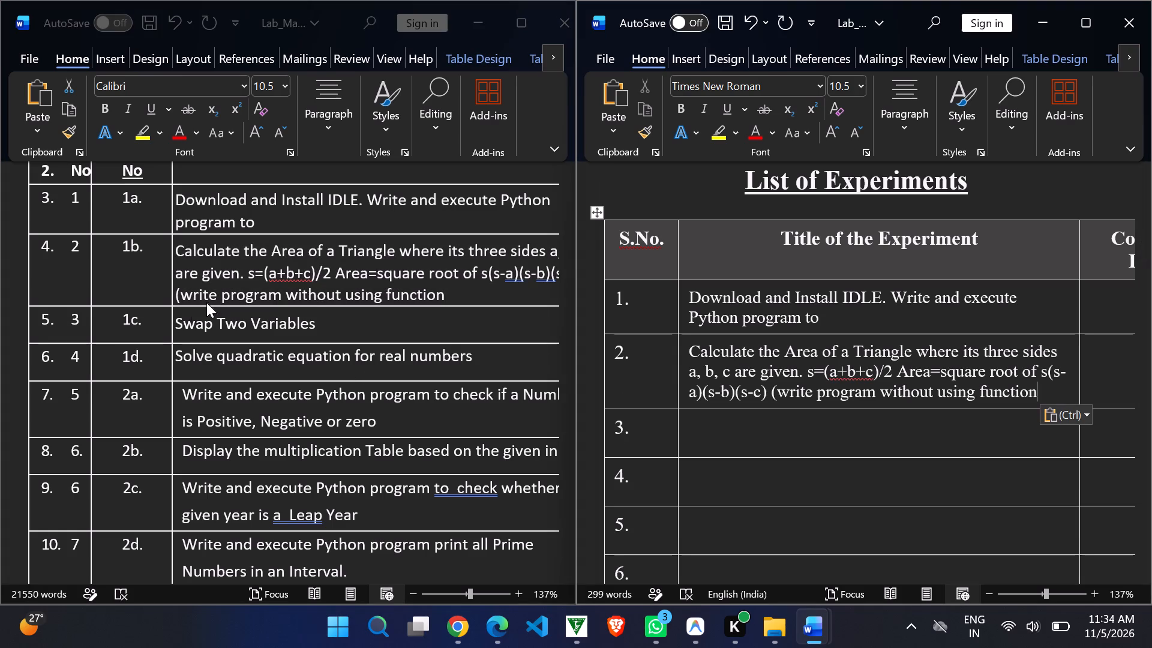
Copy practical 1c's title, "Swap Two Variables", into the title cell of row 3 in the List of Experiments.
drag(175, 319, 323, 318)
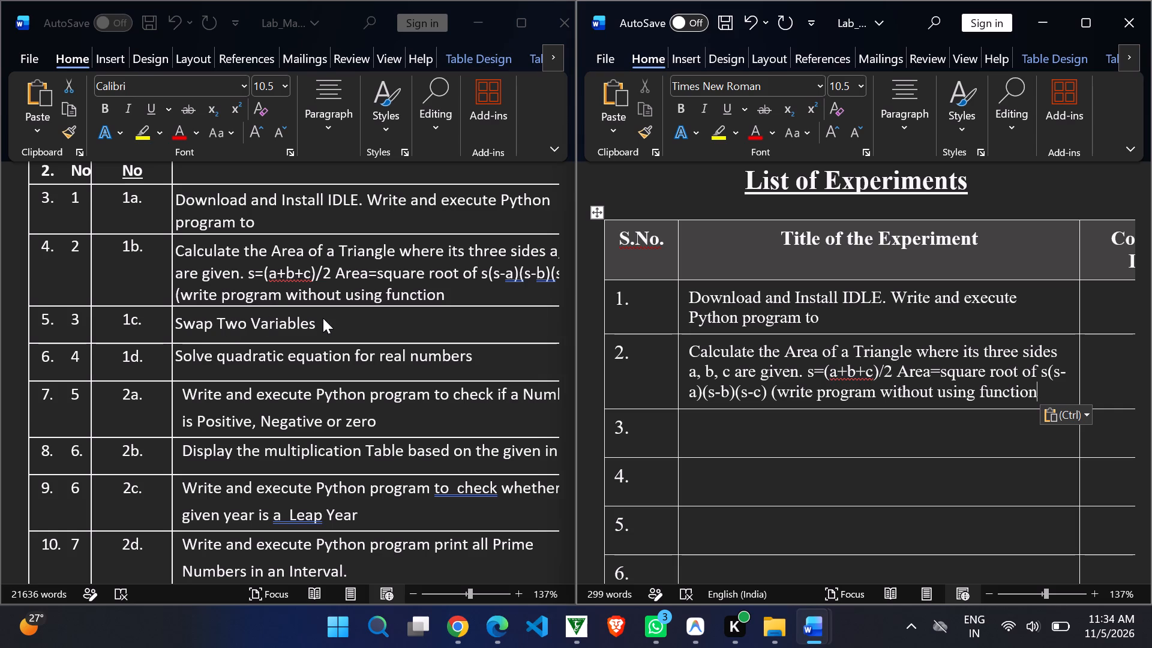
drag(323, 318, 323, 318)
click(323, 318)
drag(323, 318, 221, 320)
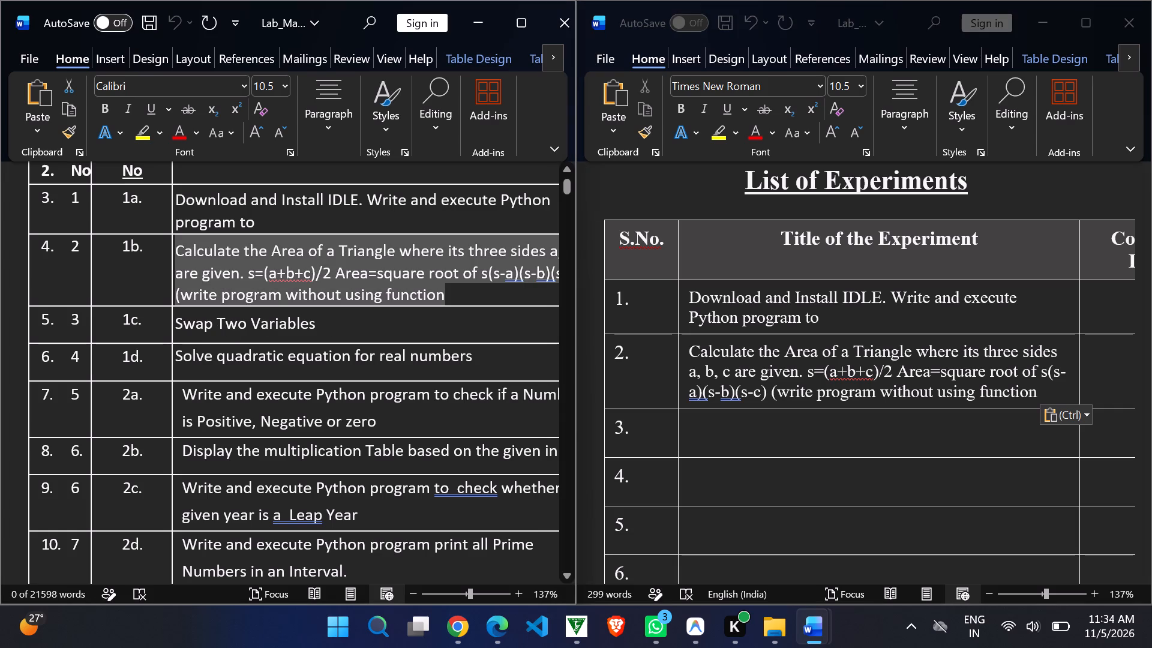
drag(221, 320, 174, 320)
click(174, 320)
drag(174, 320, 291, 326)
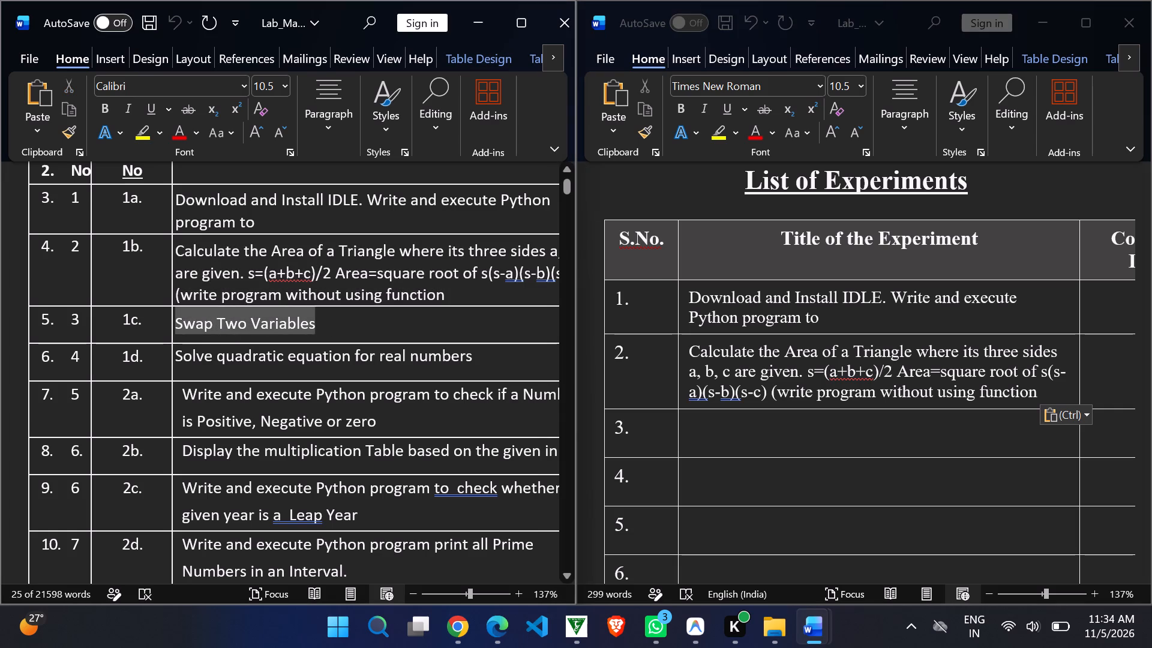
drag(291, 326, 305, 326)
key(ctrl+c)
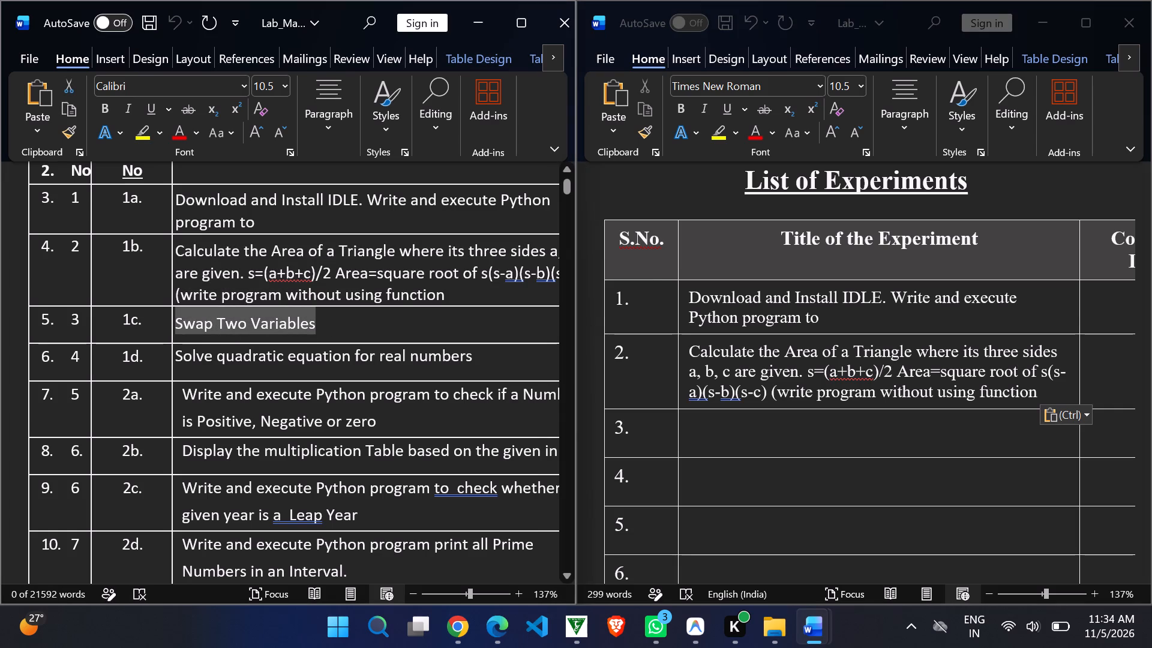
click(691, 441)
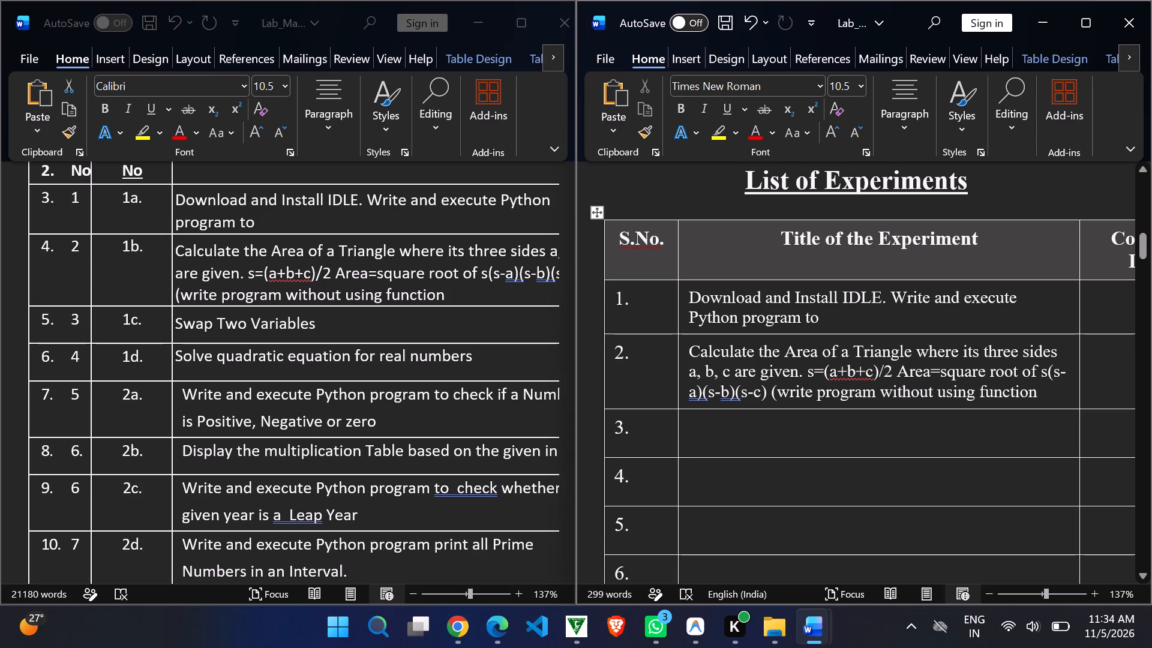
click(691, 441)
key(ctrl+v)
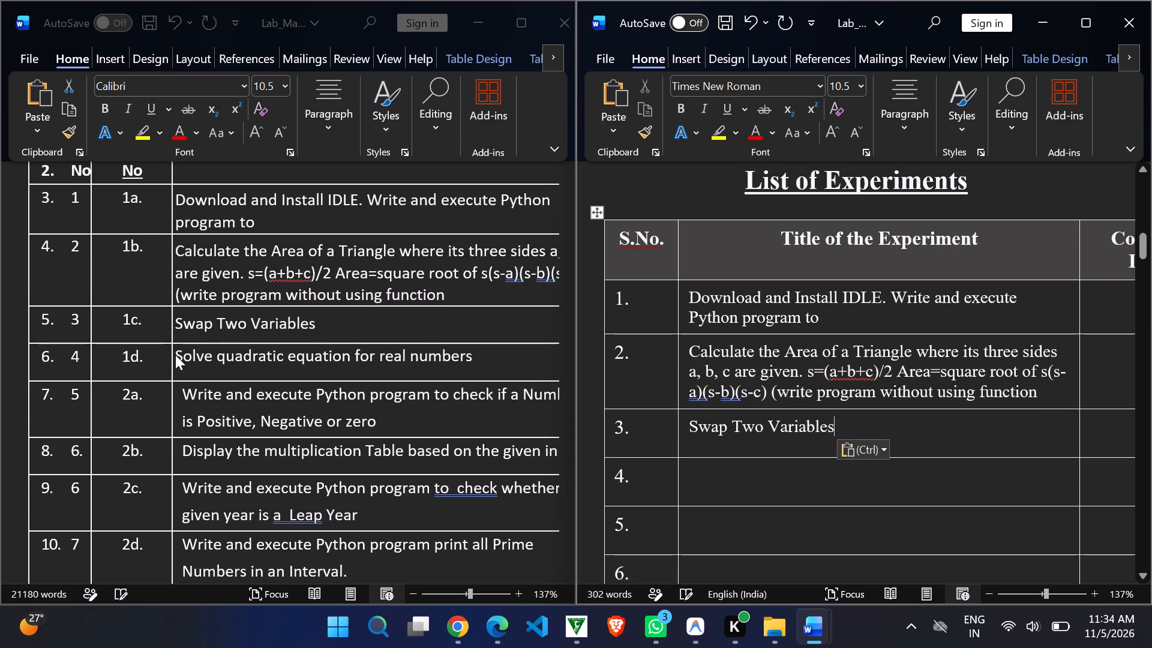
Copy practical 1d's title, "Solve quadratic equation for real numbers", into the title cell of row 4 in the List of Experiments.
drag(175, 355, 485, 361)
click(485, 361)
drag(485, 361, 324, 351)
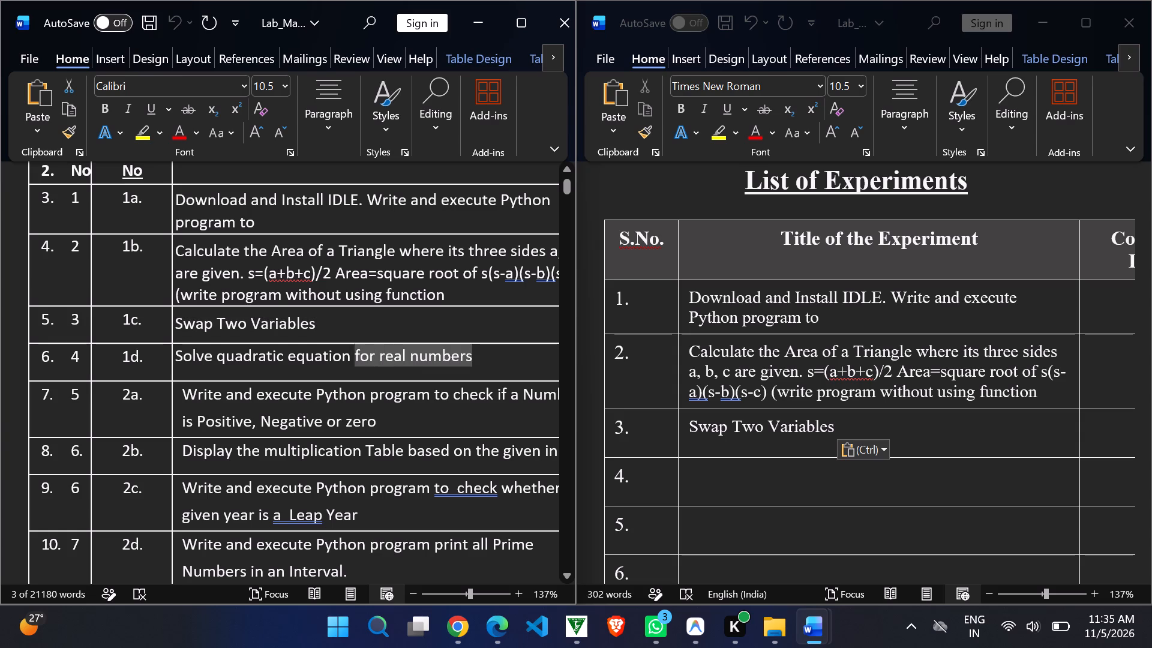
drag(324, 351, 195, 354)
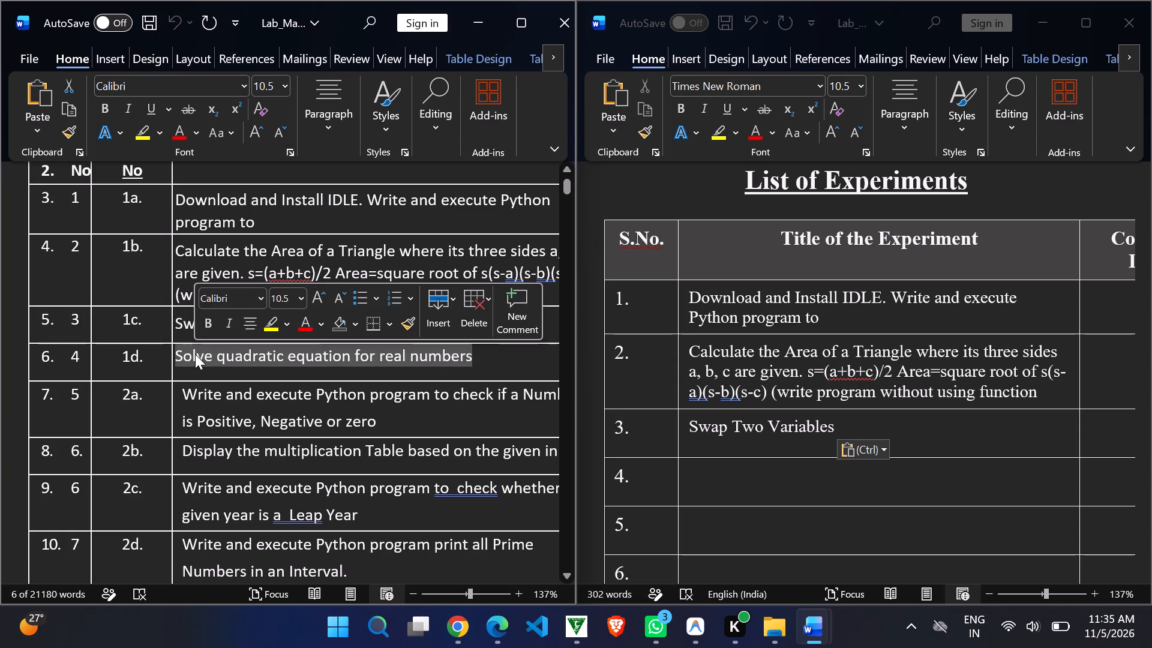
key(ctrl+c)
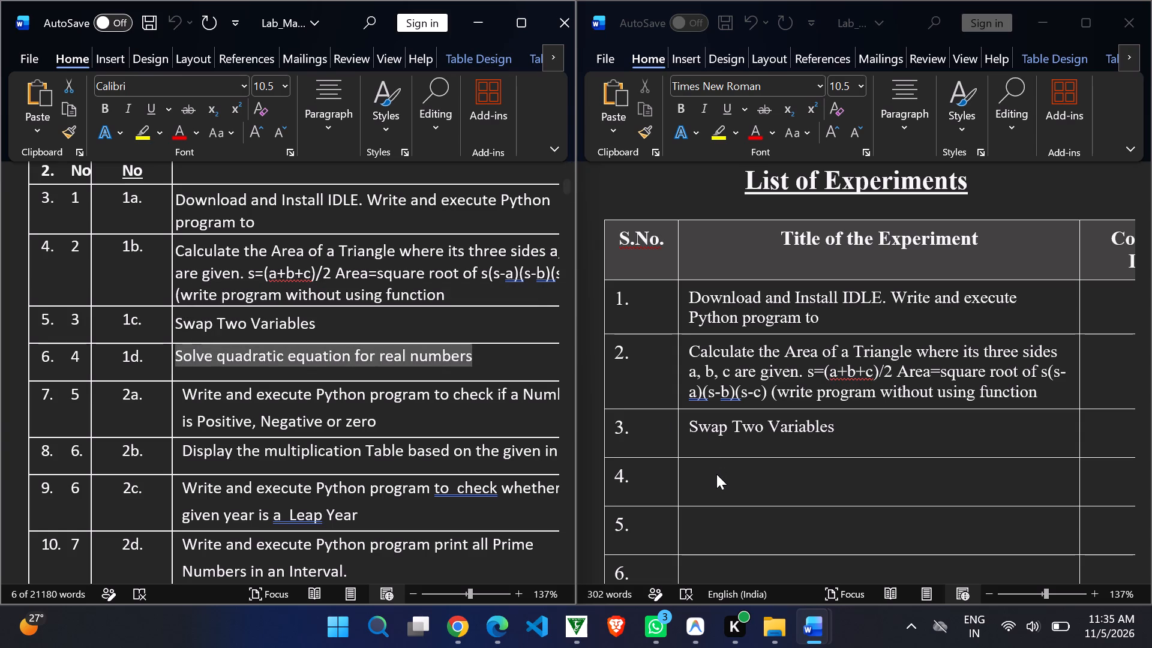
click(716, 474)
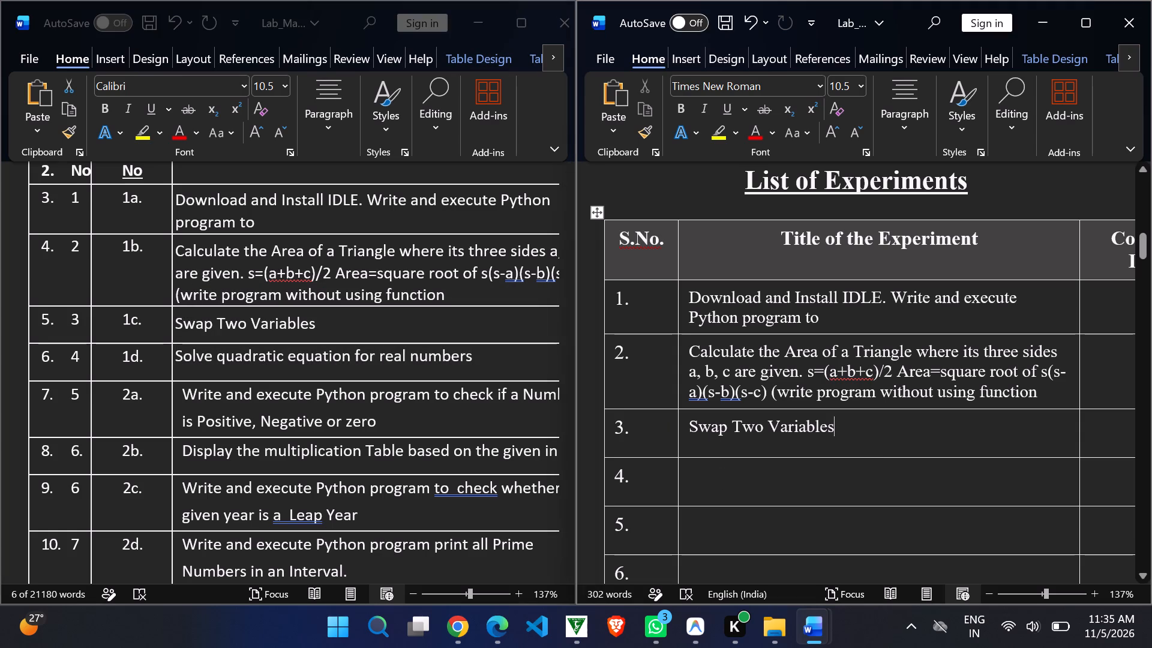
click(716, 474)
key(ctrl+v)
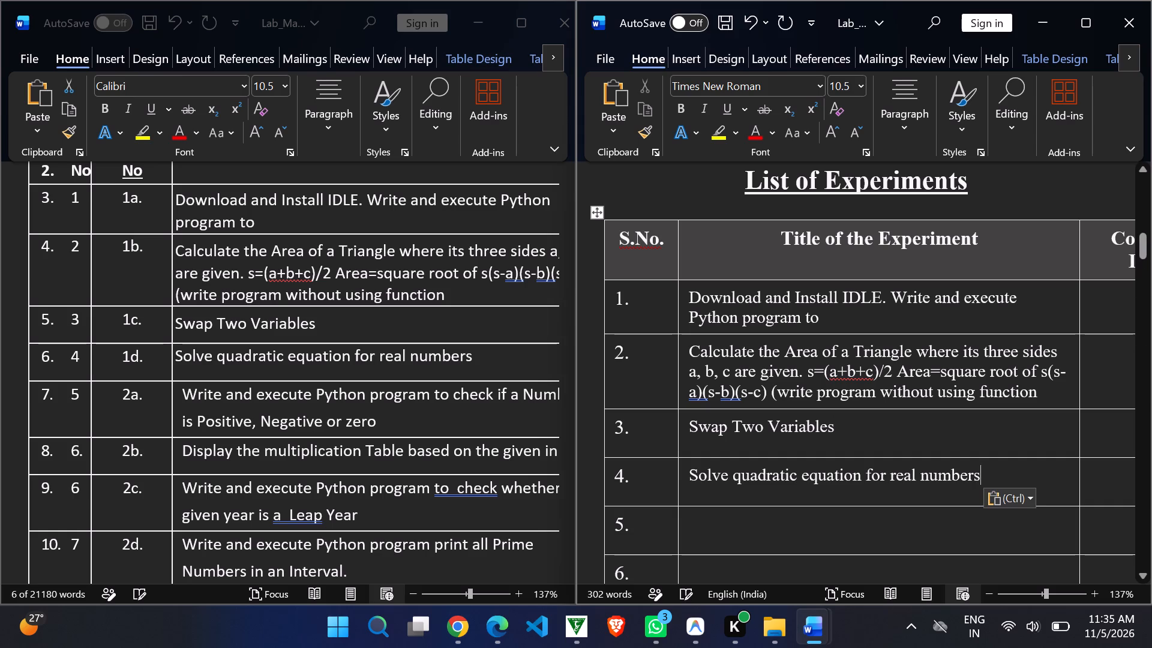
Copy practical 2a's full title about checking if a Number is Positive, Negative or zero into row 5 of the List of Experiments.
scroll(716, 474, down, 1)
scroll(350, 361, down, 2)
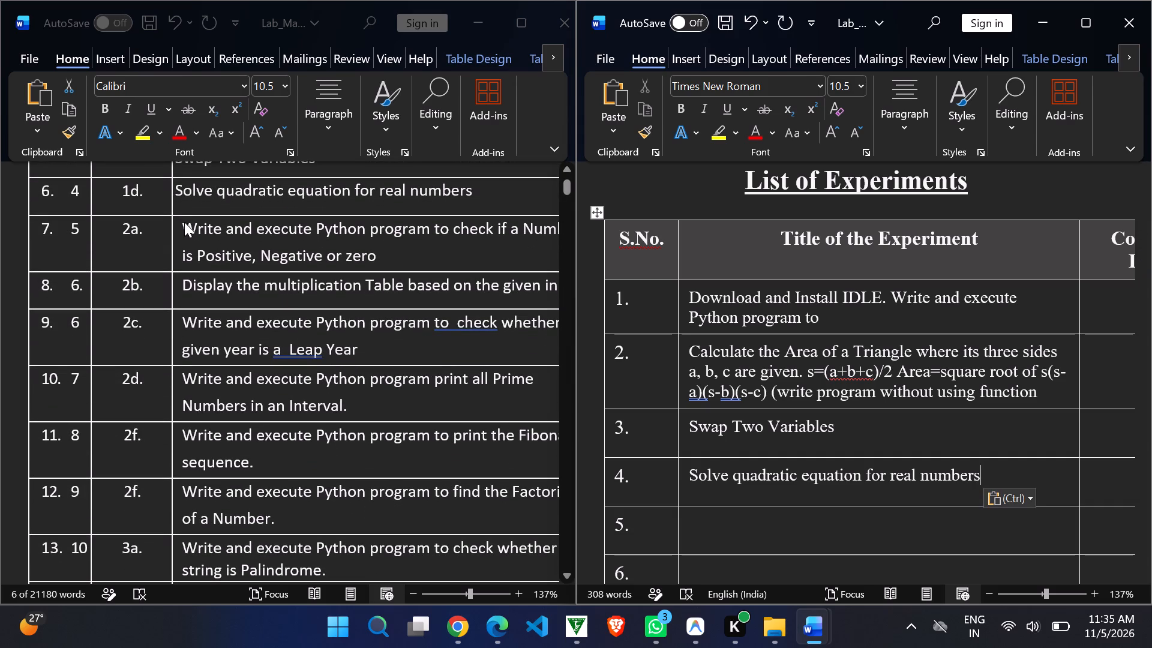
drag(180, 221, 242, 248)
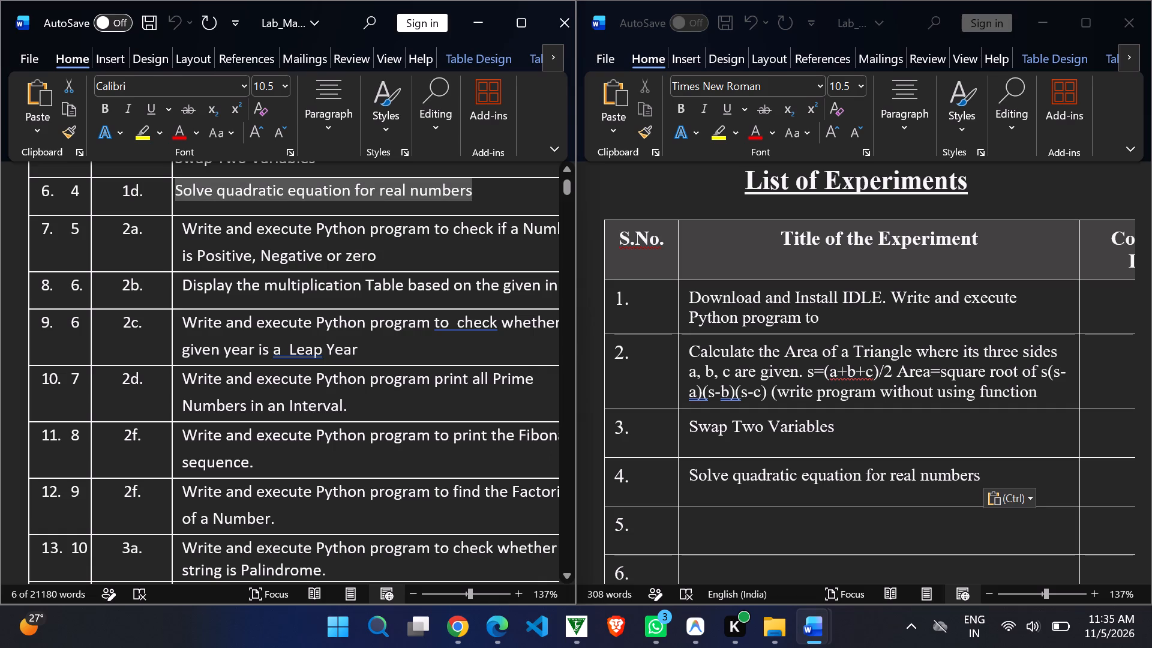
drag(184, 225, 275, 260)
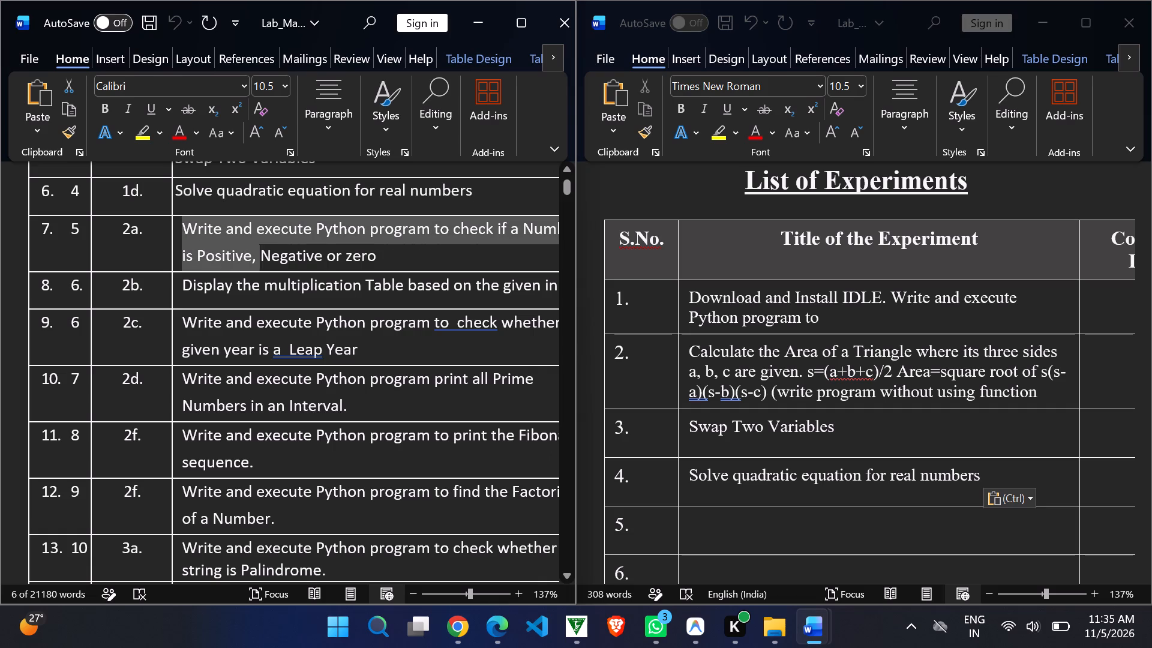
drag(275, 260, 372, 253)
drag(372, 253, 375, 253)
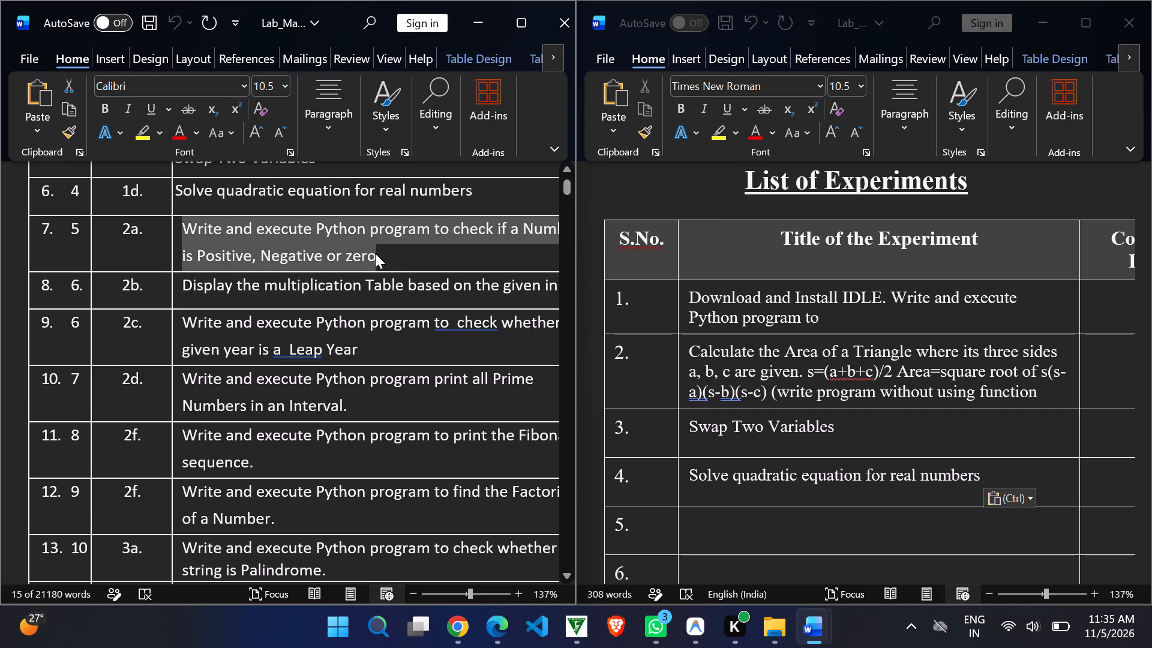
drag(375, 253, 380, 254)
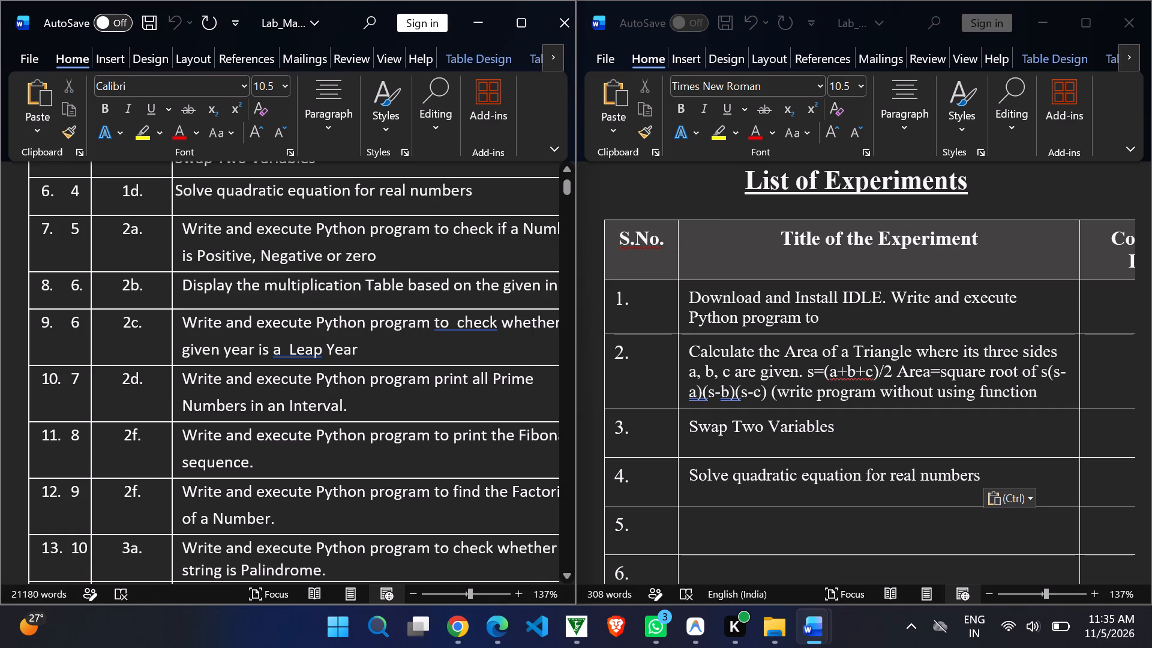
drag(182, 229, 378, 251)
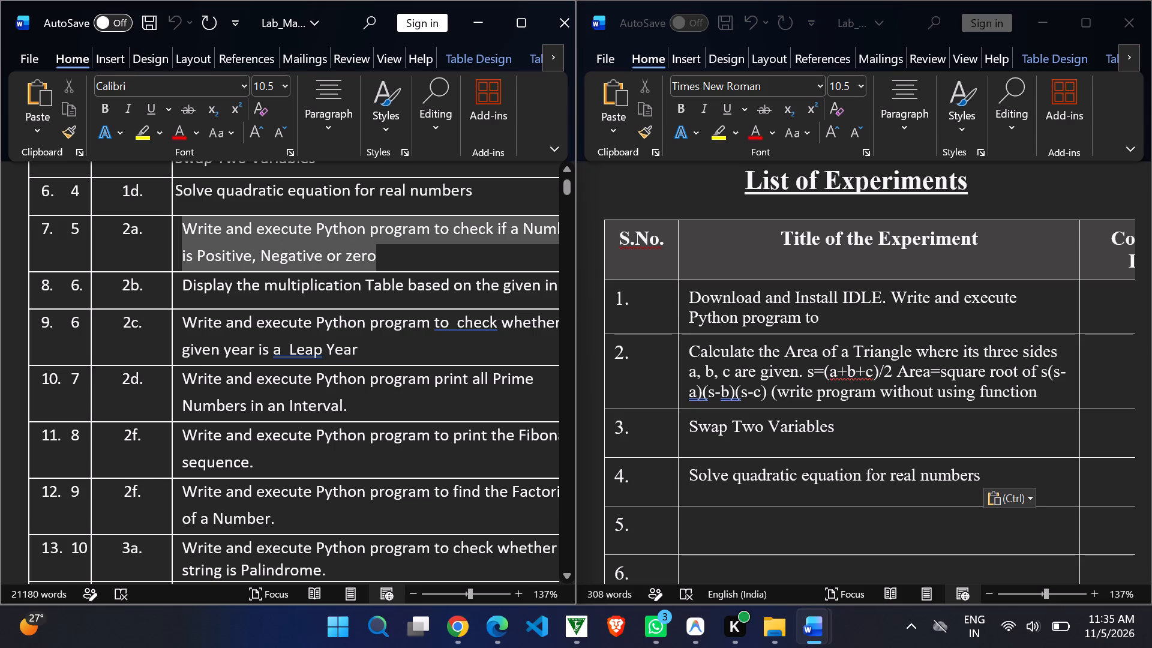
key(ctrl+c)
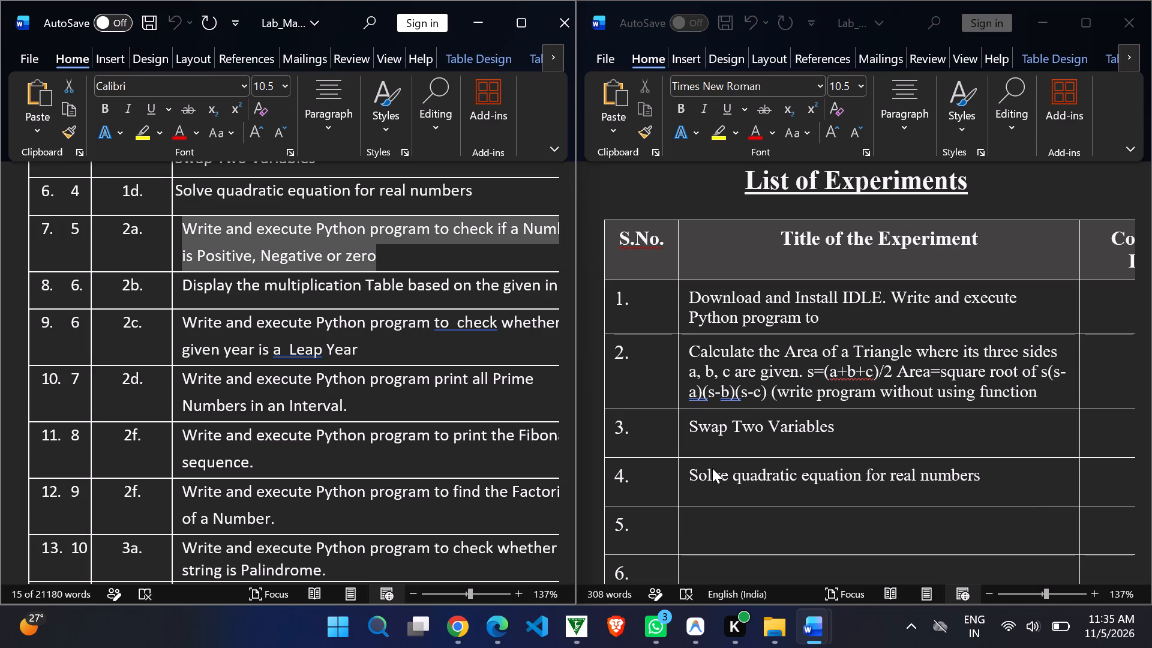
click(719, 524)
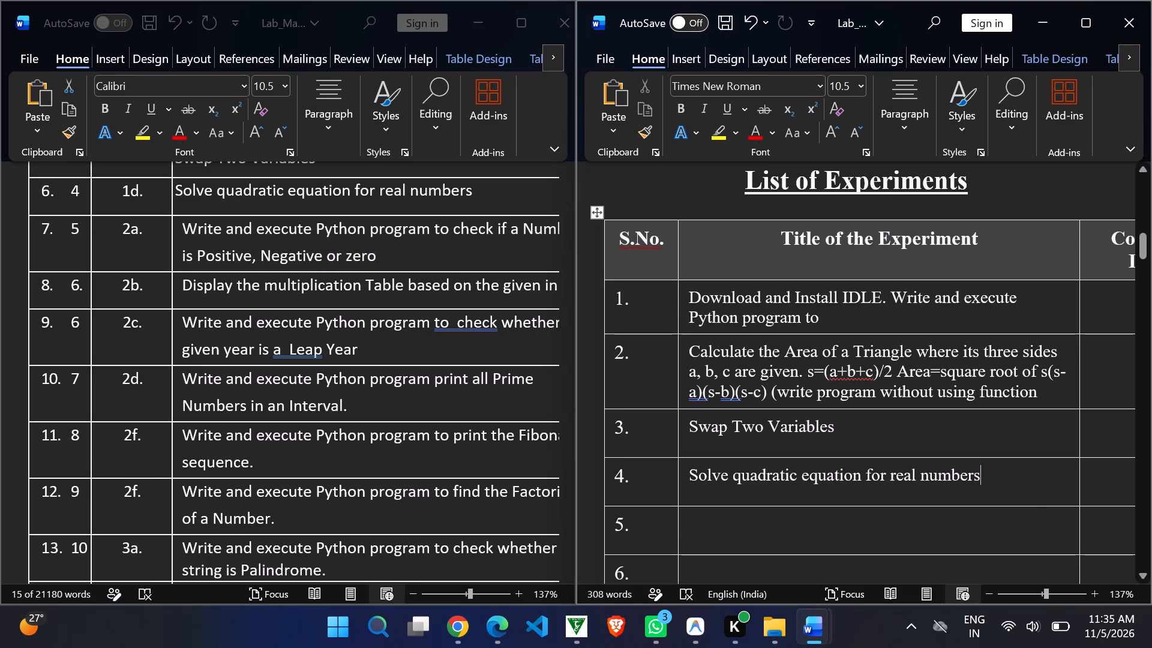
click(719, 524)
key(ctrl+v)
Copy practical 2b's title, "Display the multiplication Table based on the given input.", into row 6 of the List of Experiments.
scroll(719, 524, down, 1)
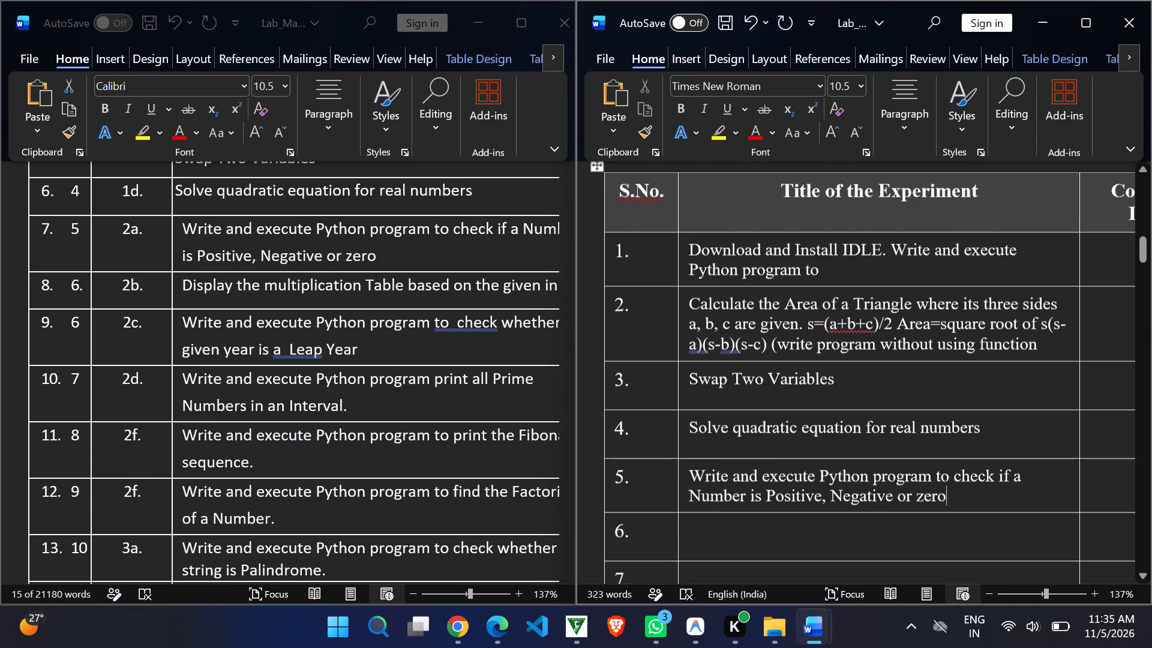
scroll(719, 524, down, 1)
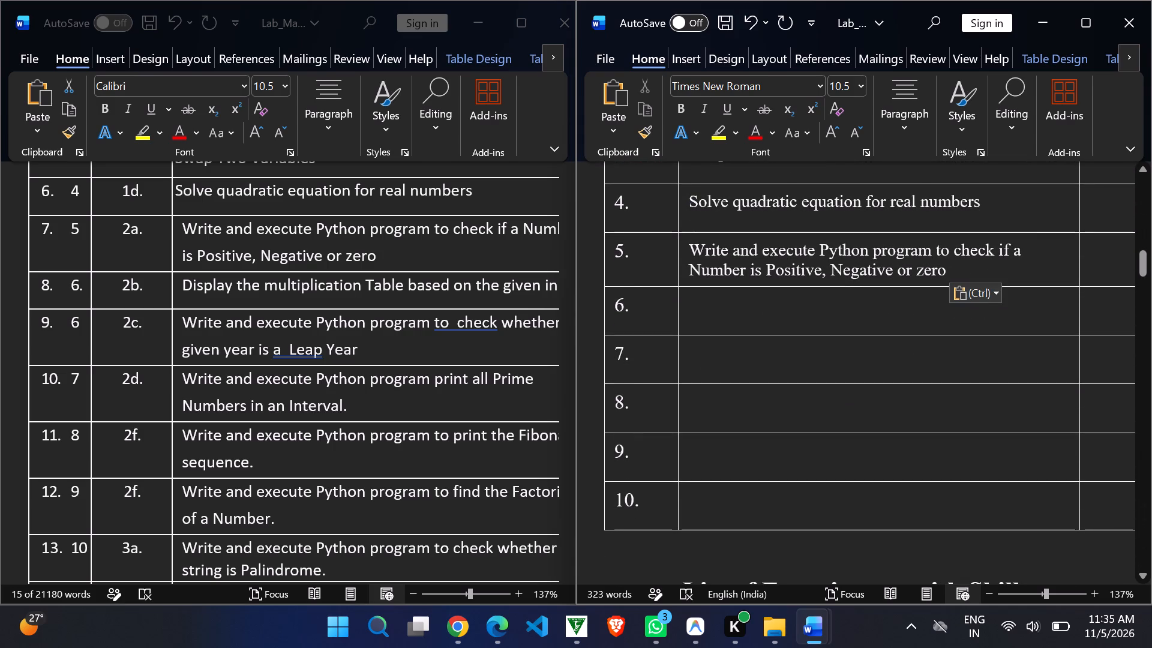
drag(179, 282, 454, 290)
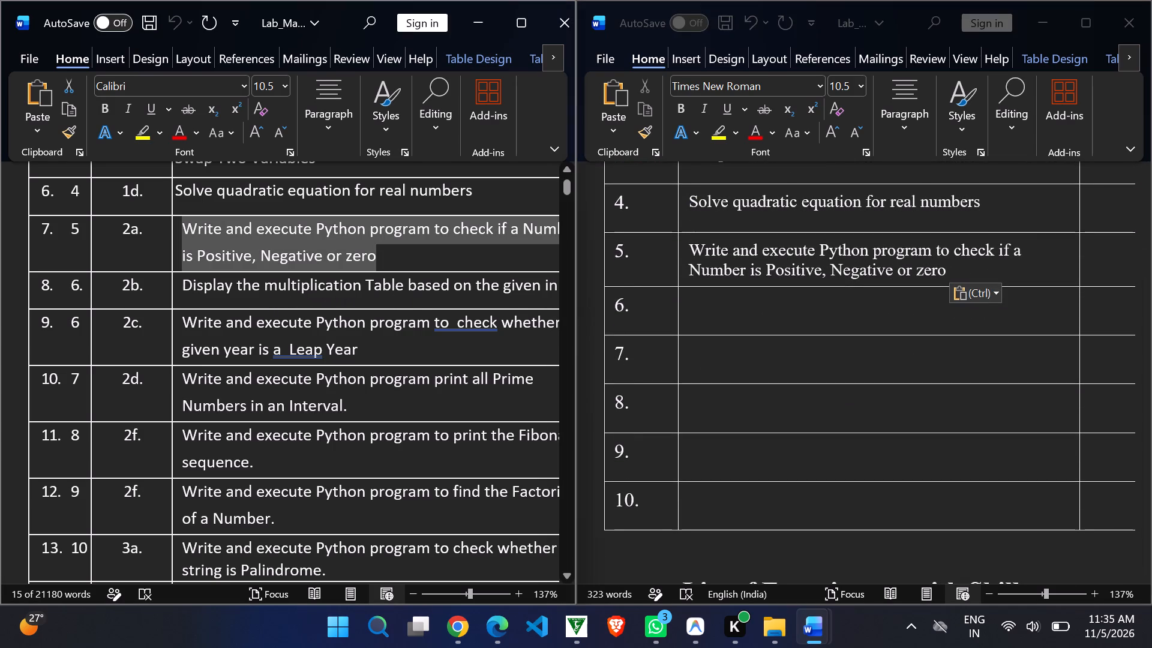
drag(454, 290, 477, 288)
drag(181, 285, 477, 299)
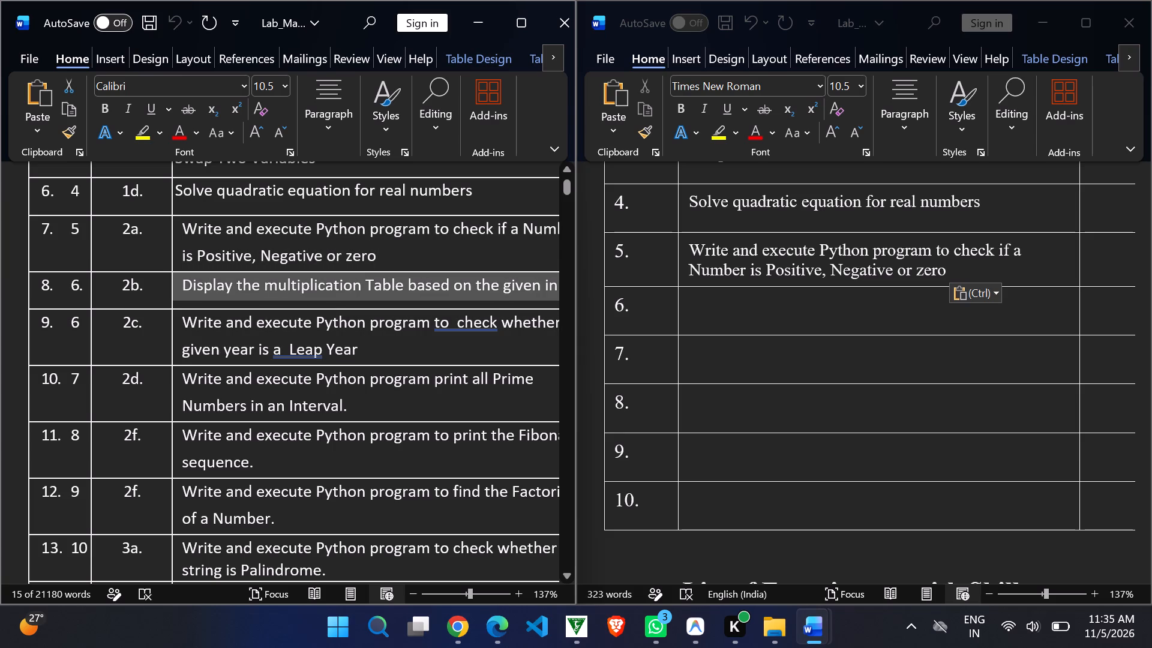
drag(477, 299, 491, 295)
key(ctrl+c)
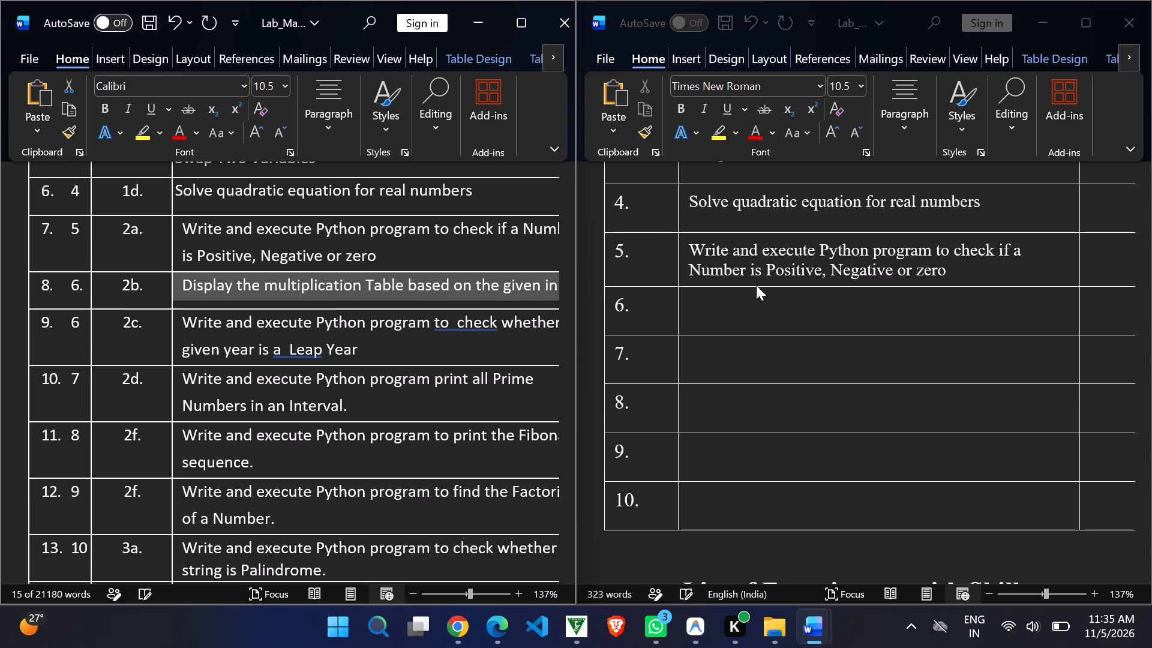
click(735, 305)
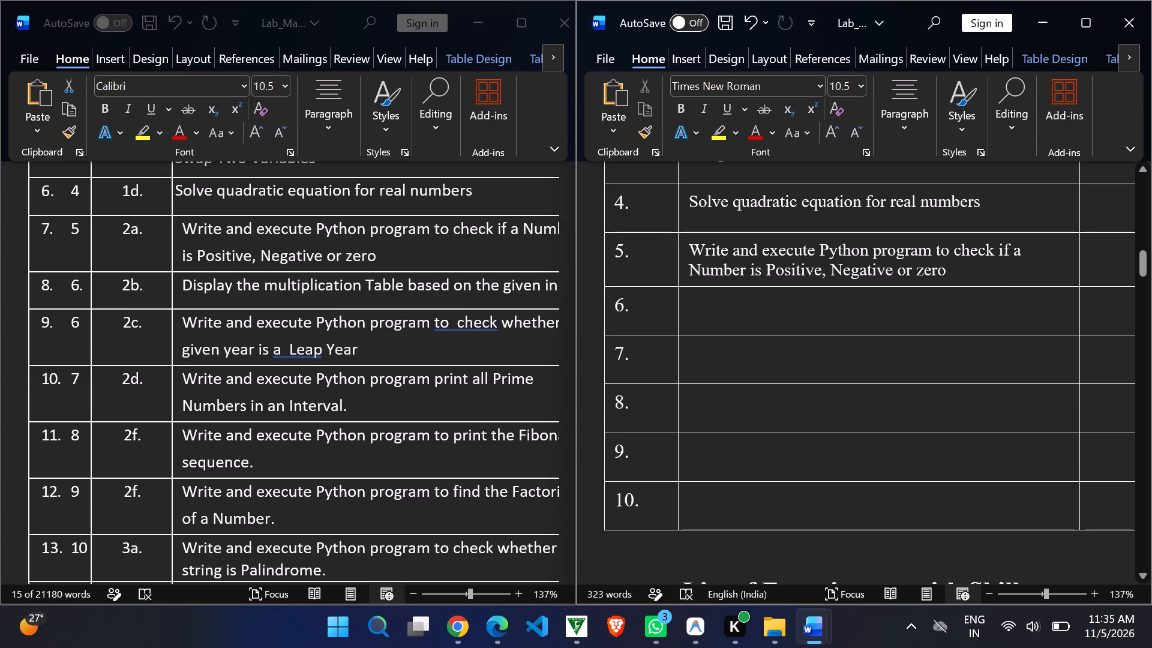
click(729, 310)
key(ctrl+v)
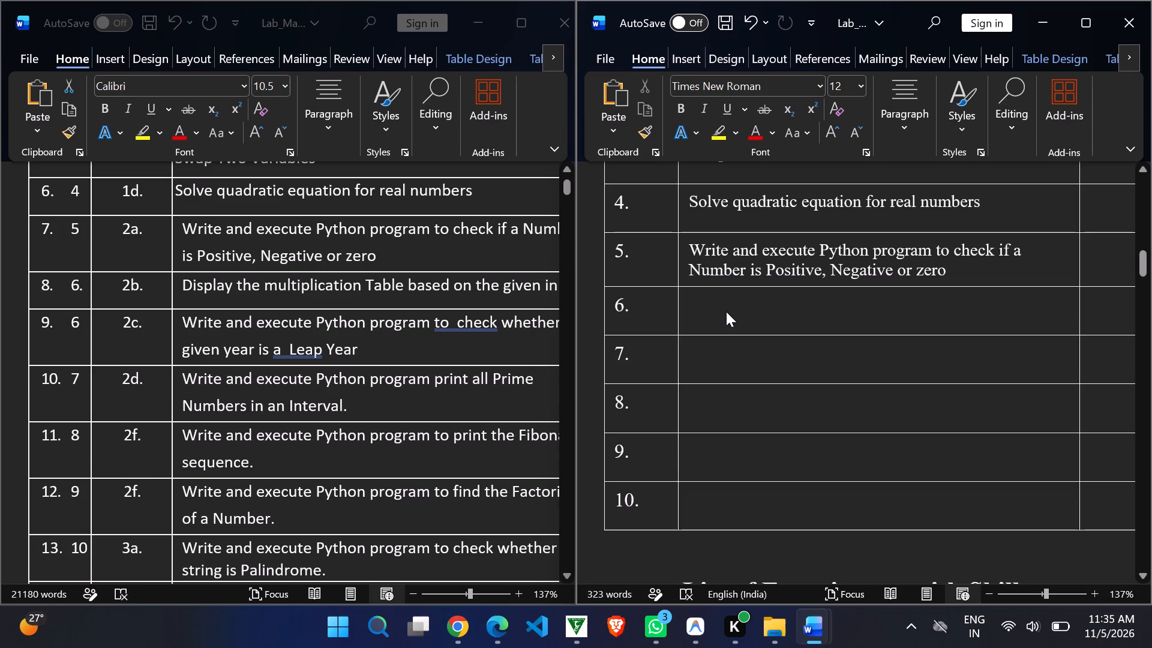
Copy practical 2c's full title about checking whether the given year is a Leap Year into row 7 of the List of Experiments.
click(182, 314)
drag(182, 314, 269, 361)
click(269, 361)
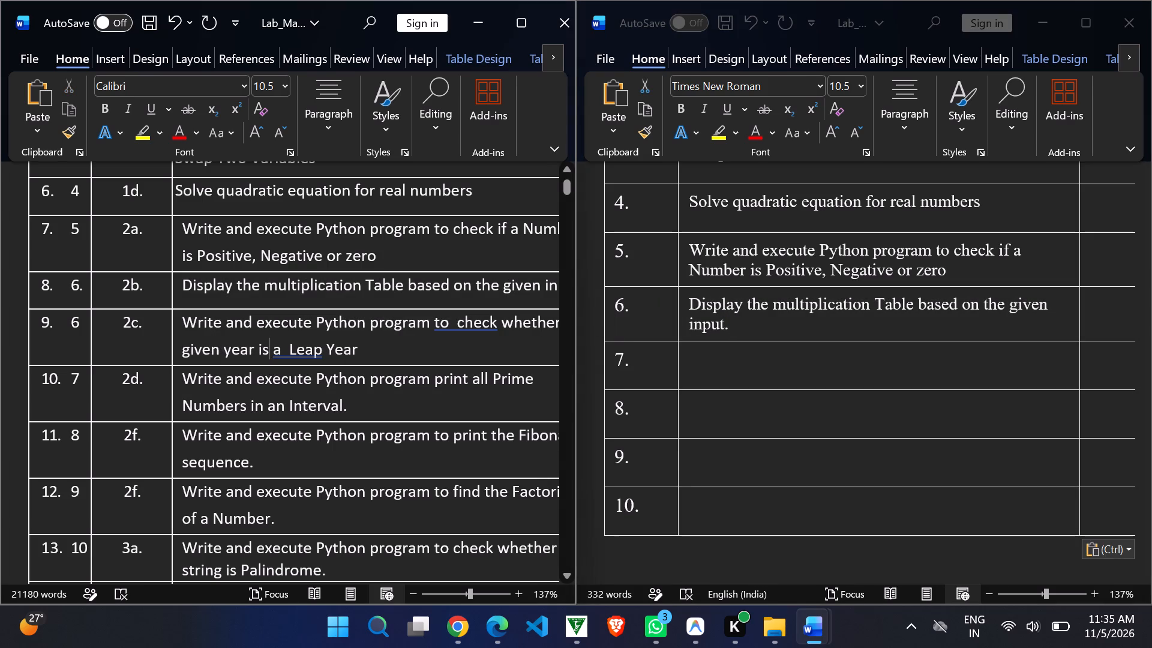
drag(179, 326, 192, 333)
drag(192, 333, 180, 320)
drag(180, 320, 328, 361)
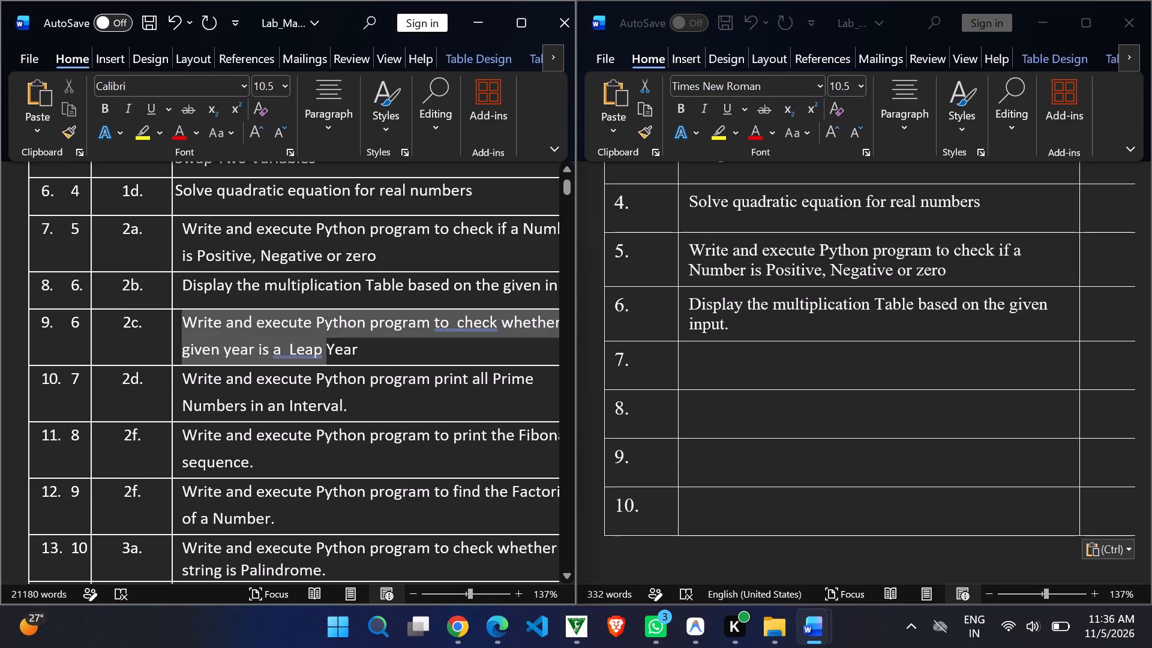
drag(328, 361, 373, 353)
key(ctrl+c)
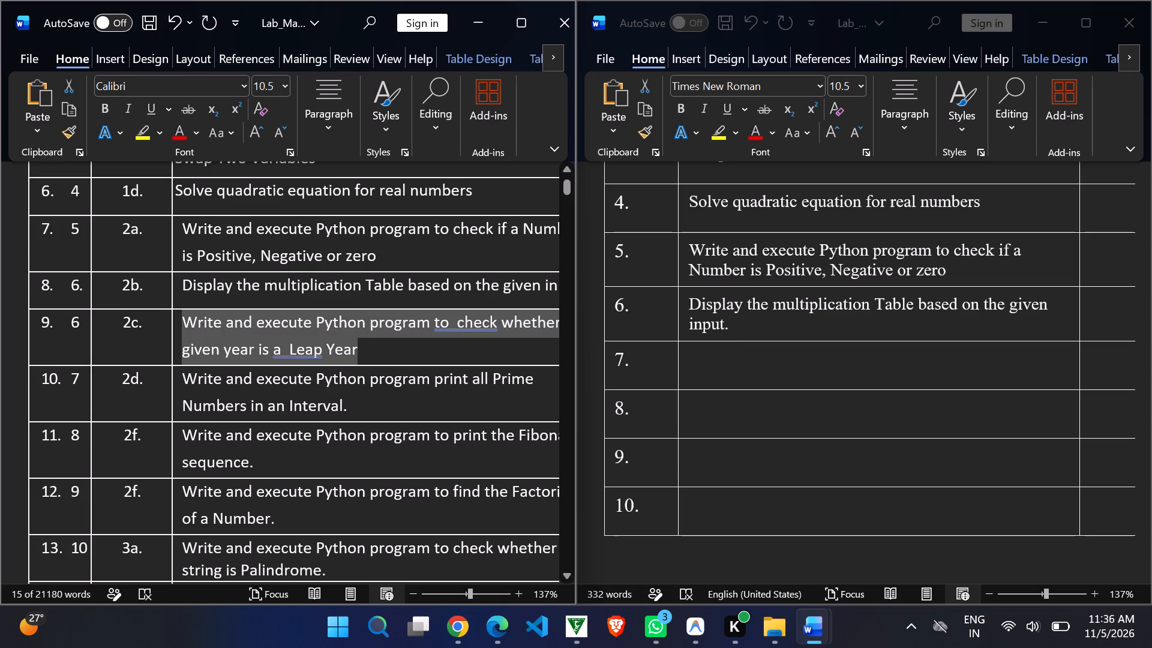
click(702, 350)
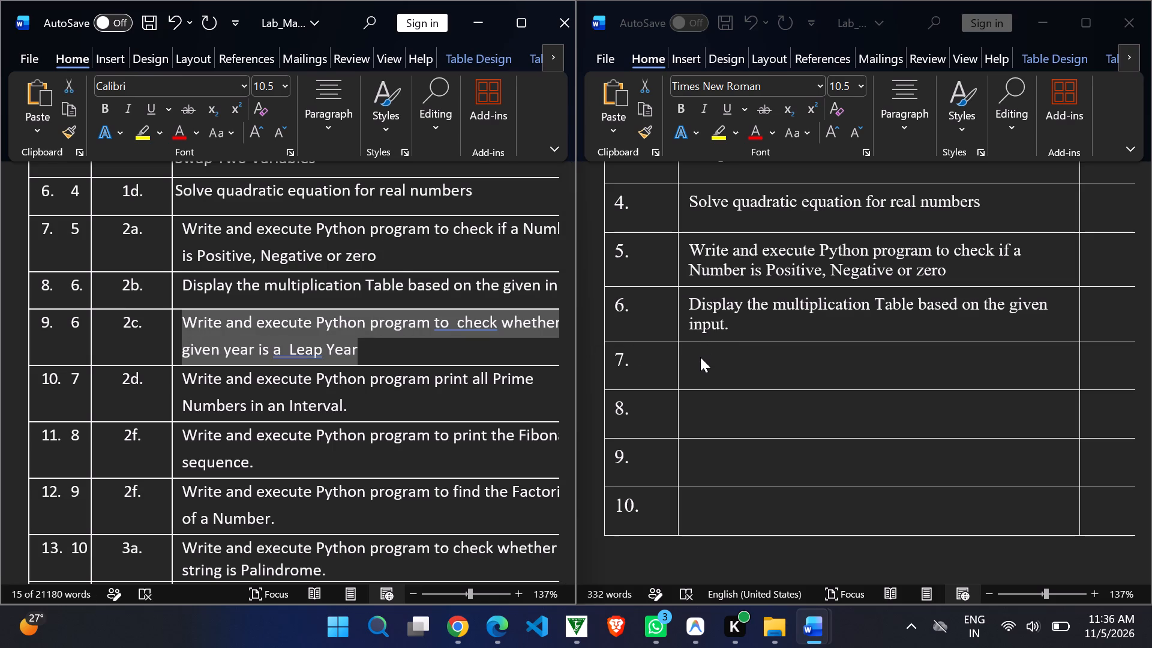
click(700, 358)
key(ctrl+v)
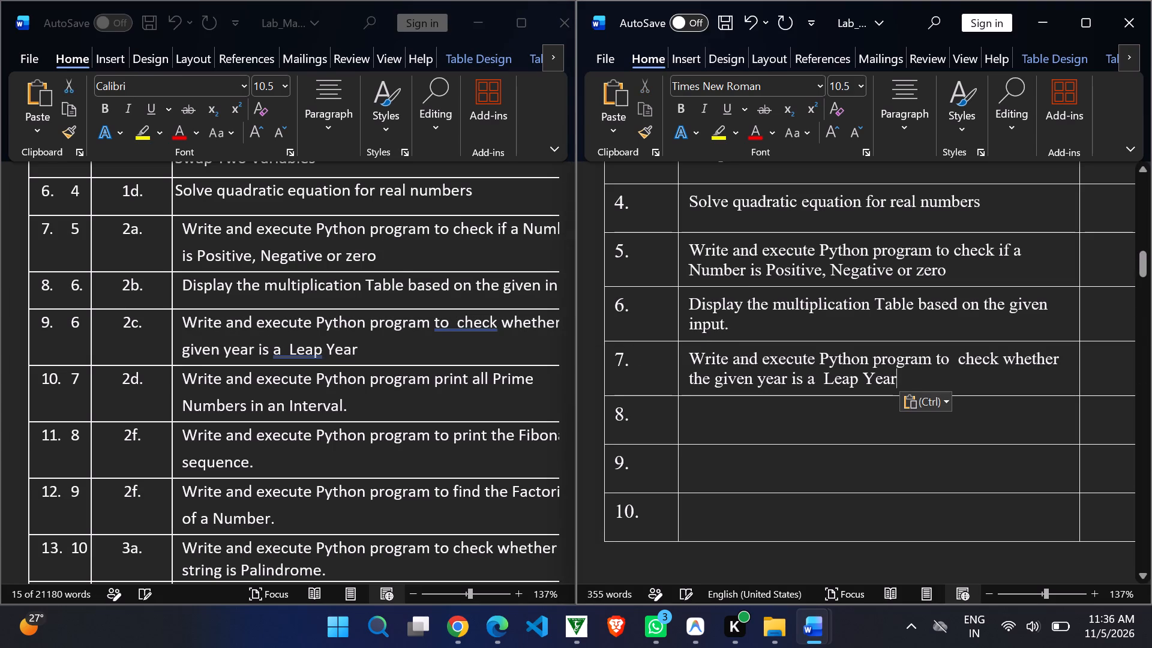
Copy practical 2d's title, "Write and execute Python program print all Prime Numbers in an Interval.", from the Python practical manual.
drag(176, 376, 178, 376)
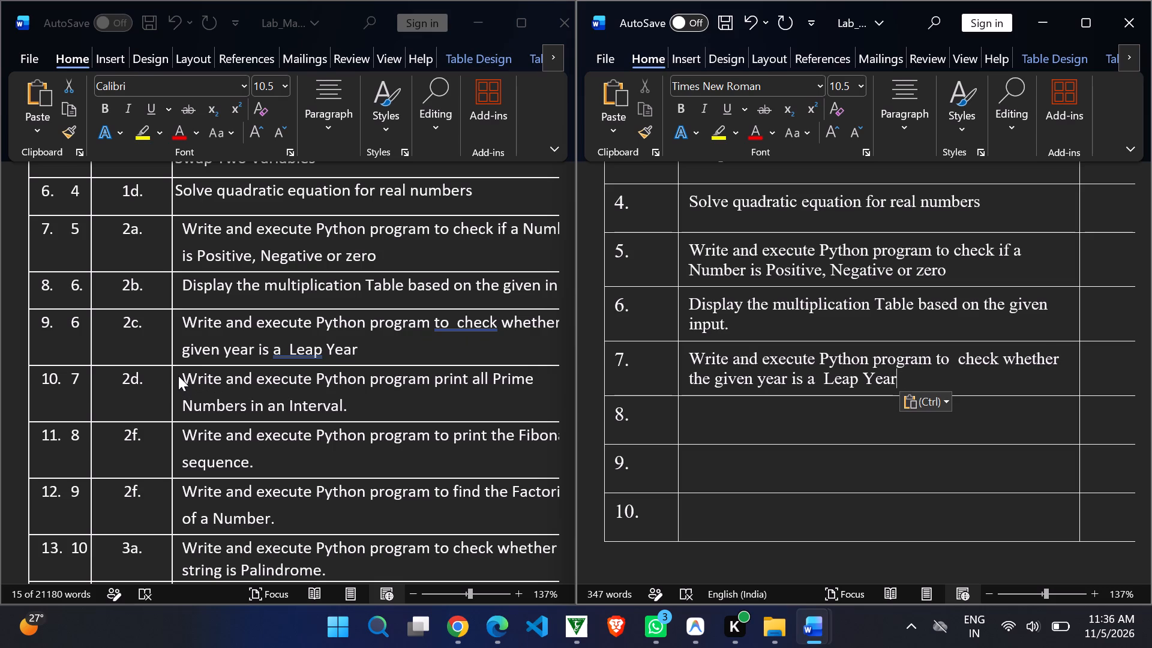
drag(178, 376, 348, 396)
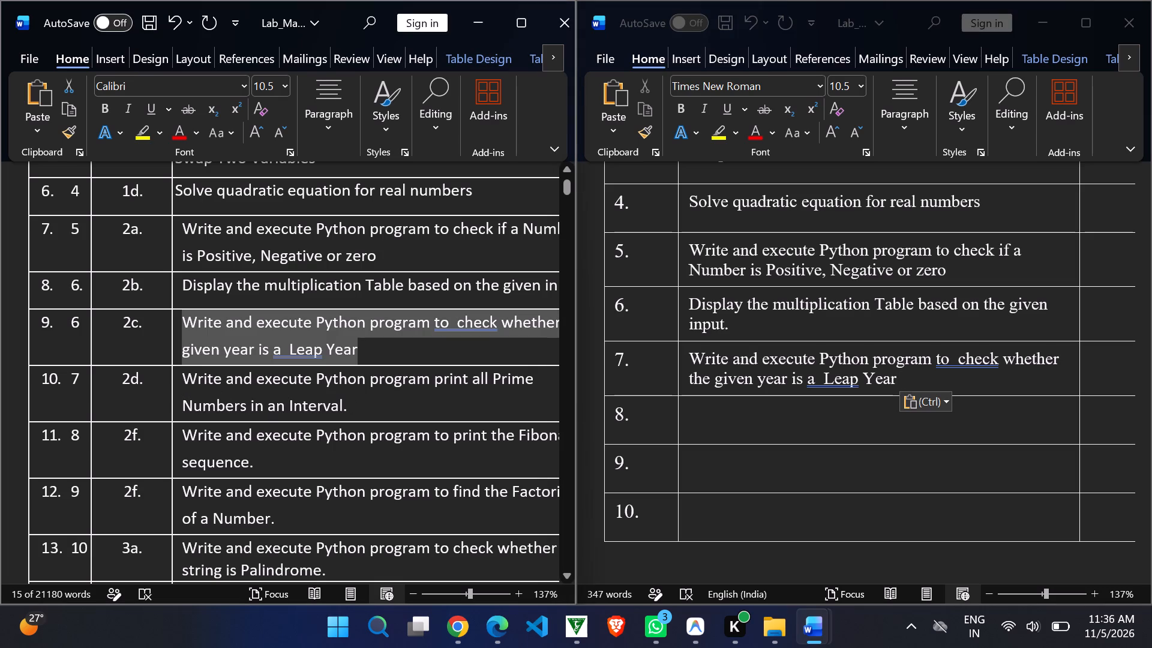
drag(347, 399, 186, 380)
key(ctrl+c)
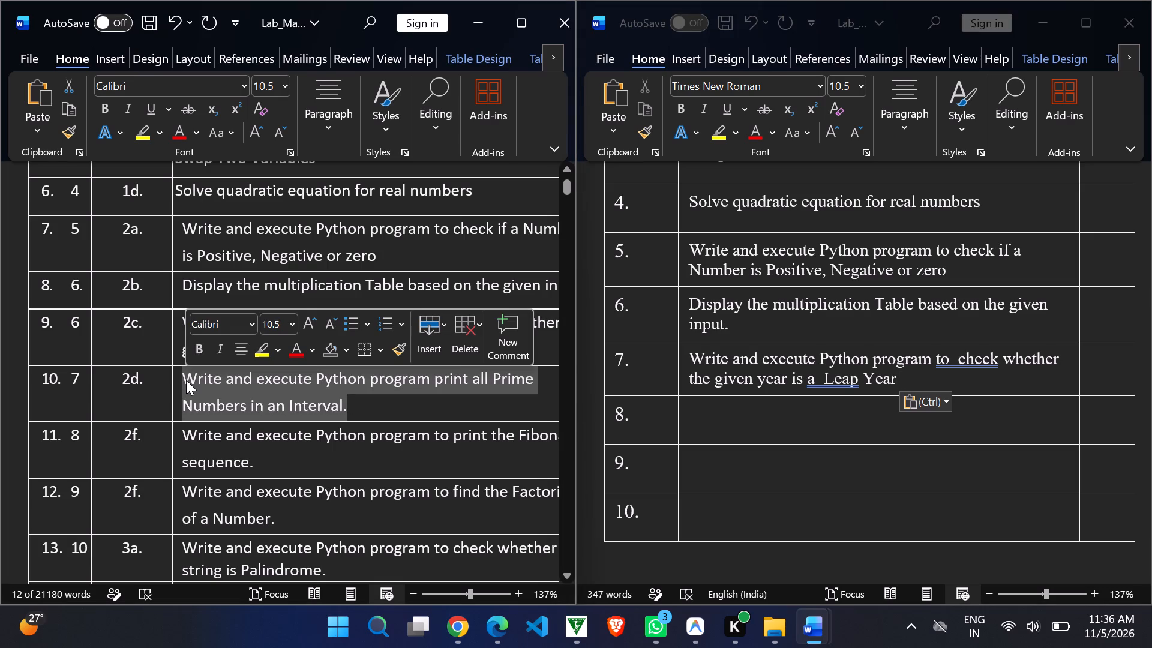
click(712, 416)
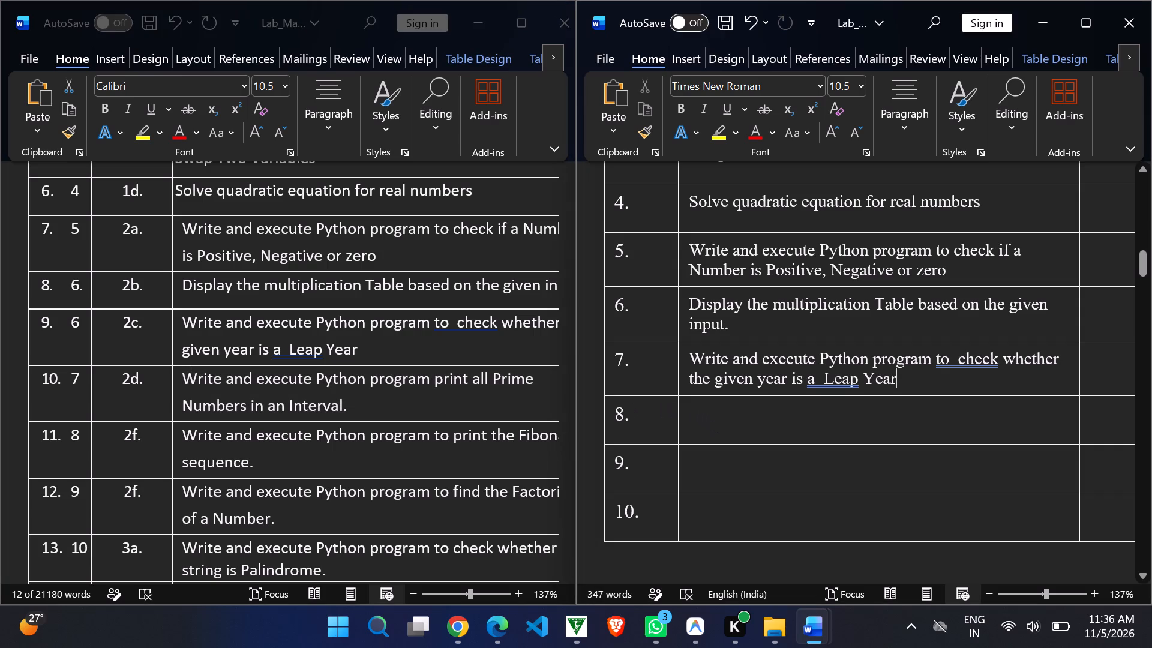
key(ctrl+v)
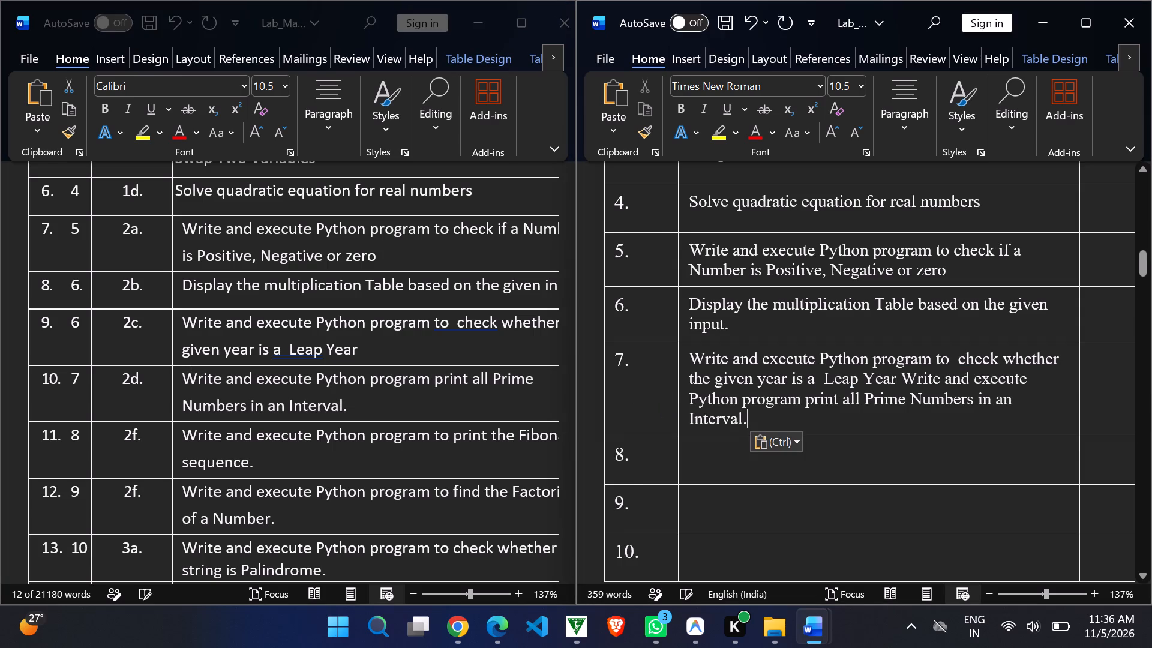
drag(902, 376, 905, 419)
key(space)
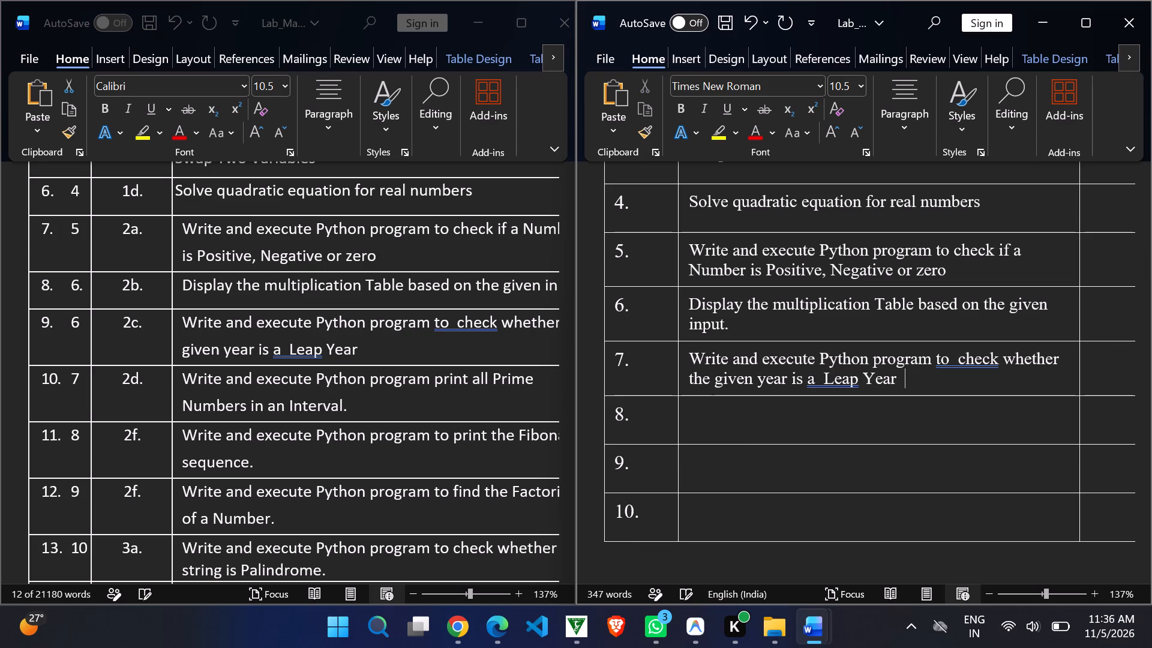
Paste the copied practical 2d title about printing all Prime Numbers in an Interval into row 8 of the List of Experiments.
click(783, 426)
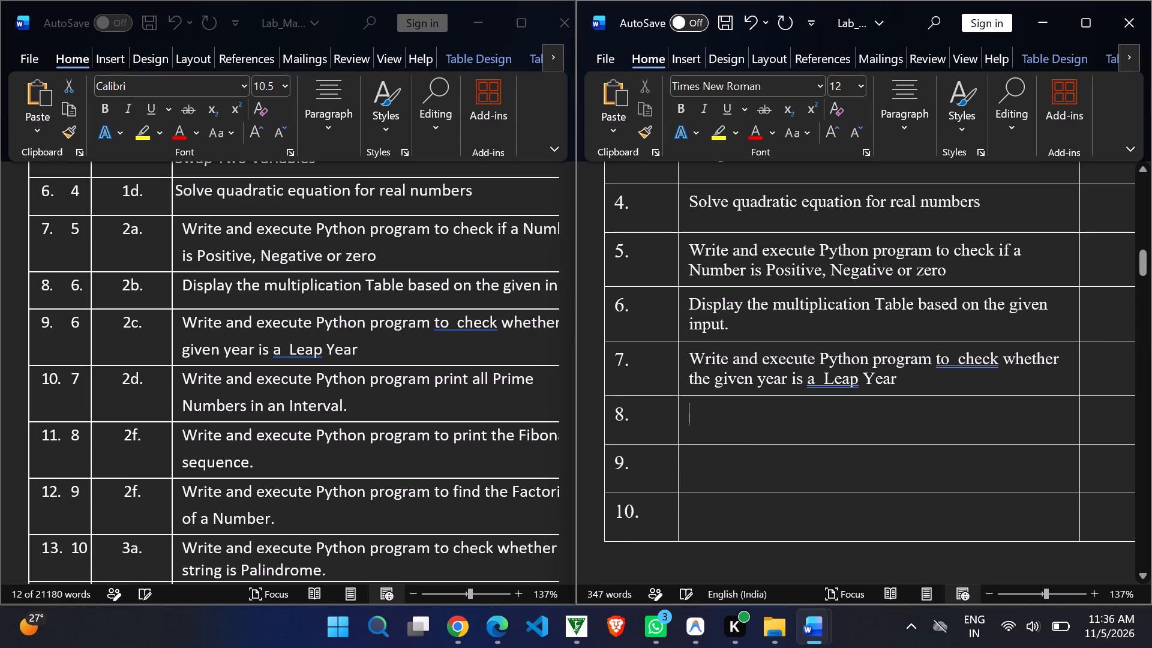
key(ctrl+v)
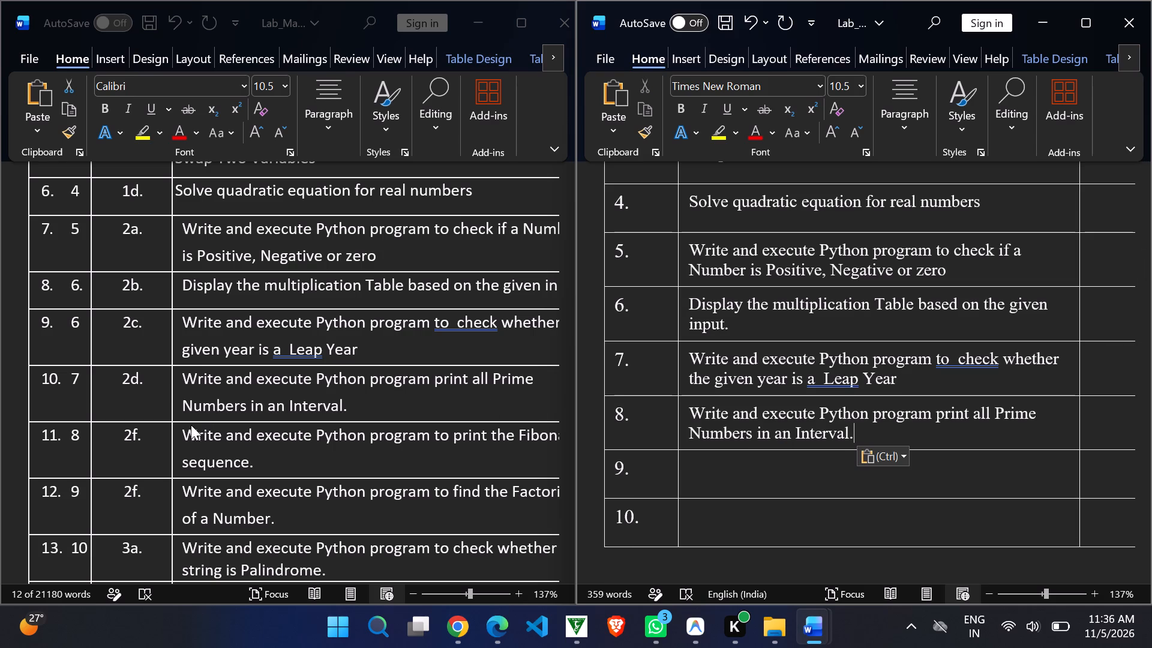
Copy the title "Write and execute Python program to print the Fibonacci sequence." from the Python practical manual into row 9 of the List of Experiments.
drag(182, 427, 244, 458)
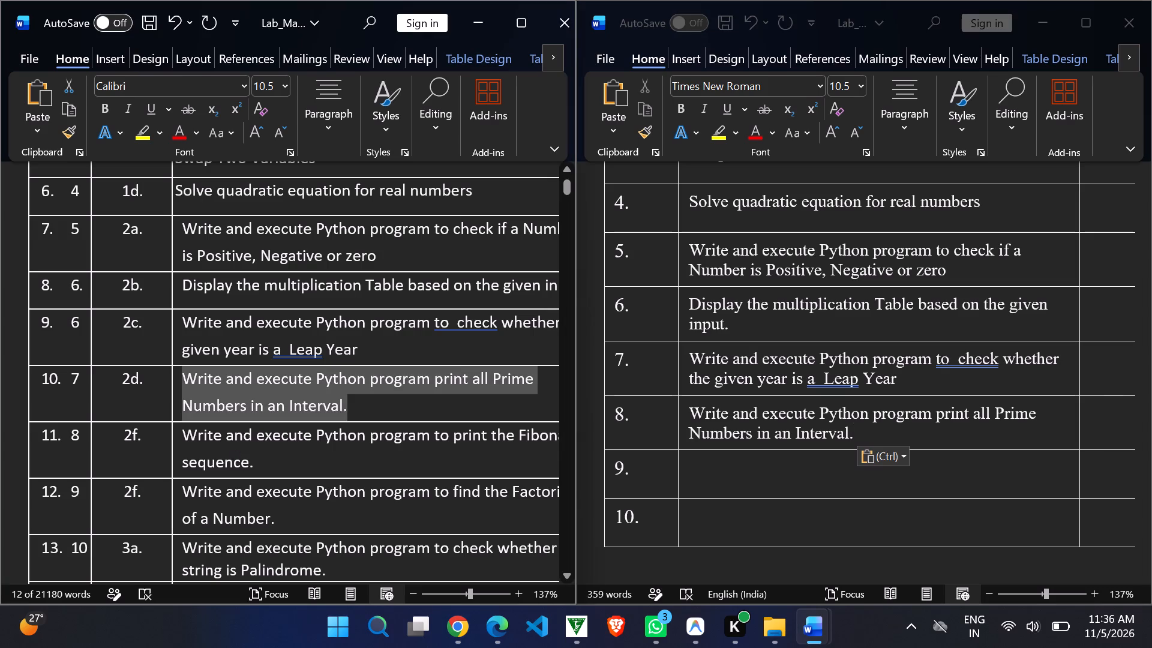
drag(244, 458, 267, 461)
double_click(249, 461)
drag(182, 433, 253, 459)
key(ctrl+c)
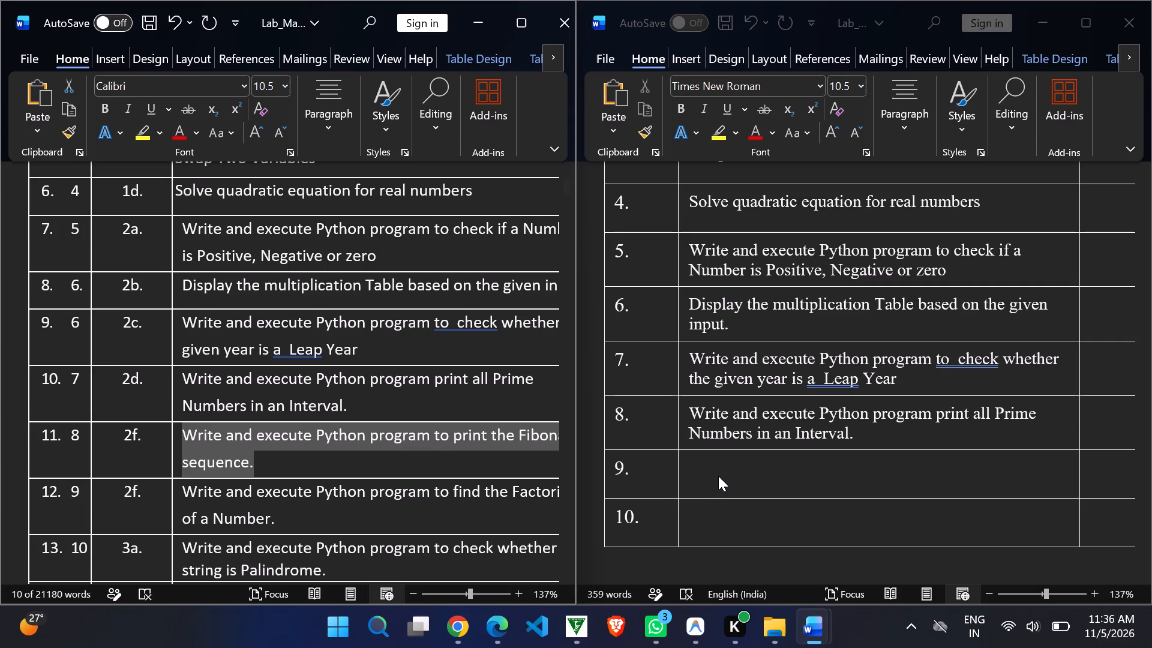
click(717, 475)
click(717, 475)
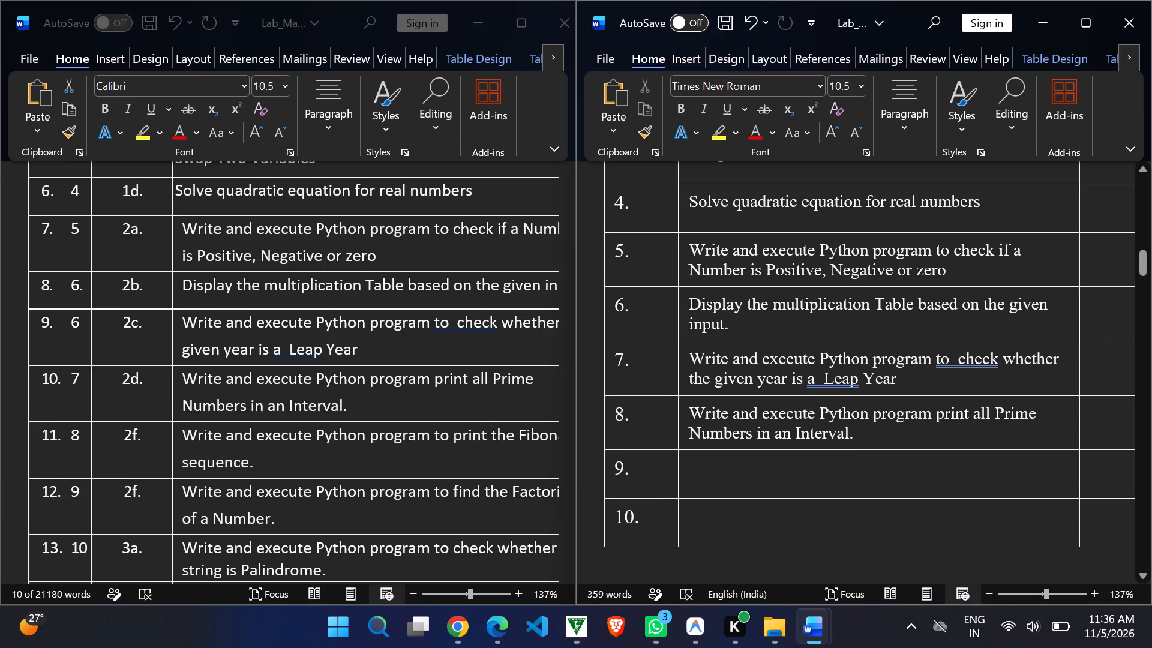
click(749, 476)
key(ctrl+v)
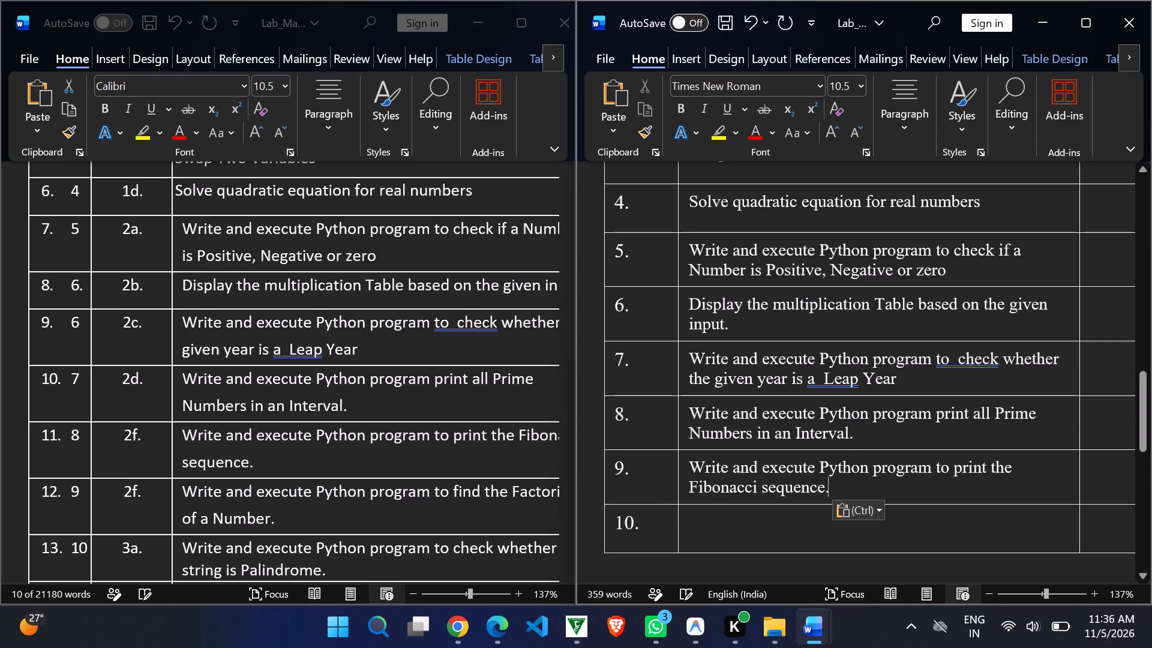
Copy the title "Write and execute Python program to find the Factorial of a Number." from the manual into row 10 of the List of Experiments.
scroll(436, 457, down, 1)
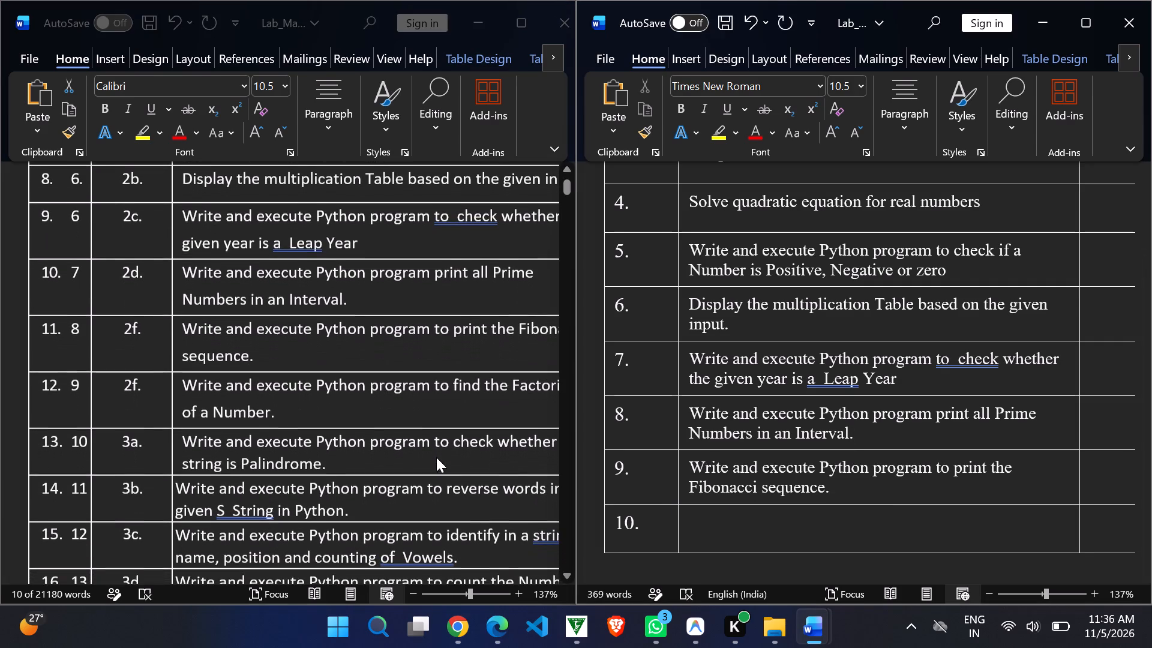
scroll(436, 457, down, 1)
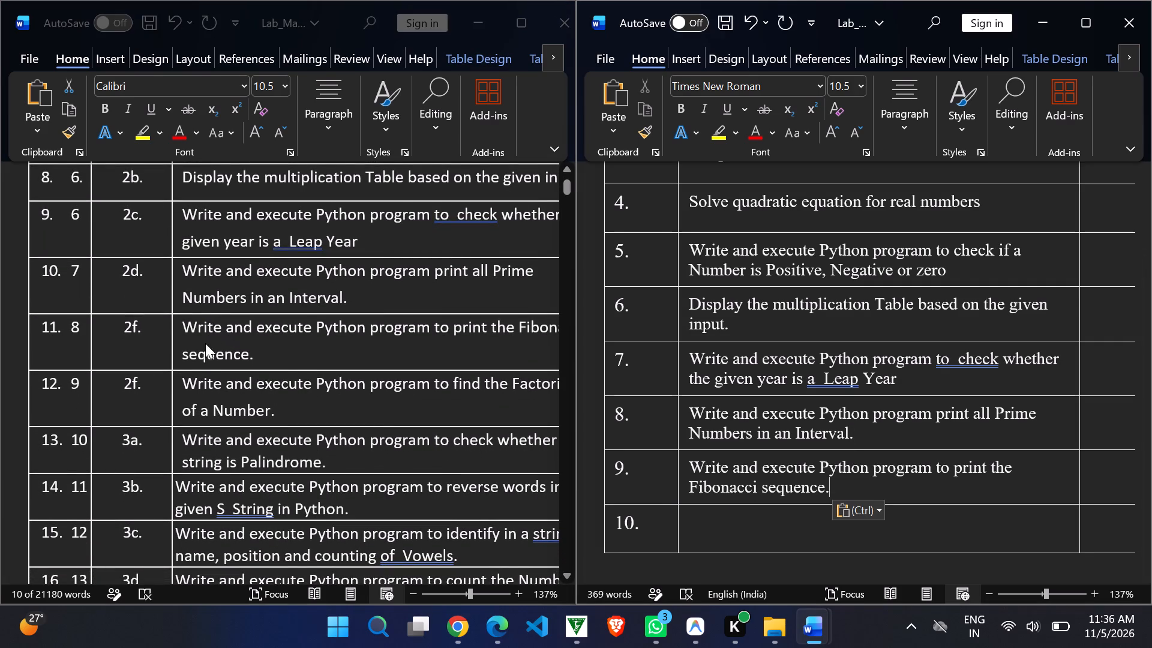
drag(181, 377, 223, 400)
drag(223, 400, 263, 406)
drag(179, 378, 288, 404)
key(ctrl+c)
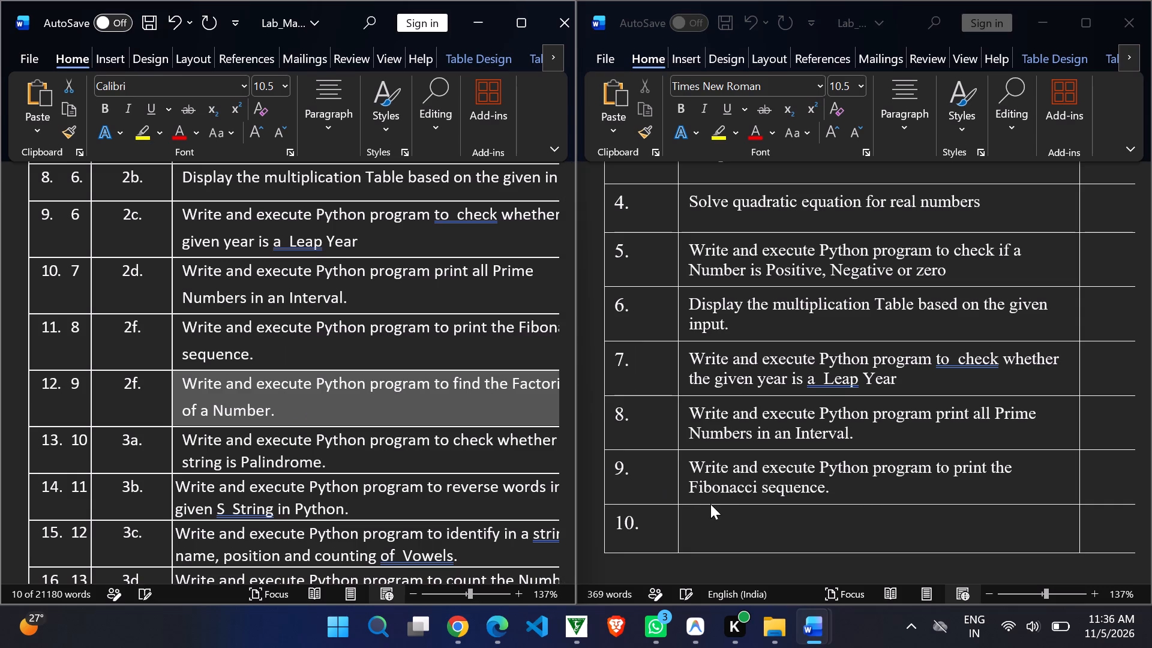
click(730, 508)
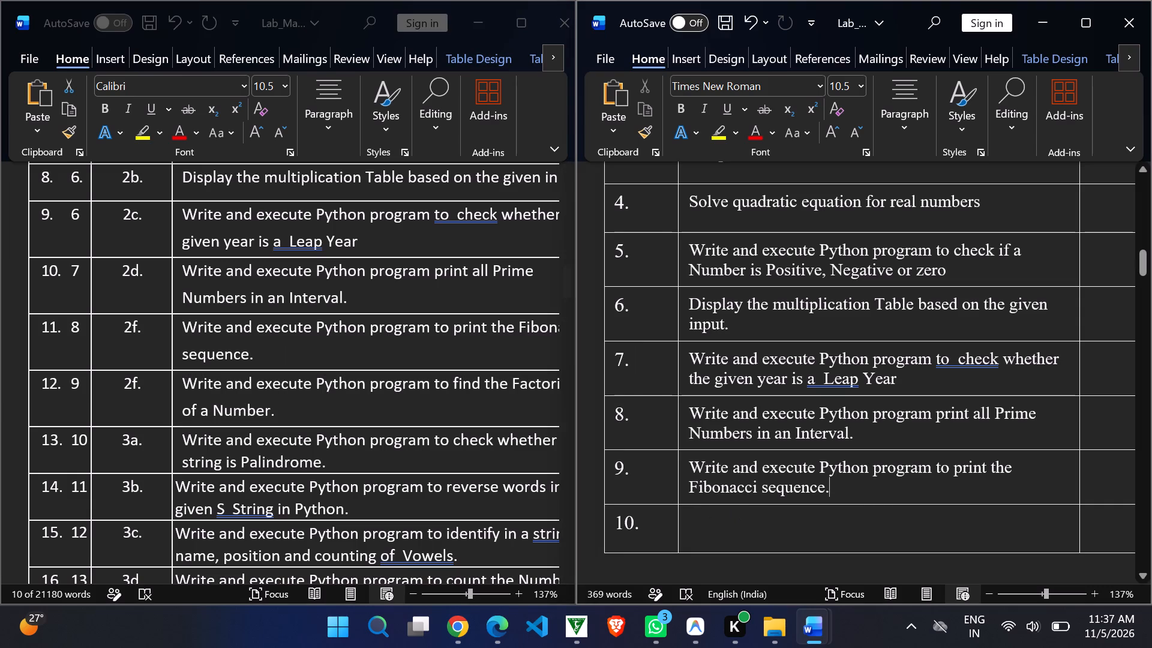
click(718, 520)
key(ctrl+v)
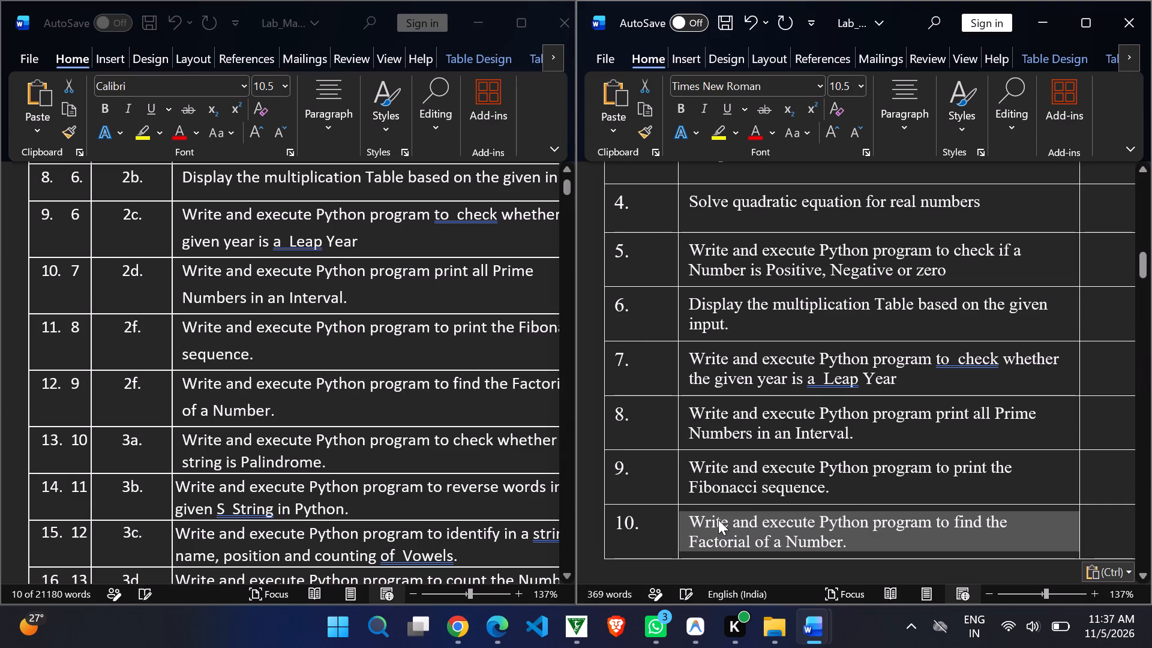
click(856, 530)
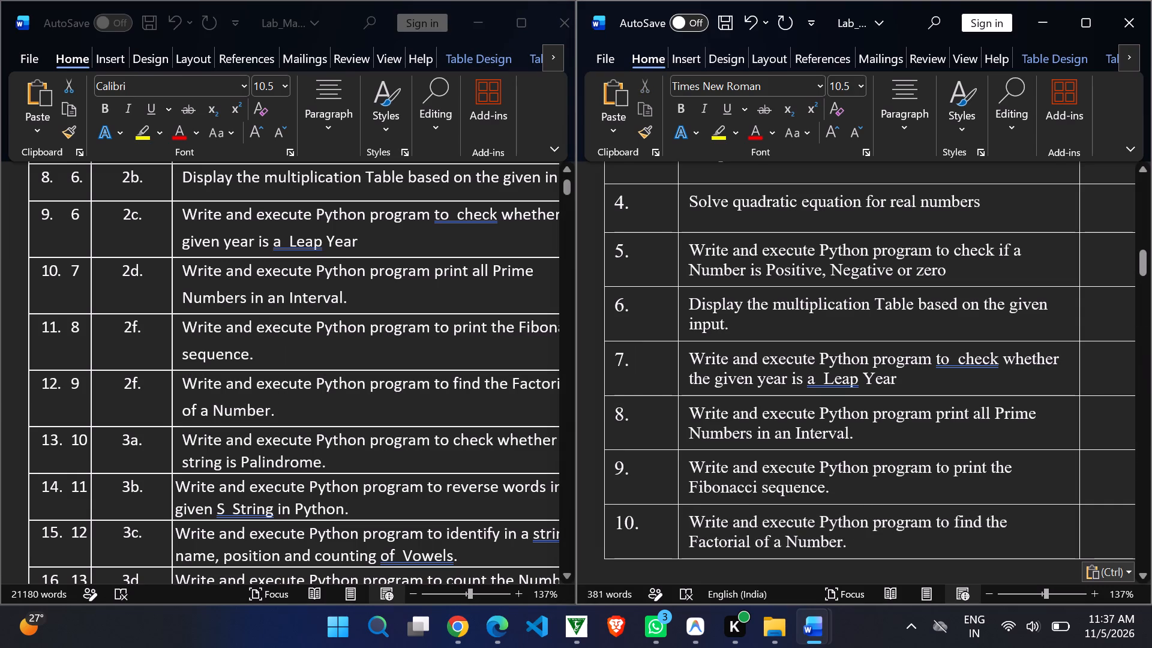
click(860, 542)
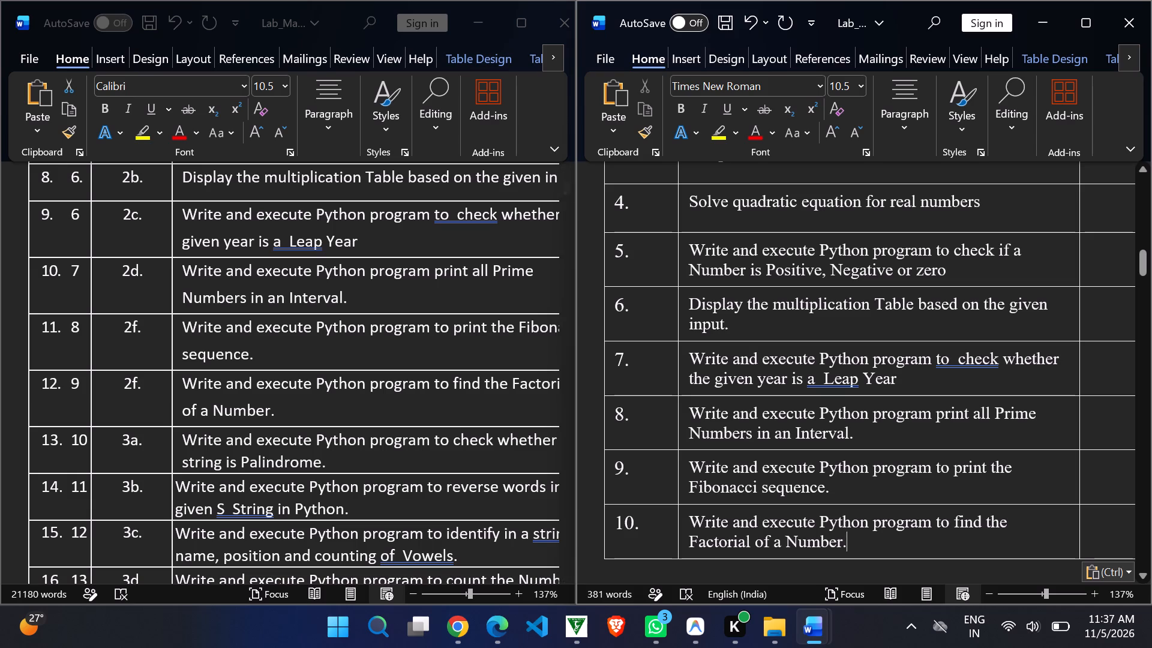
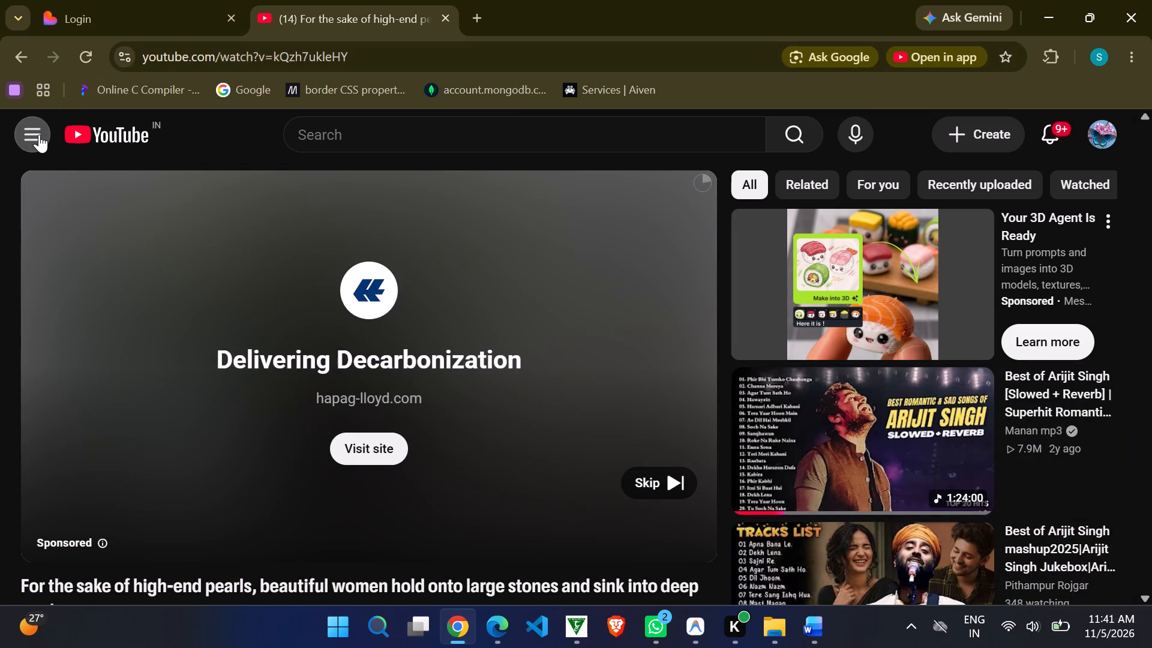
Open the YouTube home feed and play the mix "Yeh Dil Deewana (Lyrics) | Pardes".
double_click(59, 183)
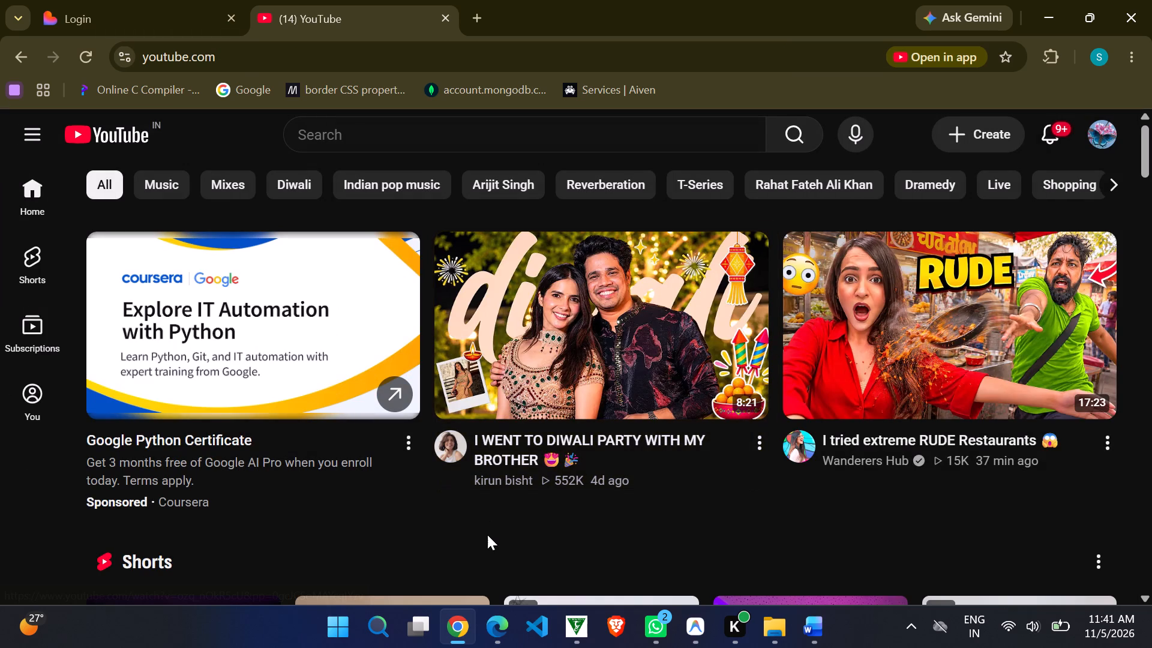
scroll(884, 490, down, 1)
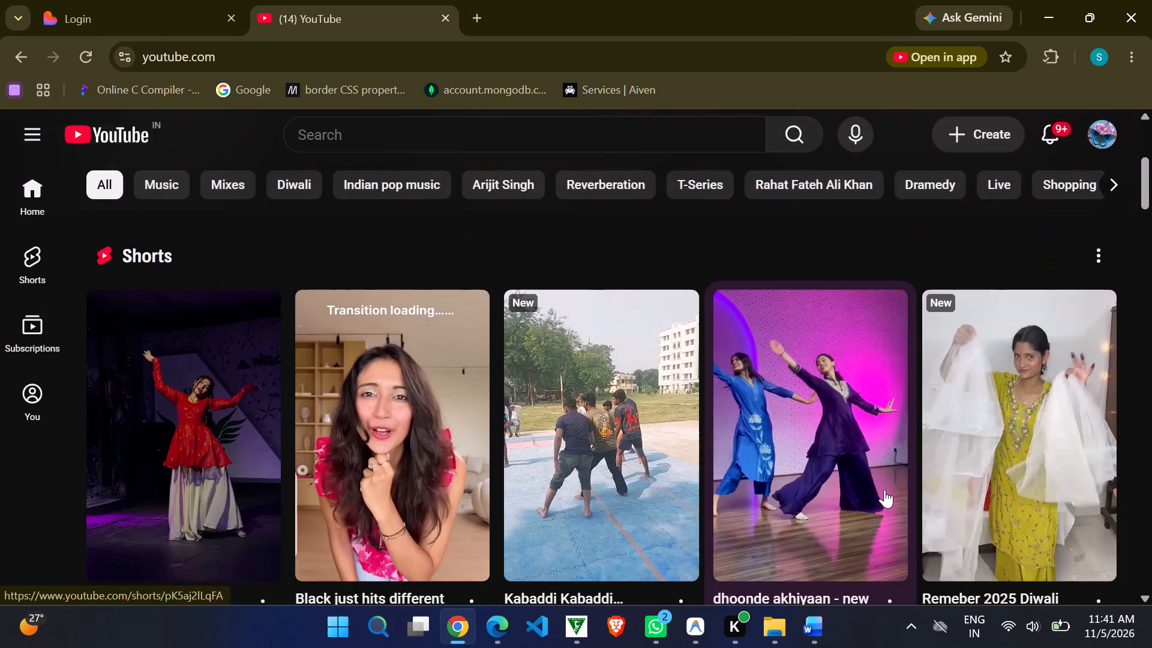
scroll(884, 490, down, 3)
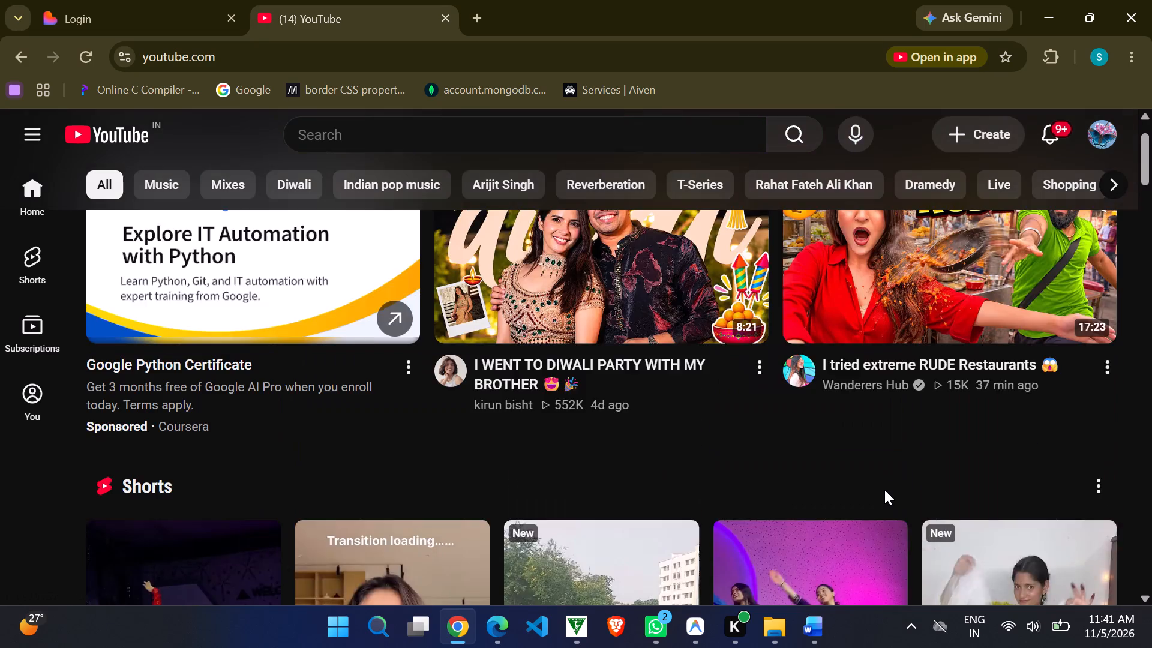
scroll(884, 490, down, 3)
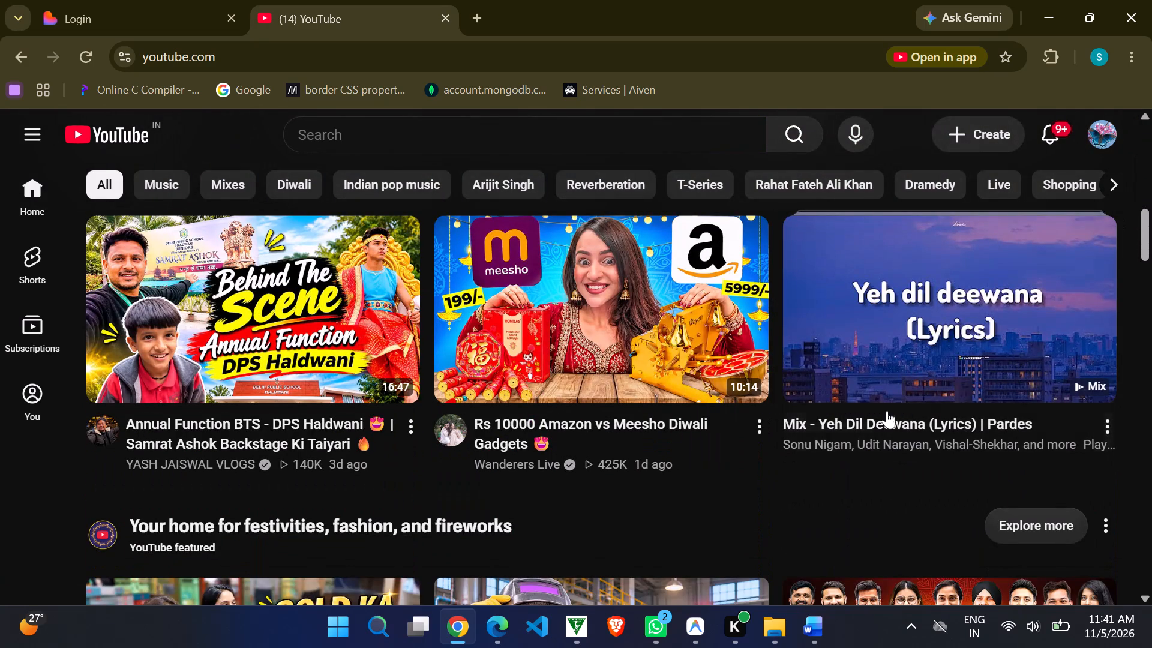
click(893, 379)
Switch to the Lab_Manual_Editable document in Word and go to the end of the List of Experiments table.
click(804, 620)
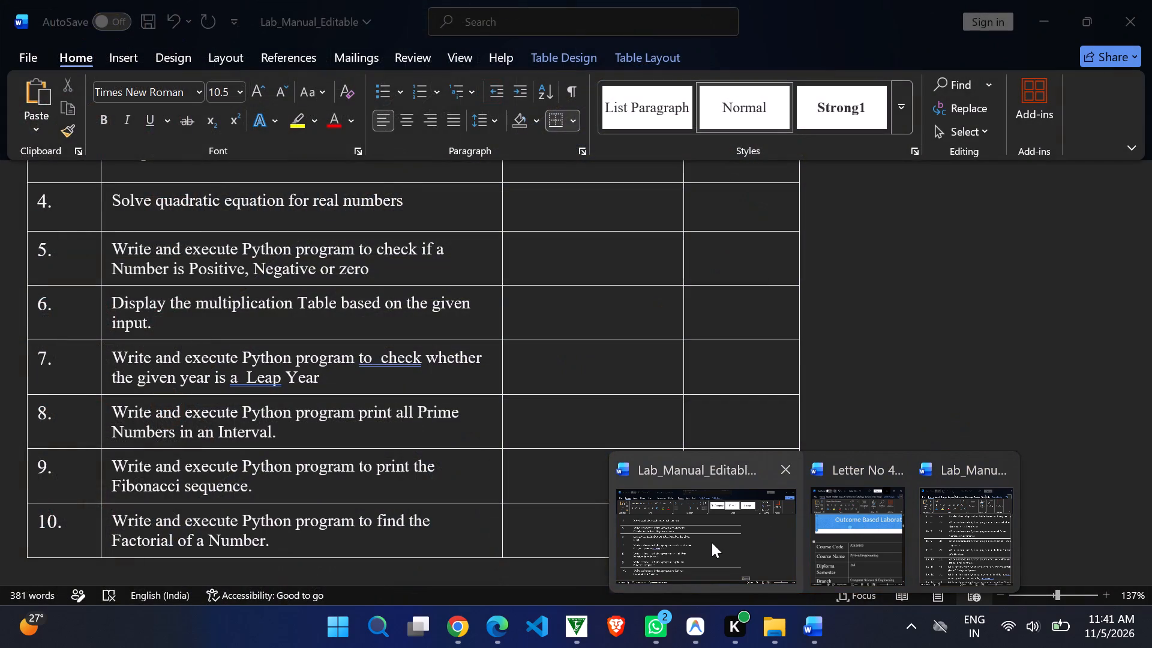
click(712, 542)
scroll(490, 329, down, 1)
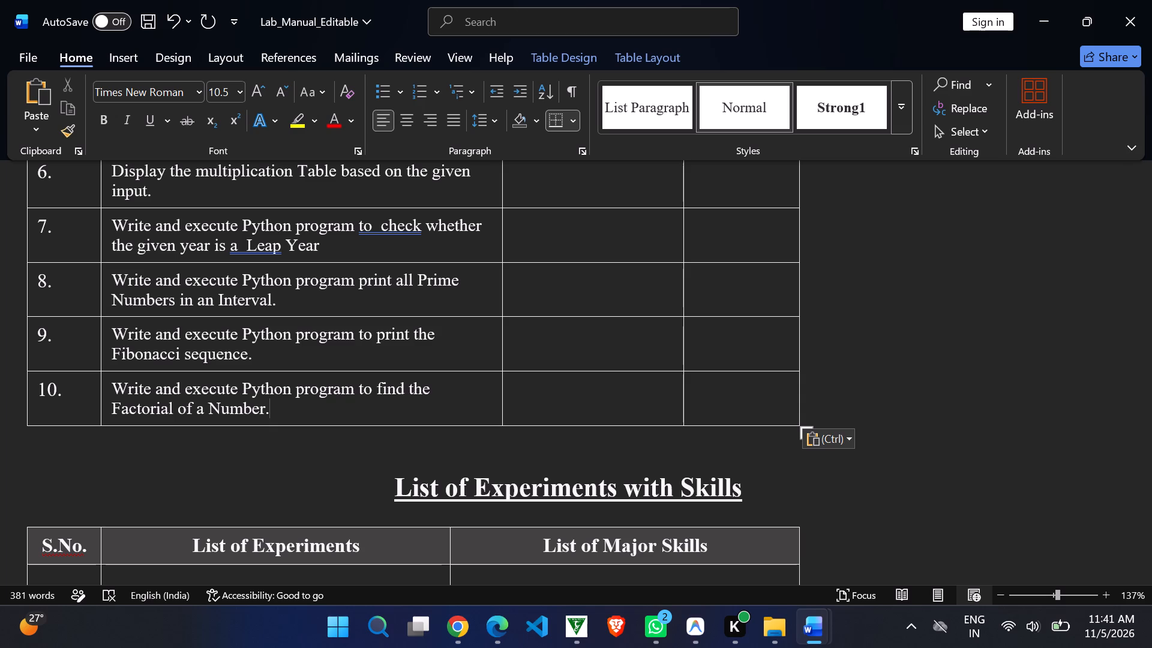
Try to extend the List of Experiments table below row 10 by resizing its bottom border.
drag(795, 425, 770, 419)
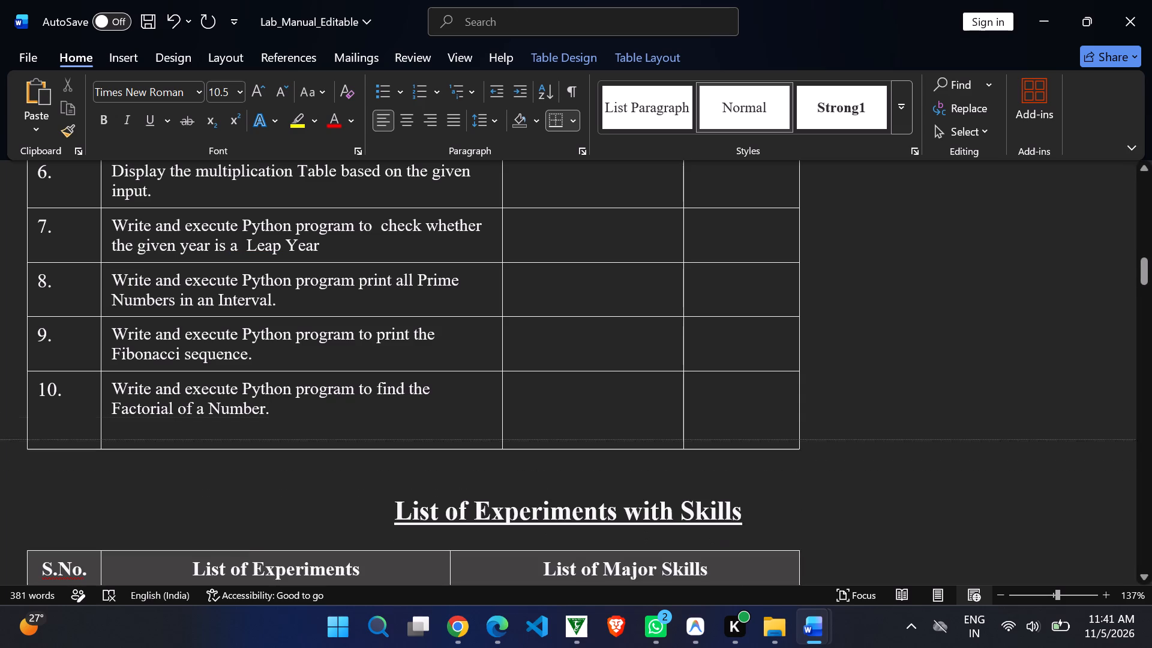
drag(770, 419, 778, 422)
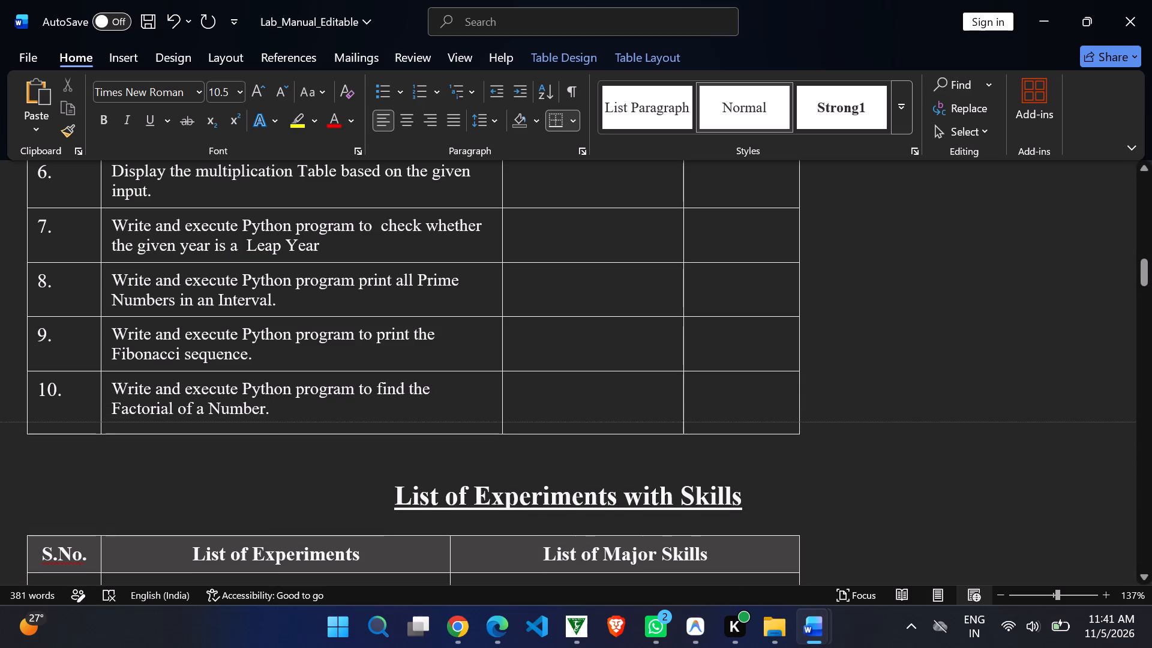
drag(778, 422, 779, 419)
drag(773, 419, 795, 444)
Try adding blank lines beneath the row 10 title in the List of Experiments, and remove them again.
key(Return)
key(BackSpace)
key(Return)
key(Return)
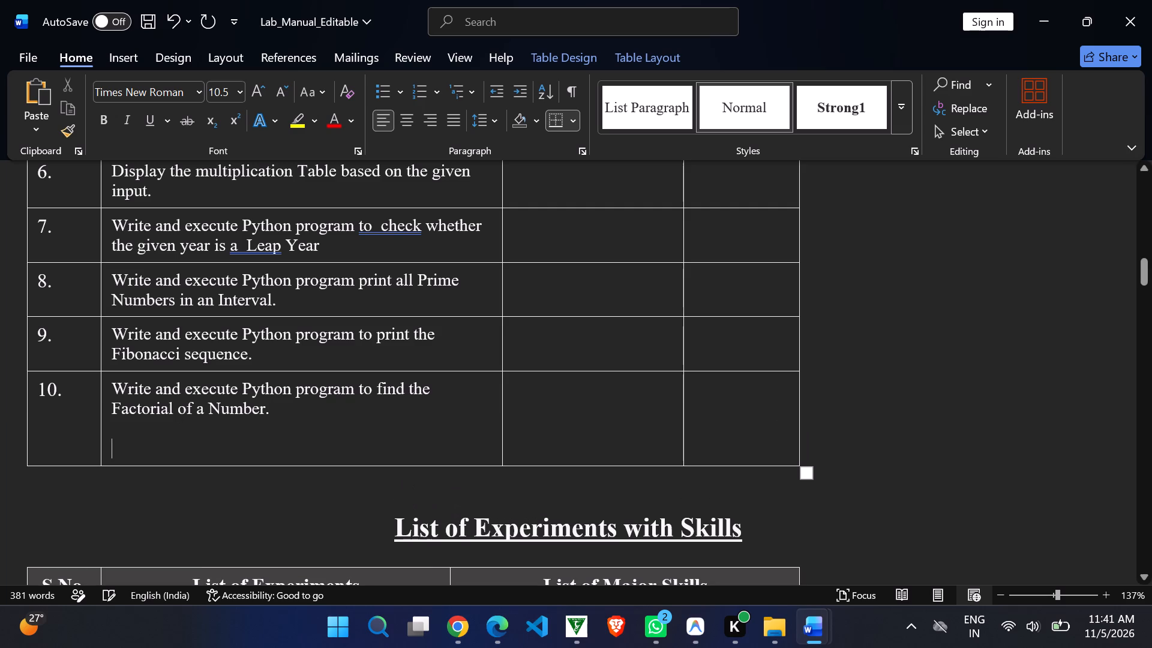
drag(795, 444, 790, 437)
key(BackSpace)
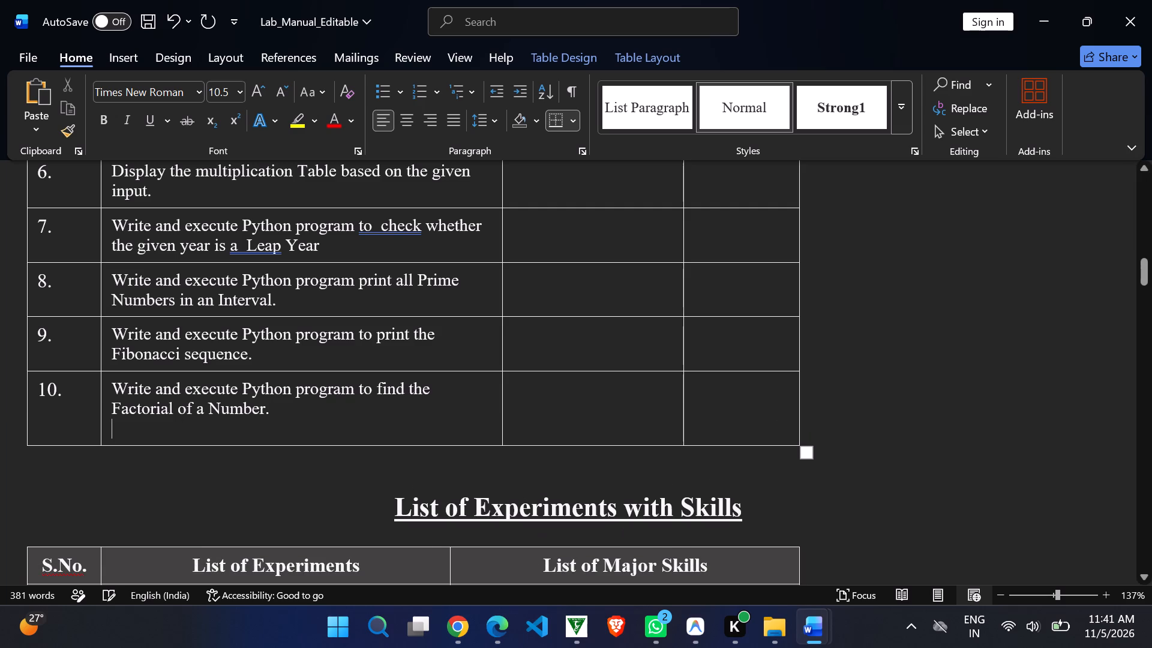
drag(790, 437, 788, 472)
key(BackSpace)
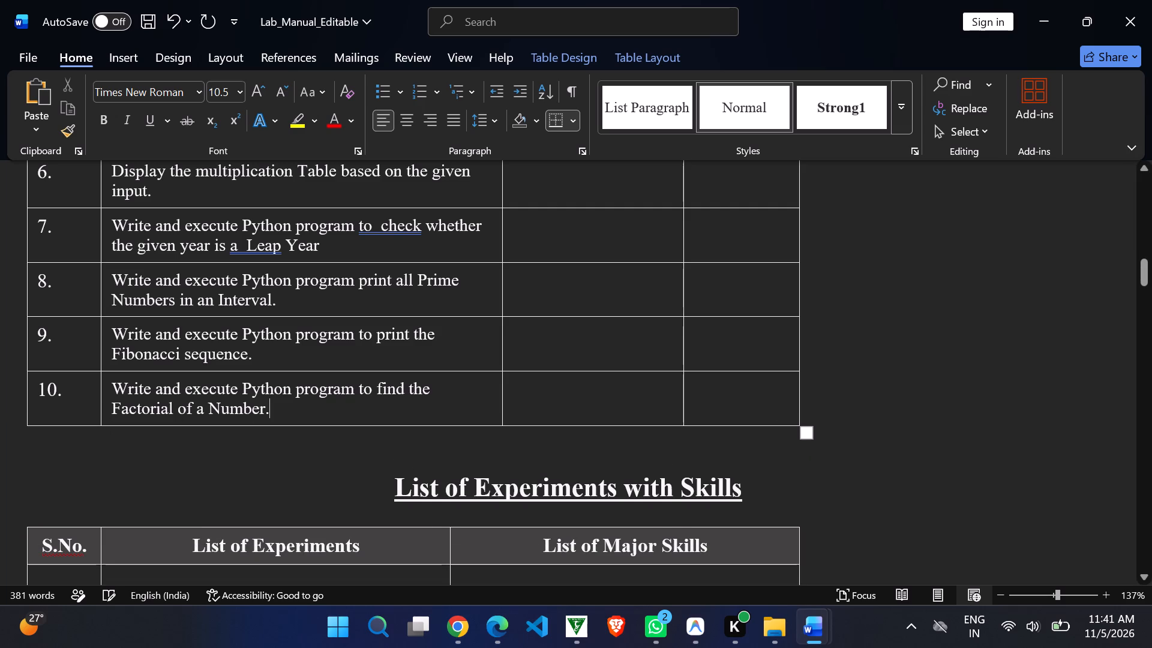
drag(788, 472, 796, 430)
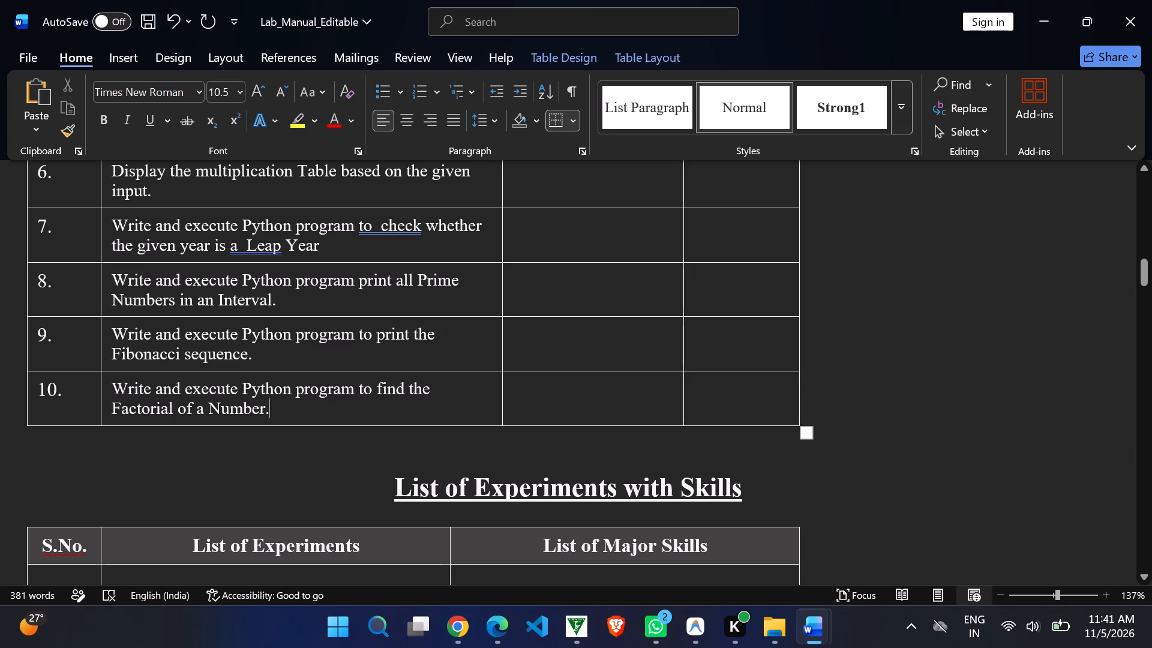
Place the text cursor just outside the end of row 10 in the List of Experiments table.
click(761, 408)
click(800, 425)
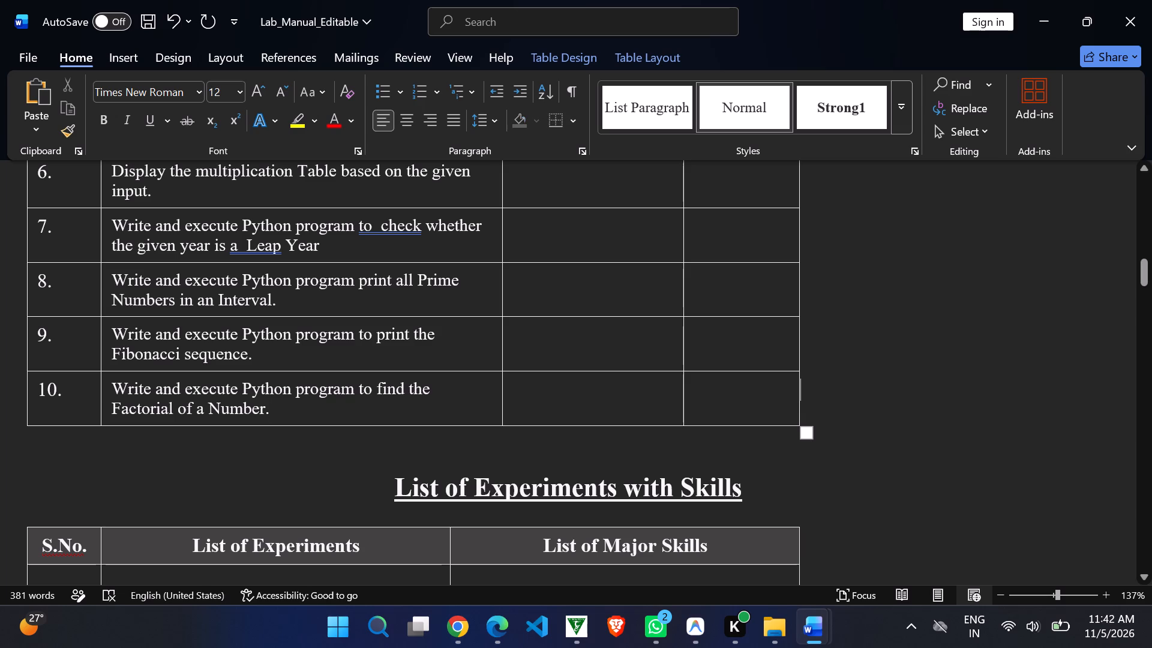
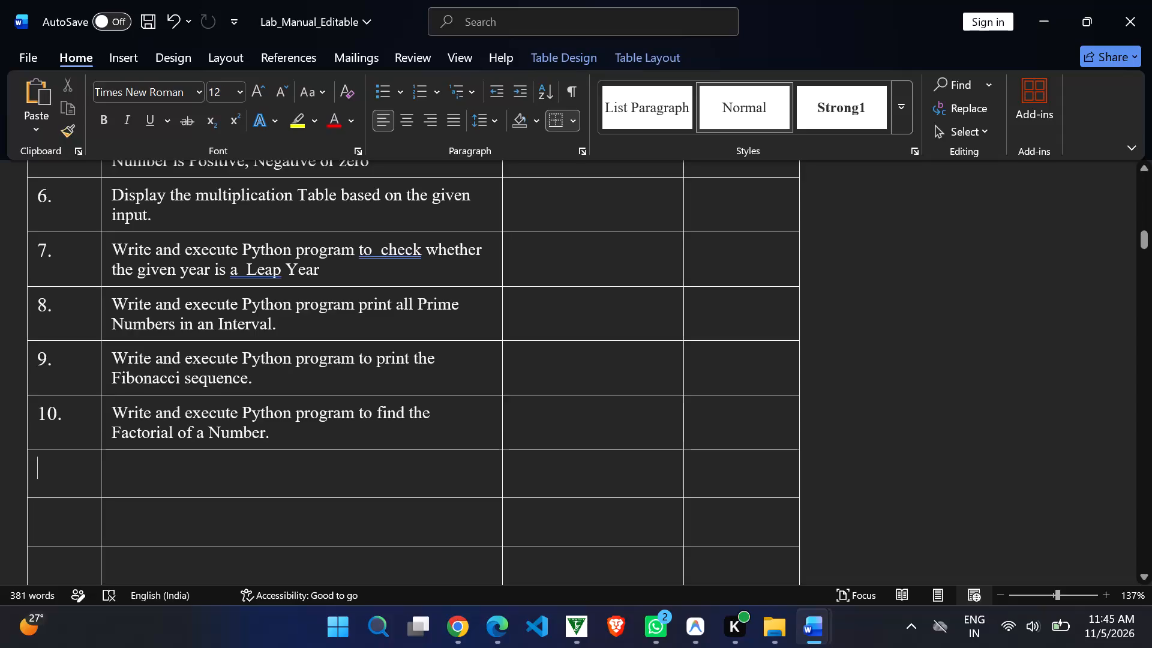
Number the first four blank rows below row 10 of the List of Experiments table as 11., 12., 13. and 14.
text(11.)
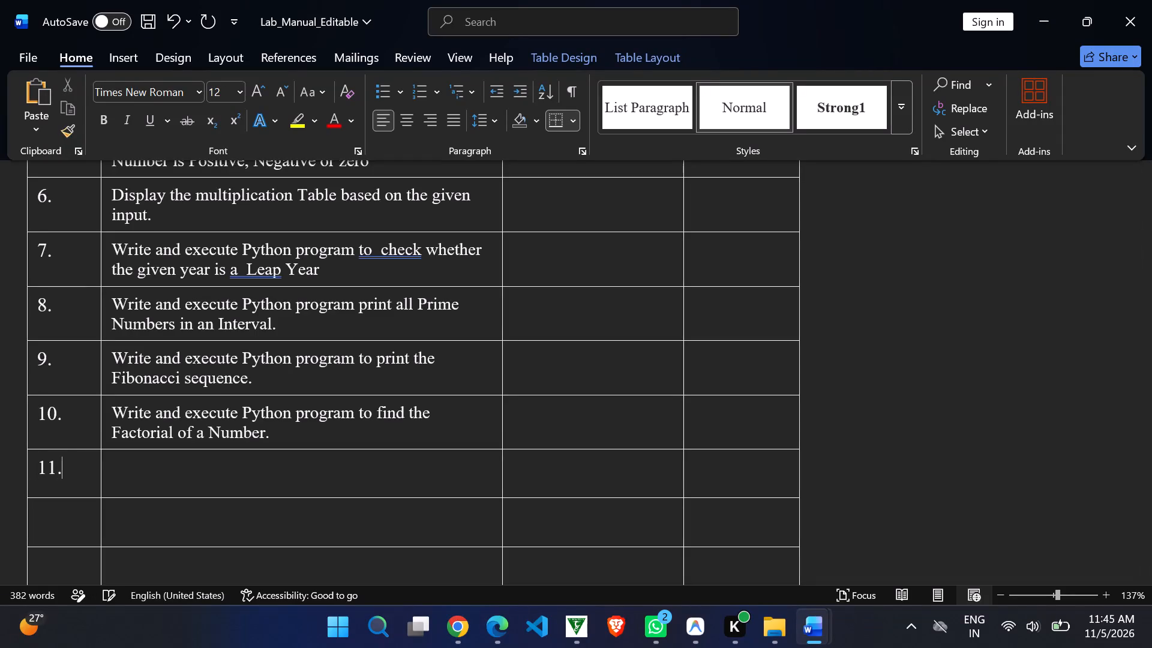
key(Return)
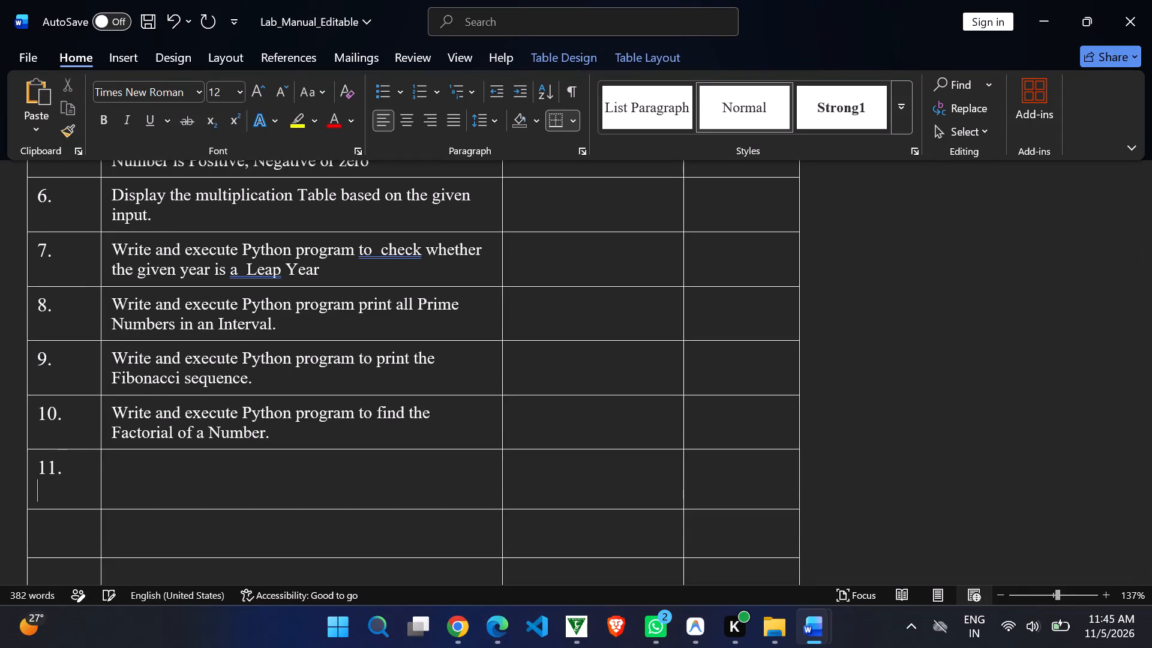
key(BackSpace)
click(56, 518)
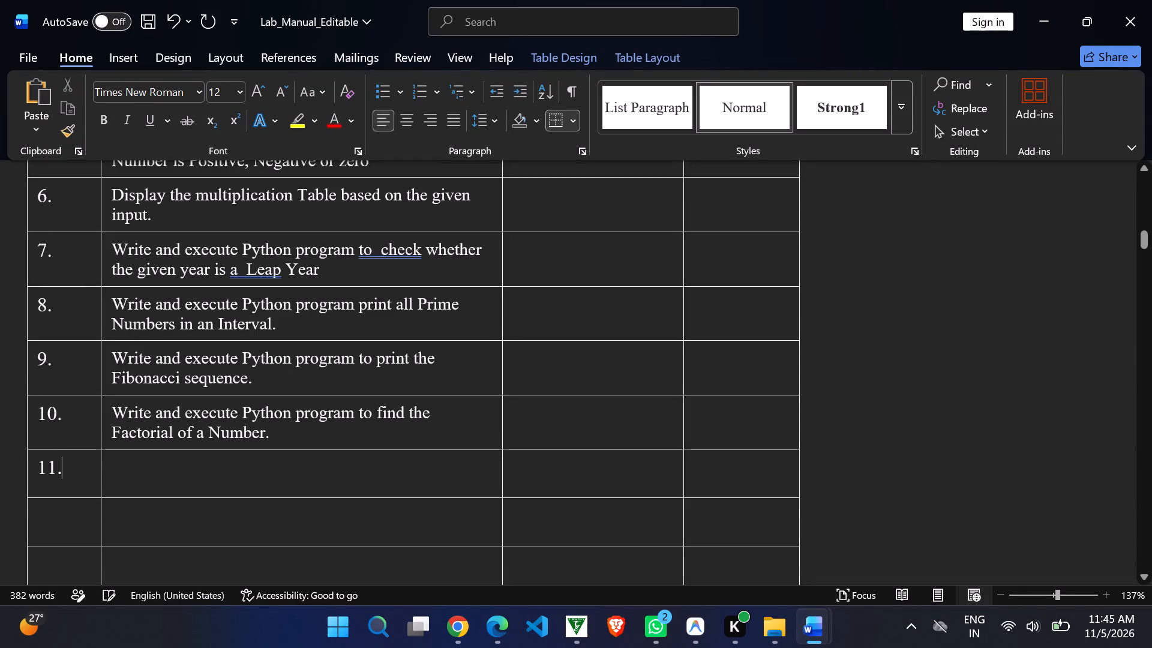
text(12.)
click(49, 563)
text(13)
key(period)
scroll(49, 563, down, 1)
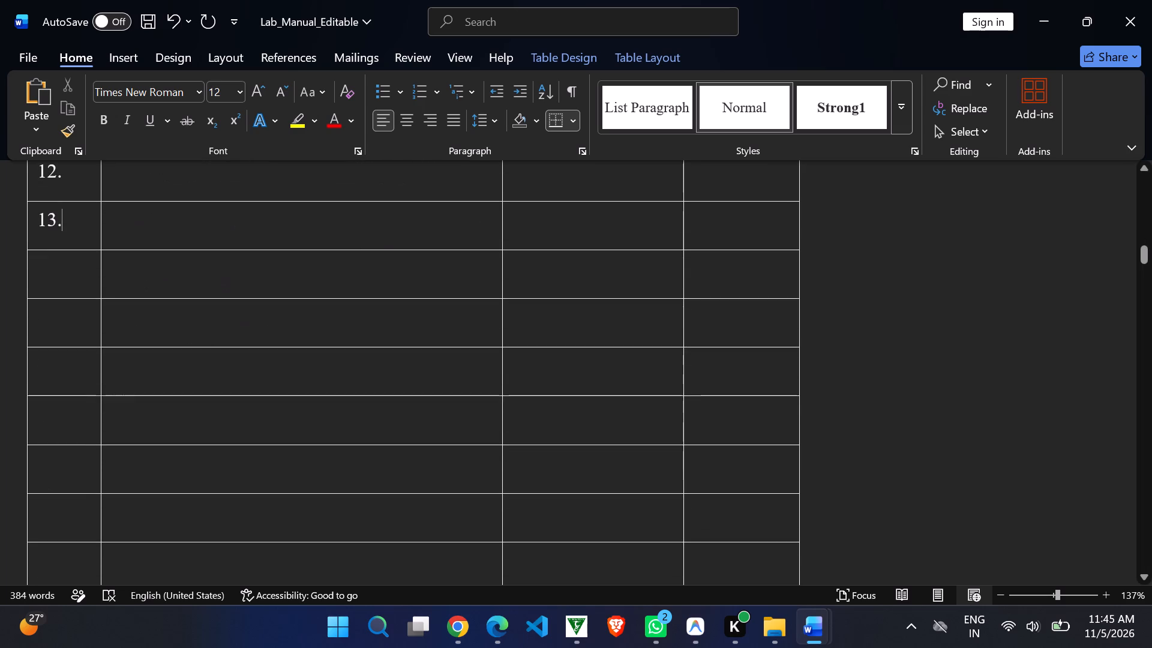
click(48, 272)
text(14)
key(period)
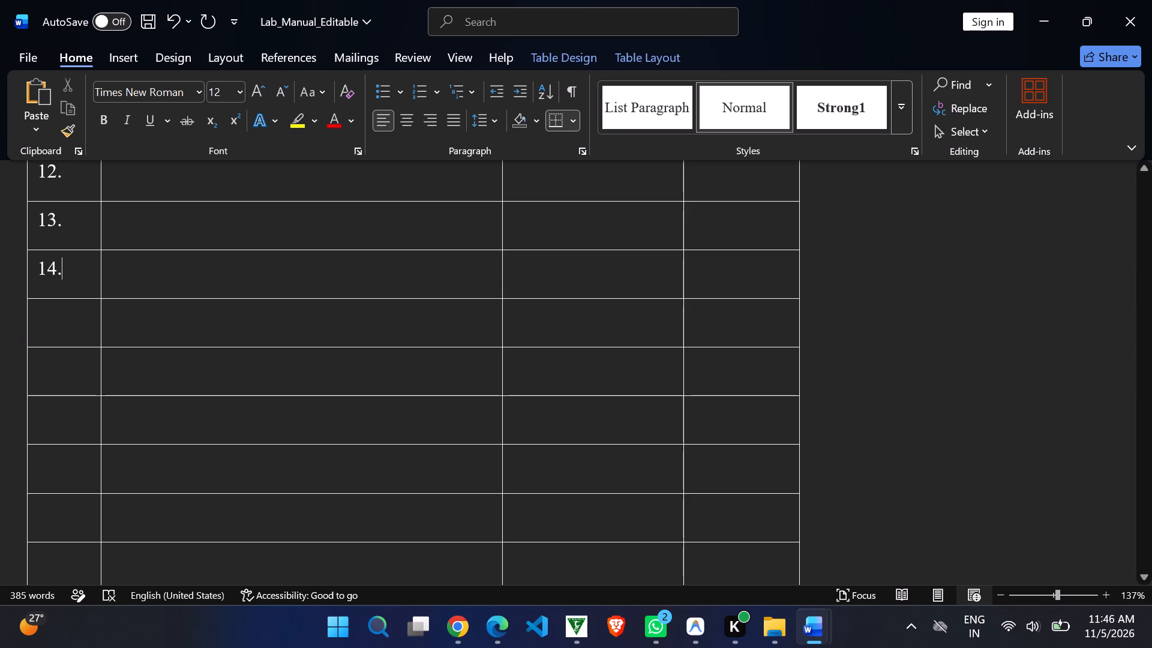
Number the four rows after row 14 in the first column as 15., 16., 17. and 18.
click(45, 308)
text(15)
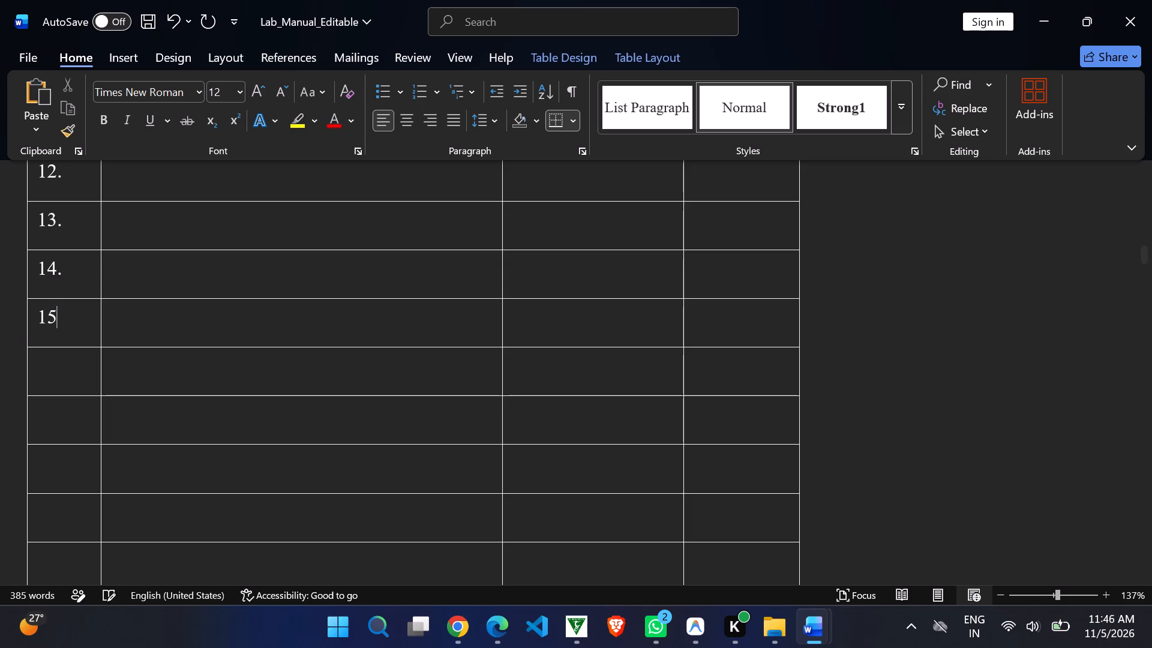
key(period)
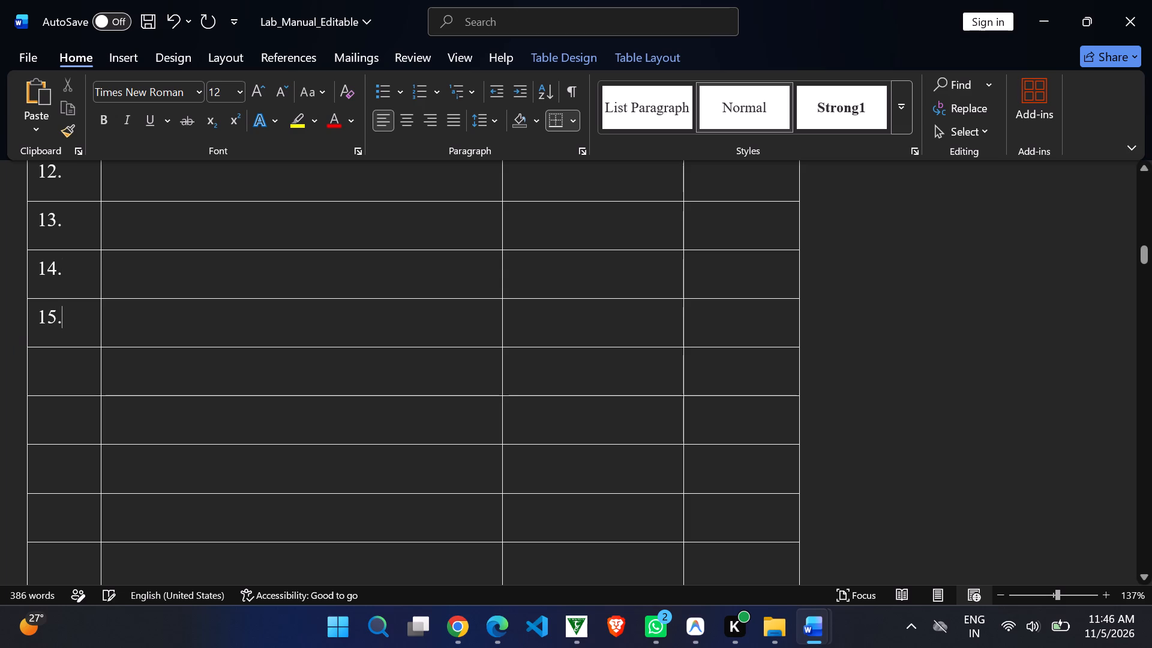
click(48, 359)
text(16.)
click(66, 406)
text(17)
key(period)
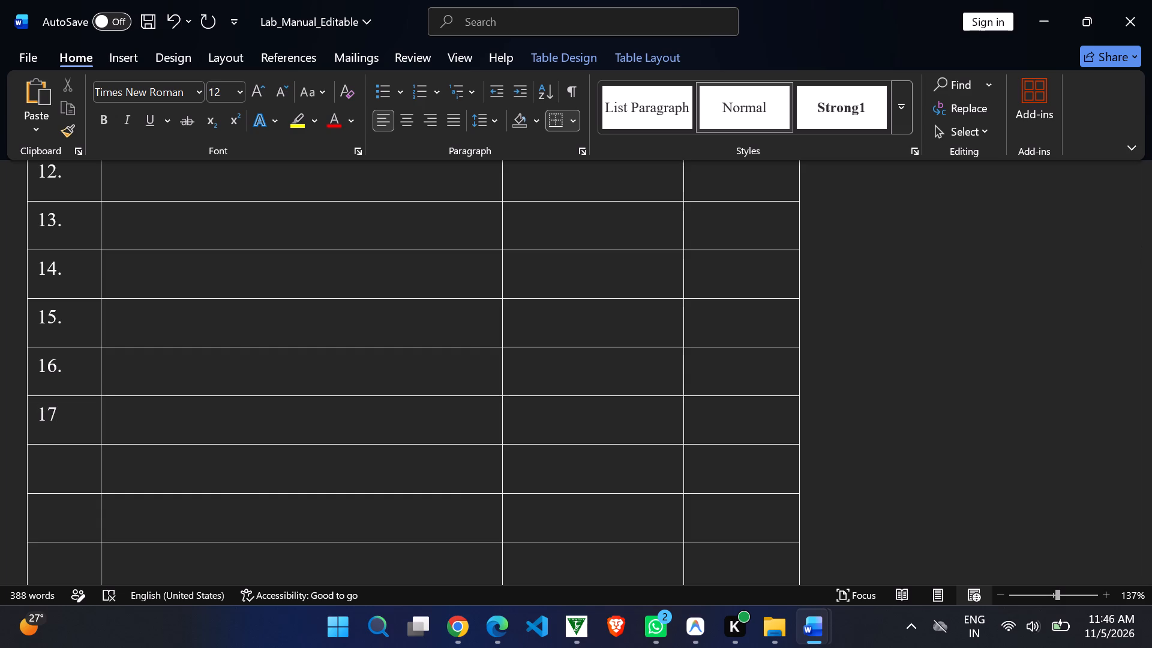
click(52, 454)
text(18.)
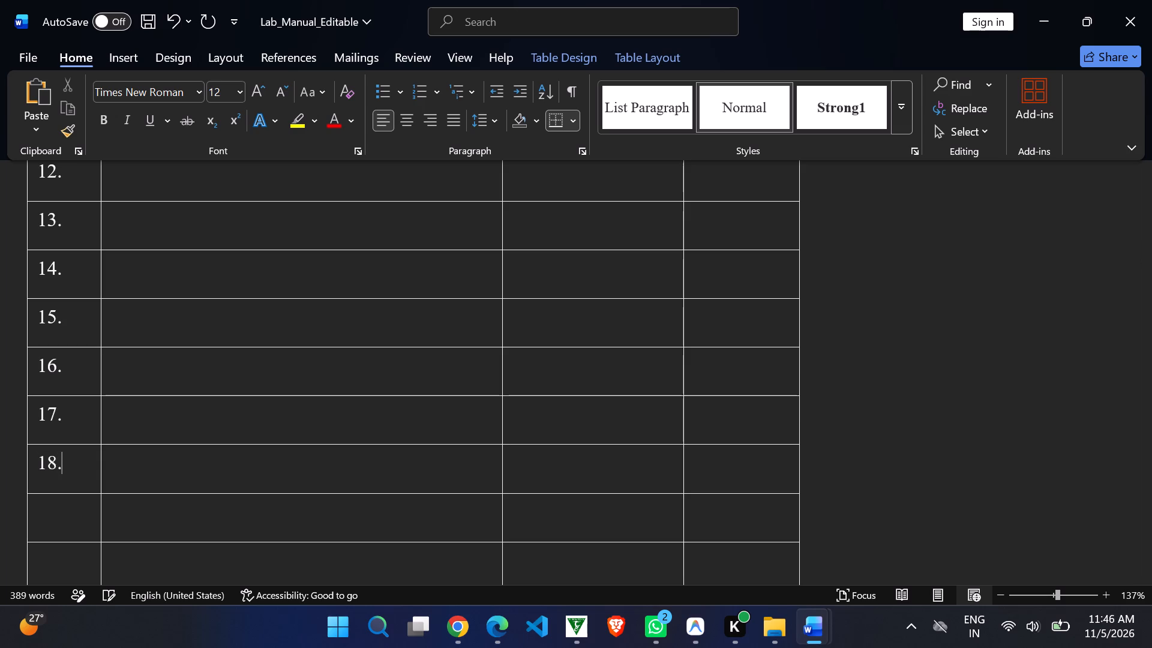
Number the three rows after row 18 in the first column as 19., 20. and 21.
scroll(23, 437, down, 1)
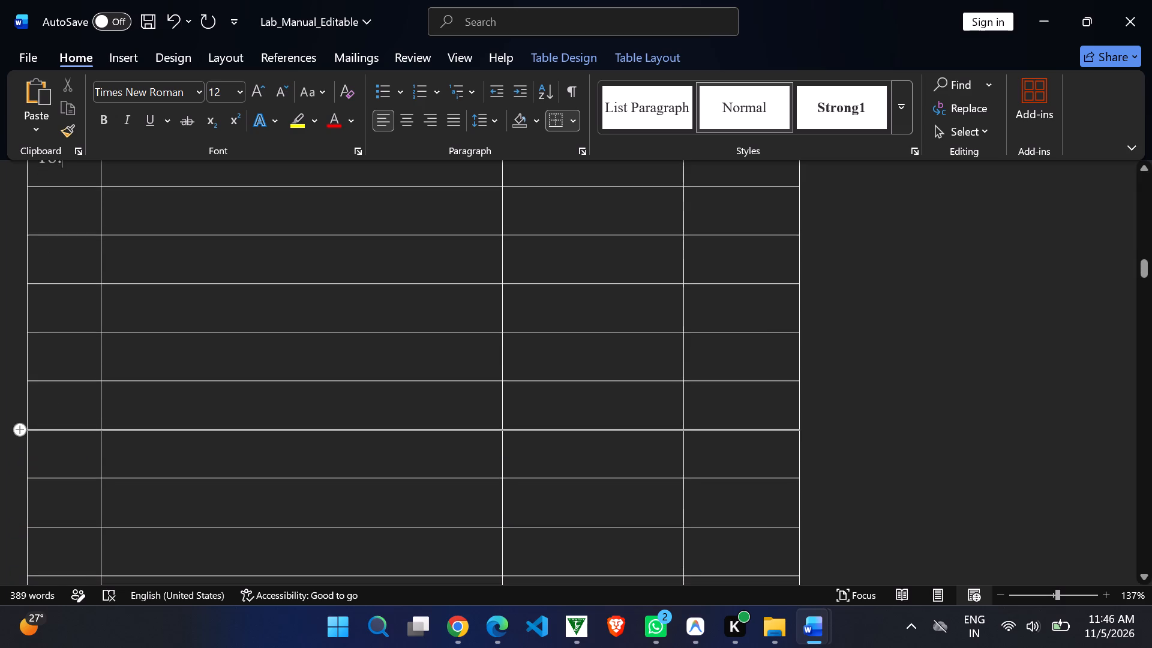
click(64, 230)
key(1)
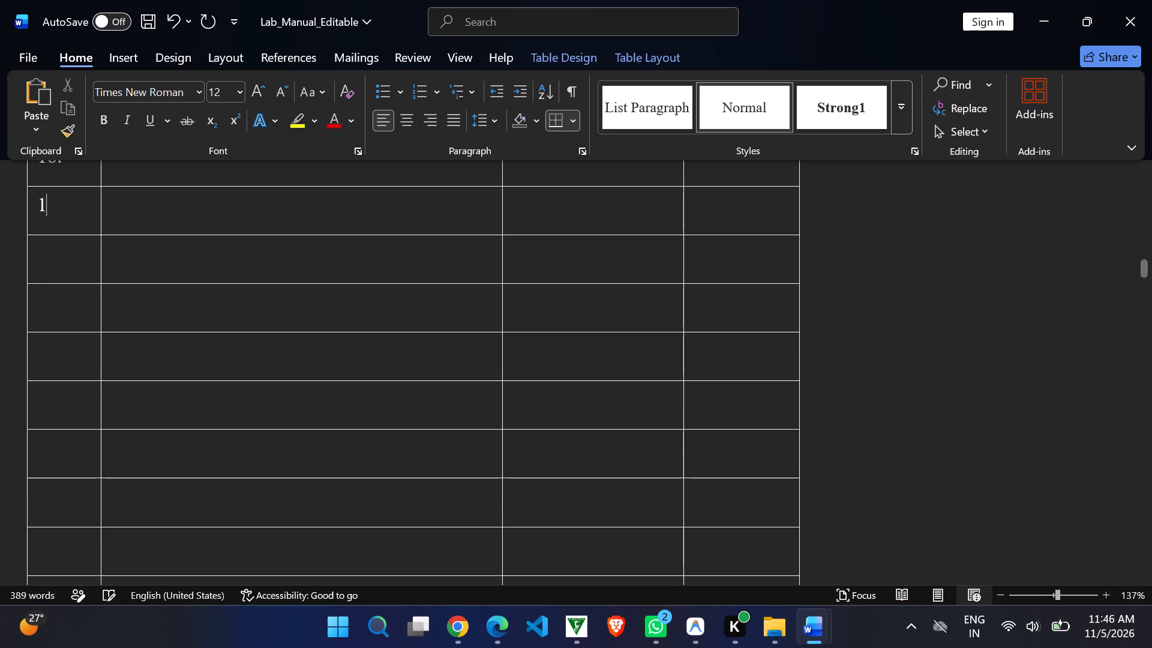
key(9)
key(period)
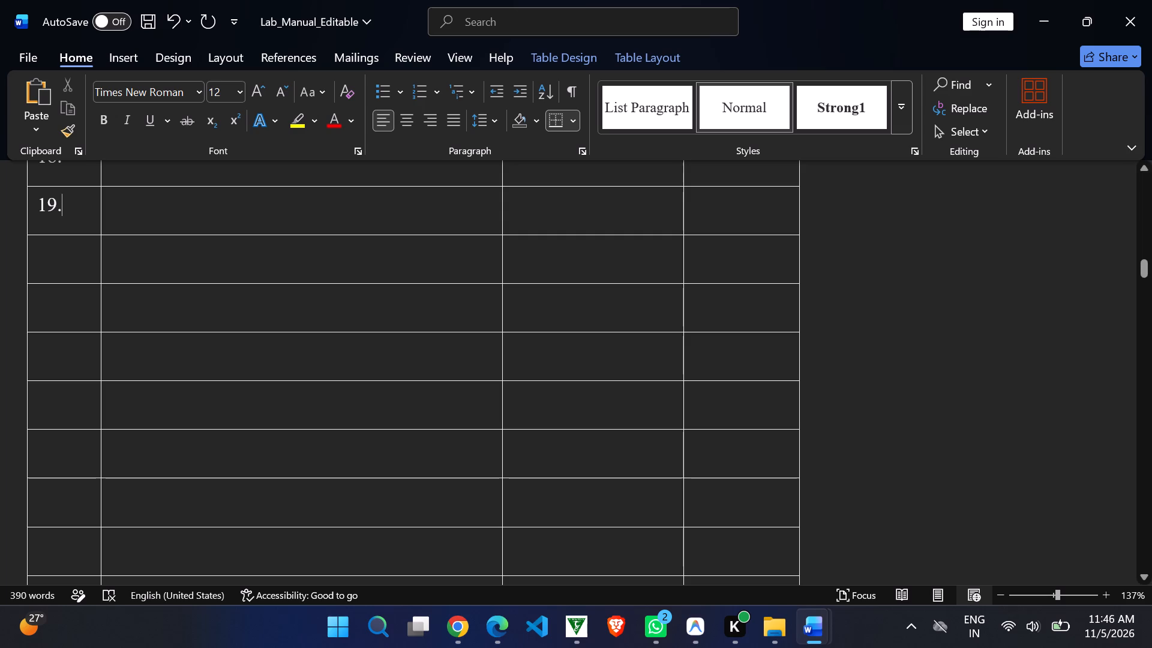
click(49, 244)
click(49, 253)
text(20.)
click(59, 321)
text(21)
key(period)
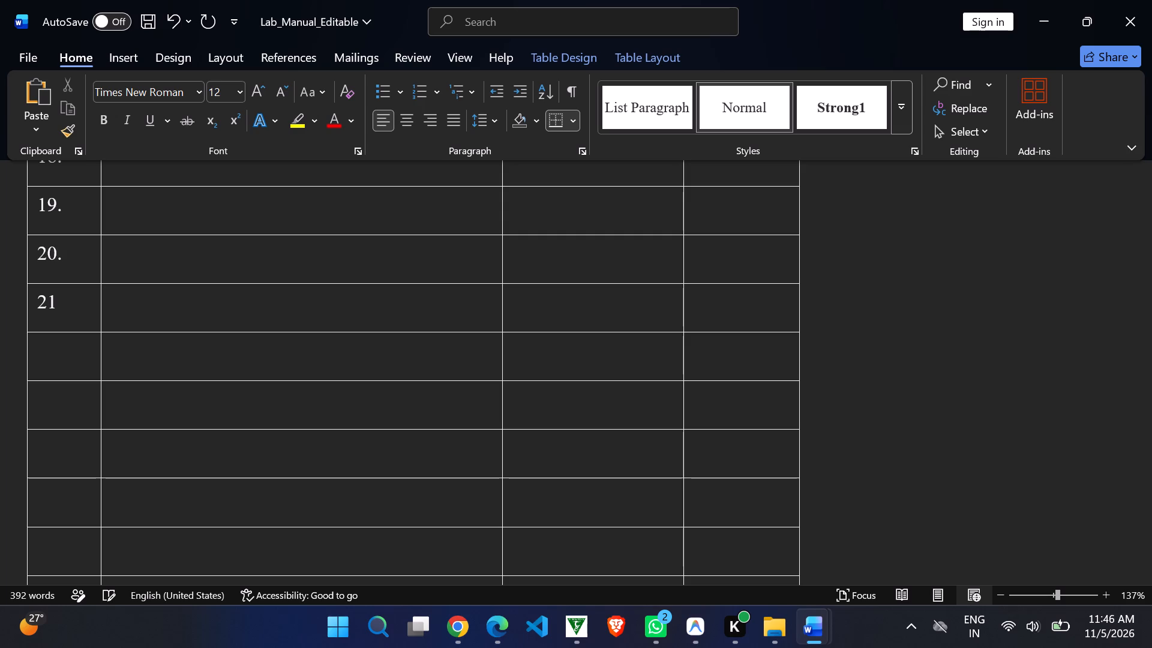
Number the three rows after row 21 in the first column as 22., 23. and 24.
click(52, 356)
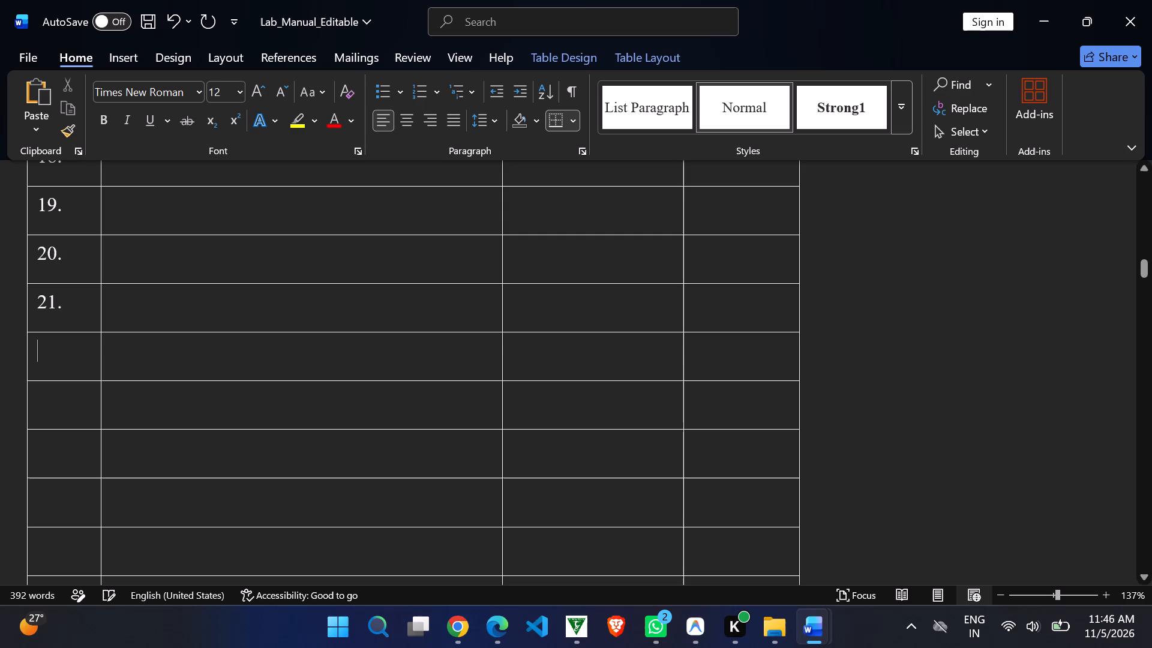
click(52, 356)
text(22.)
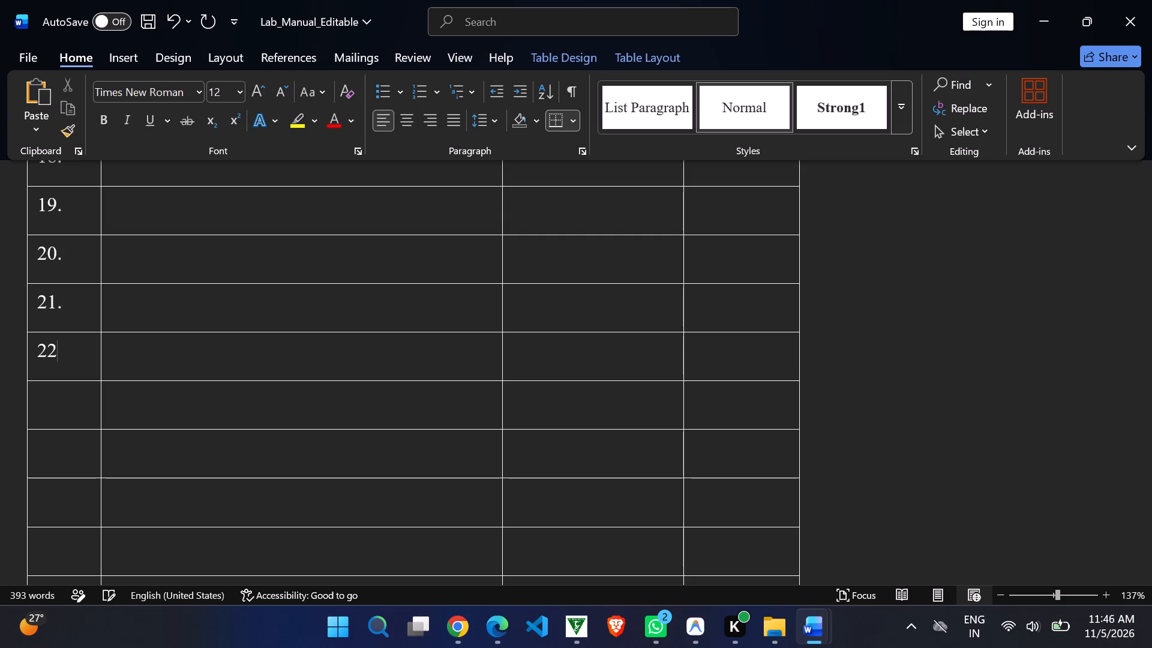
click(52, 392)
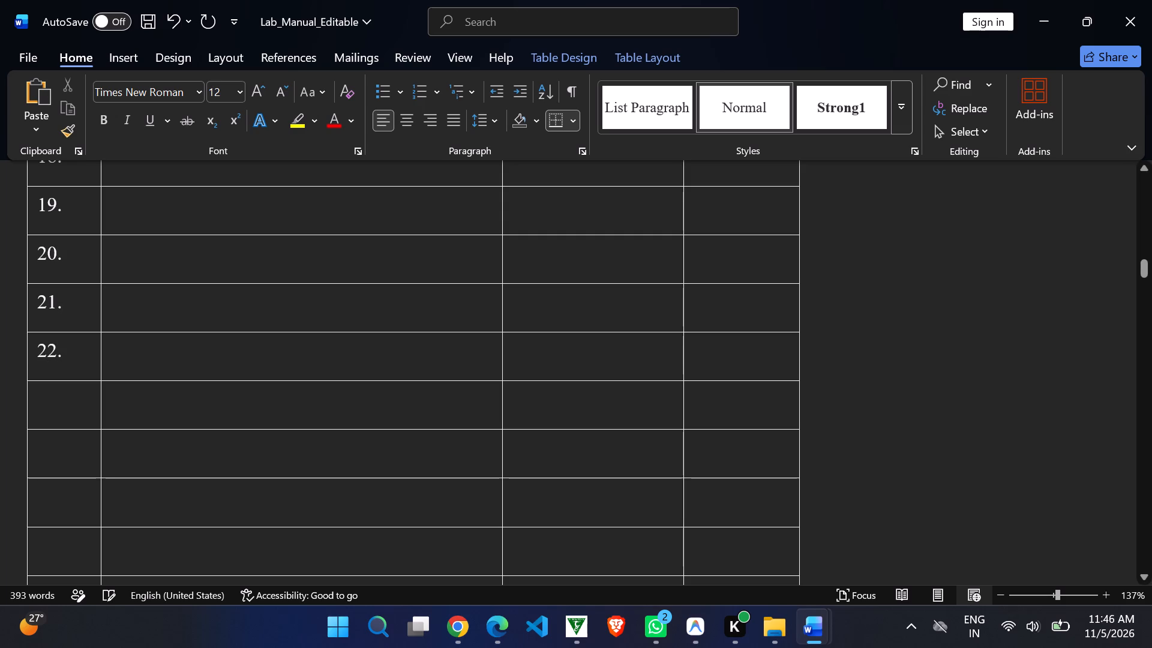
click(52, 392)
text(23.)
click(57, 454)
text(24)
key(period)
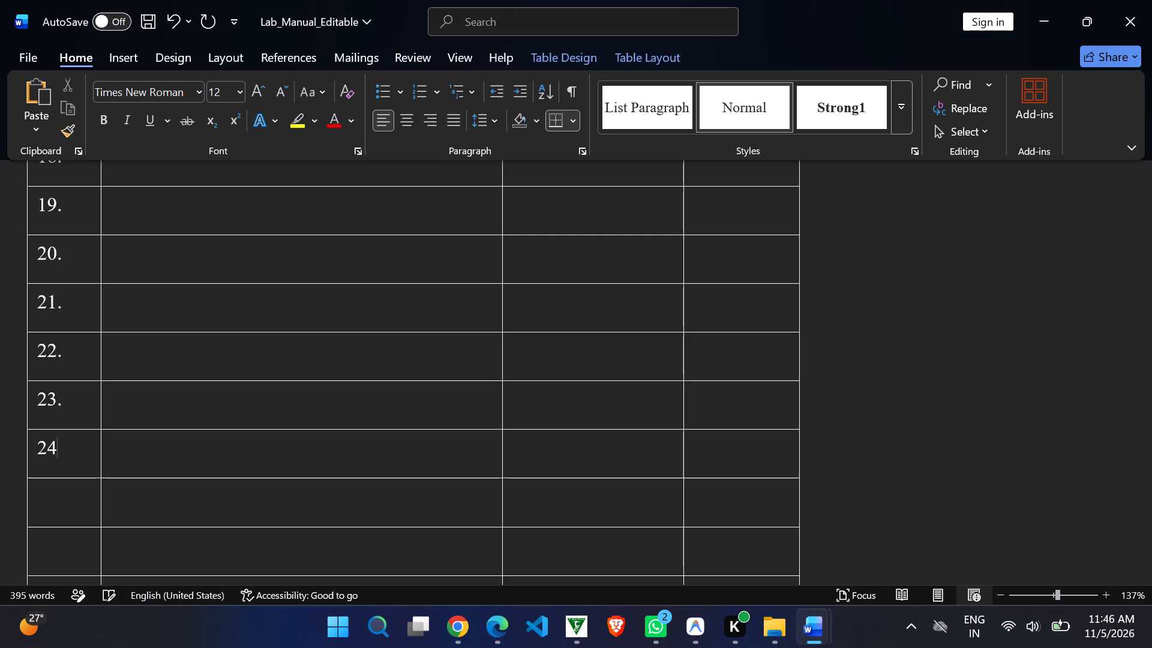
Number the two rows after row 24 in the first column as 25. and 26.
click(73, 500)
text(25)
key(comma)
key(BackSpace)
key(period)
click(49, 543)
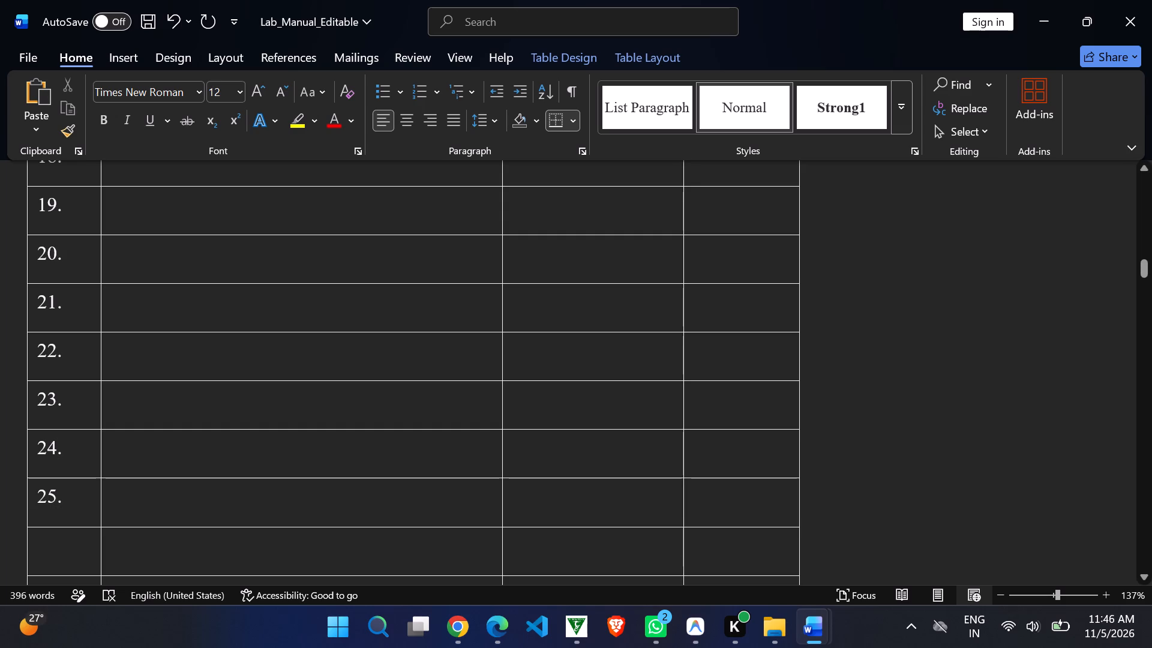
text(26)
key(period)
Number the three rows after row 26 in the first column as 27., 28. and 29.
scroll(49, 543, down, 1)
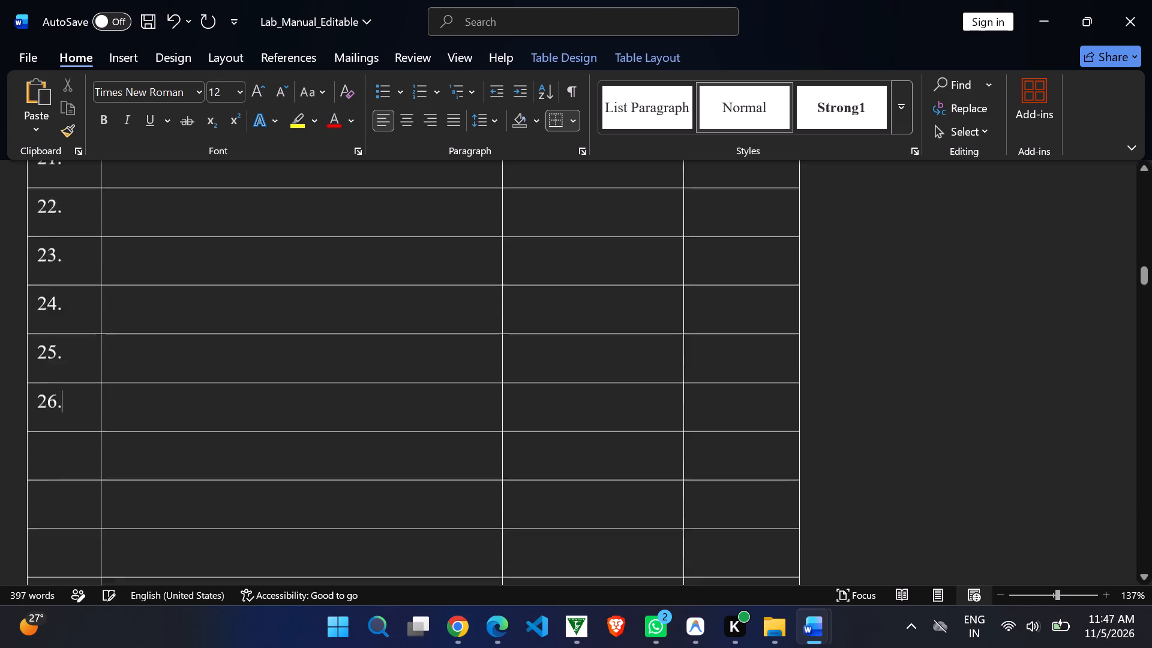
scroll(49, 543, down, 1)
click(46, 375)
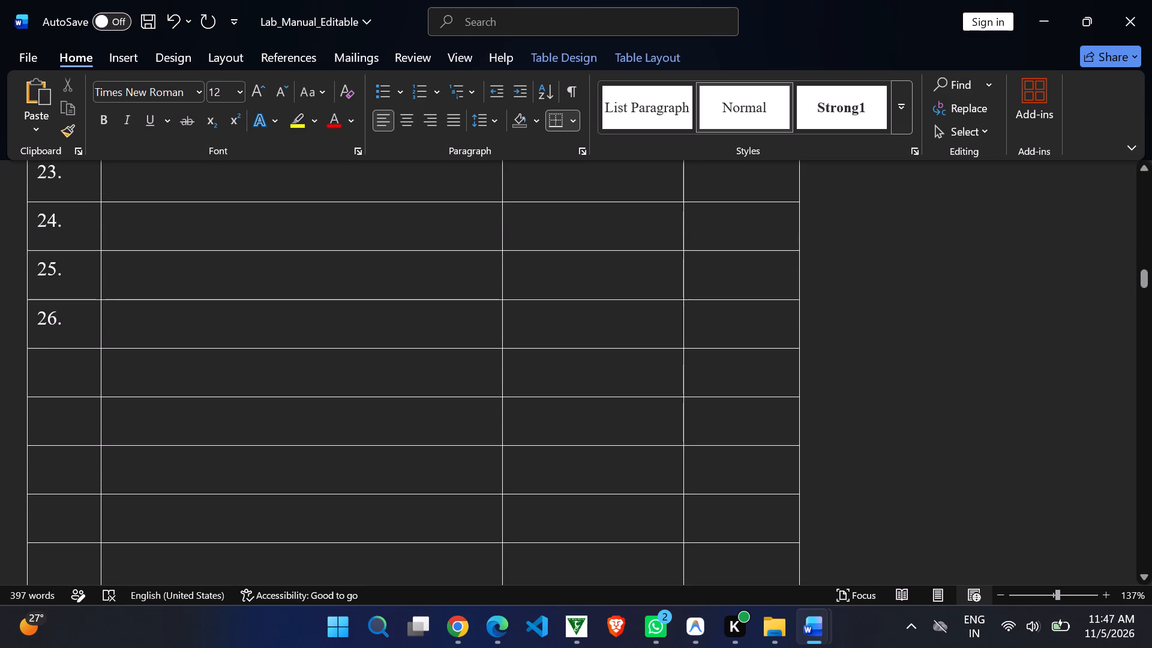
click(46, 375)
text(27)
key(period)
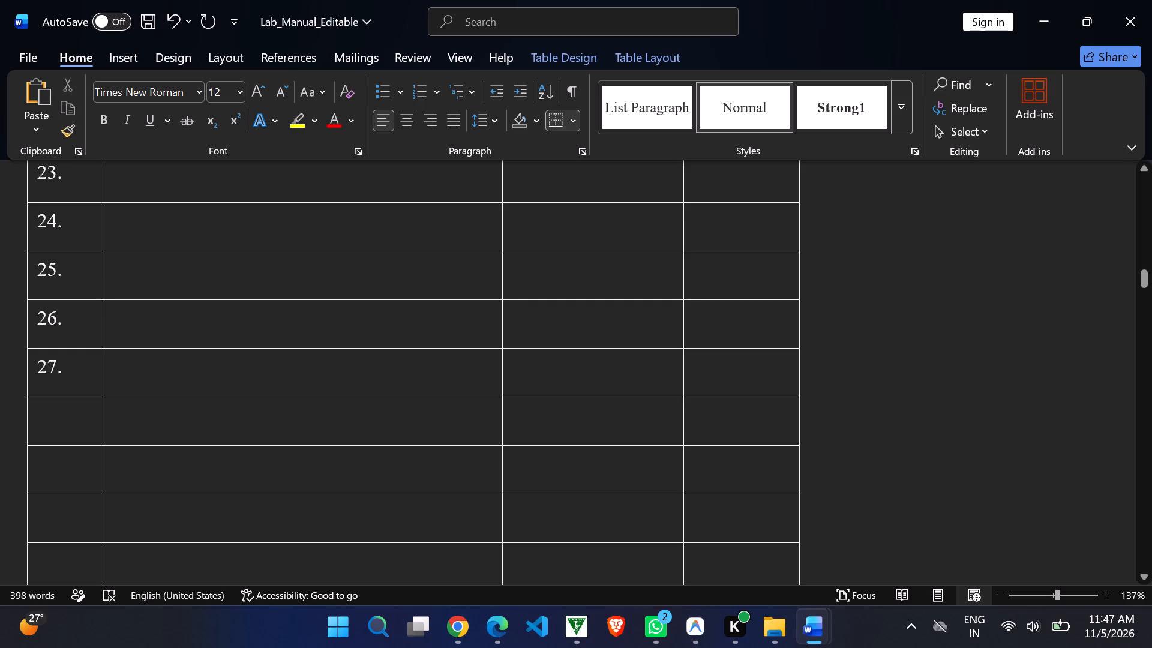
click(51, 416)
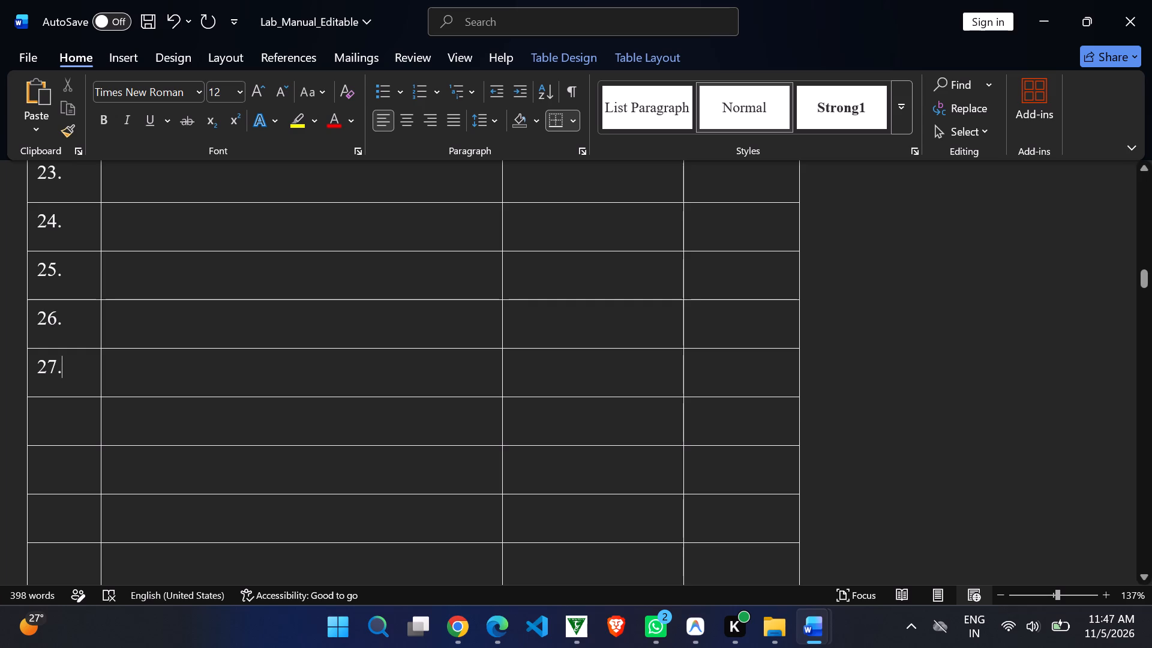
click(51, 416)
key(2)
text(8.)
scroll(51, 416, down, 1)
scroll(0, 508, down, 2)
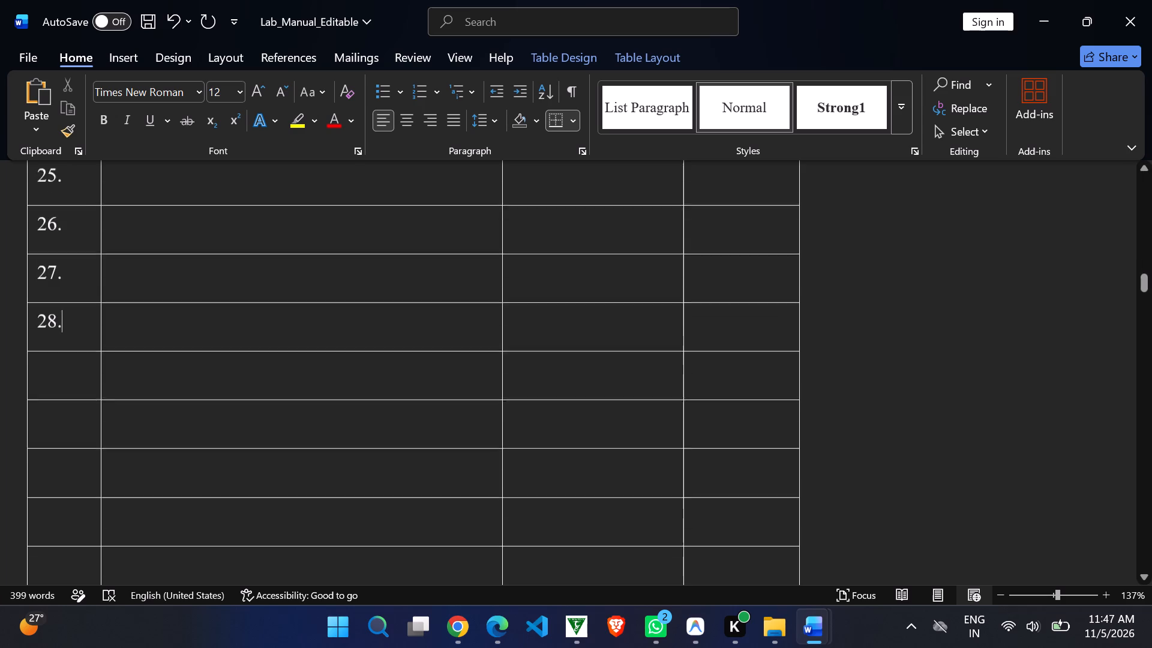
click(47, 354)
text(29.)
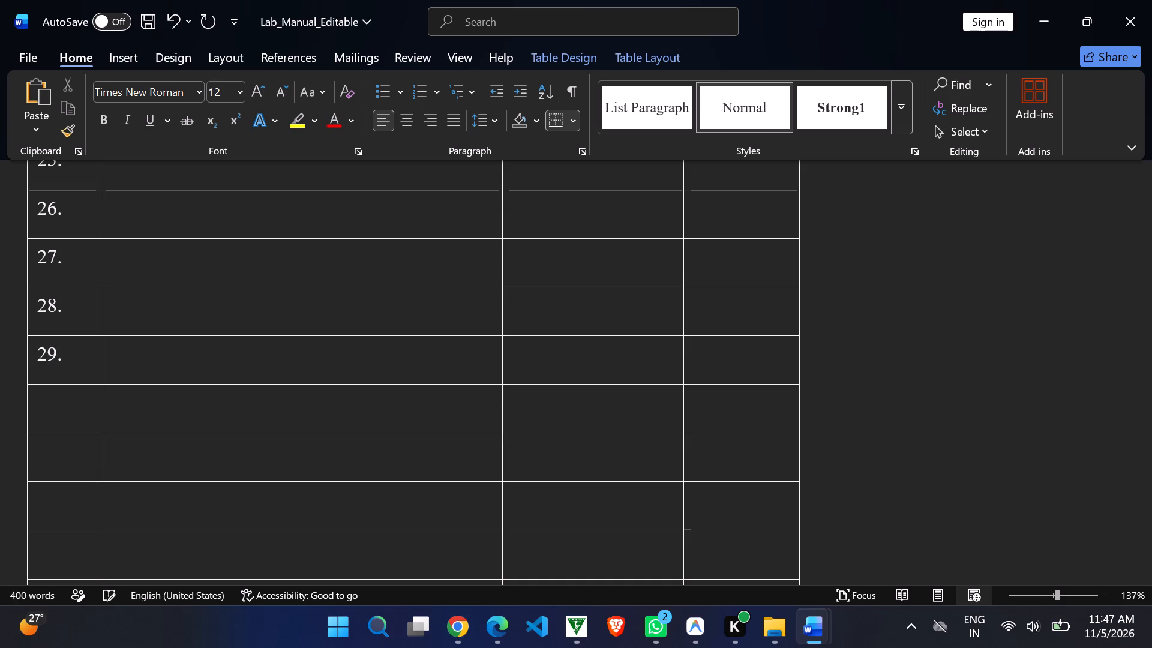
Number the three rows after row 29 in the first column as 30., 31. and 32.
click(56, 413)
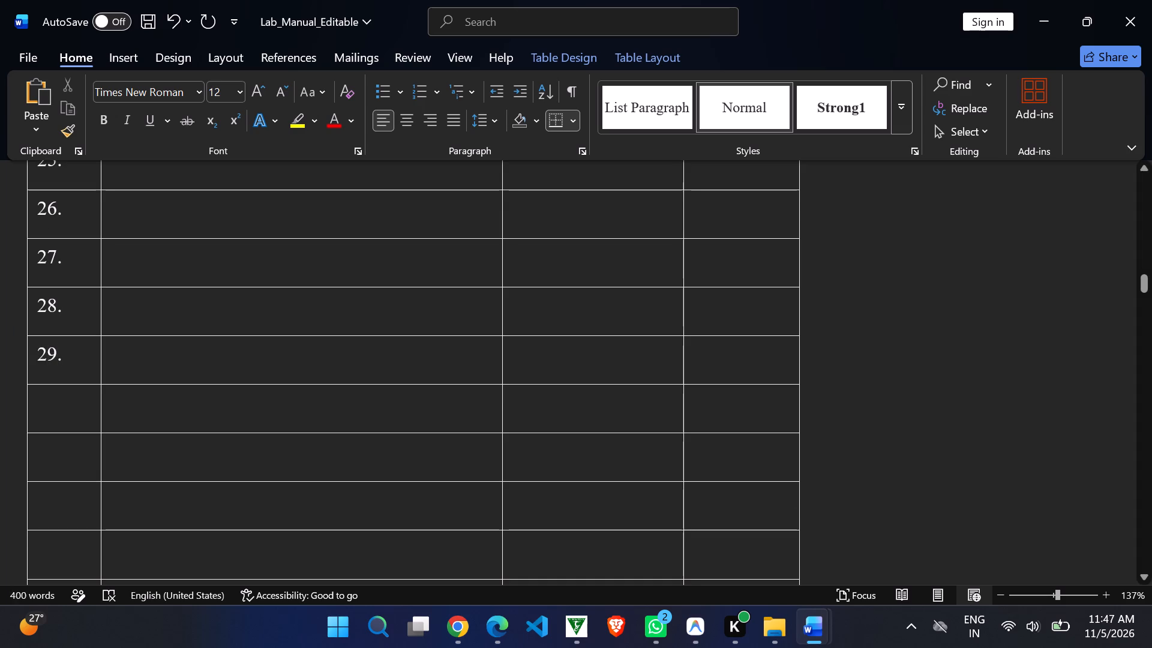
text(30)
key(period)
scroll(91, 385, down, 1)
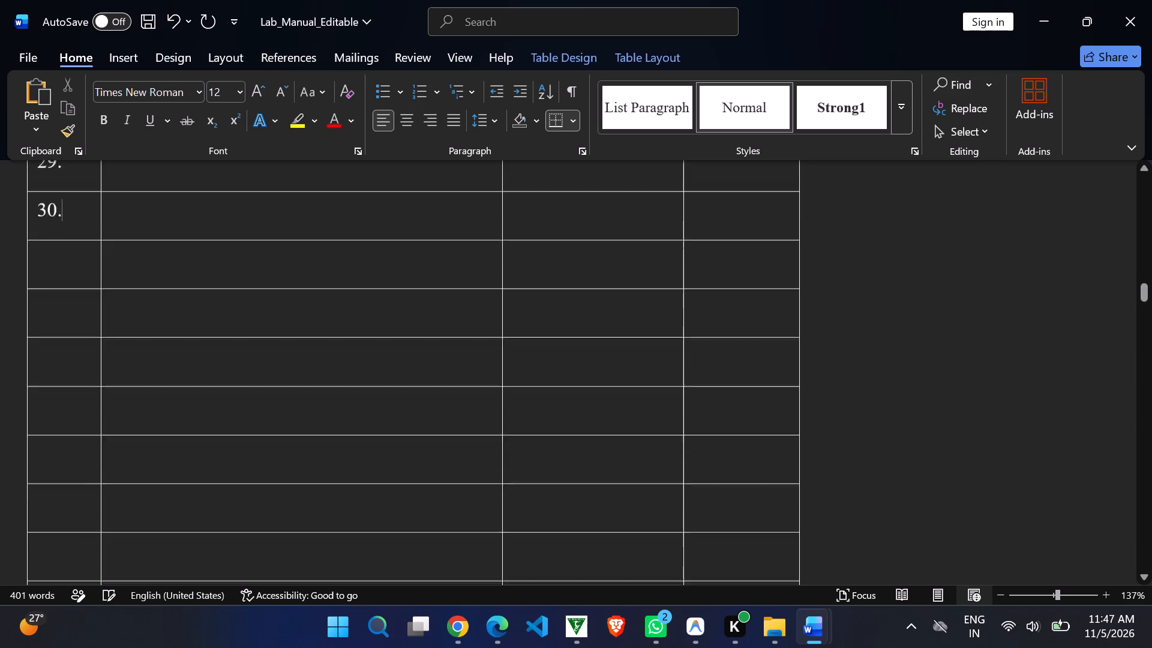
scroll(91, 385, down, 1)
click(73, 272)
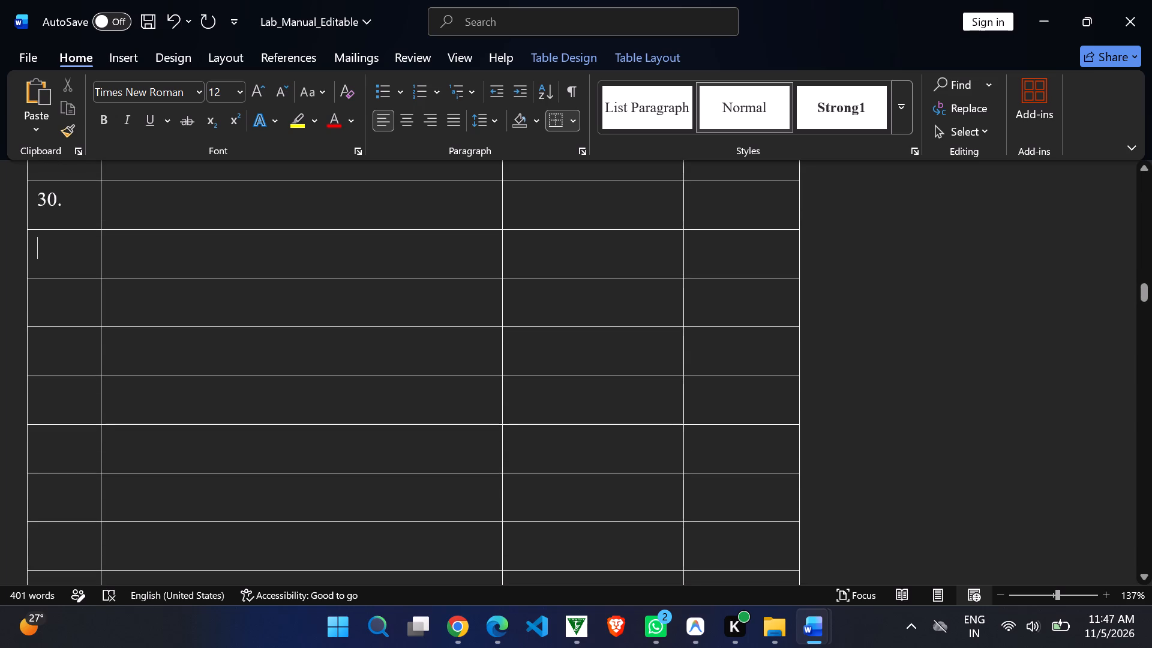
key(3)
text(1.)
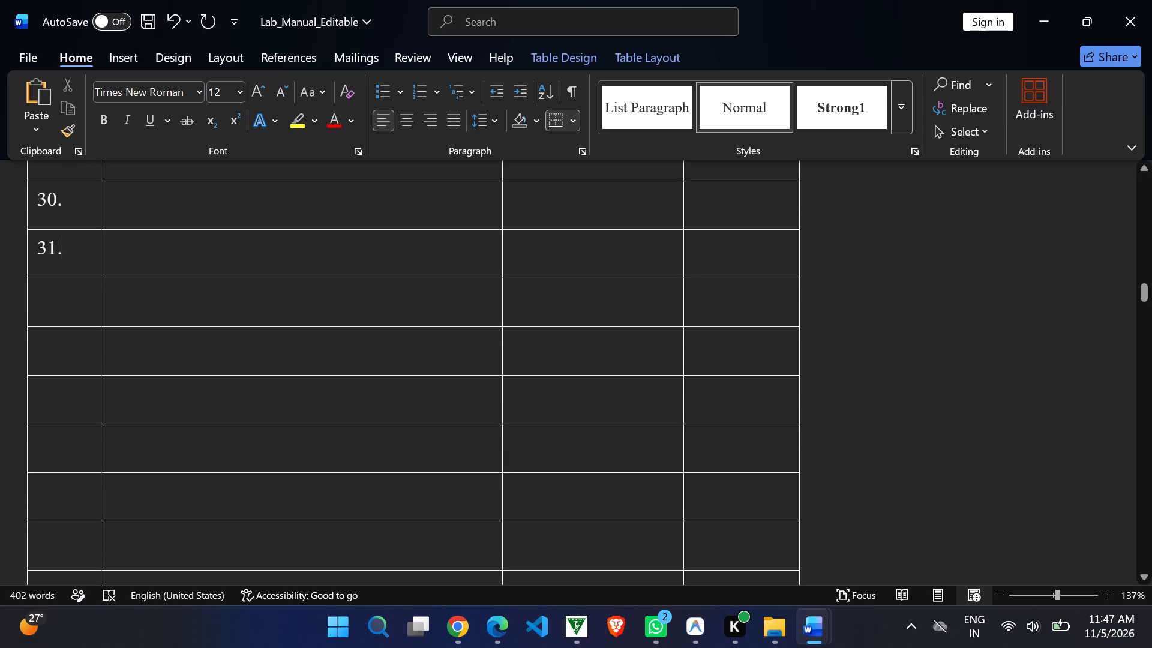
click(53, 302)
click(53, 302)
text(32)
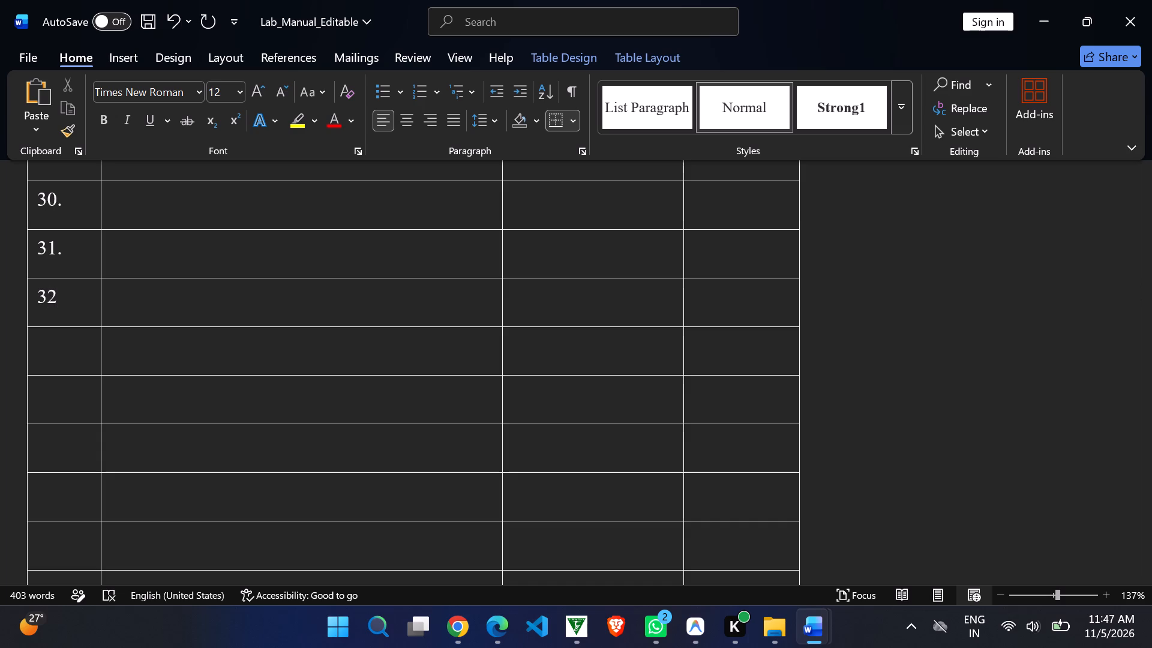
key(period)
Number the three rows after row 32 in the first column as 33., 34. and 35.
click(50, 346)
text(33.)
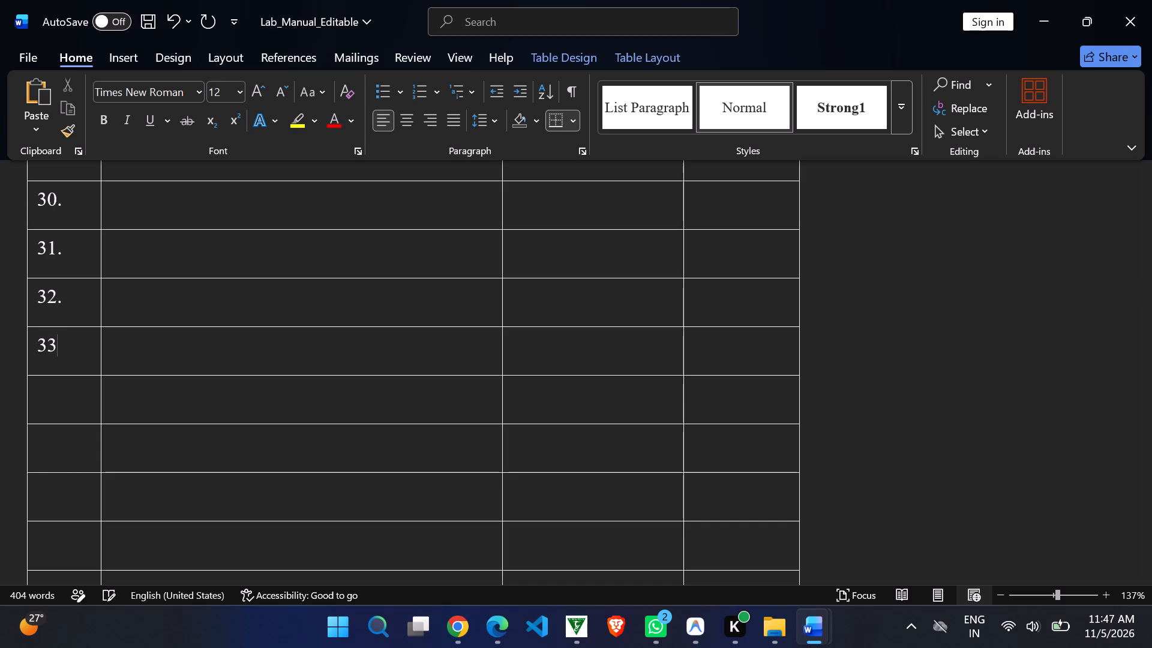
click(47, 402)
text(34)
key(comma)
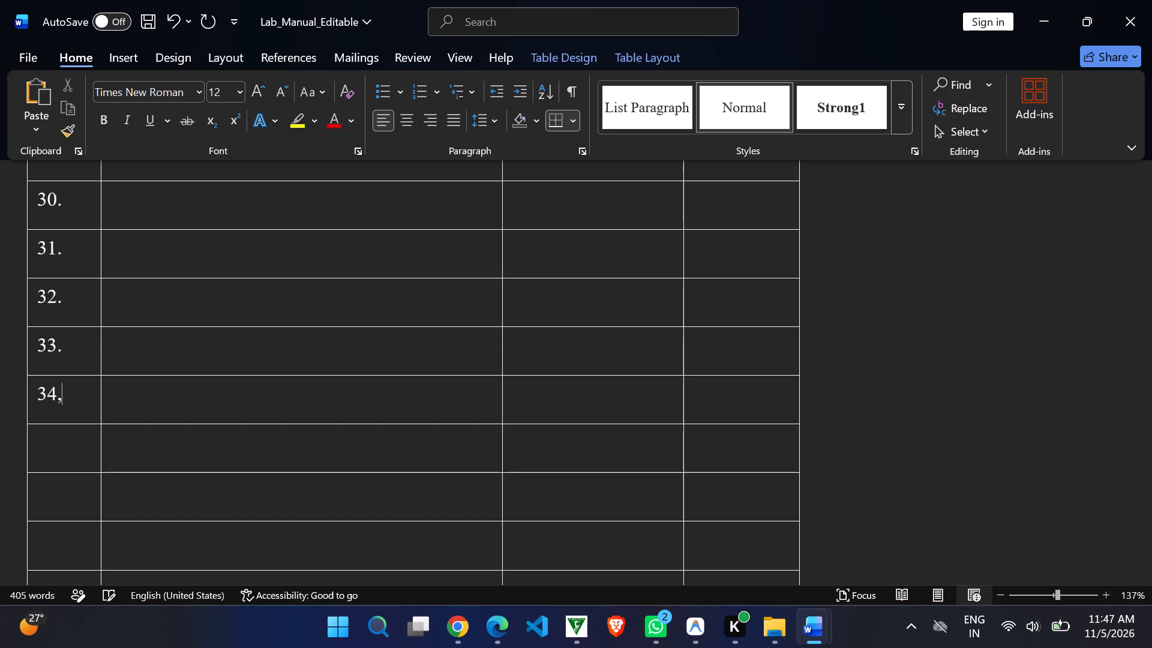
key(BackSpace)
key(period)
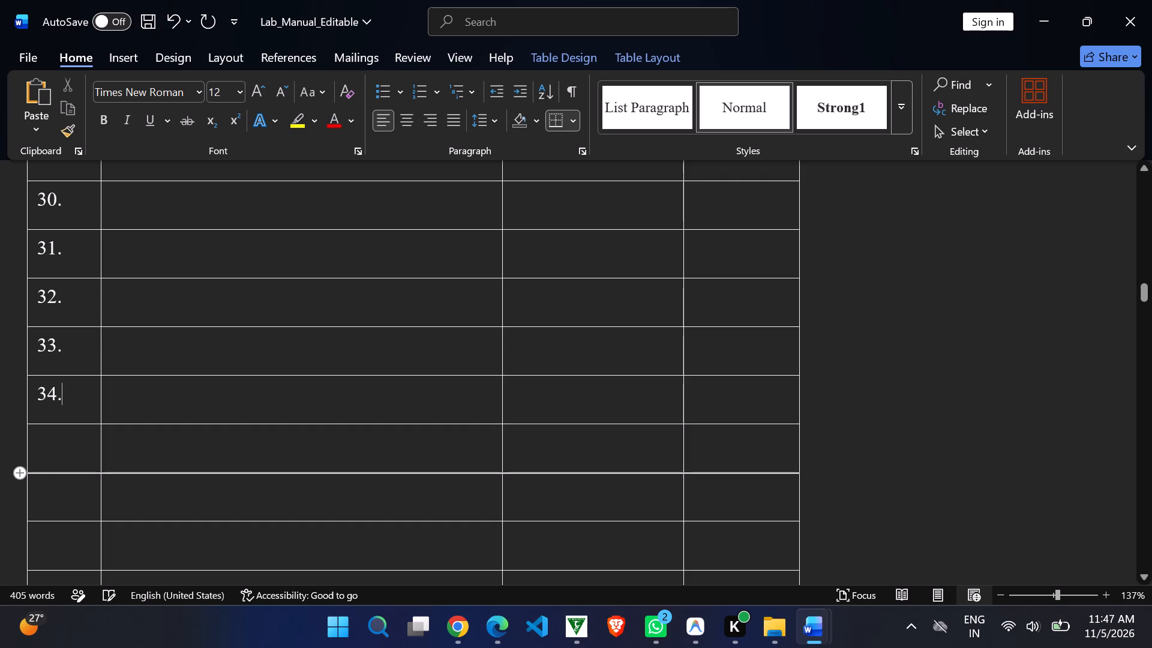
click(45, 446)
text(35,)
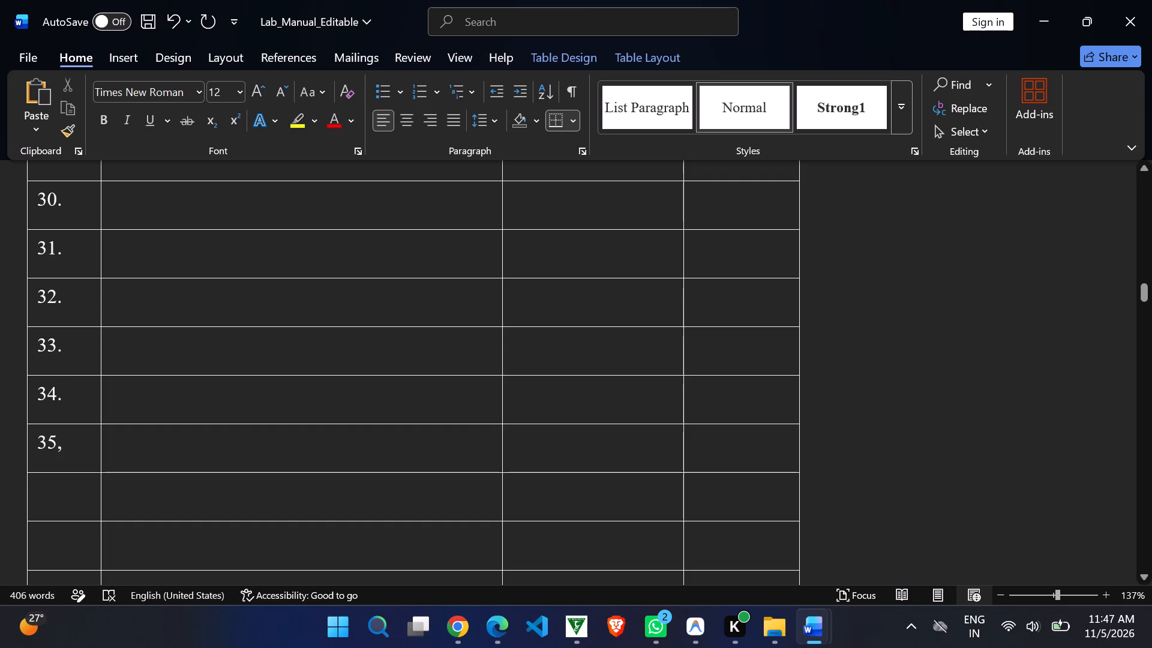
key(BackSpace)
key(period)
Number the two rows after row 35 in the first column as 36. and 37.
click(82, 493)
text(36.)
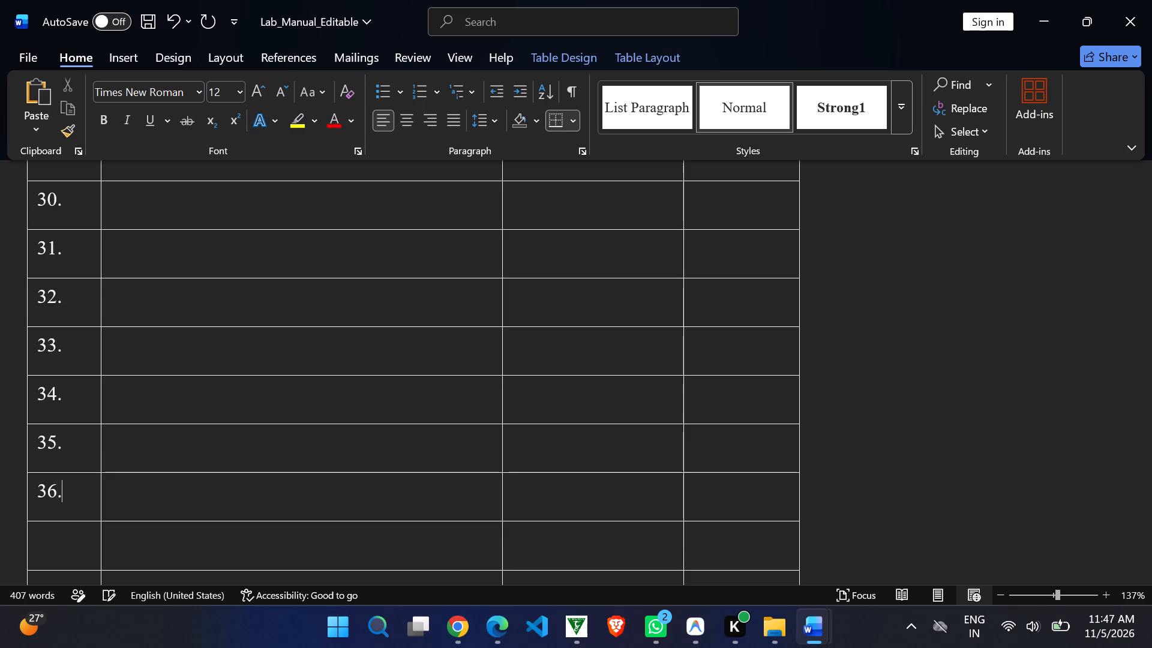
click(51, 539)
key(3)
key(7)
key(BackSpace)
click(74, 485)
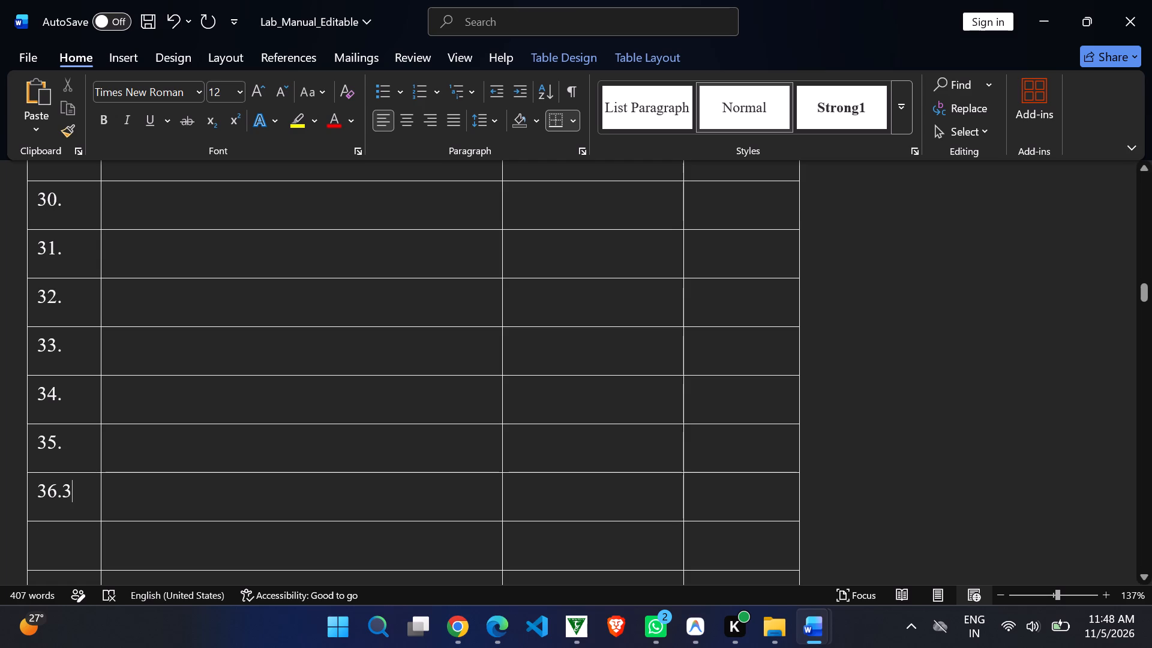
key(BackSpace)
key(BackSpace)
key(period)
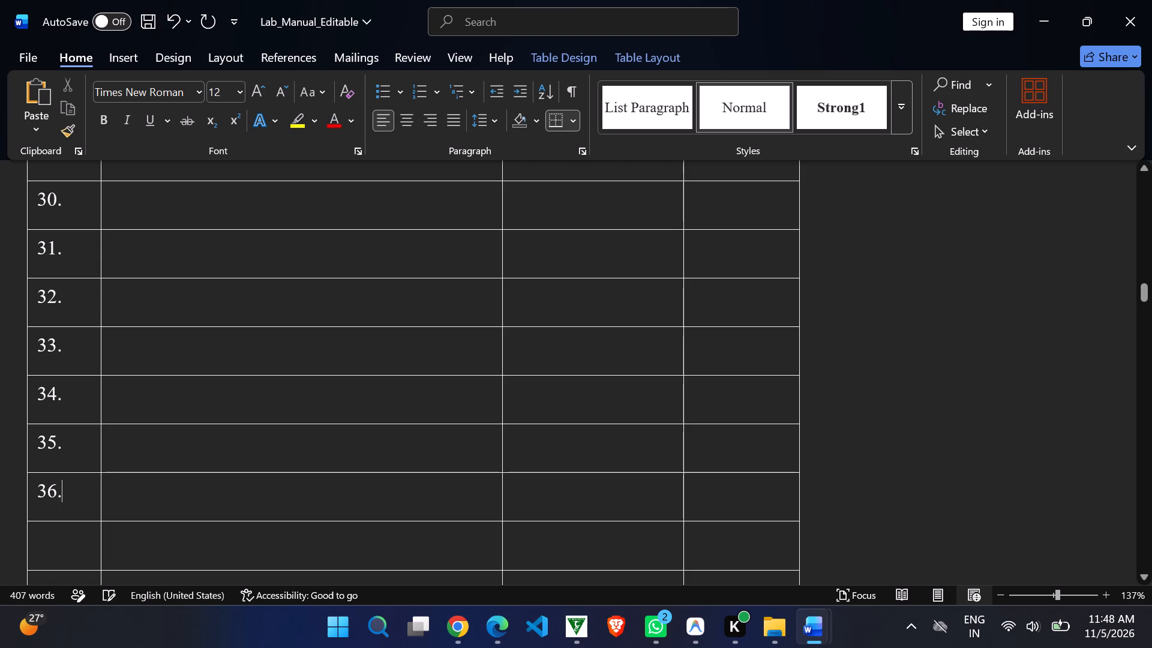
click(53, 536)
text(37)
key(period)
Number the three rows after row 37 in the first column as 38., 39. and 40.
scroll(53, 536, down, 1)
scroll(1, 607, down, 3)
scroll(138, 439, down, 1)
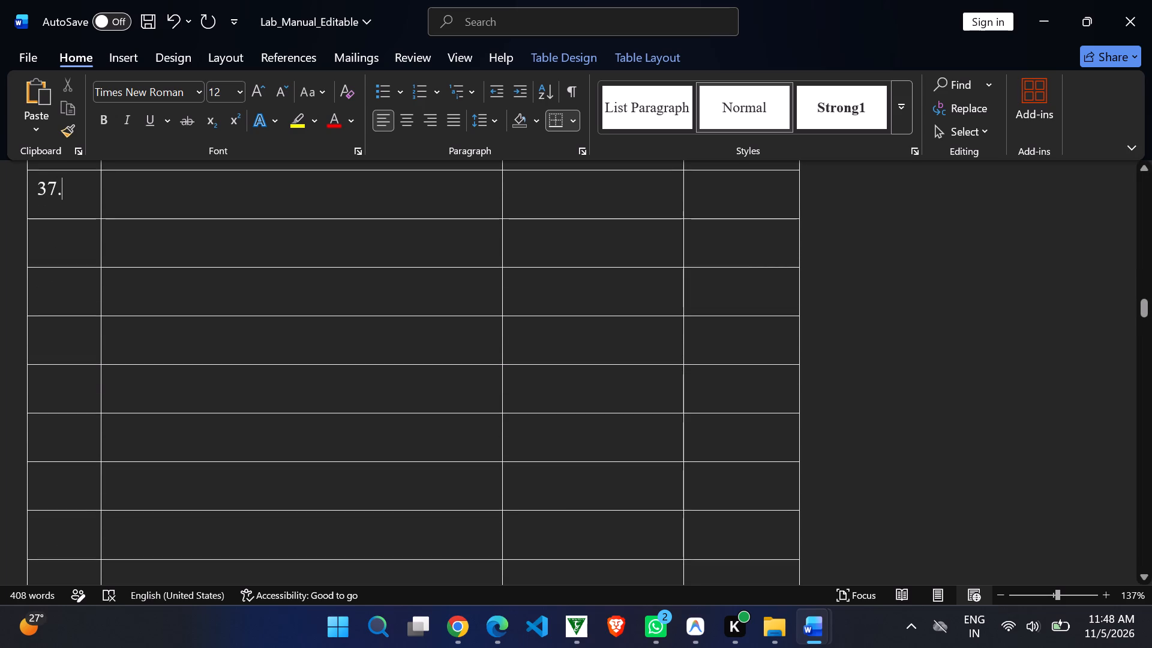
click(74, 244)
key(3)
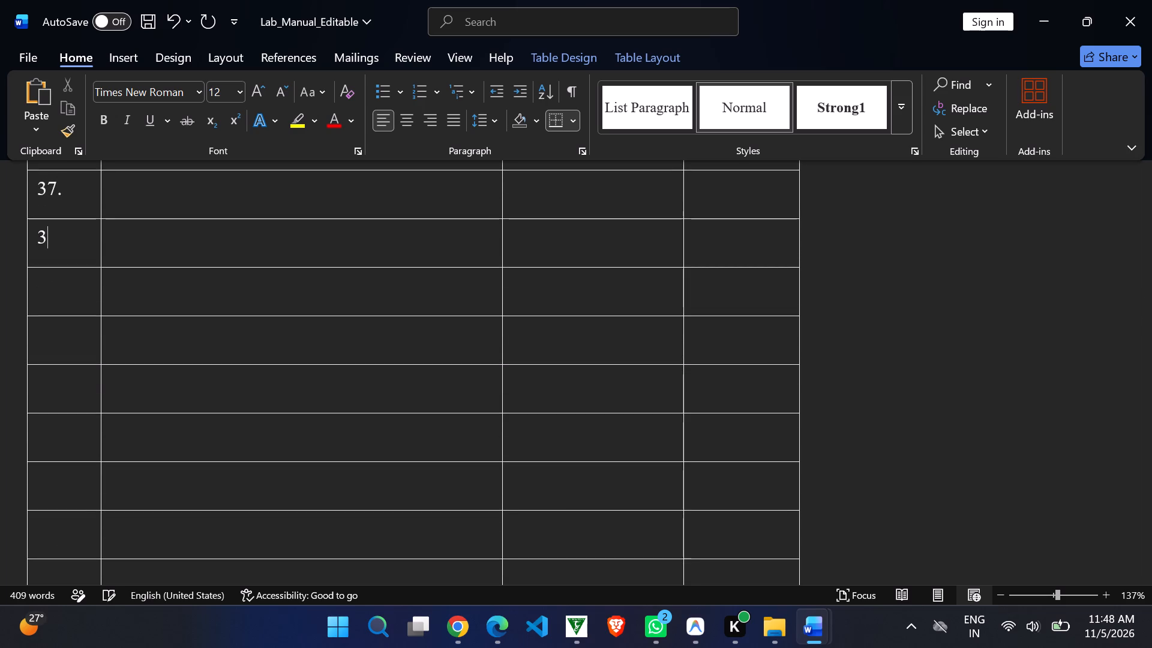
text(8.)
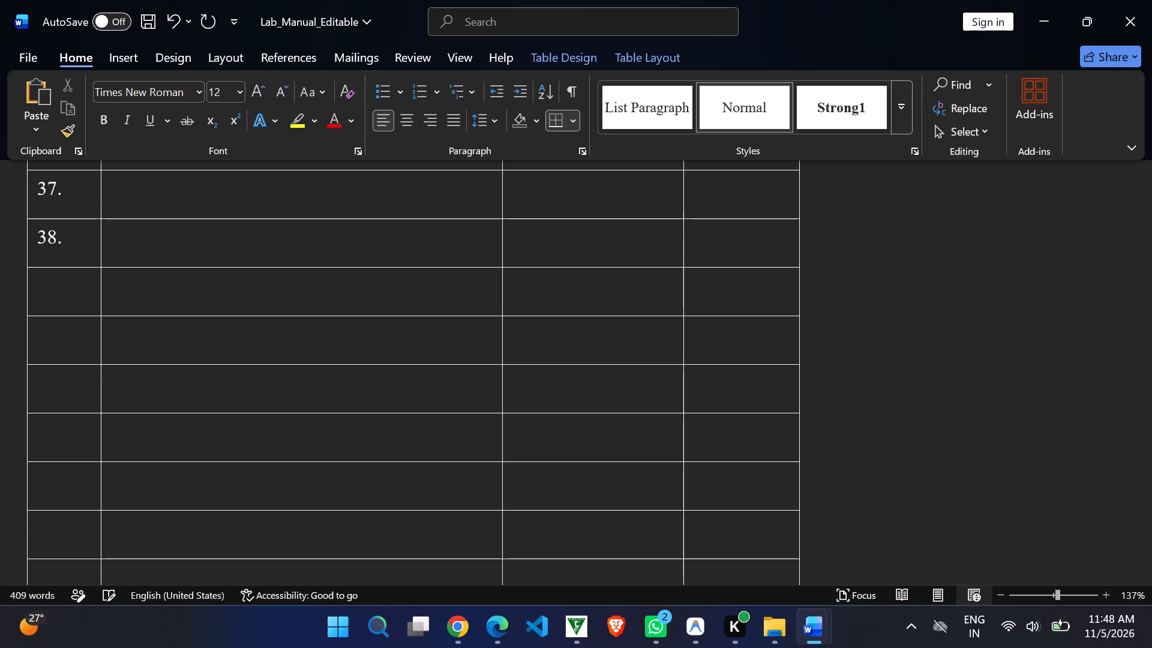
click(55, 287)
text(39)
key(period)
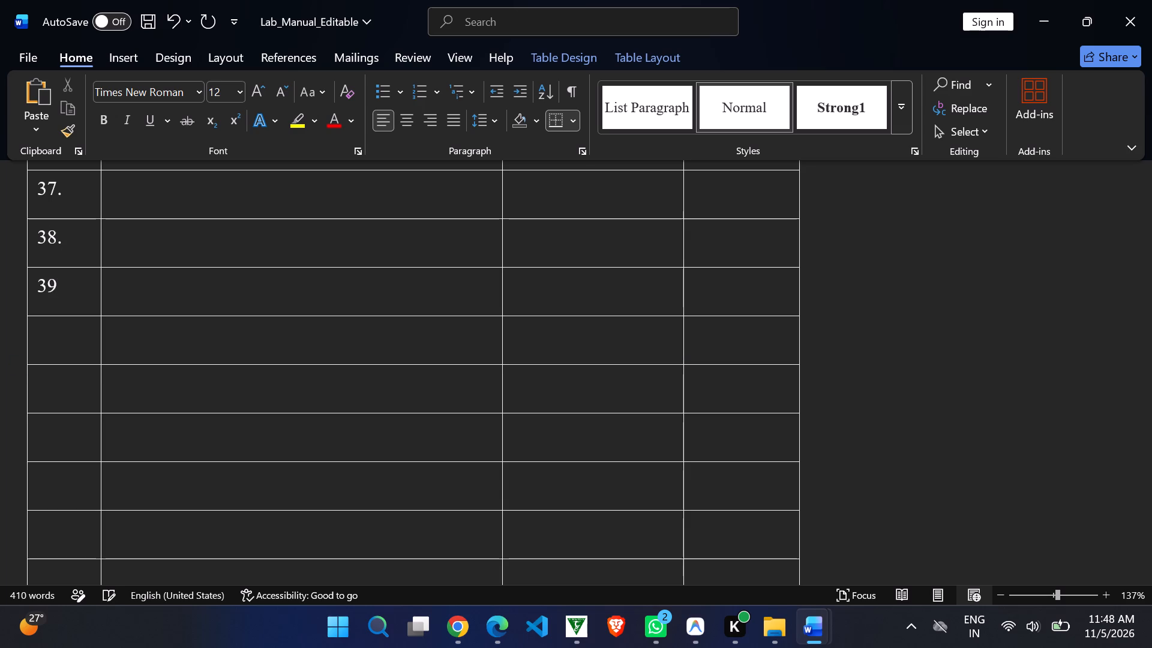
click(51, 331)
key(3)
key(BackSpace)
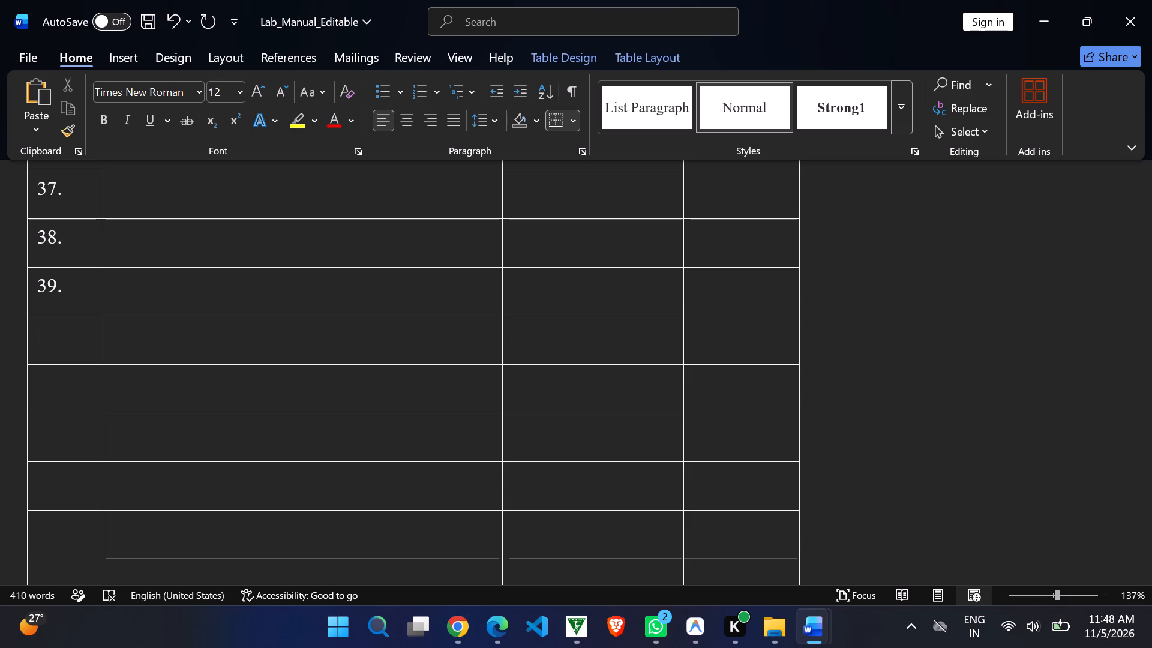
text(40.)
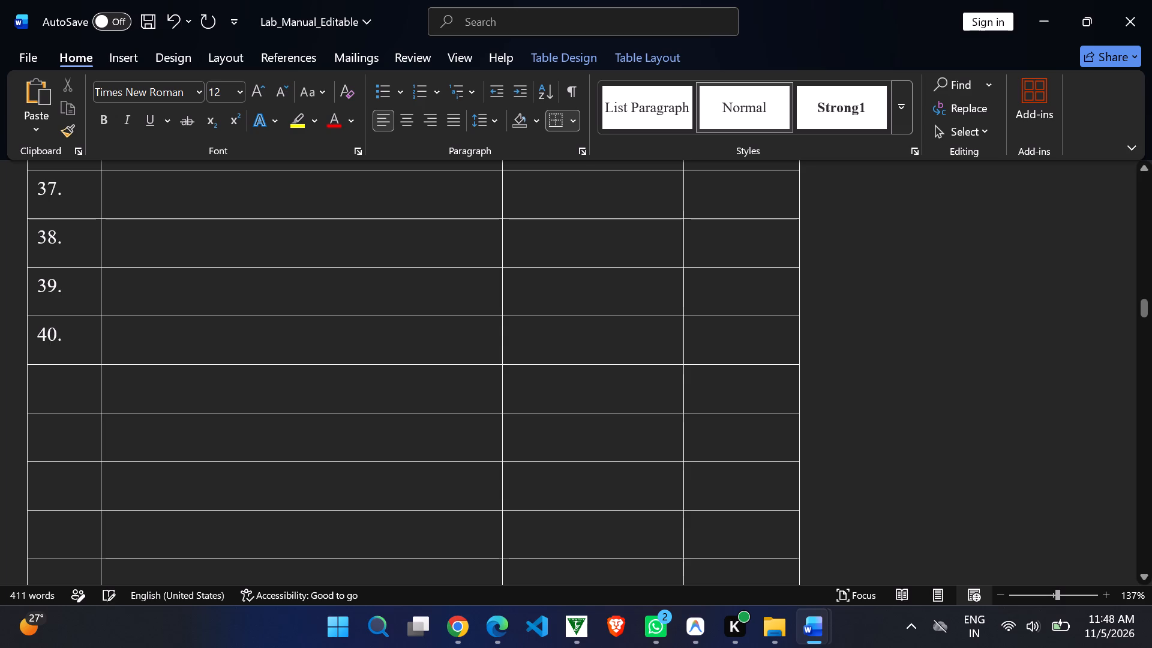
Number the two rows after row 40 in the first column as 41. and 42.
click(43, 377)
click(50, 385)
text(41)
key(period)
click(67, 437)
key(4)
key(2)
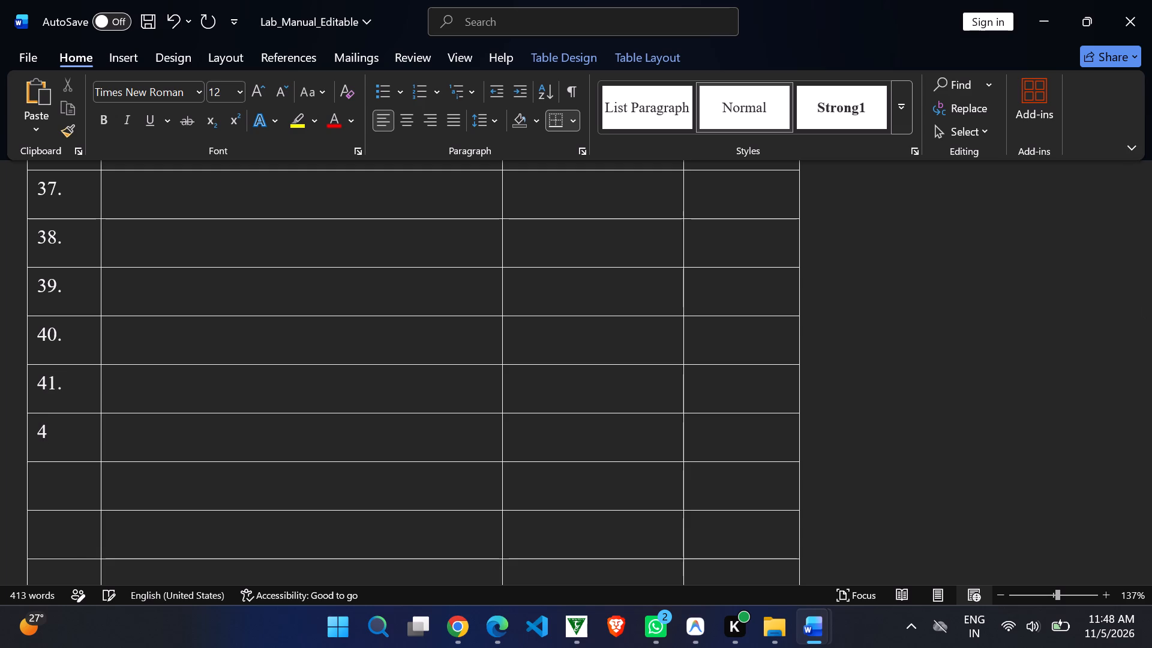
key(period)
Delete the entire empty last row of the List of Experiments table, well below row 42.
scroll(67, 437, down, 1)
scroll(116, 533, down, 2)
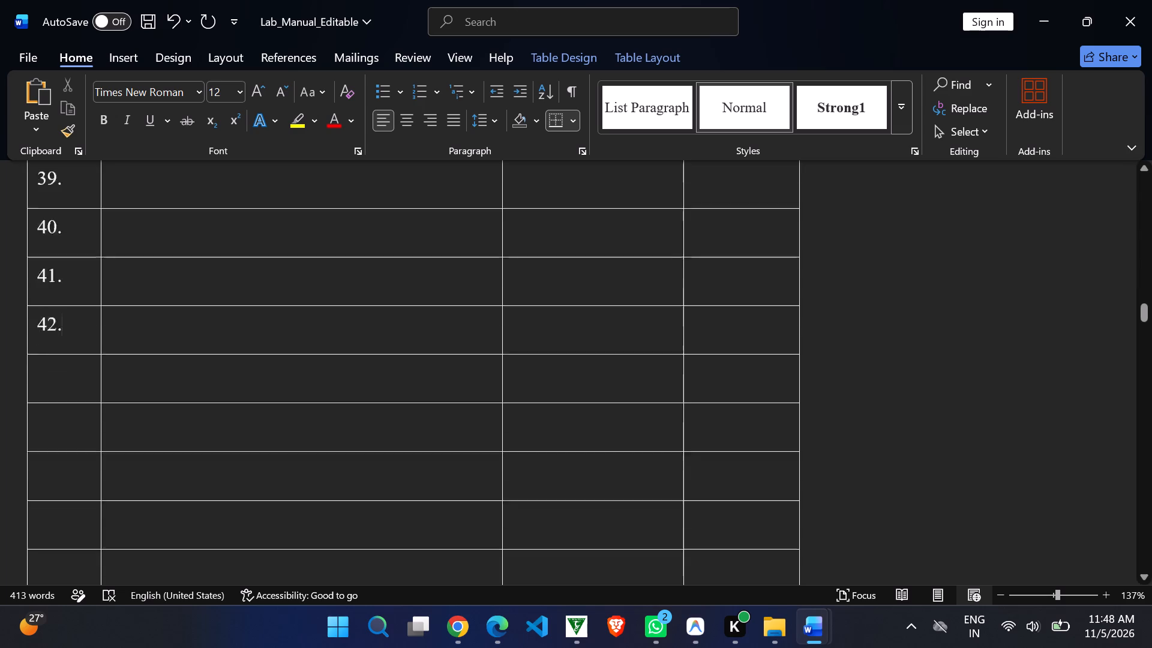
scroll(101, 584, down, 1)
scroll(129, 441, down, 2)
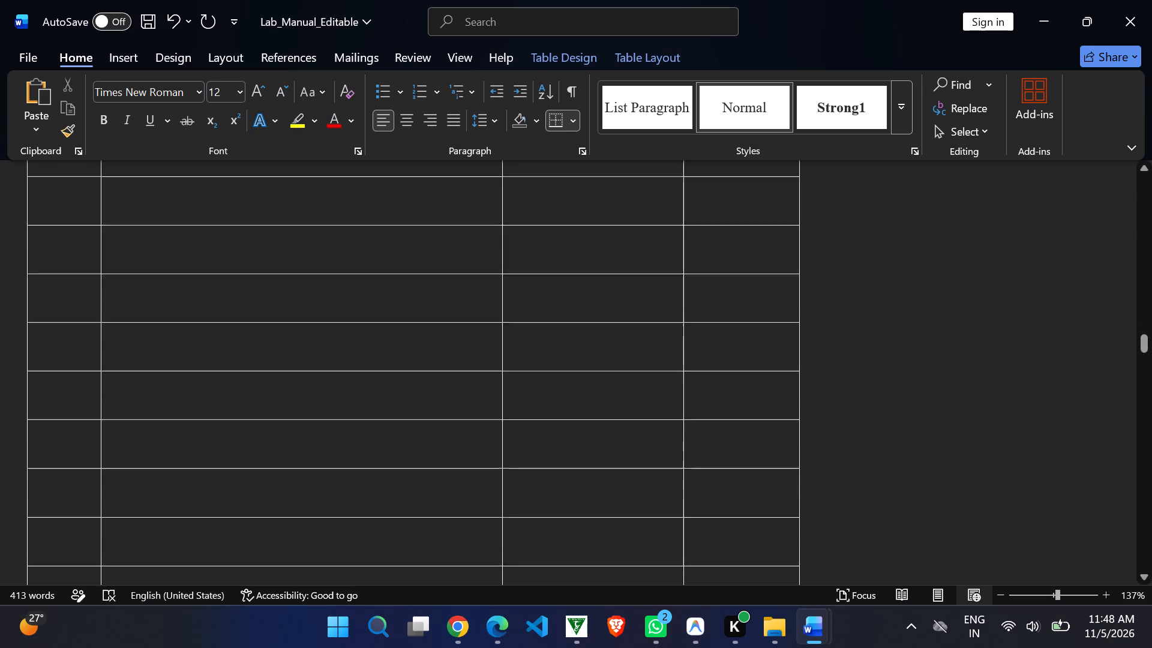
scroll(129, 441, down, 2)
scroll(129, 441, up, 1)
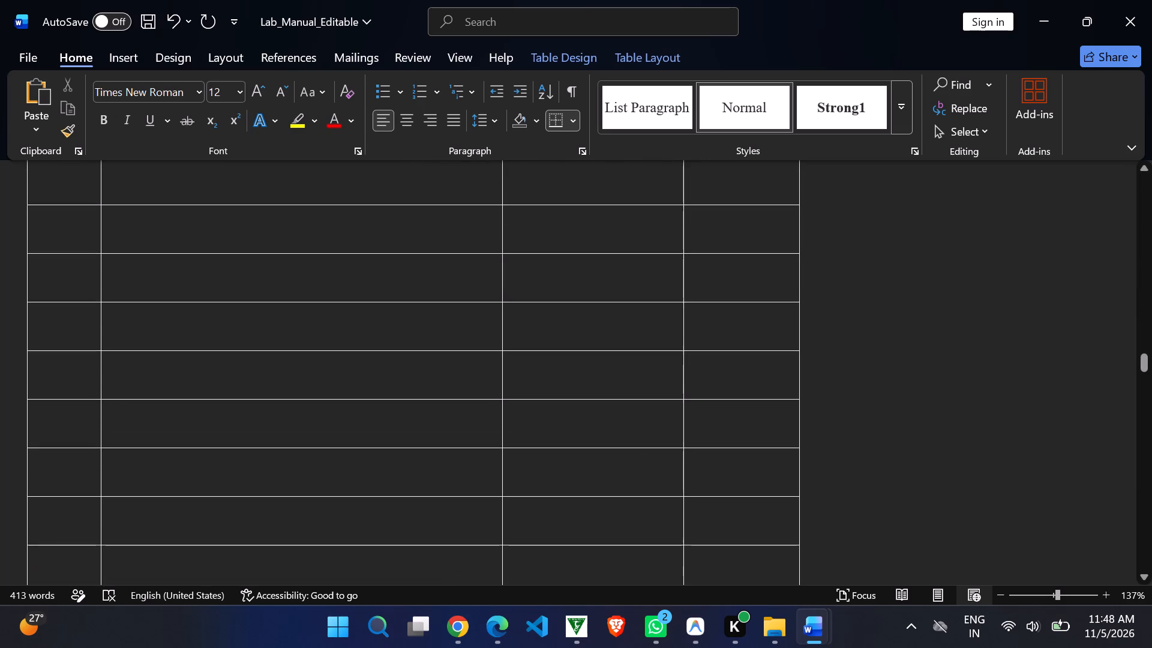
right_click(158, 558)
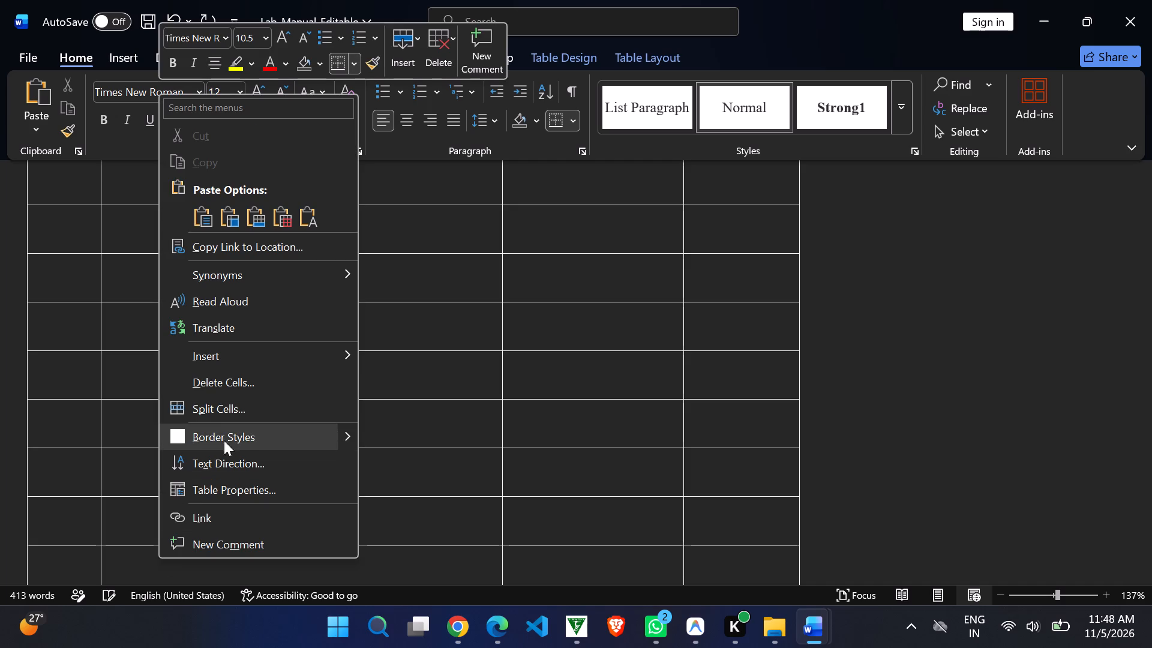
click(238, 376)
click(511, 290)
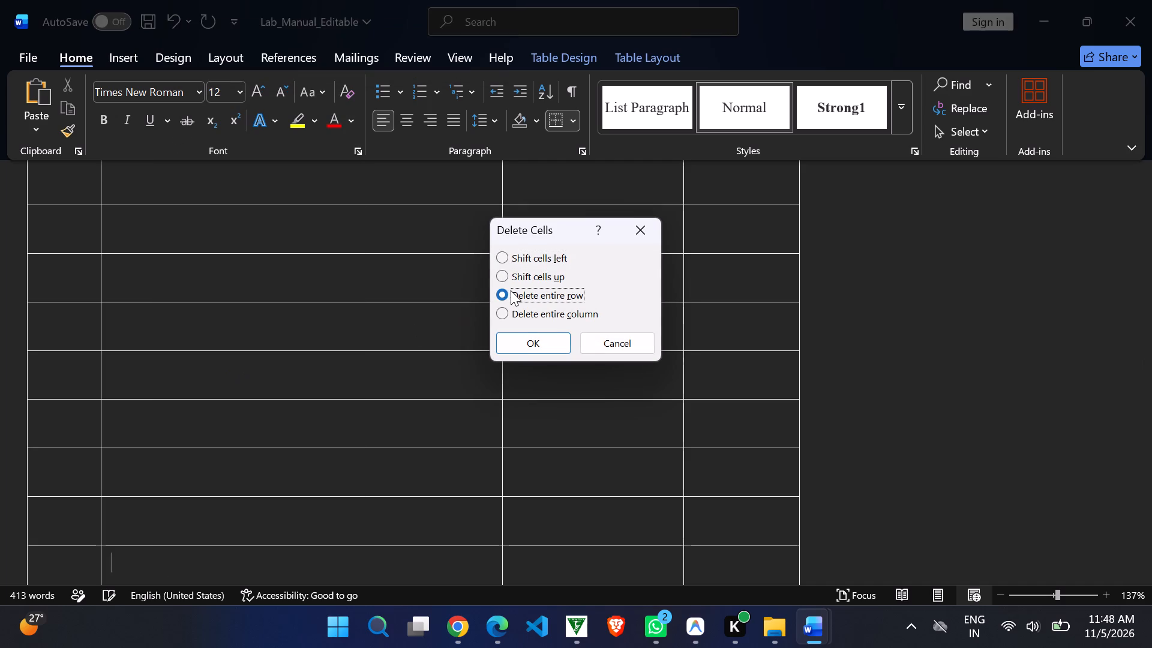
click(518, 342)
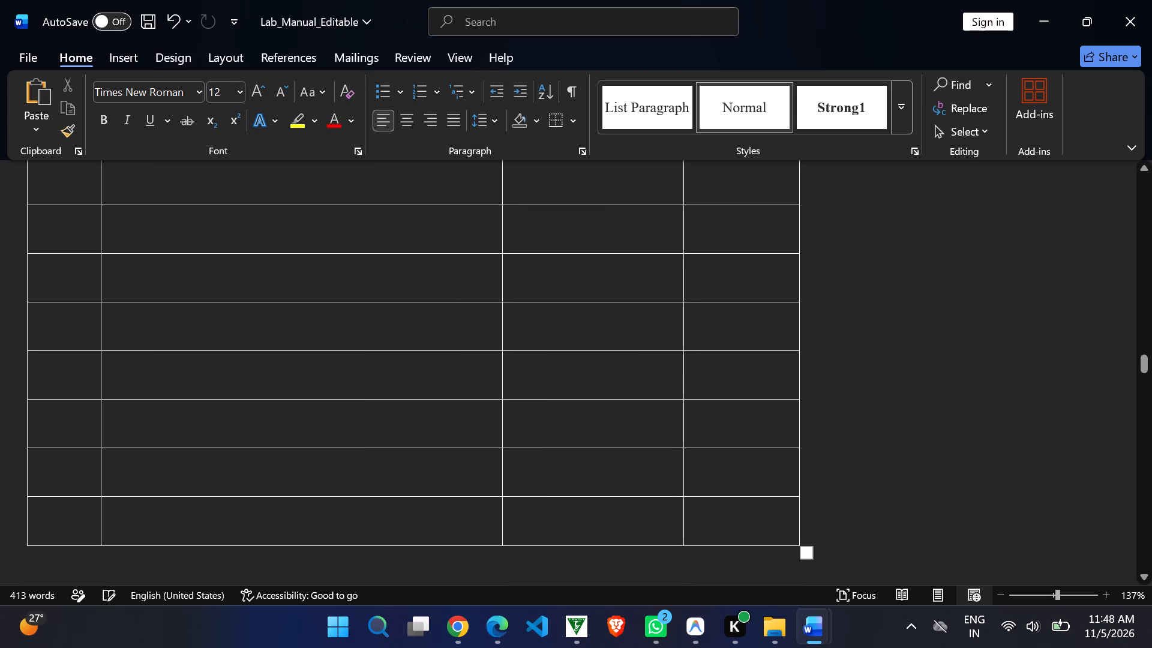
Delete two more entire empty rows near the end of the List of Experiments table: the last row, plus one slightly above the end.
right_click(386, 533)
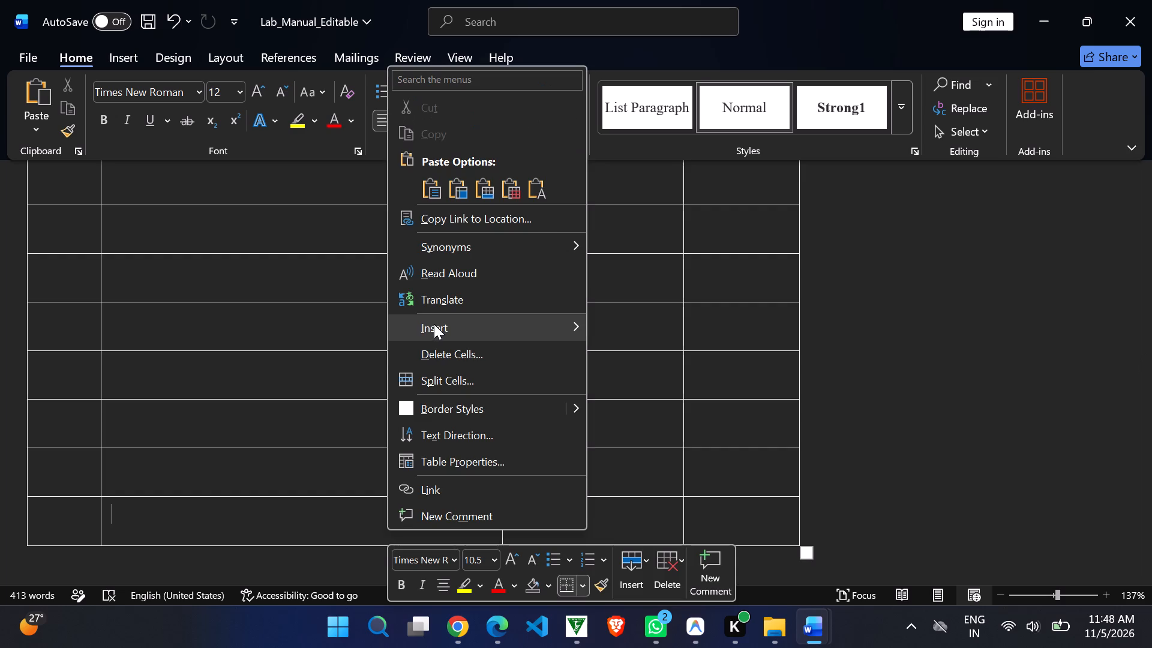
click(443, 359)
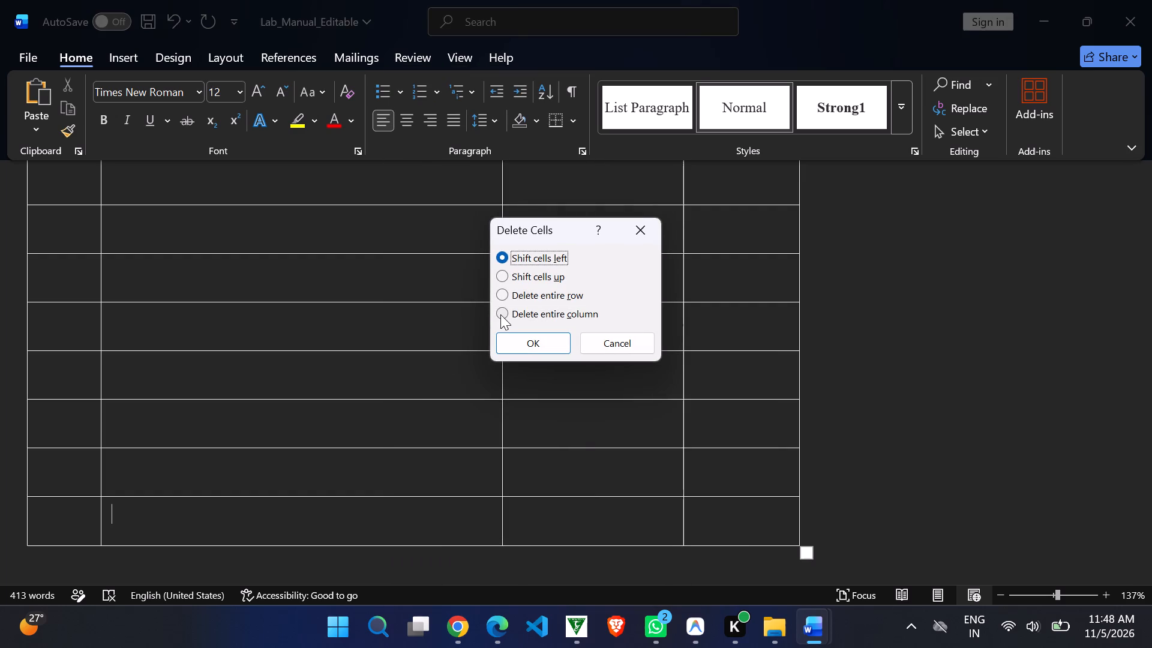
click(506, 299)
click(517, 334)
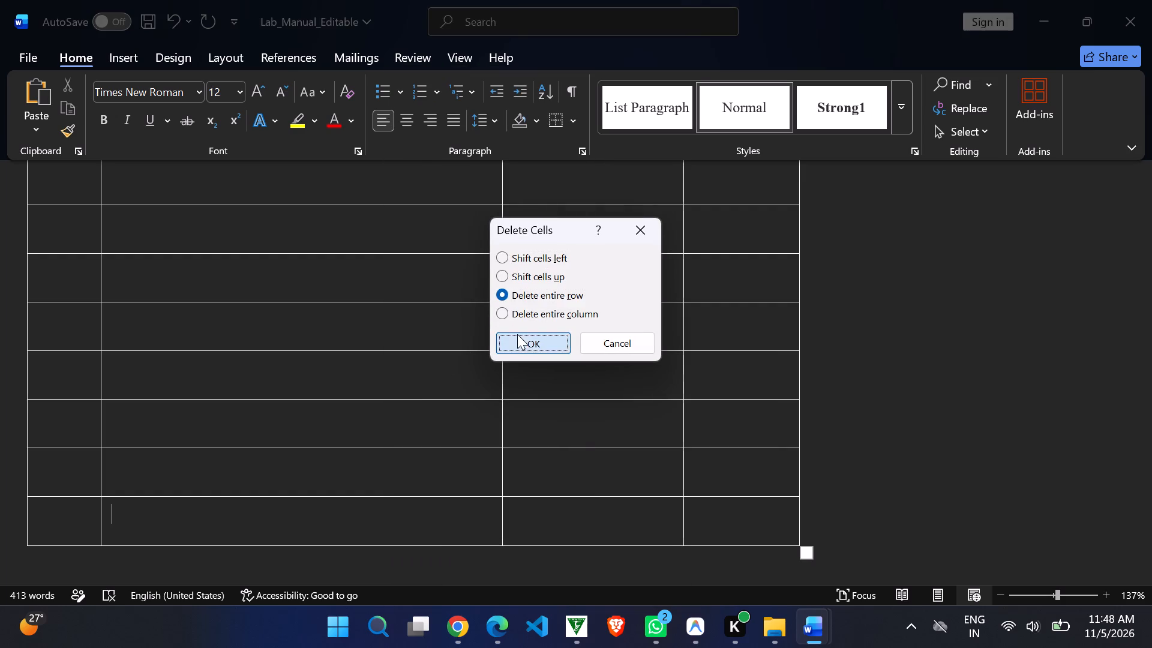
right_click(446, 370)
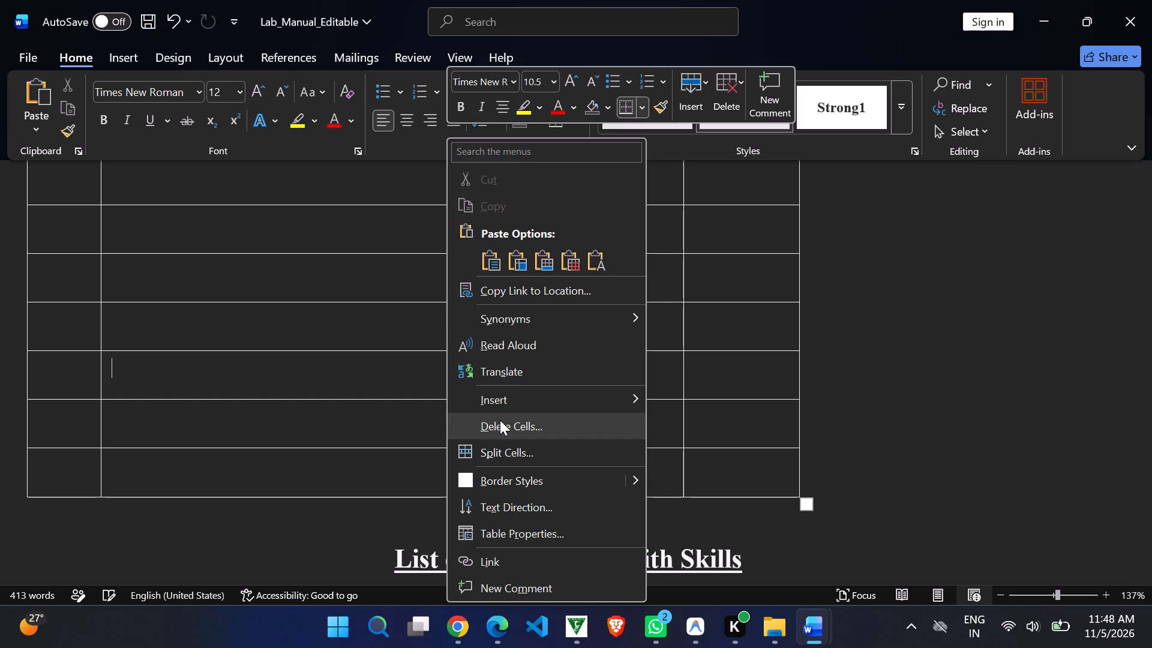
click(500, 420)
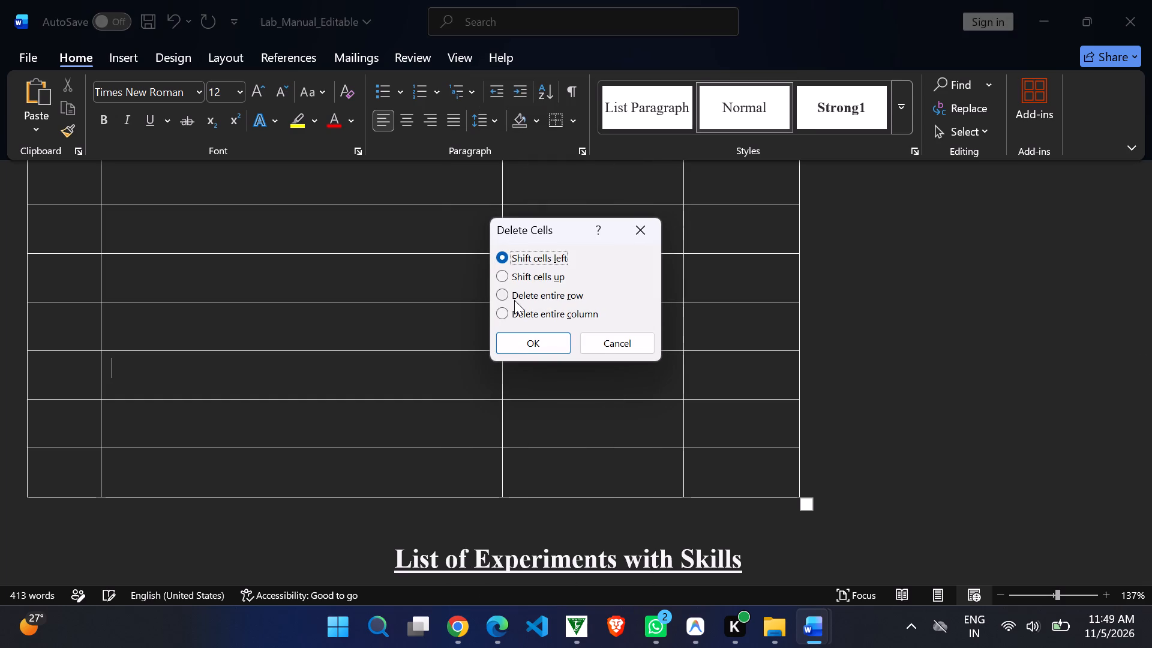
click(514, 300)
click(526, 345)
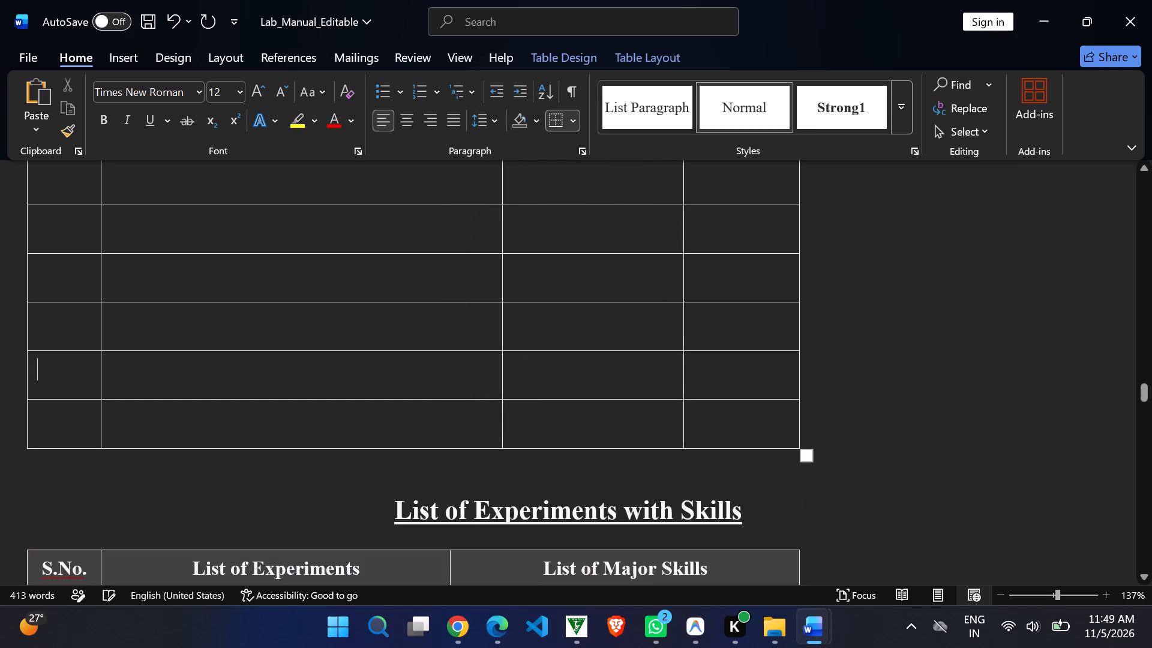
Delete two entire empty rows just above the List of Experiments with Skills heading, the second-to-last row first.
right_click(501, 366)
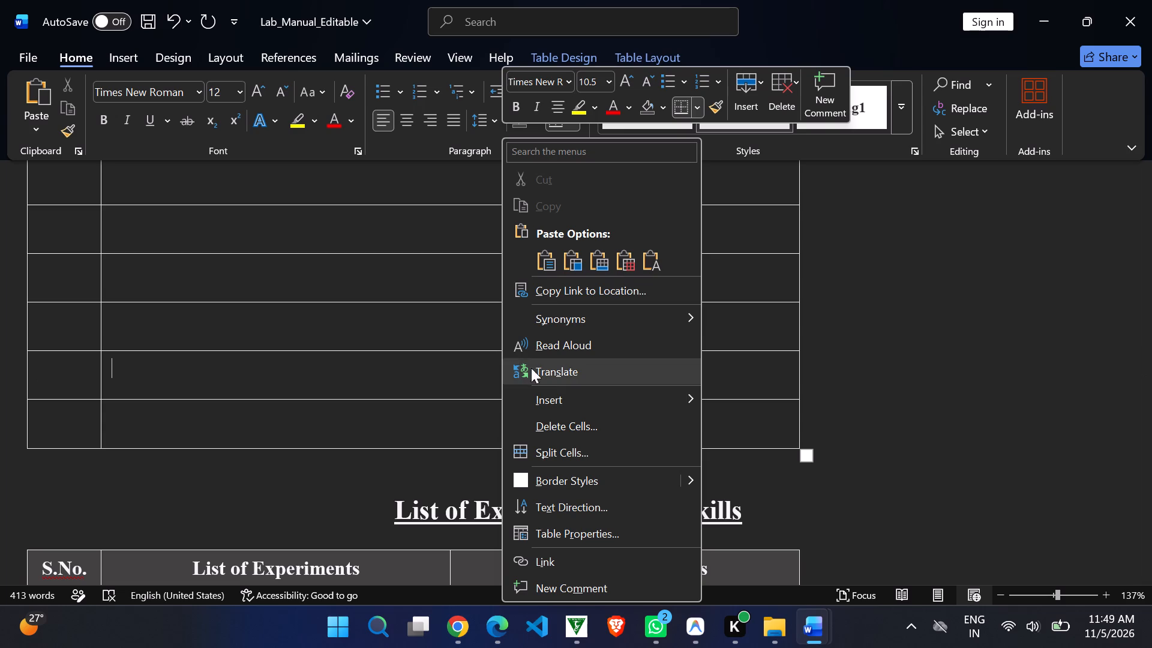
double_click(562, 418)
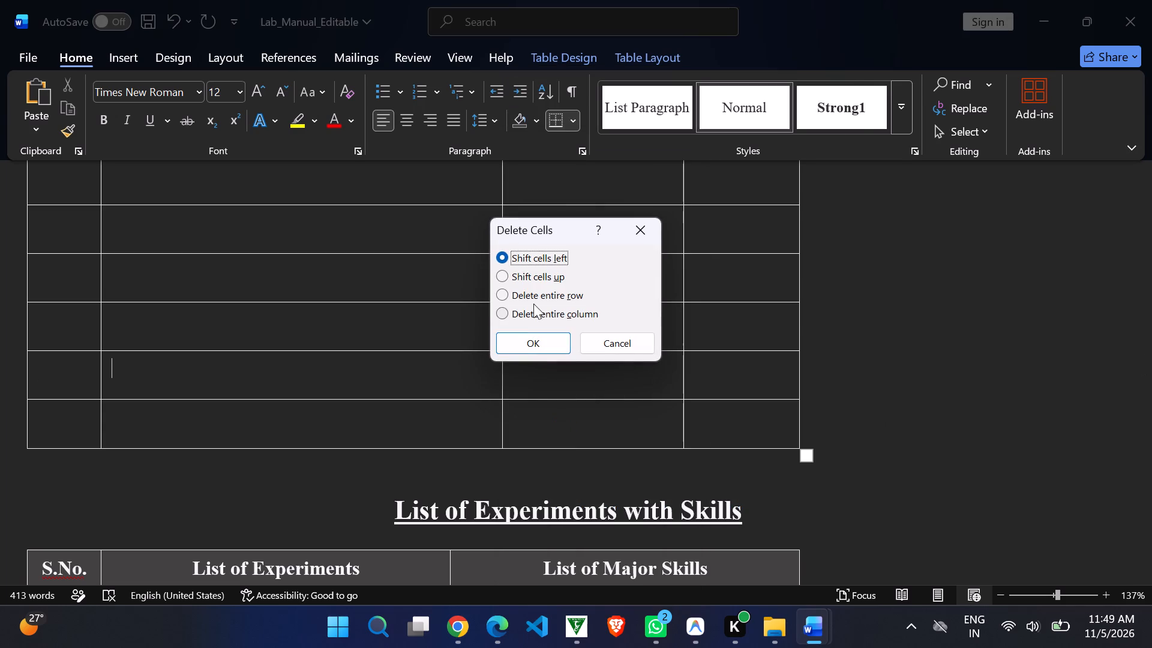
click(533, 300)
click(536, 341)
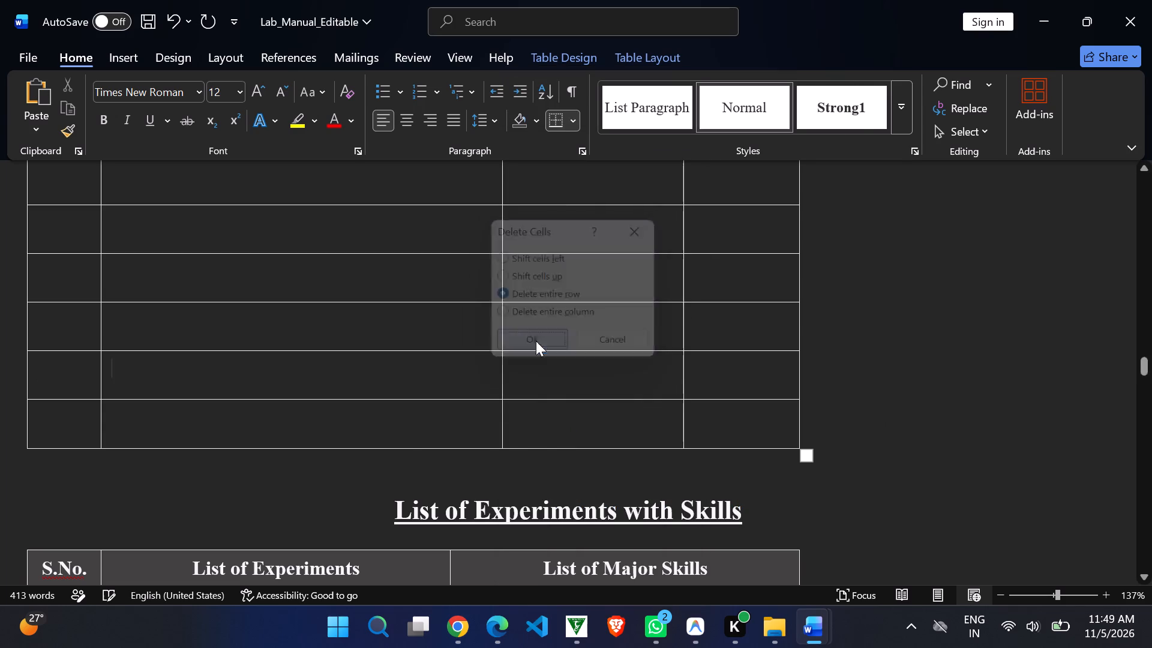
right_click(539, 361)
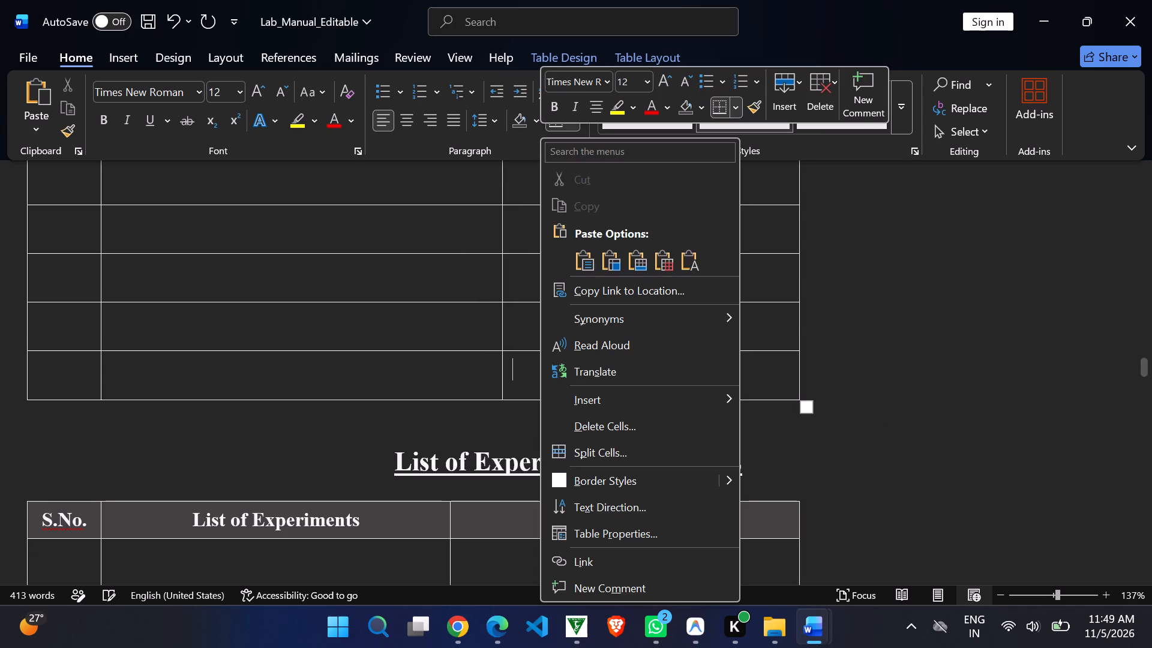
click(610, 437)
click(548, 296)
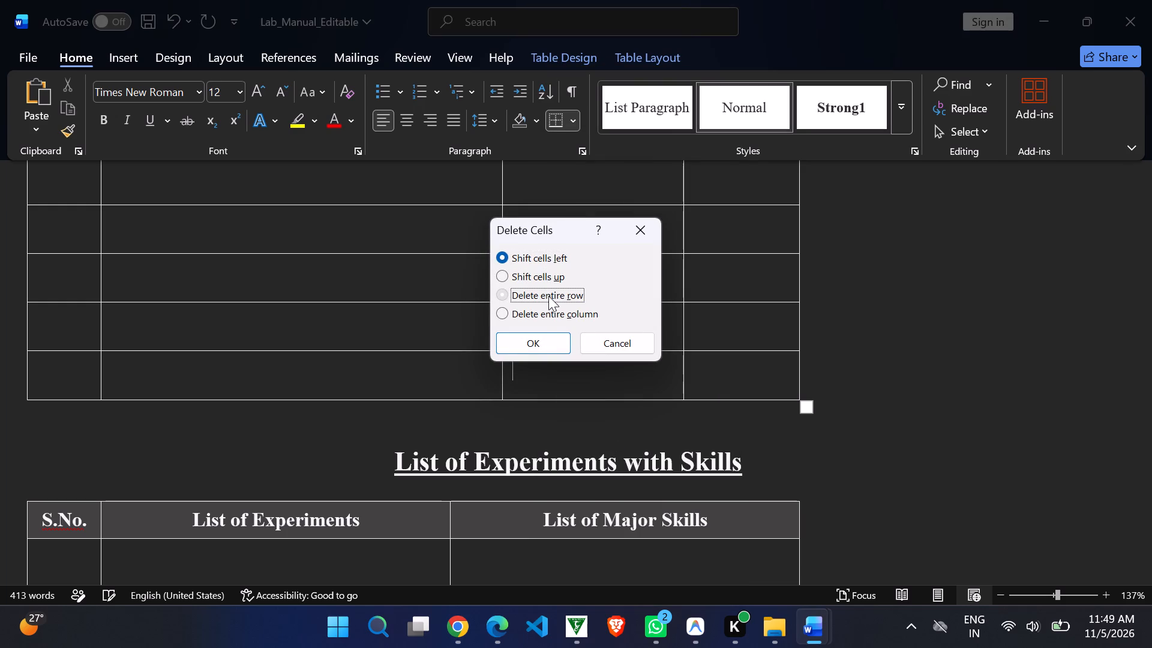
click(539, 334)
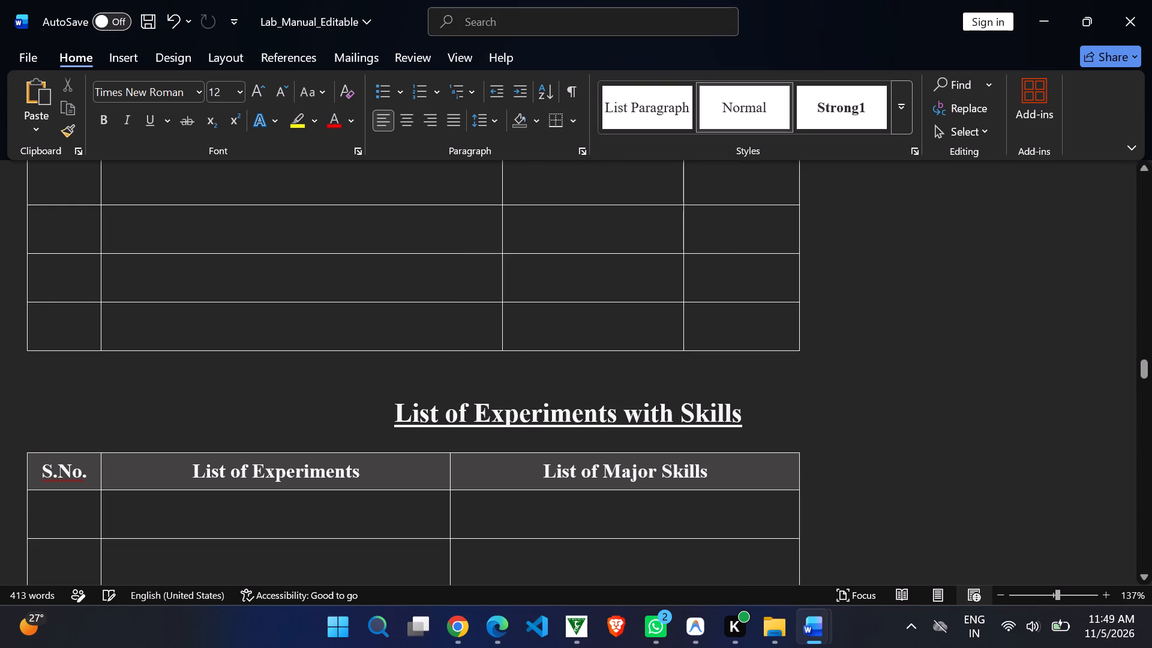
Delete the last two entire empty rows of the table above the List of Experiments with Skills heading, one at a time.
right_click(539, 334)
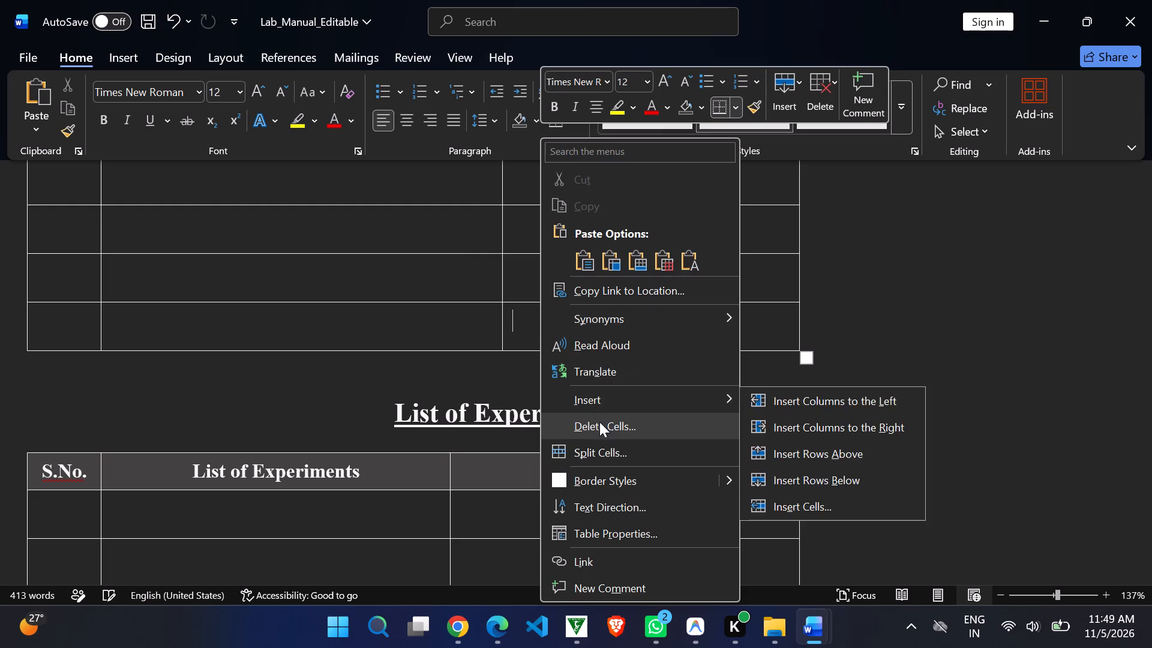
click(597, 428)
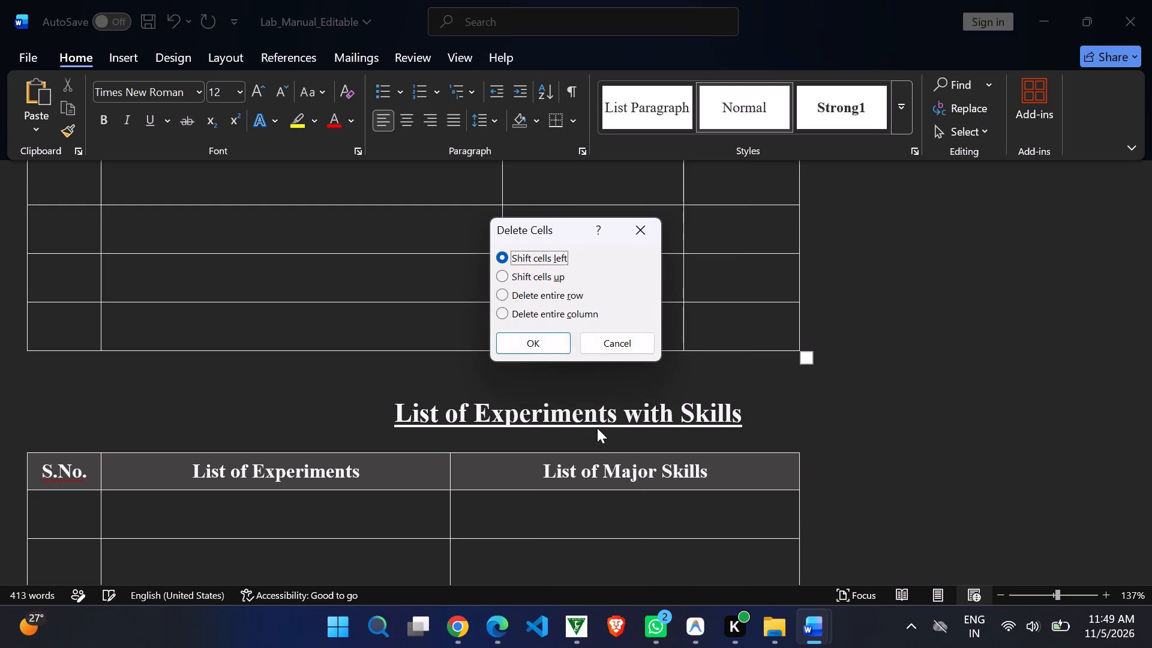
click(551, 293)
click(538, 337)
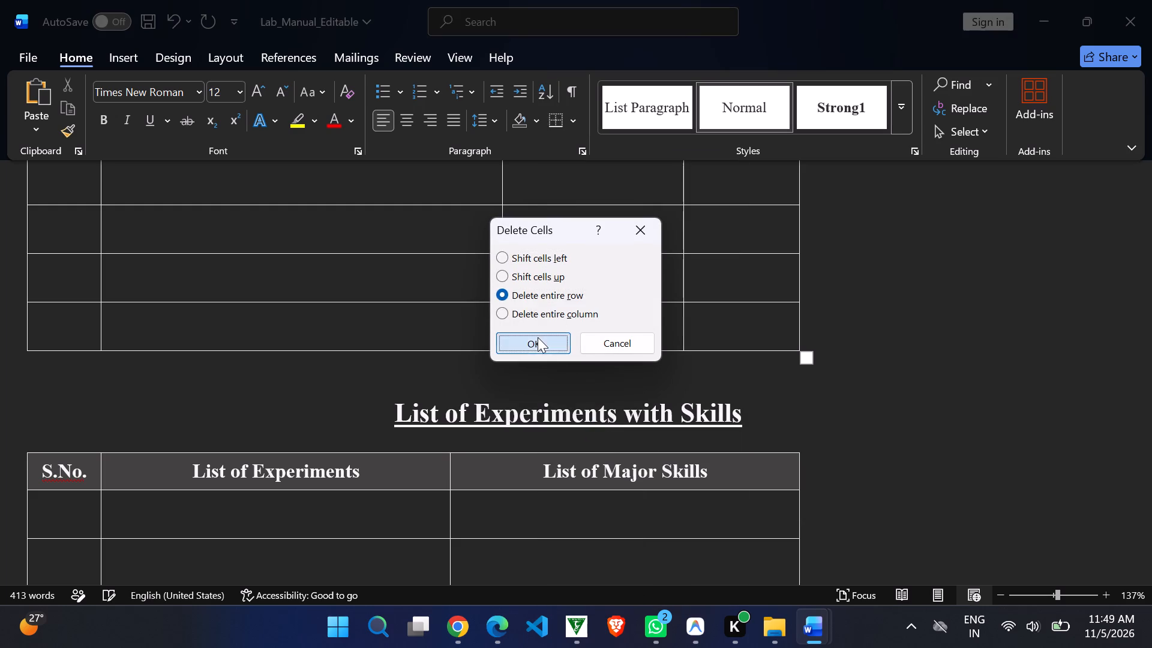
right_click(533, 277)
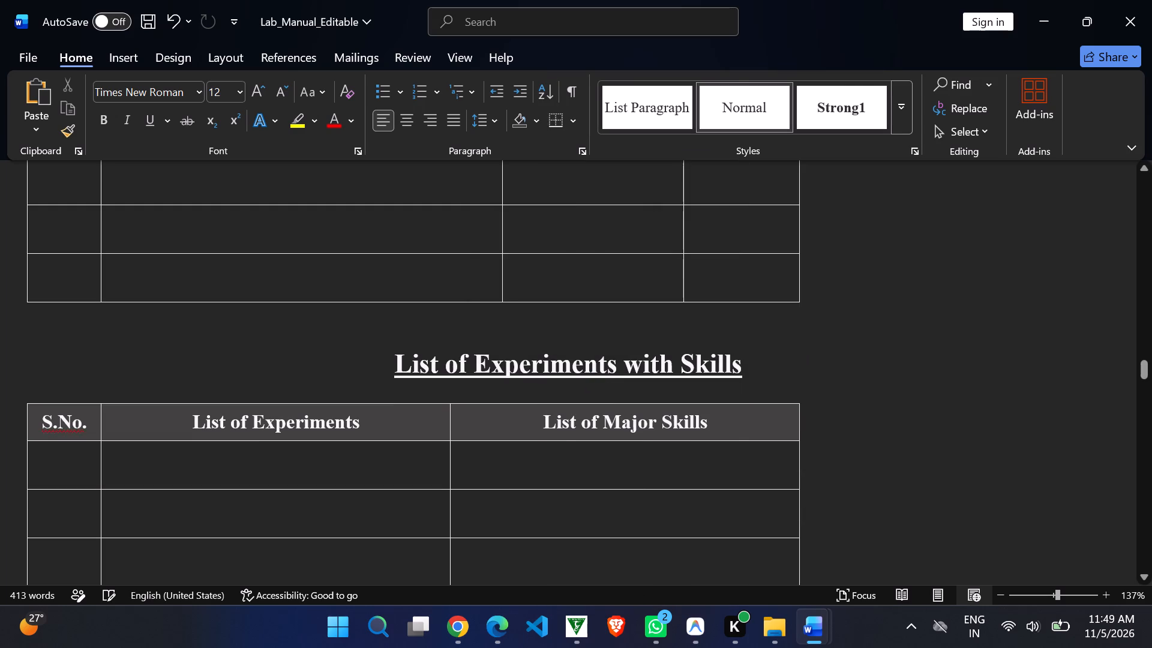
click(589, 426)
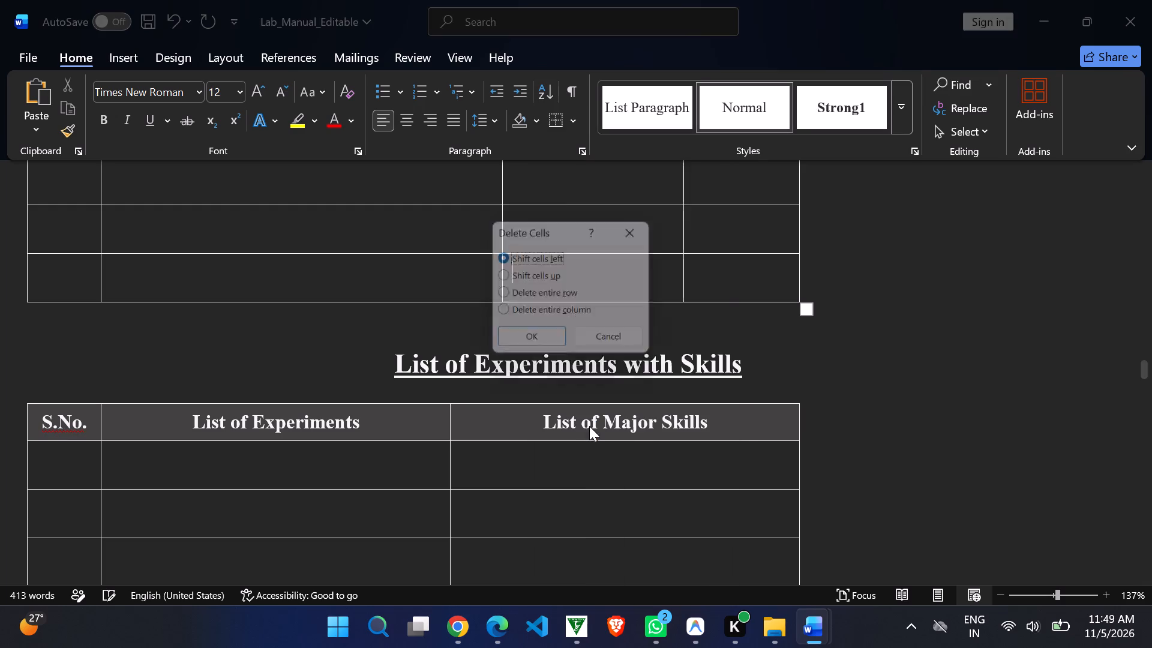
click(547, 291)
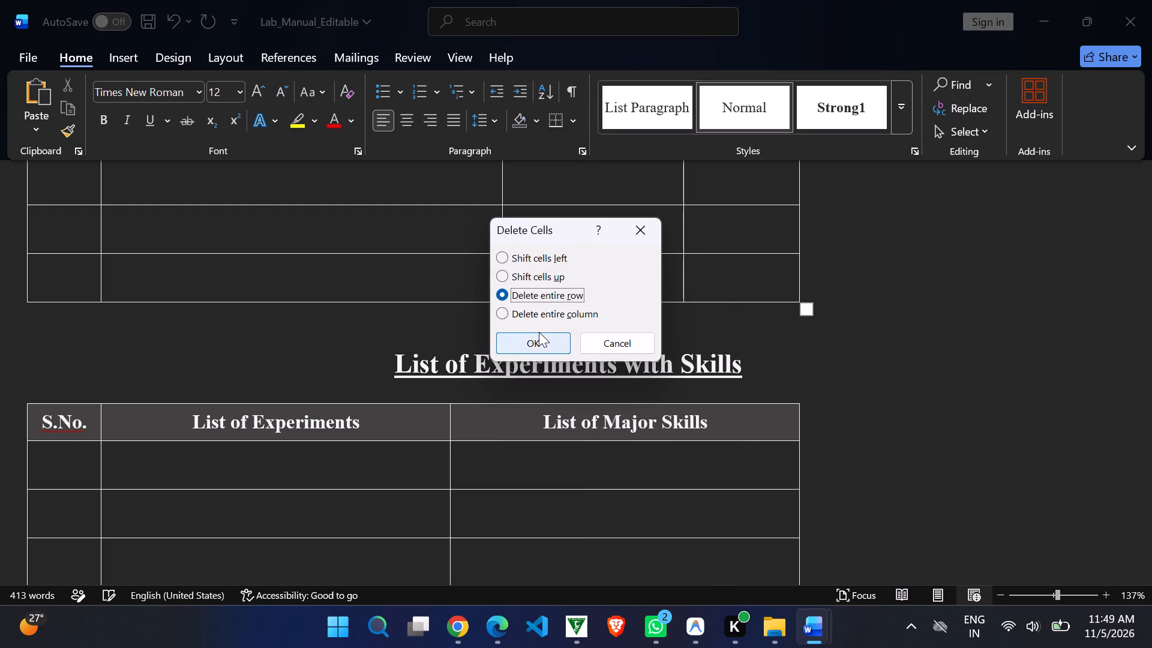
click(539, 332)
Delete two more entire empty rows from the unnumbered lower part of the List of Experiments table.
scroll(539, 332, up, 2)
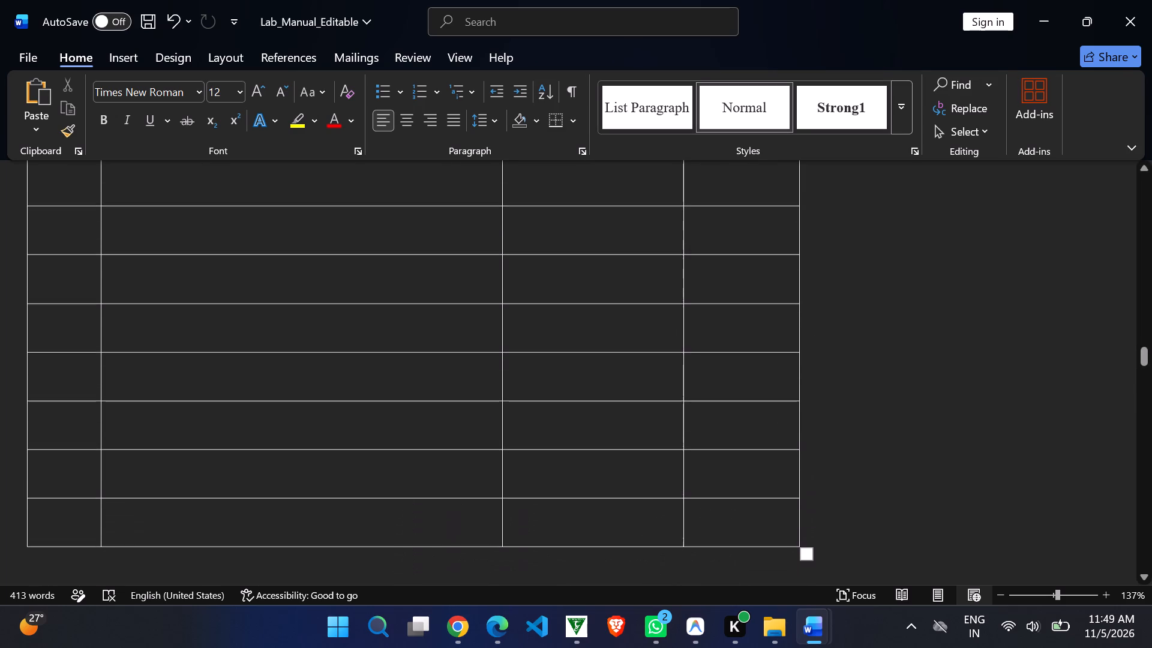
right_click(527, 284)
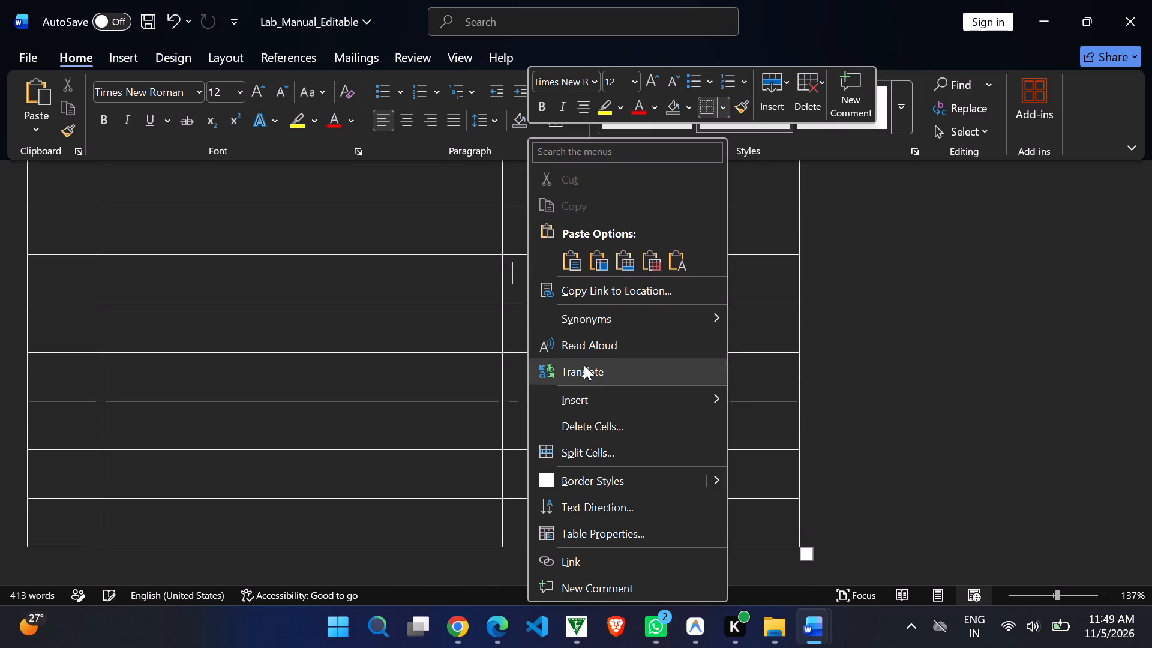
click(608, 428)
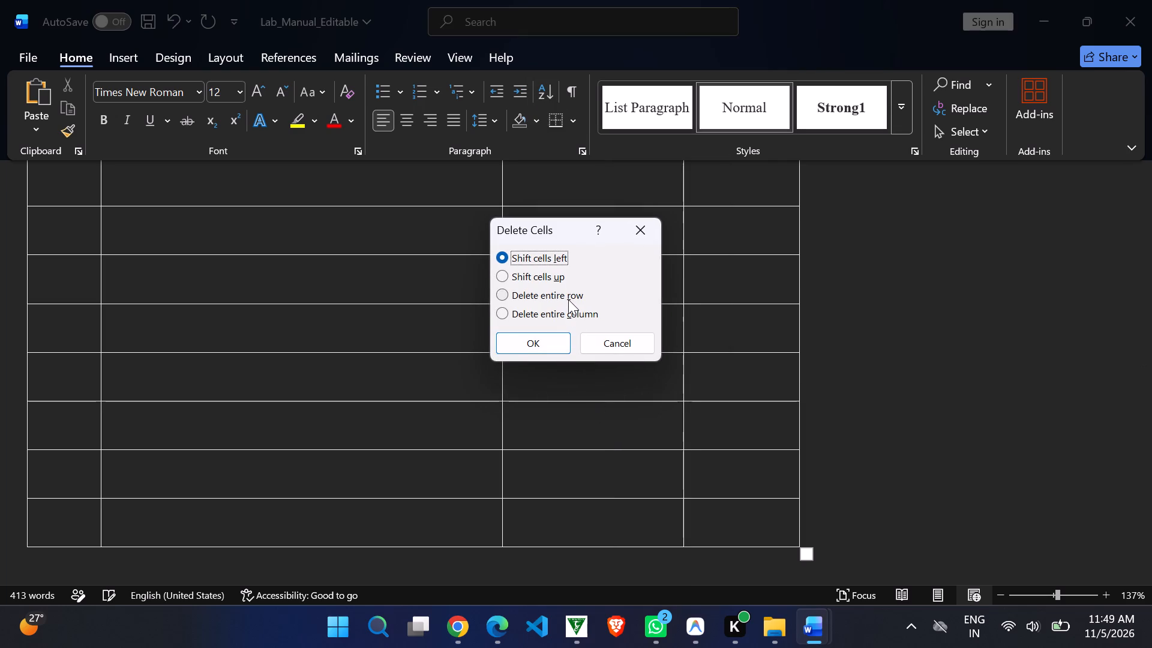
click(568, 299)
click(551, 334)
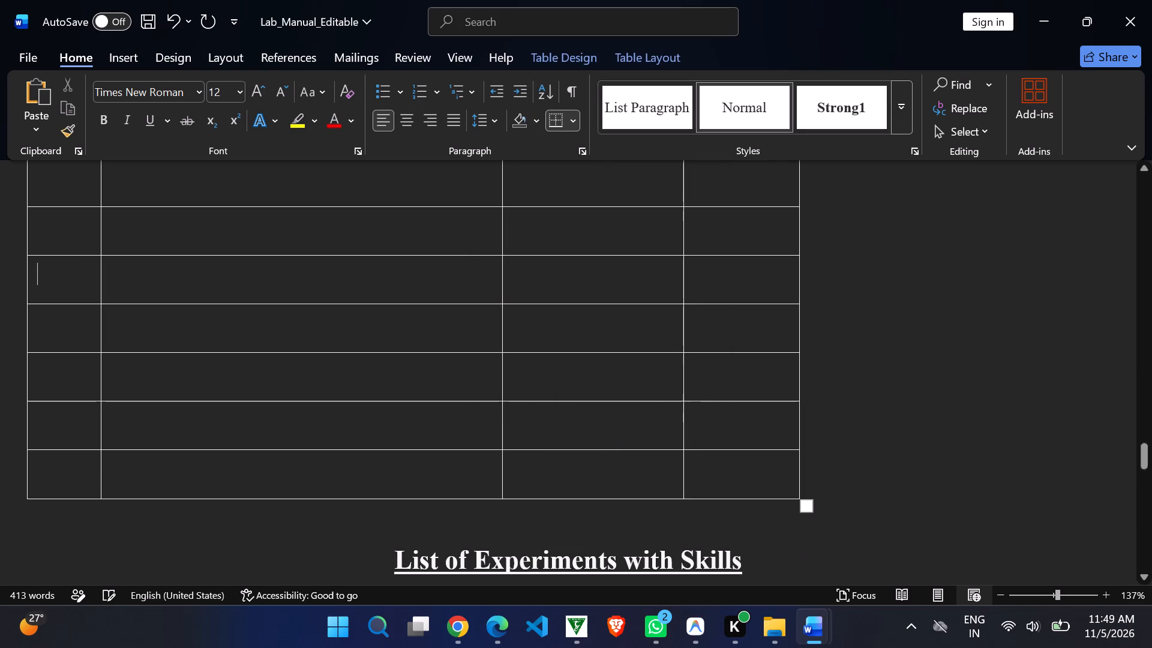
right_click(551, 334)
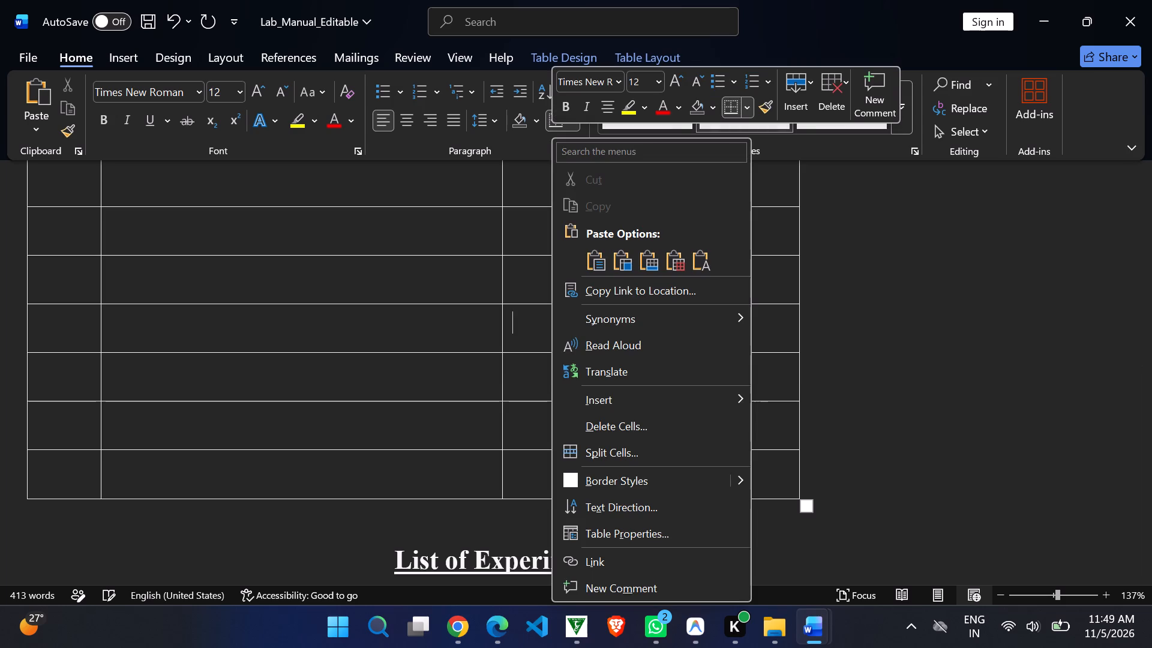
click(622, 424)
click(563, 295)
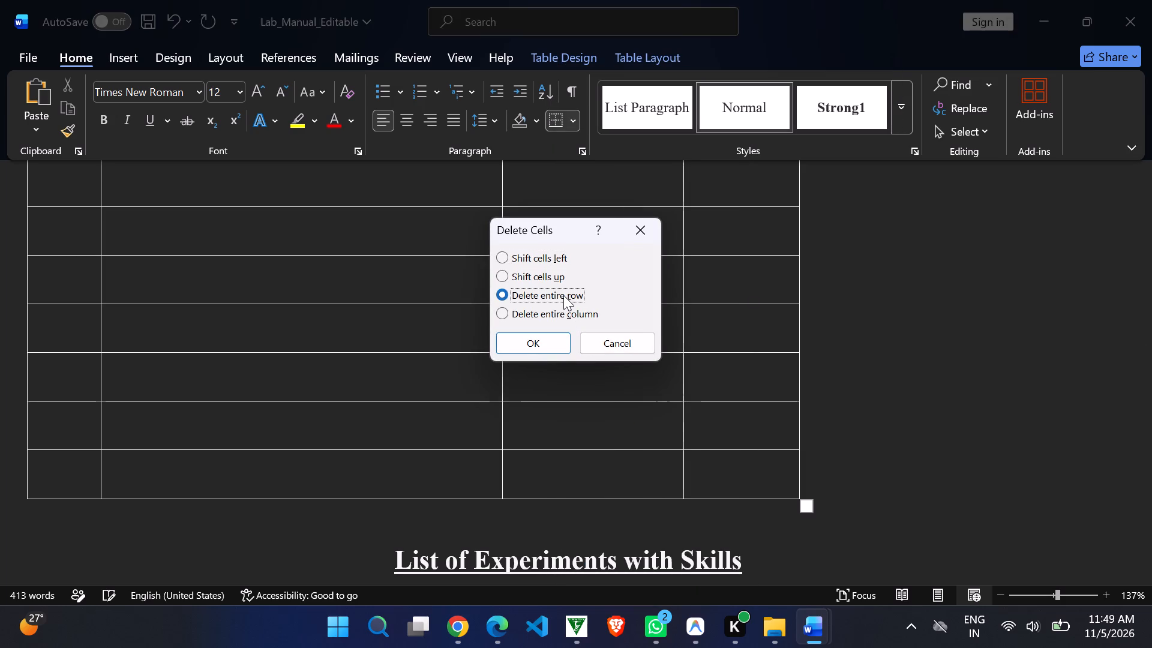
click(554, 344)
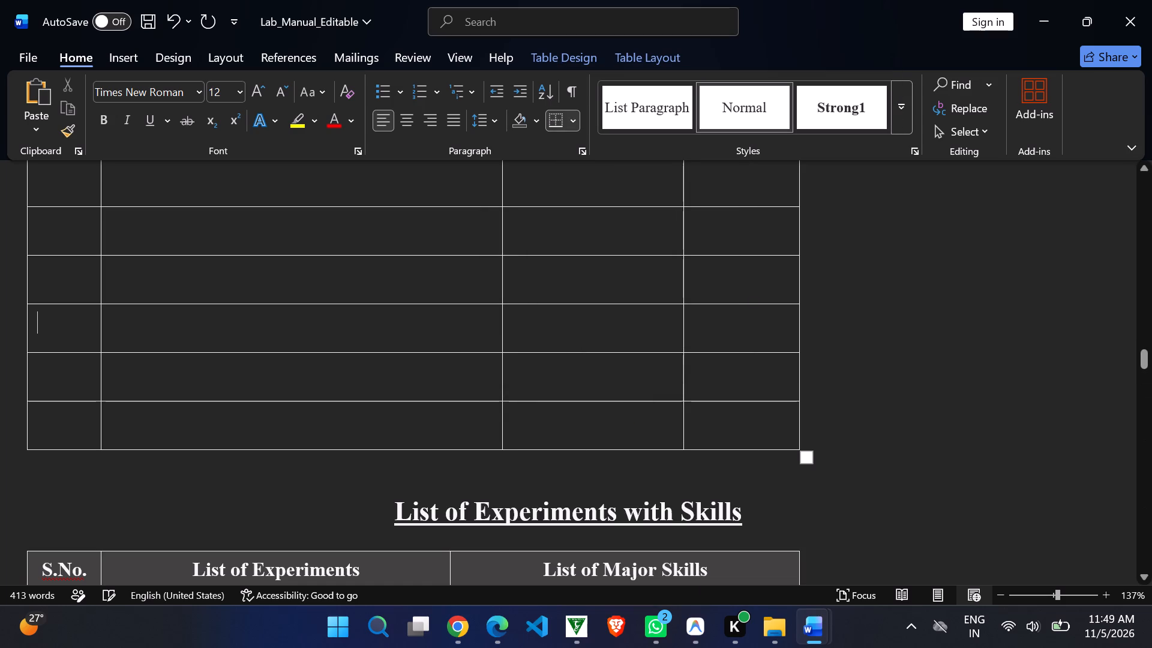
Delete three entire empty rows from the end of the table above the List of Experiments with Skills heading, always the last row.
right_click(571, 425)
click(602, 425)
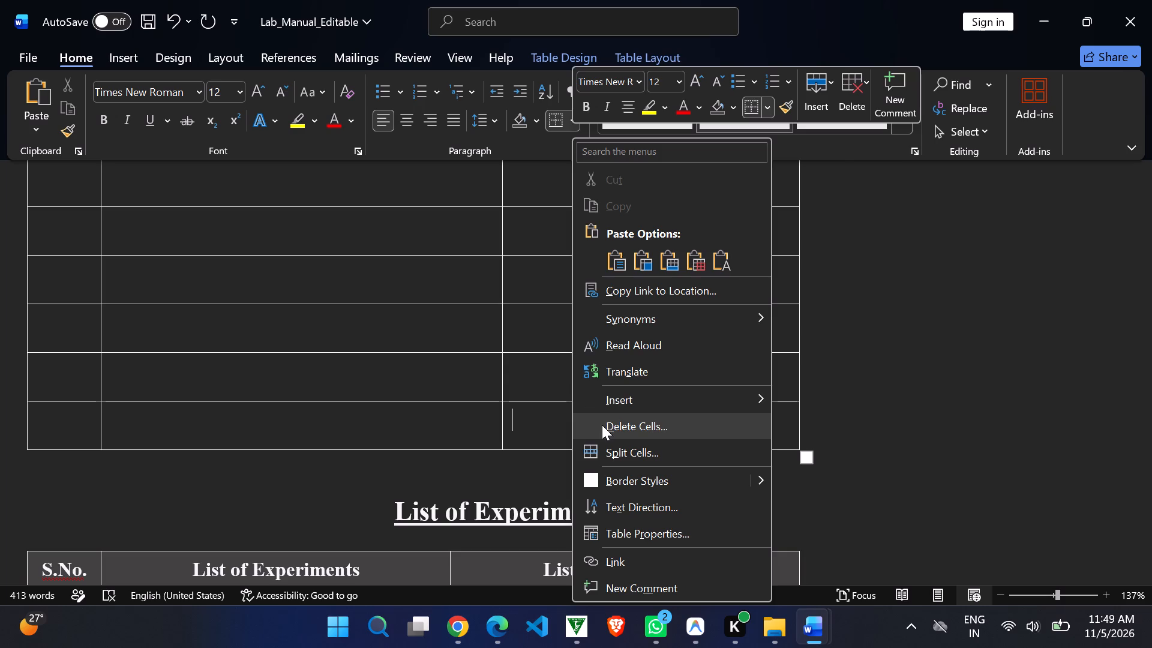
click(551, 294)
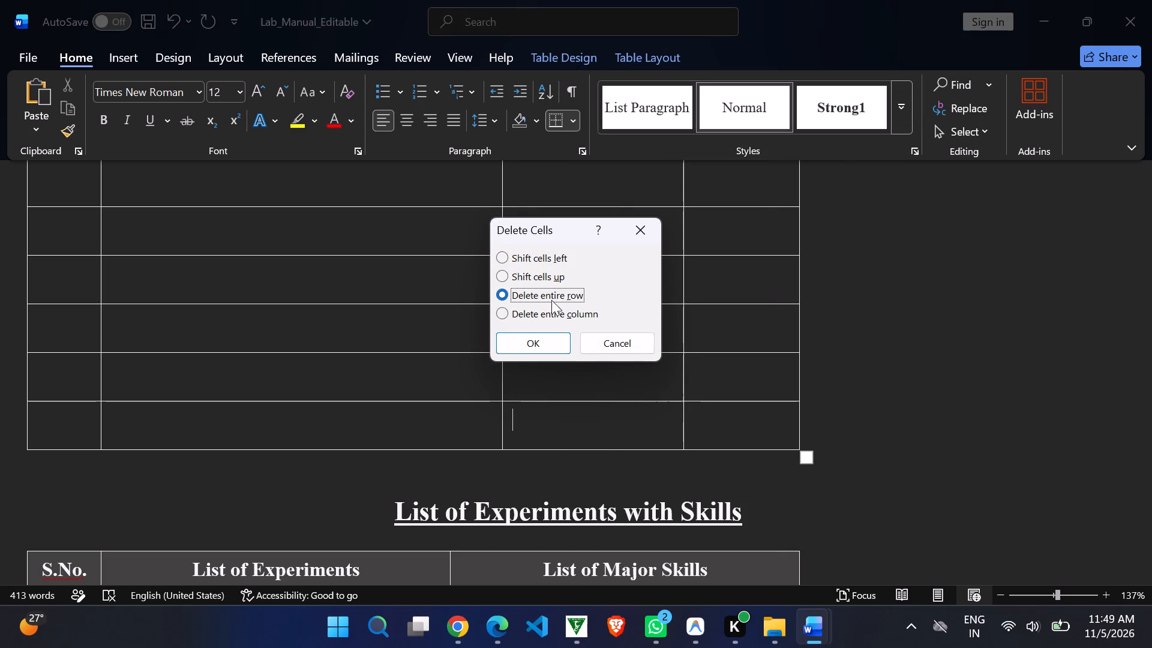
click(542, 332)
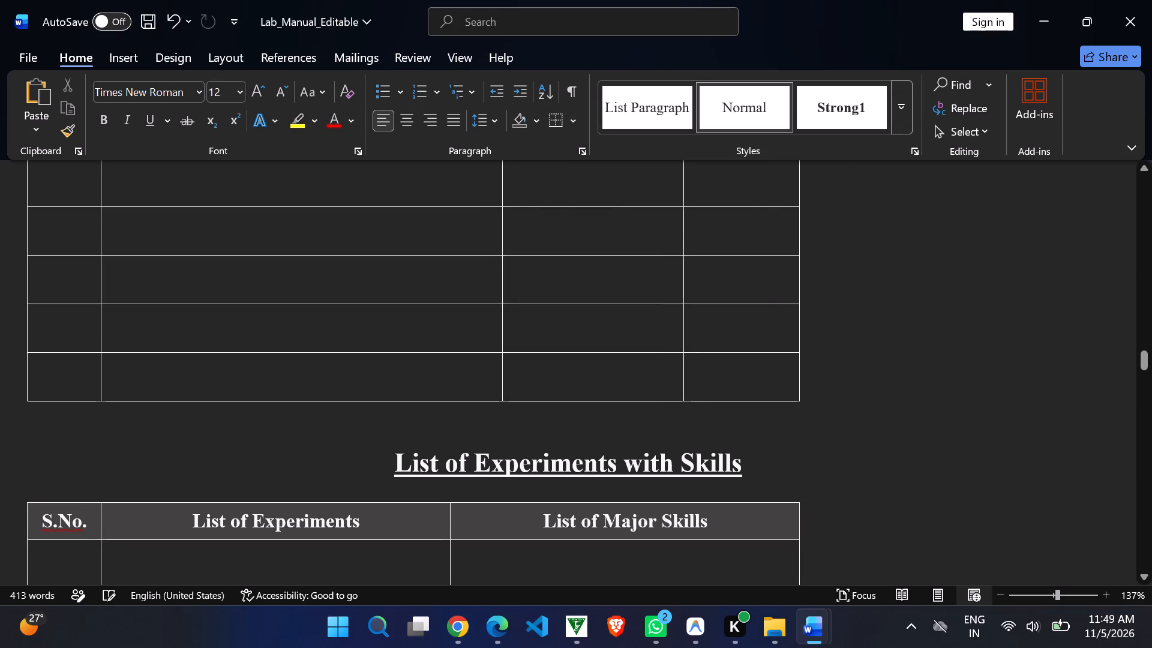
right_click(547, 366)
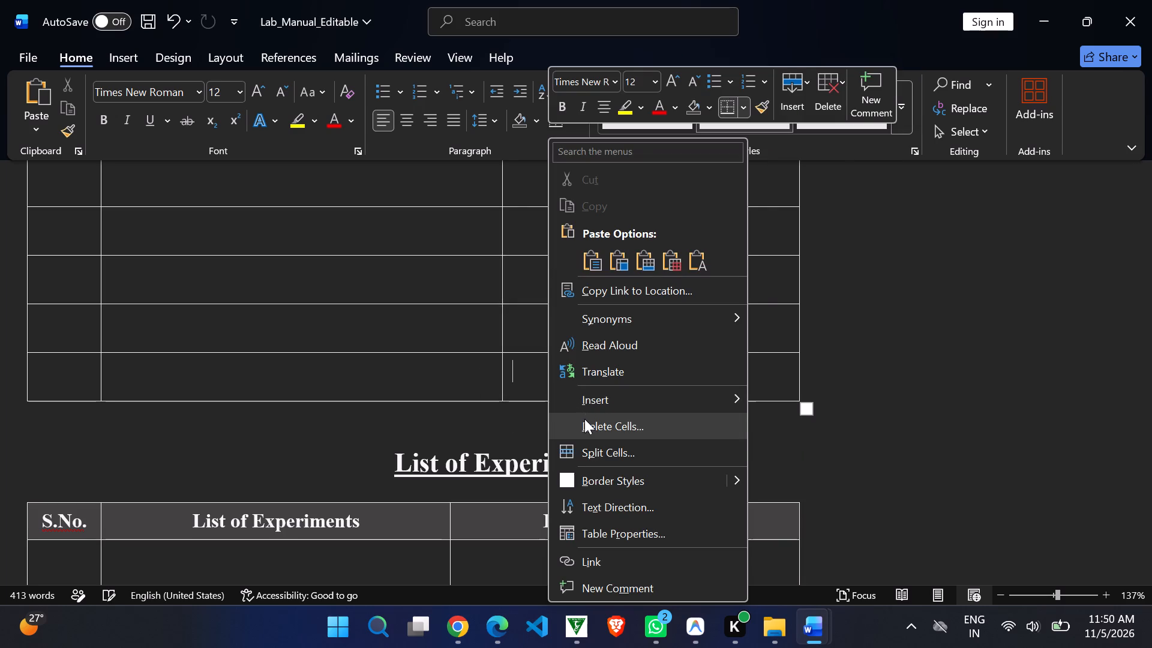
click(584, 419)
click(543, 294)
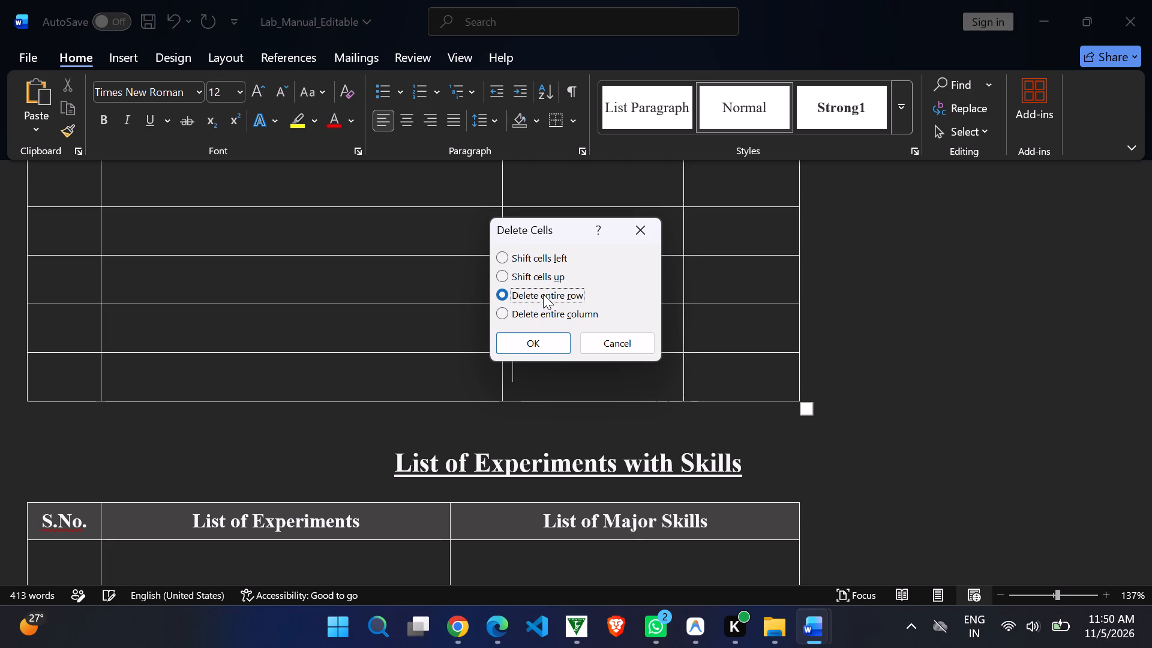
click(549, 338)
right_click(547, 322)
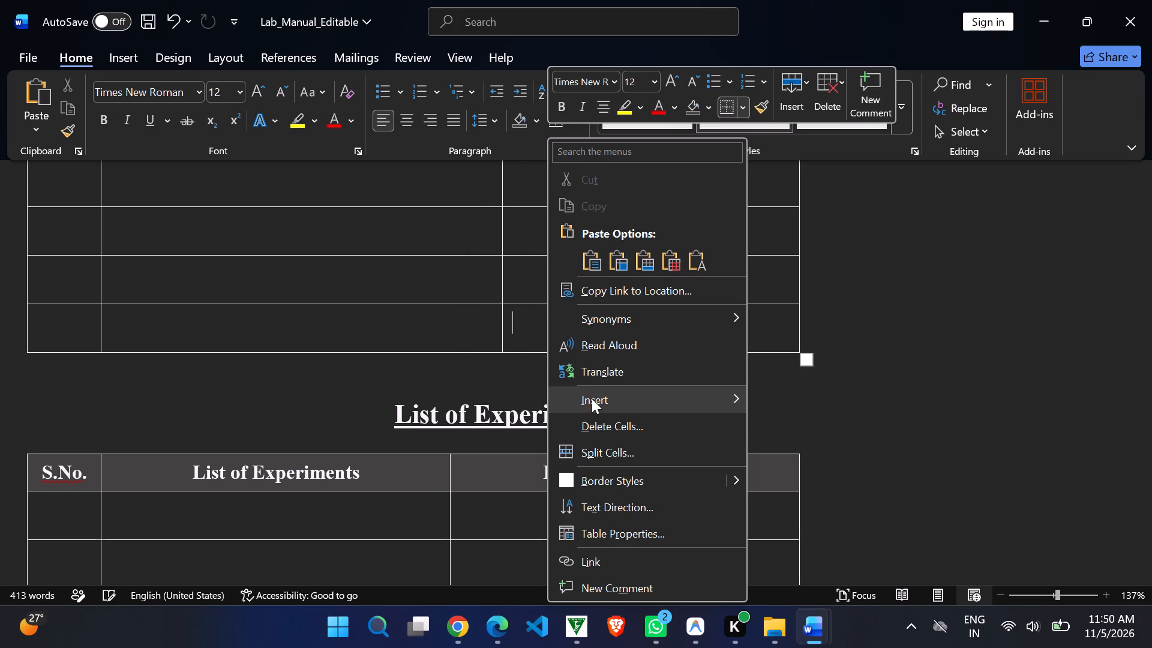
click(599, 423)
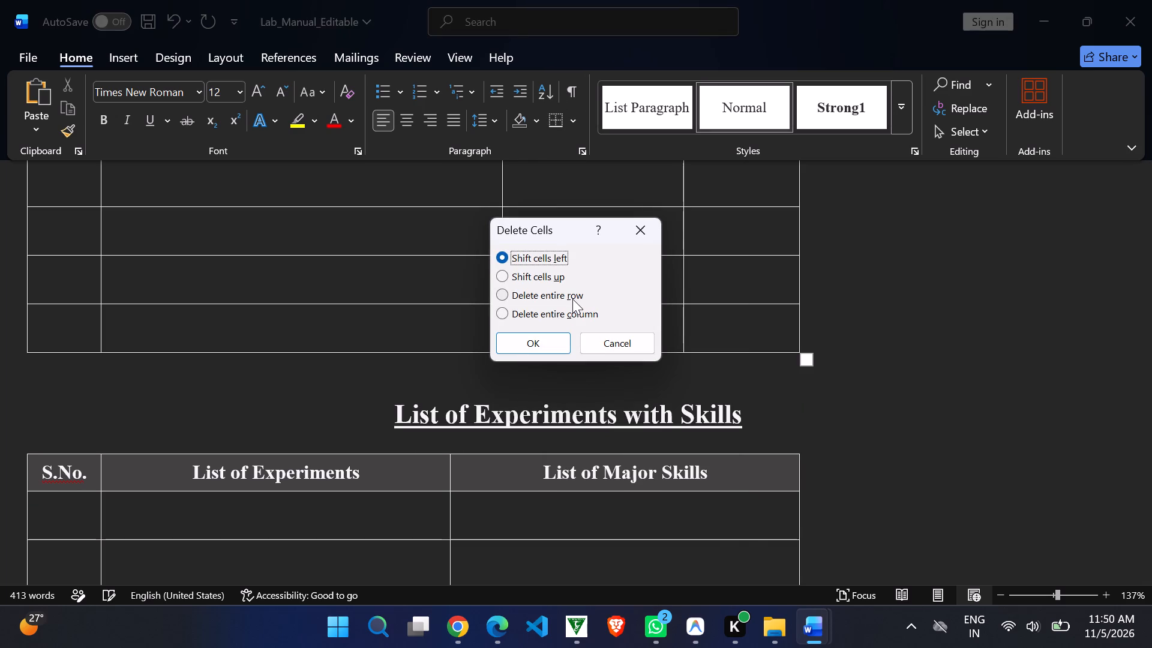
click(572, 299)
click(563, 350)
Delete the entire empty row that is fifth from the end of the List of Experiments table.
scroll(563, 350, up, 1)
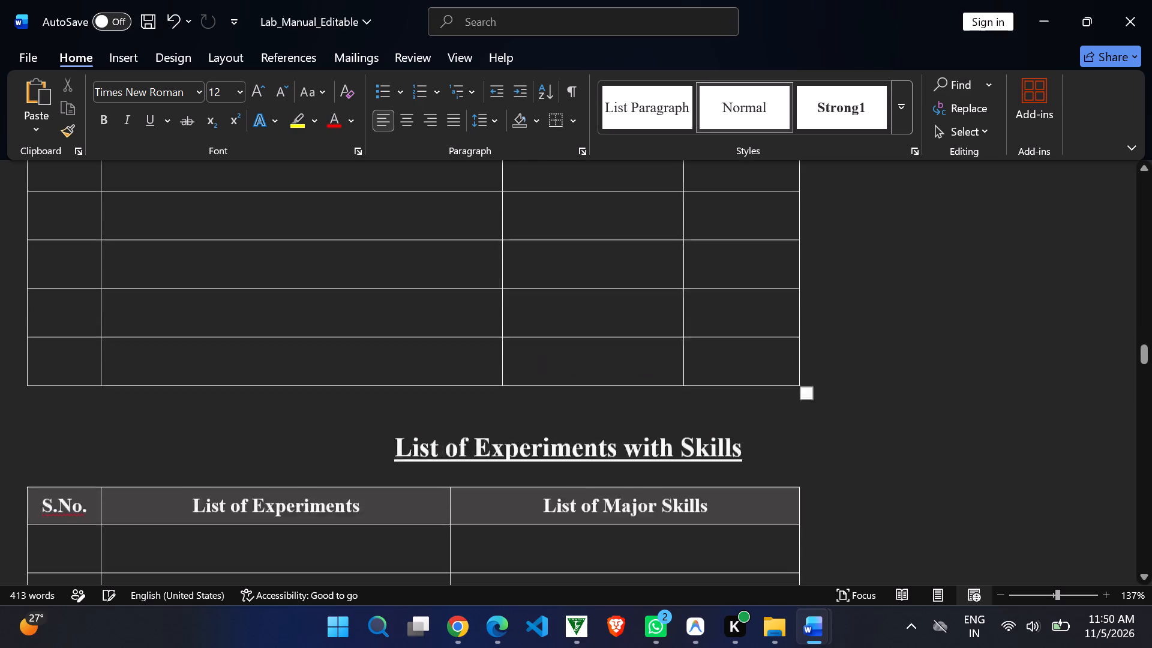
scroll(563, 350, up, 1)
right_click(556, 333)
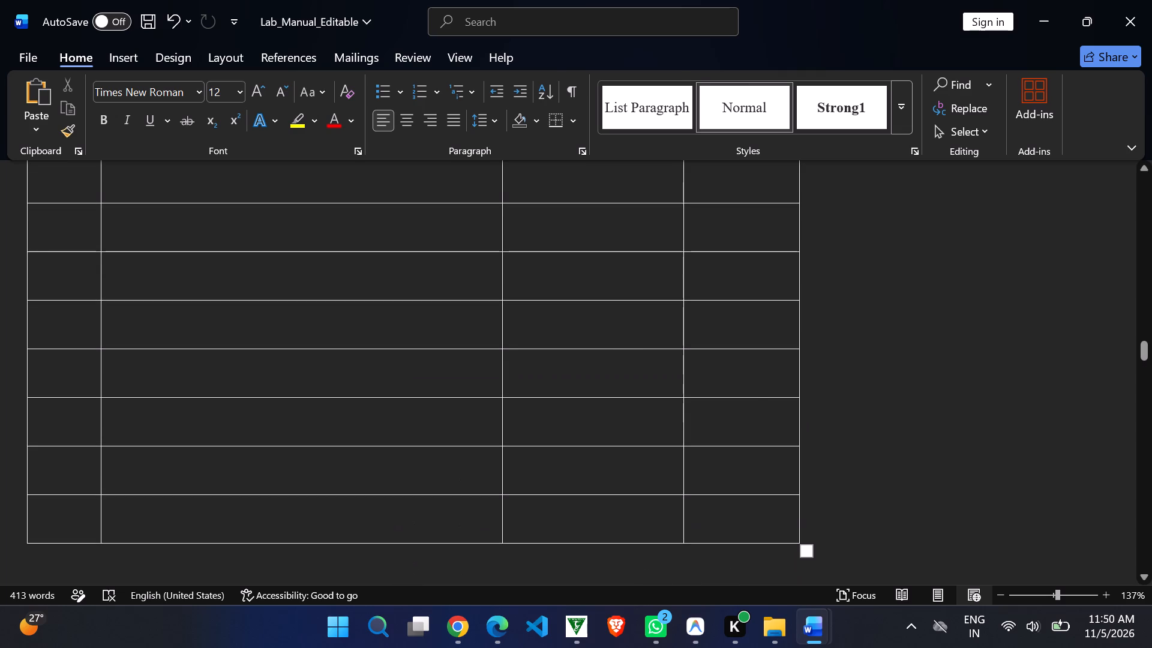
click(611, 437)
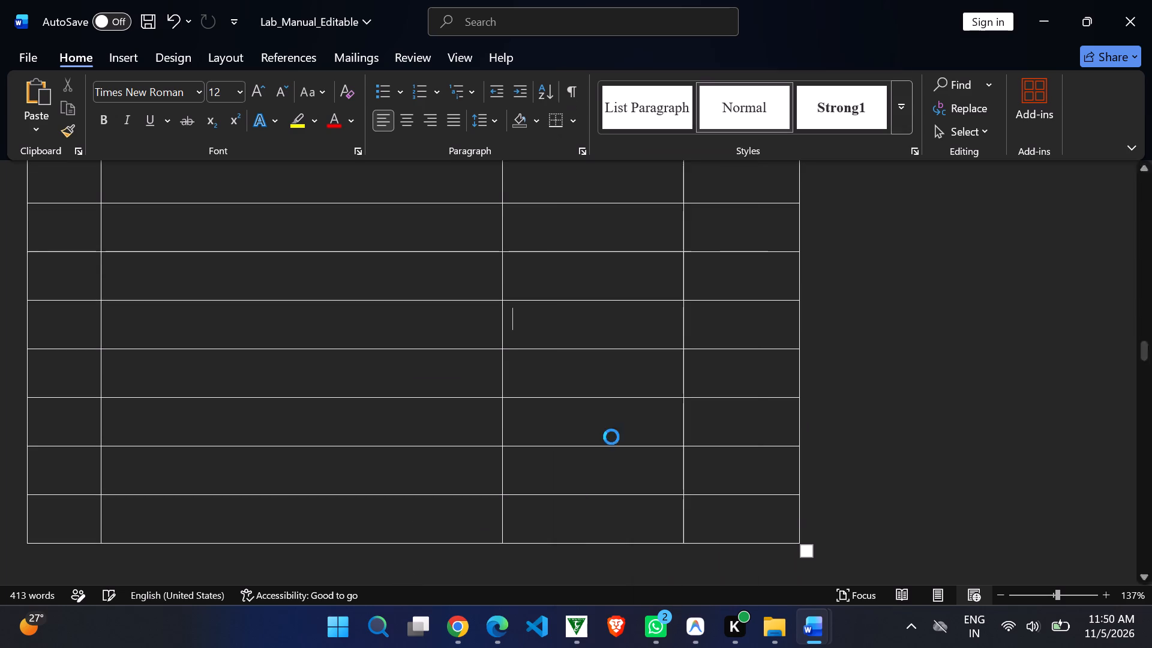
click(566, 302)
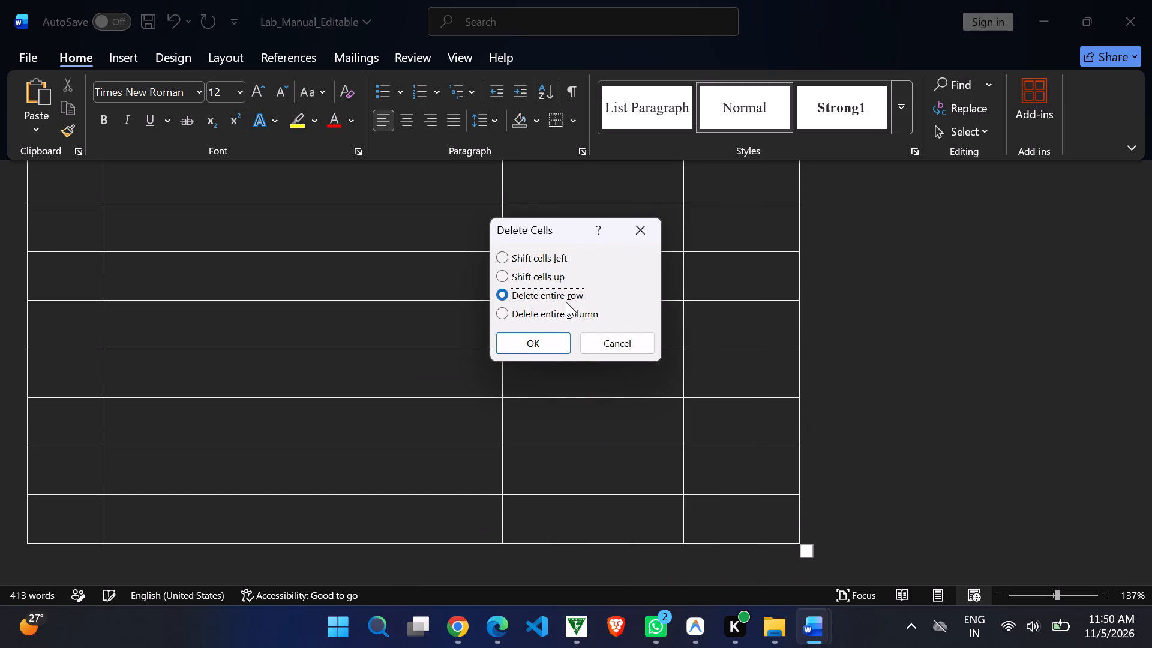
click(553, 331)
click(553, 337)
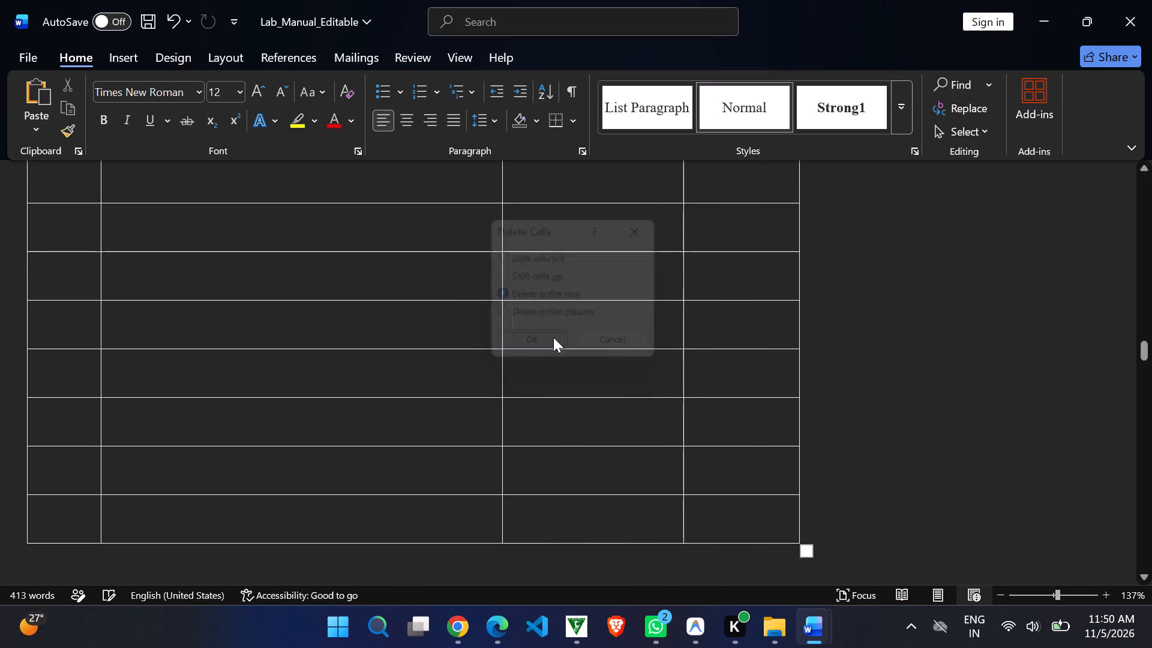
right_click(553, 337)
click(553, 337)
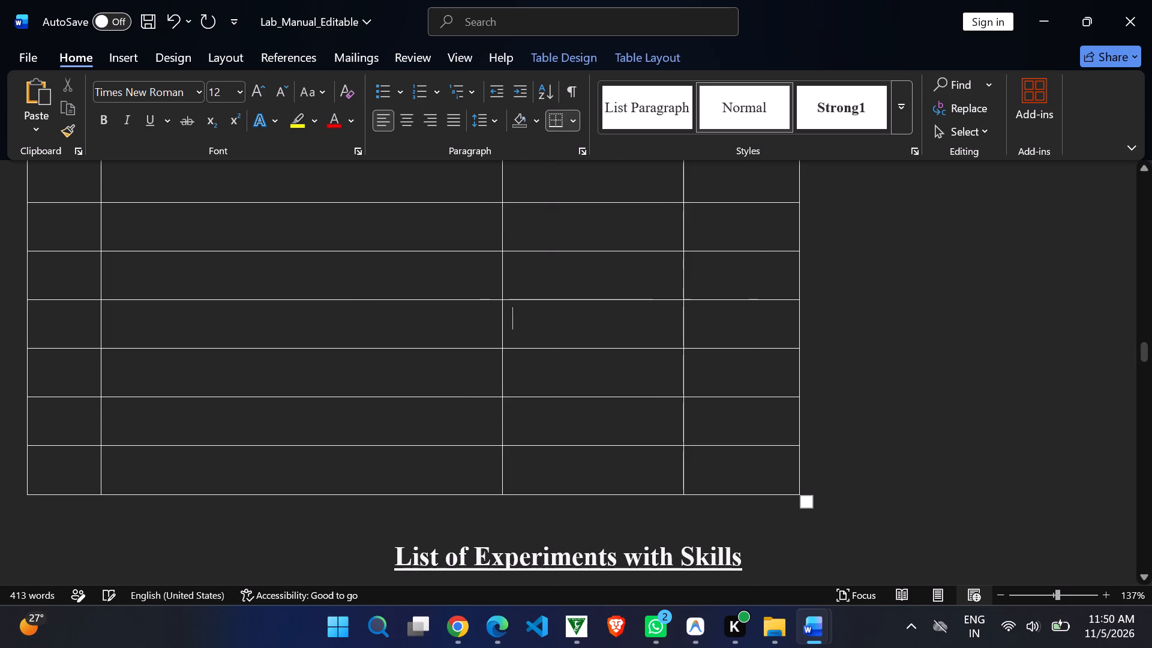
Delete two more entire empty rows near the end of the List of Experiments table: the fourth-from-last row, plus the third-from-last of those remaining.
right_click(553, 337)
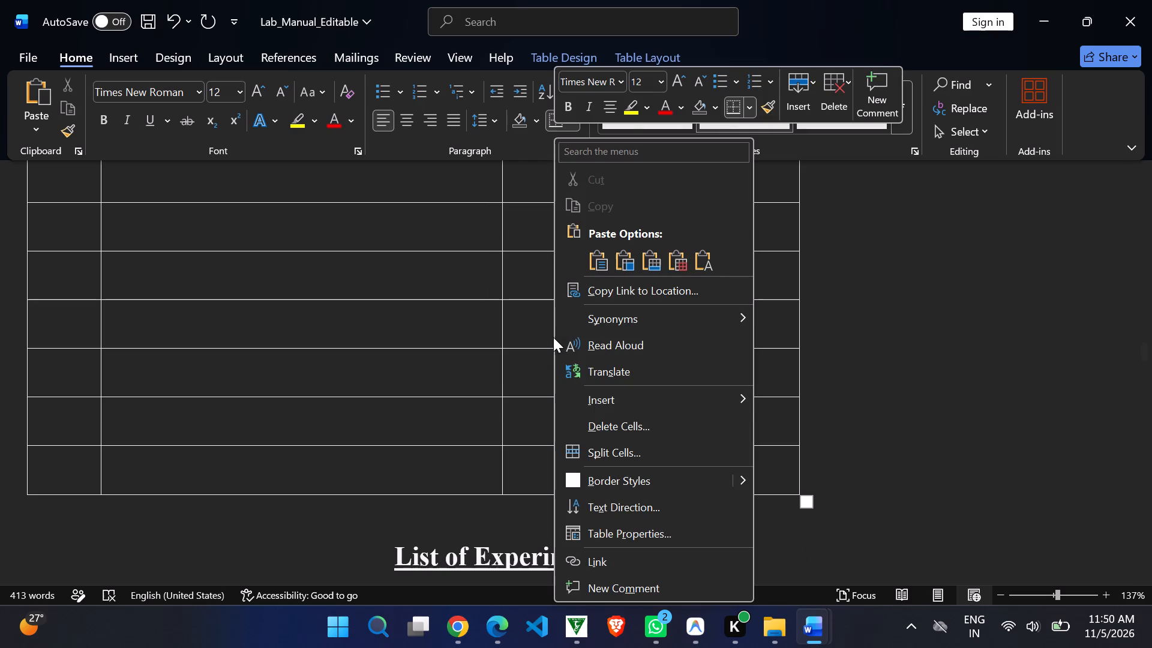
click(607, 431)
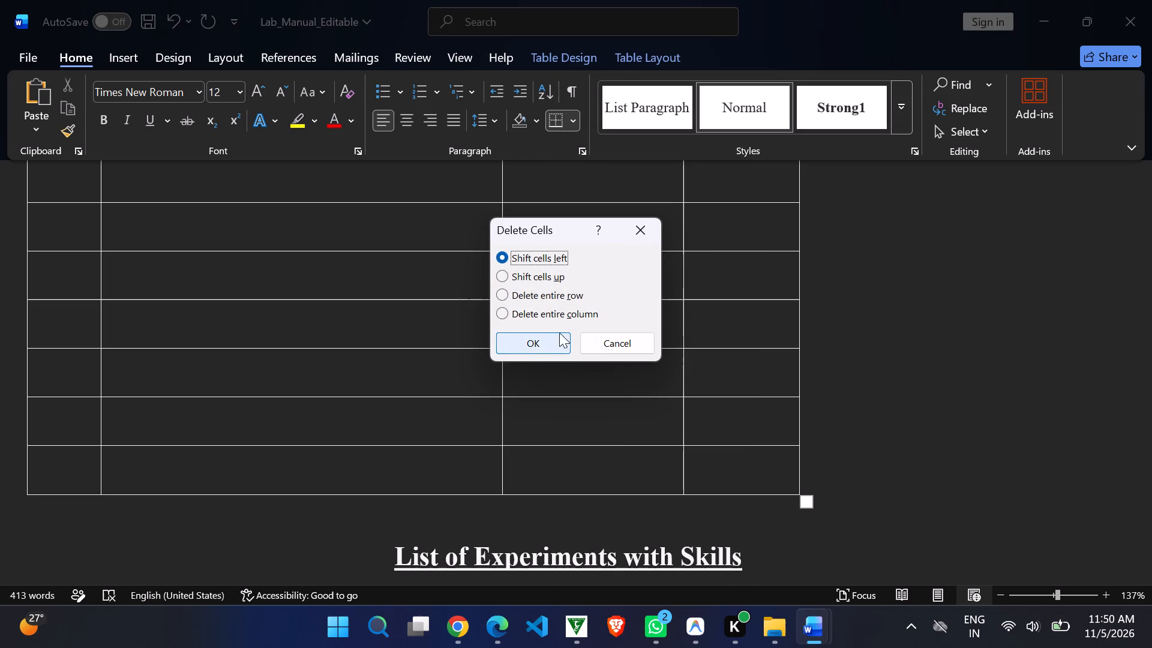
click(554, 298)
click(550, 332)
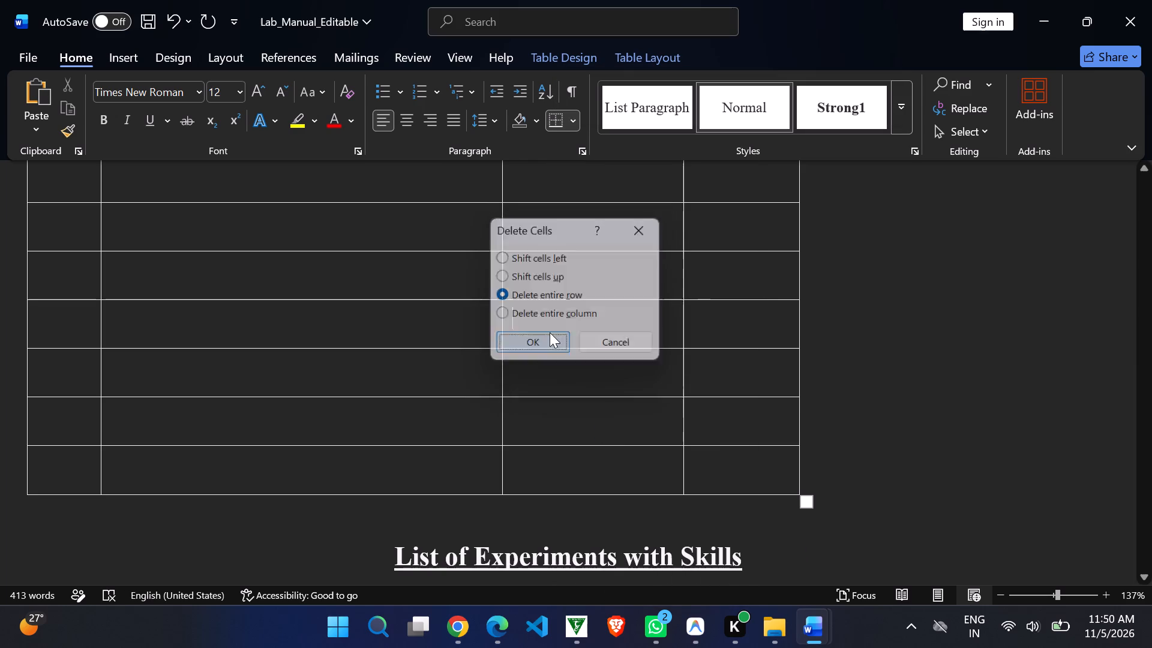
right_click(550, 332)
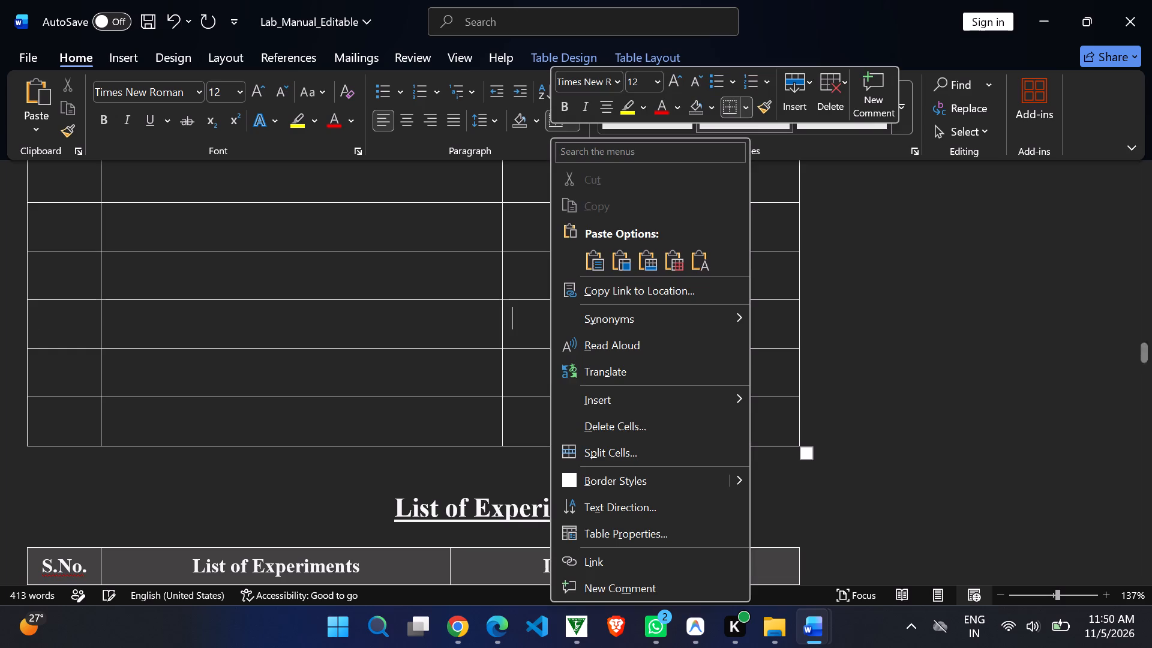
click(601, 417)
click(548, 292)
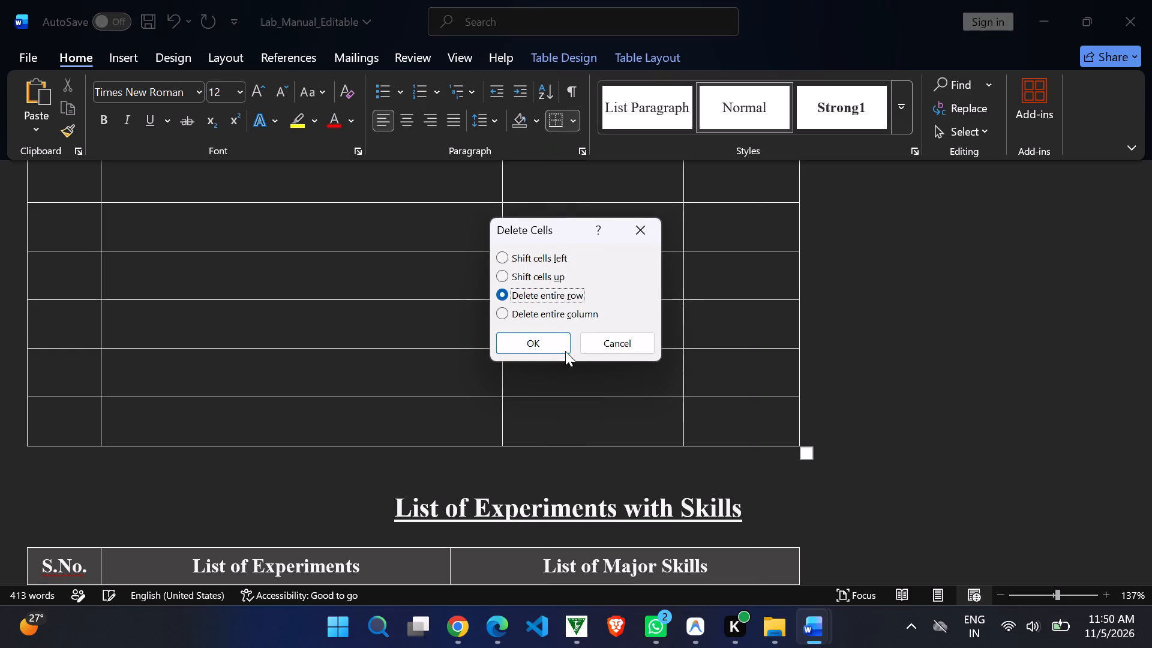
click(562, 347)
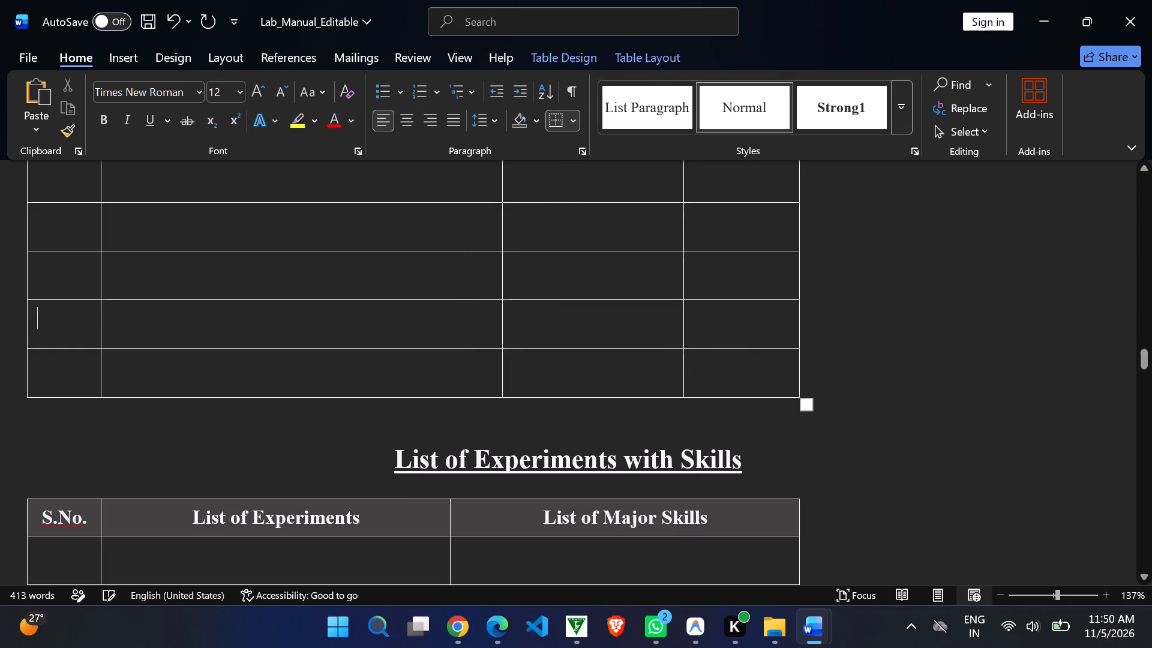
Delete the last three entire empty rows just above the List of Experiments with Skills heading, one at a time from the bottom.
right_click(563, 362)
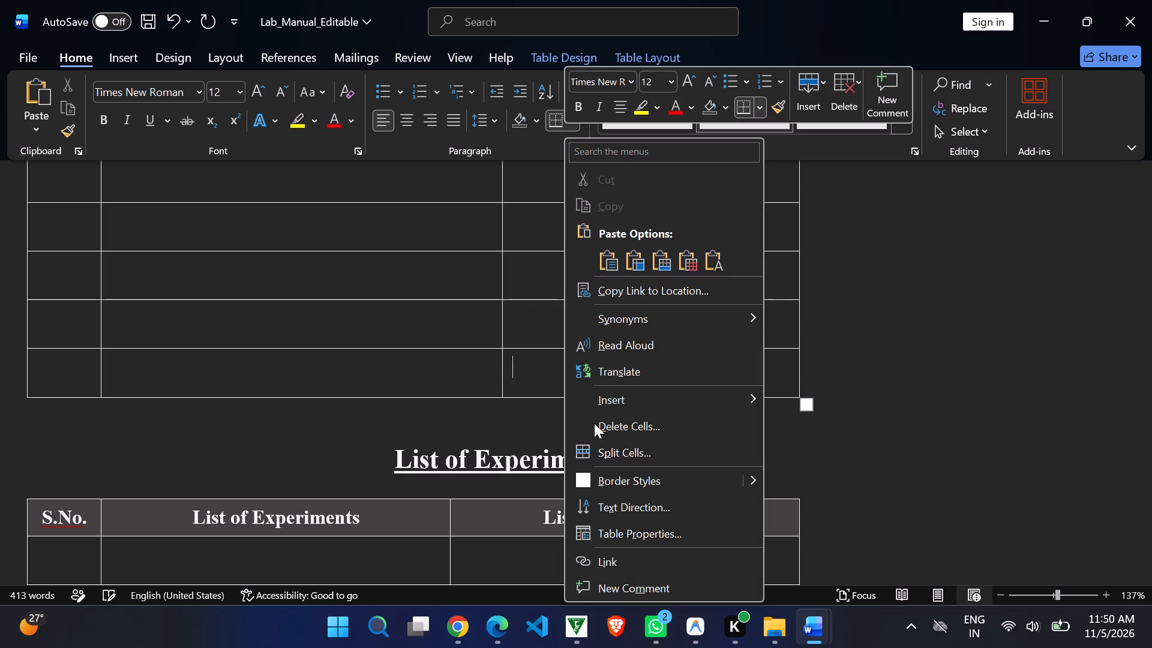
click(598, 431)
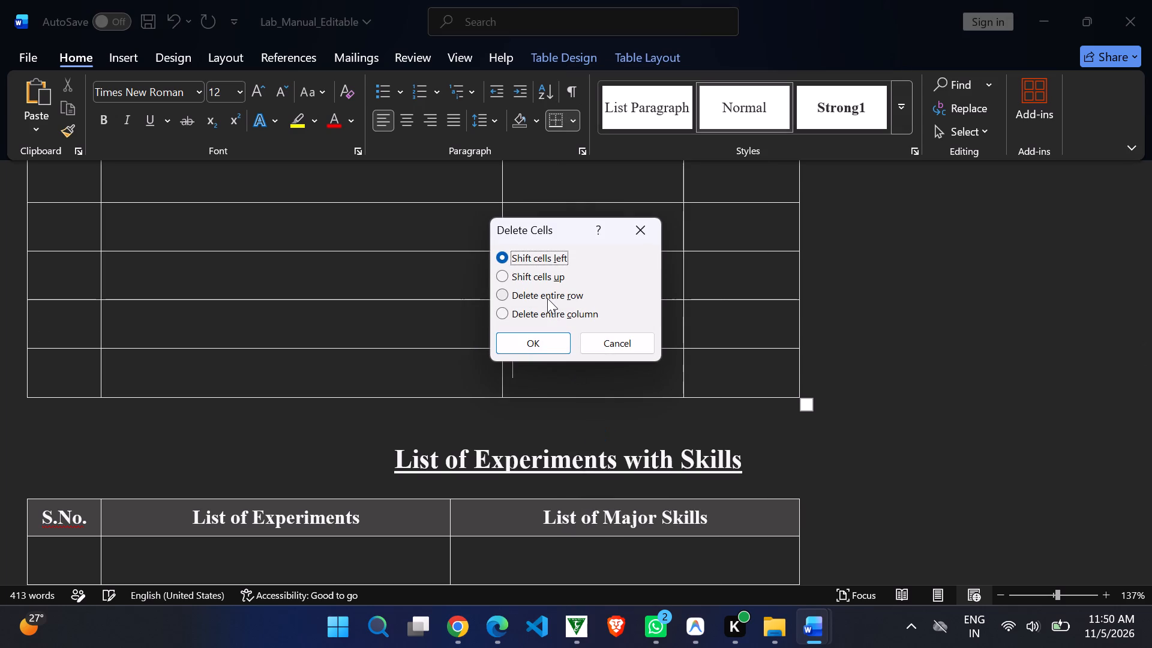
click(547, 298)
click(557, 347)
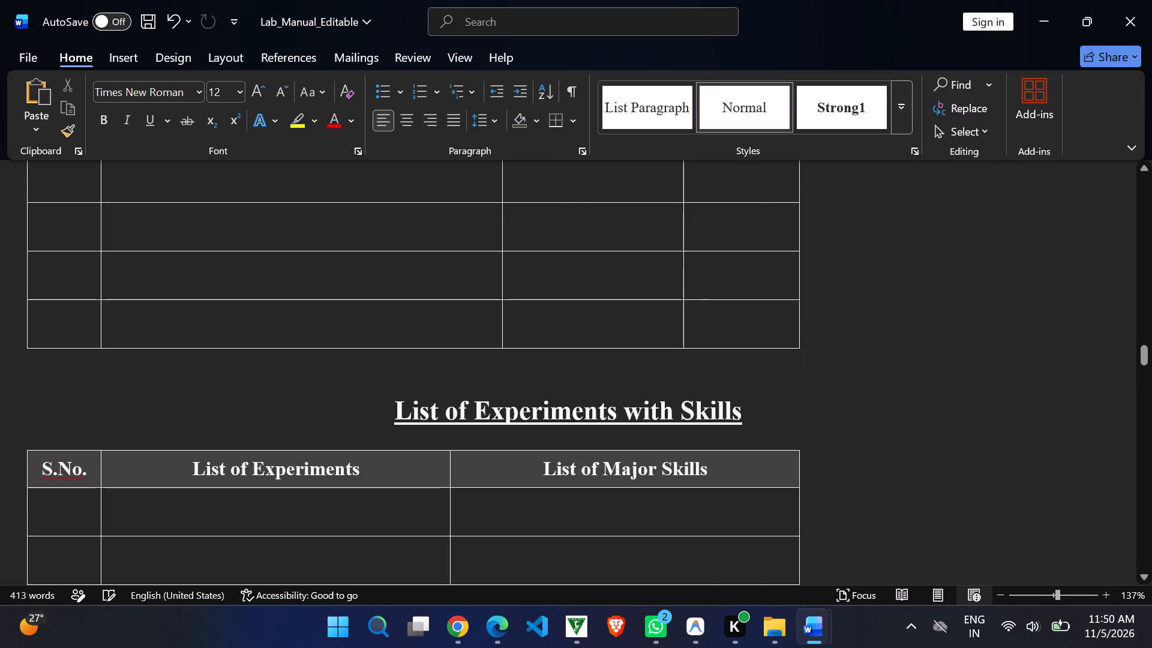
right_click(557, 336)
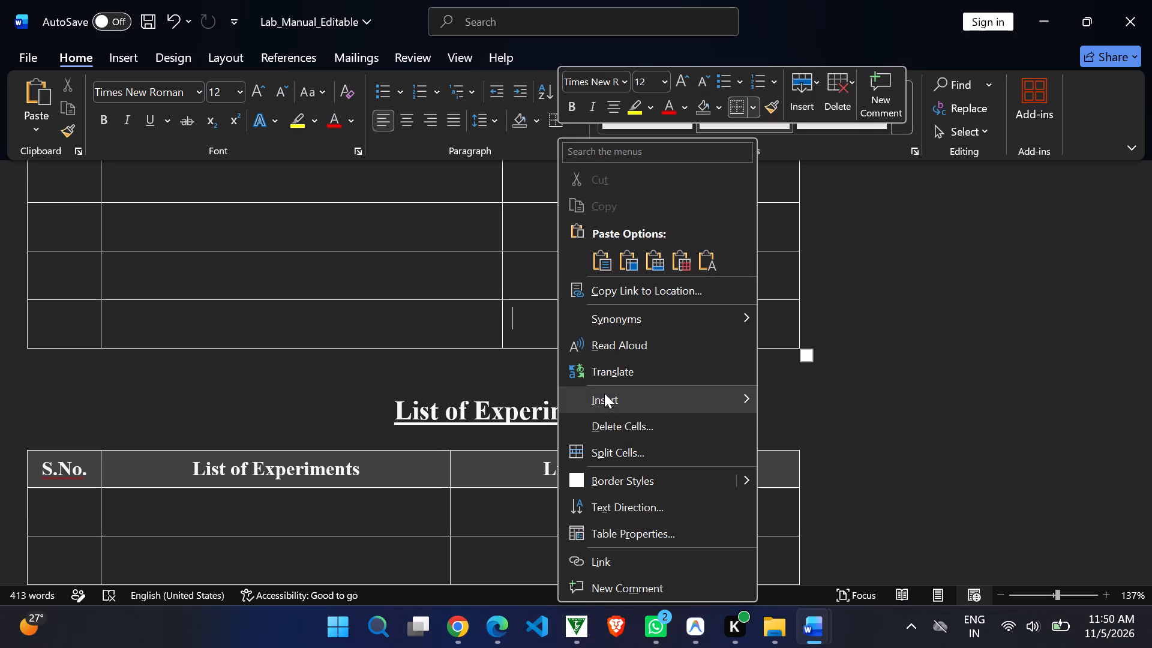
click(606, 419)
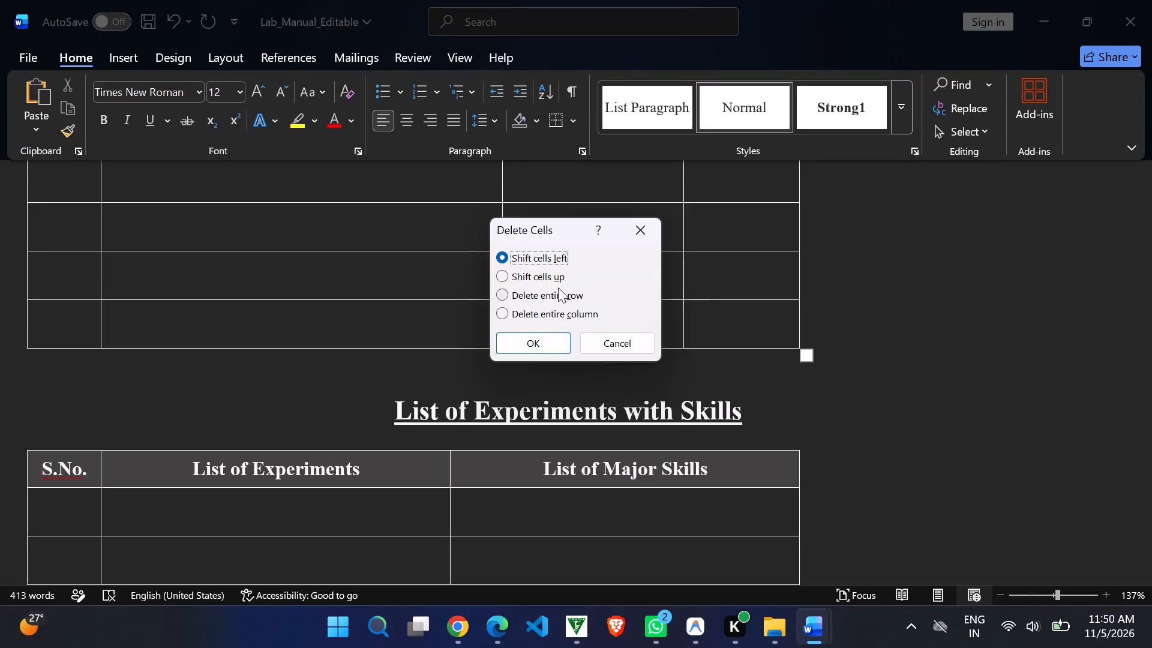
click(558, 292)
click(569, 344)
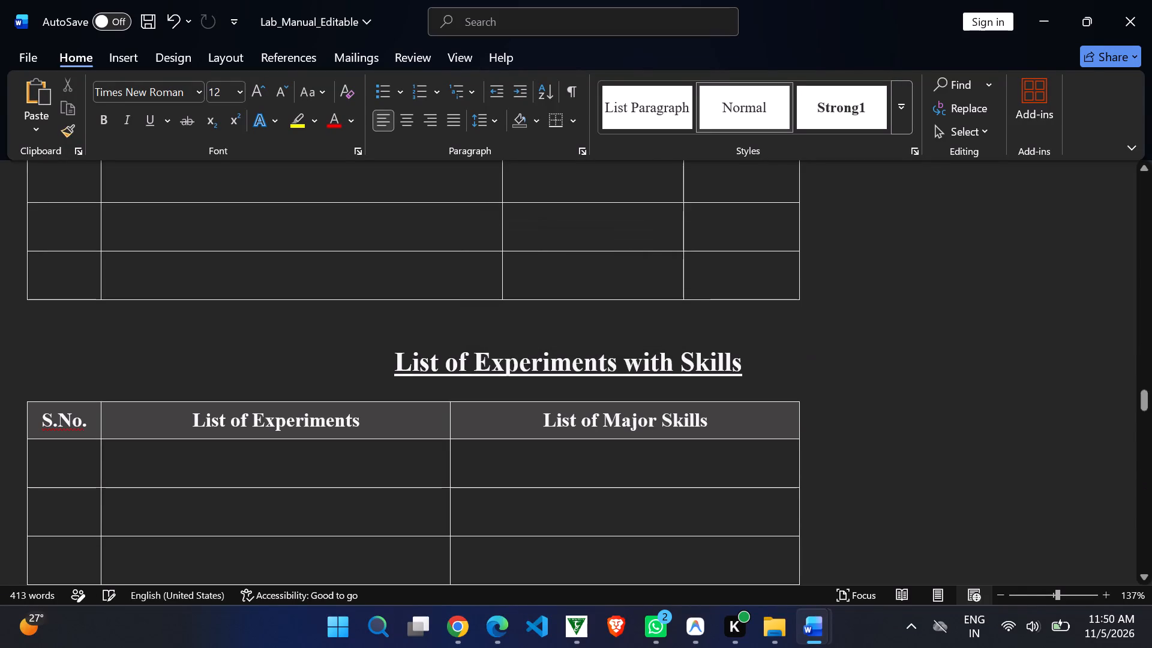
right_click(554, 286)
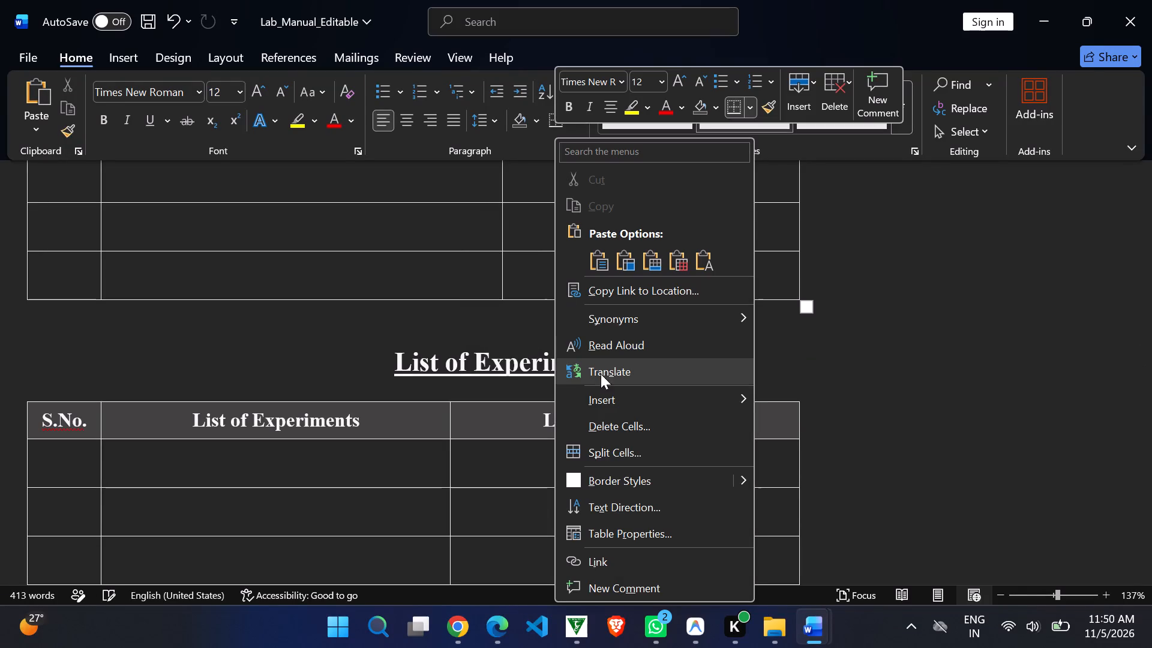
click(608, 391)
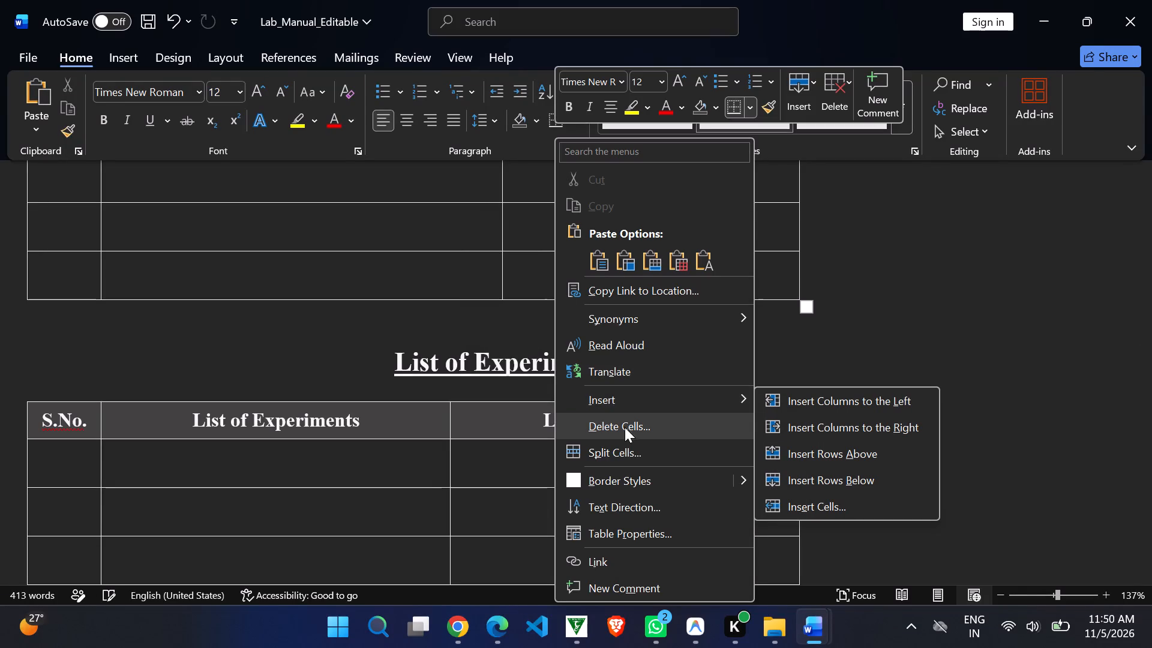
click(628, 434)
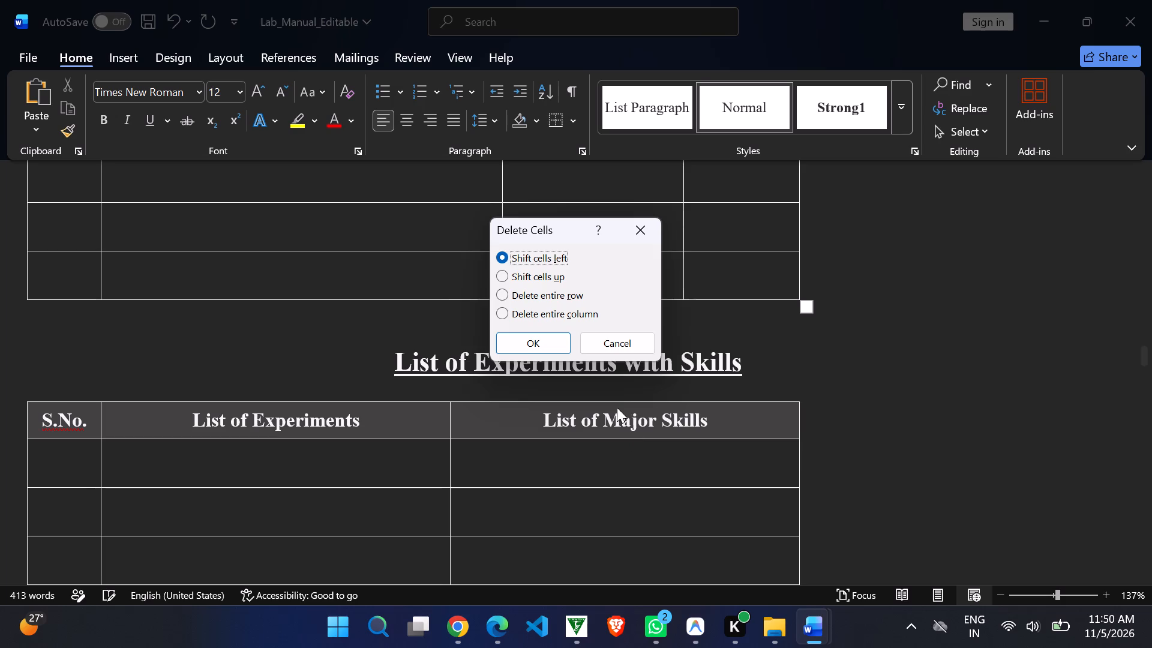
click(564, 298)
click(553, 334)
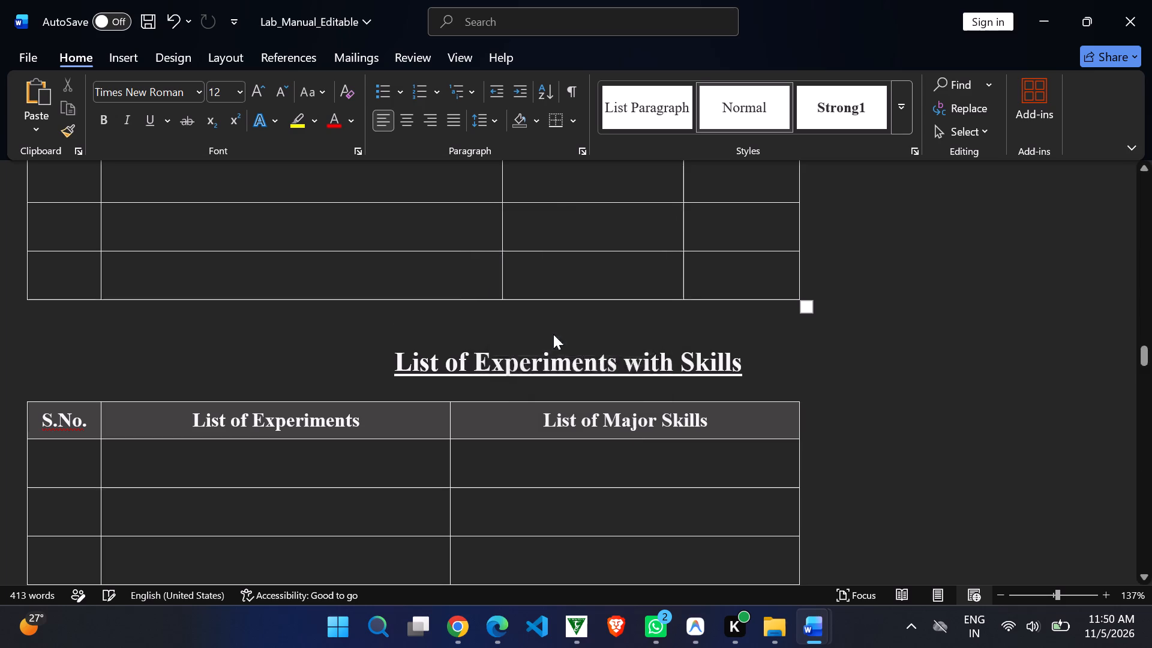
Delete the entire empty row directly below row 42 of the List of Experiments table.
scroll(553, 334, up, 3)
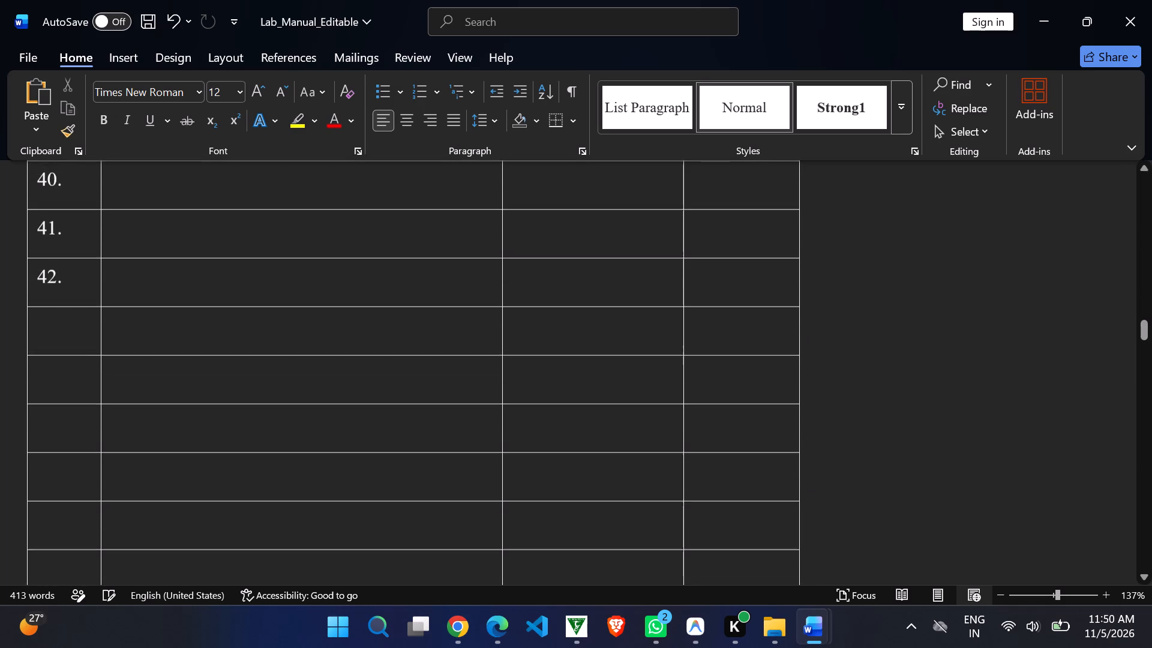
right_click(520, 349)
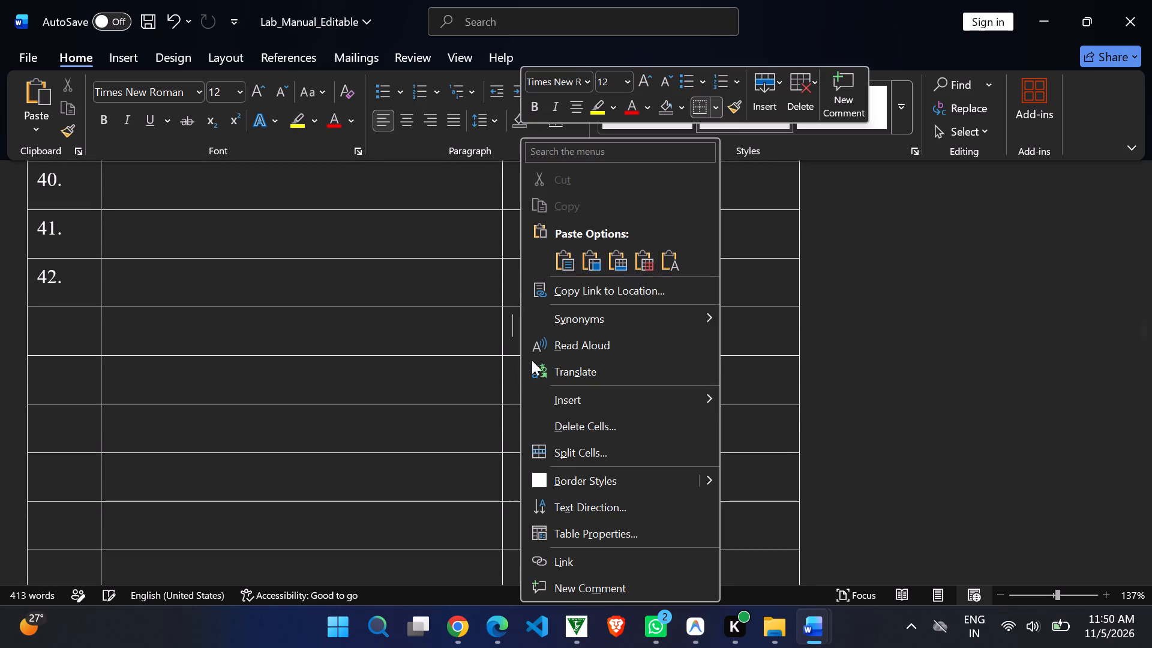
click(571, 417)
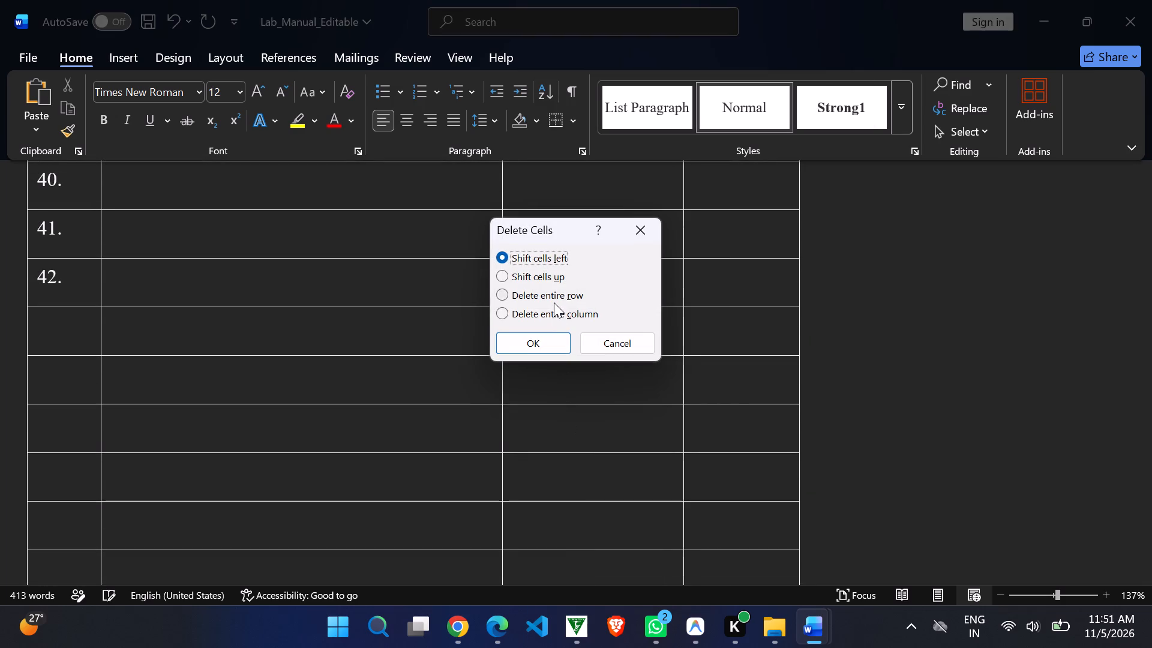
click(554, 299)
click(542, 332)
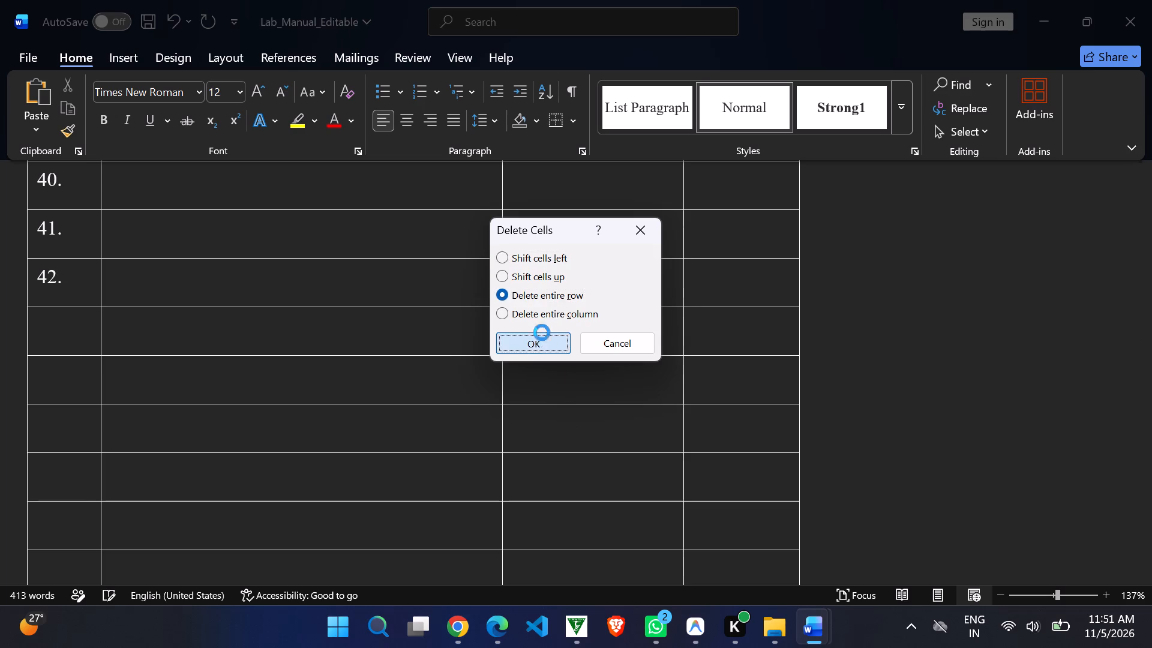
Delete three entire empty rows below row 42 of the List of Experiments table: the second one twice, plus the one directly below 42.
right_click(551, 383)
click(602, 431)
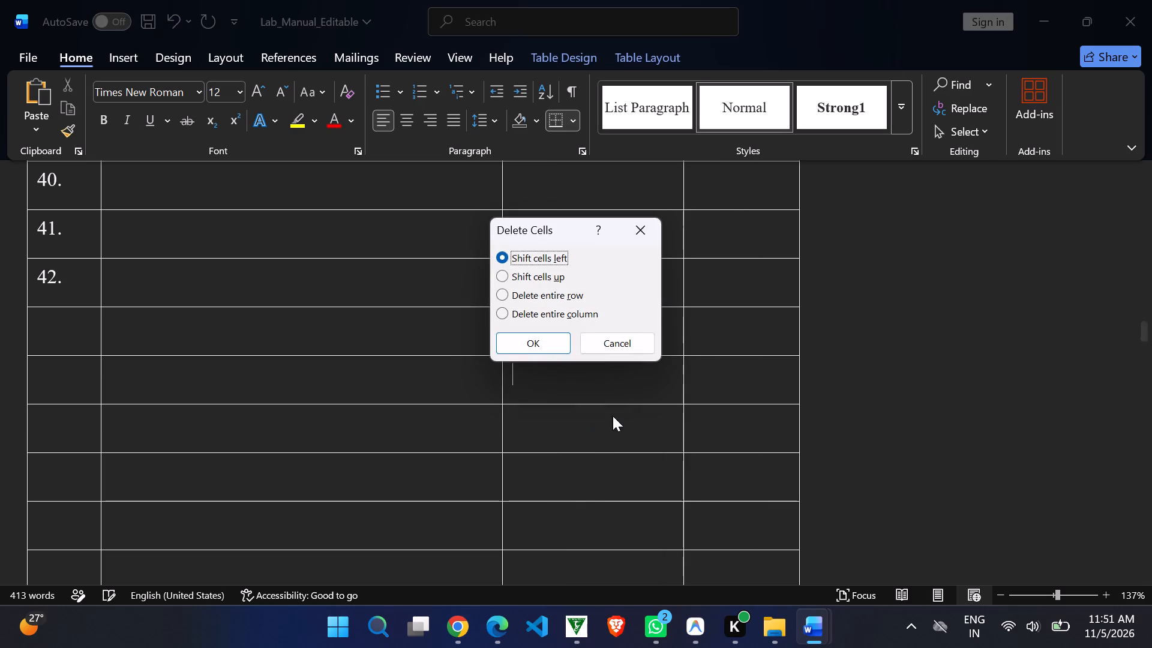
click(579, 294)
click(541, 340)
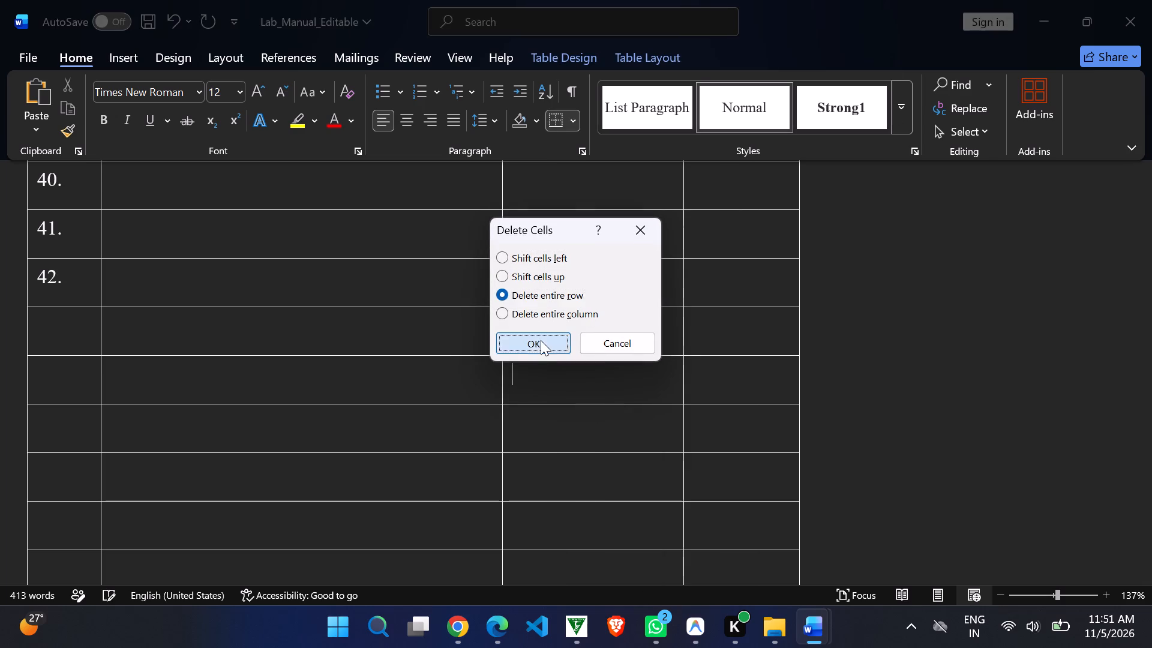
right_click(543, 392)
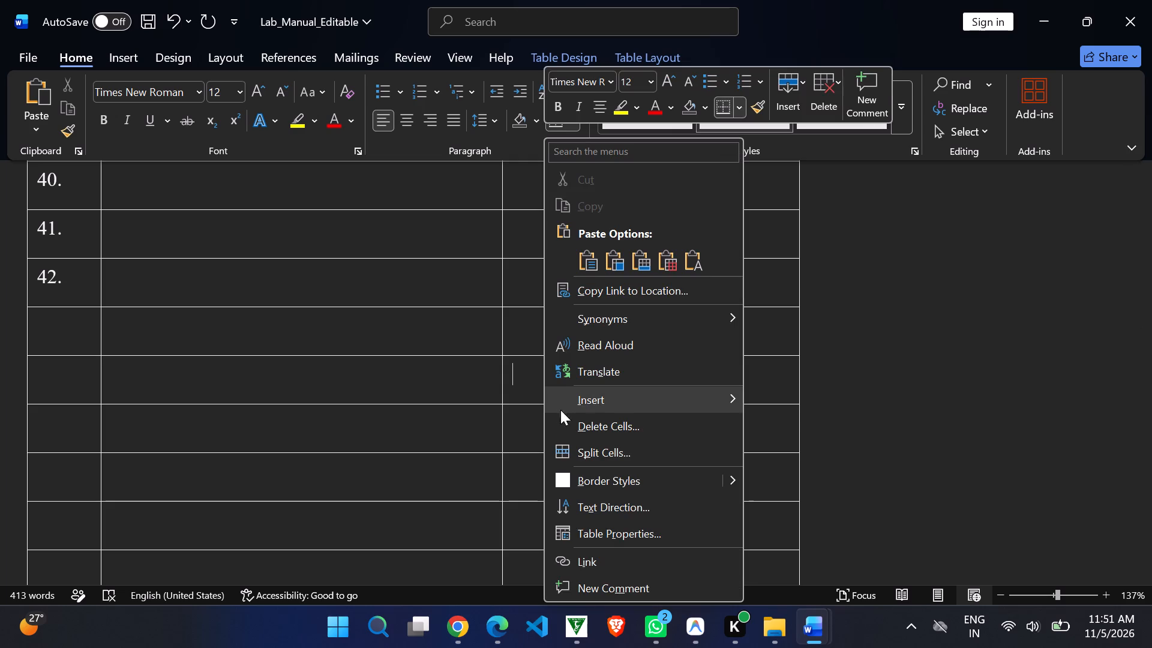
click(600, 417)
click(541, 298)
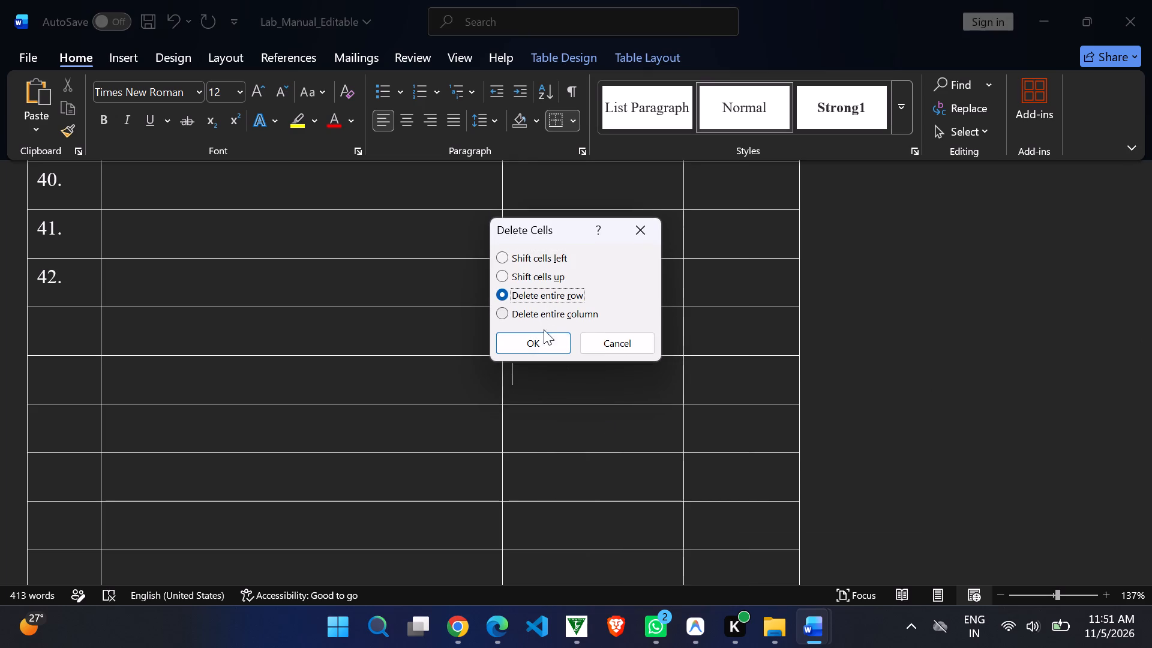
click(544, 334)
right_click(544, 334)
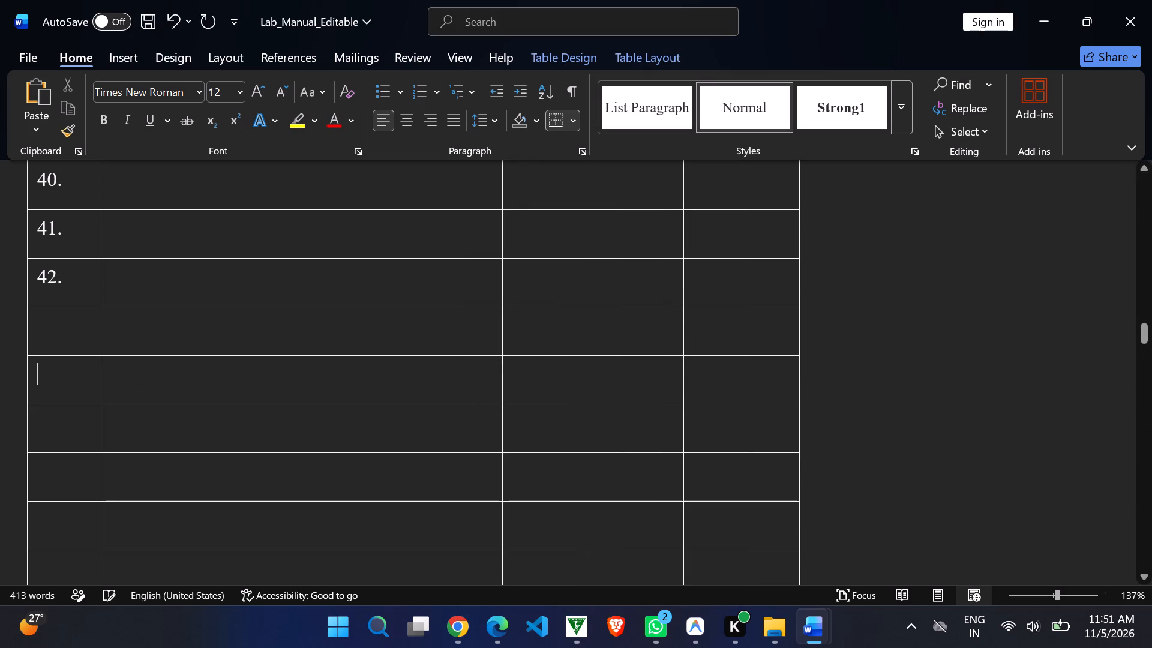
click(586, 422)
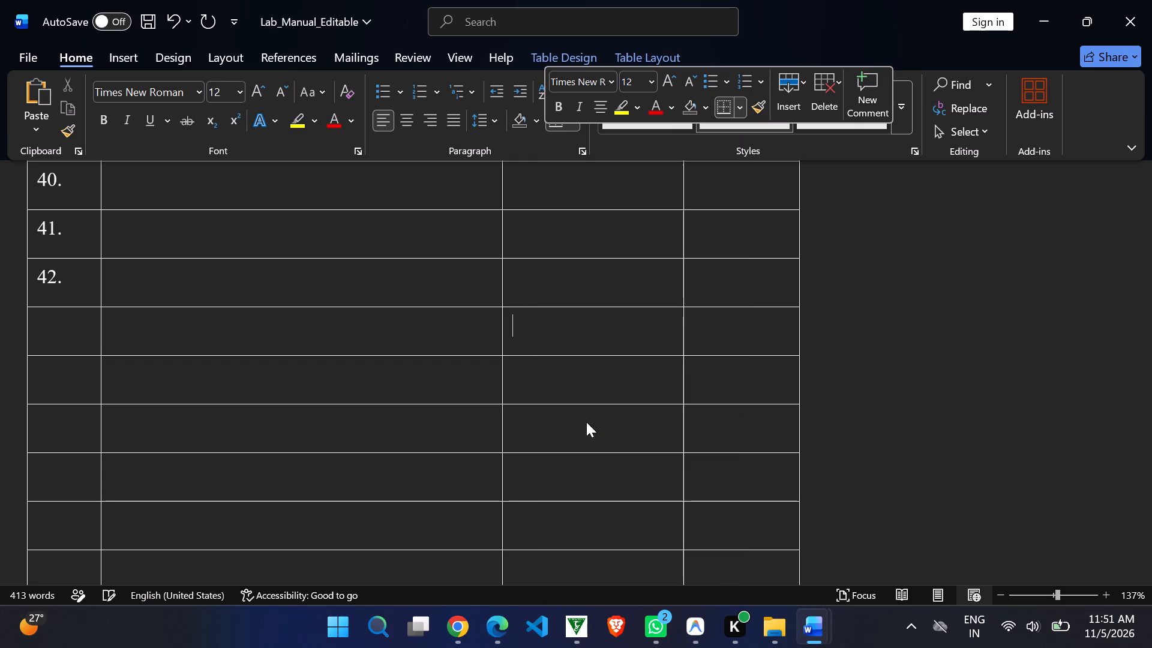
click(565, 294)
click(560, 332)
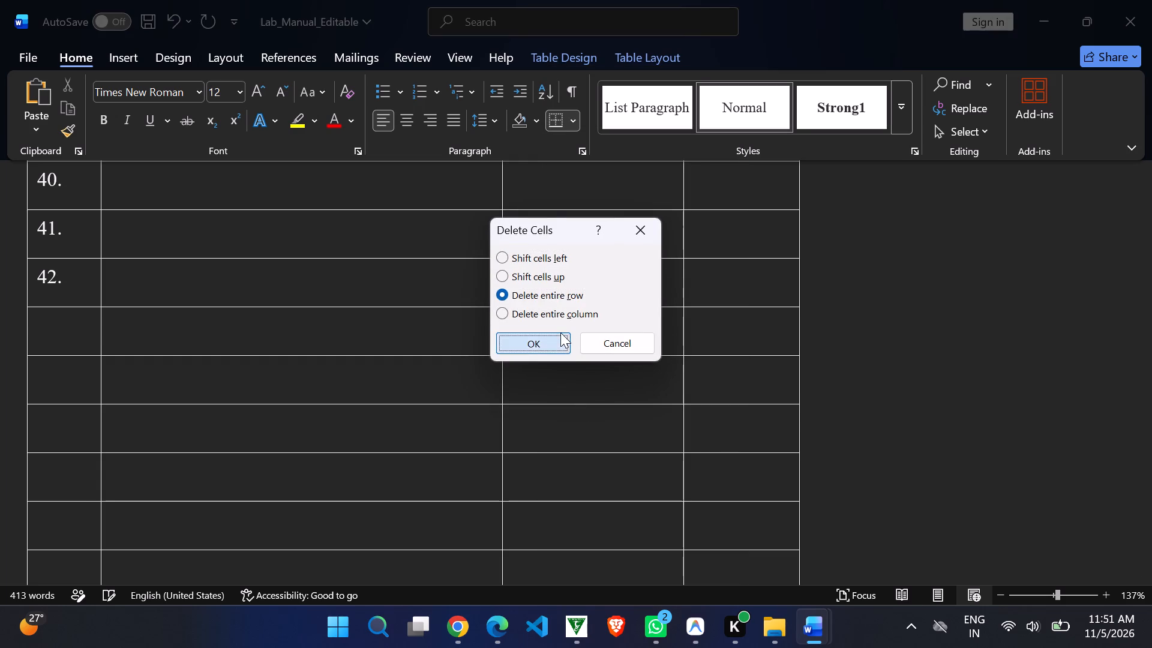
Delete three more entire empty rows: the second one below row 42 twice, plus the last one above the List of Experiments with Skills heading.
right_click(572, 364)
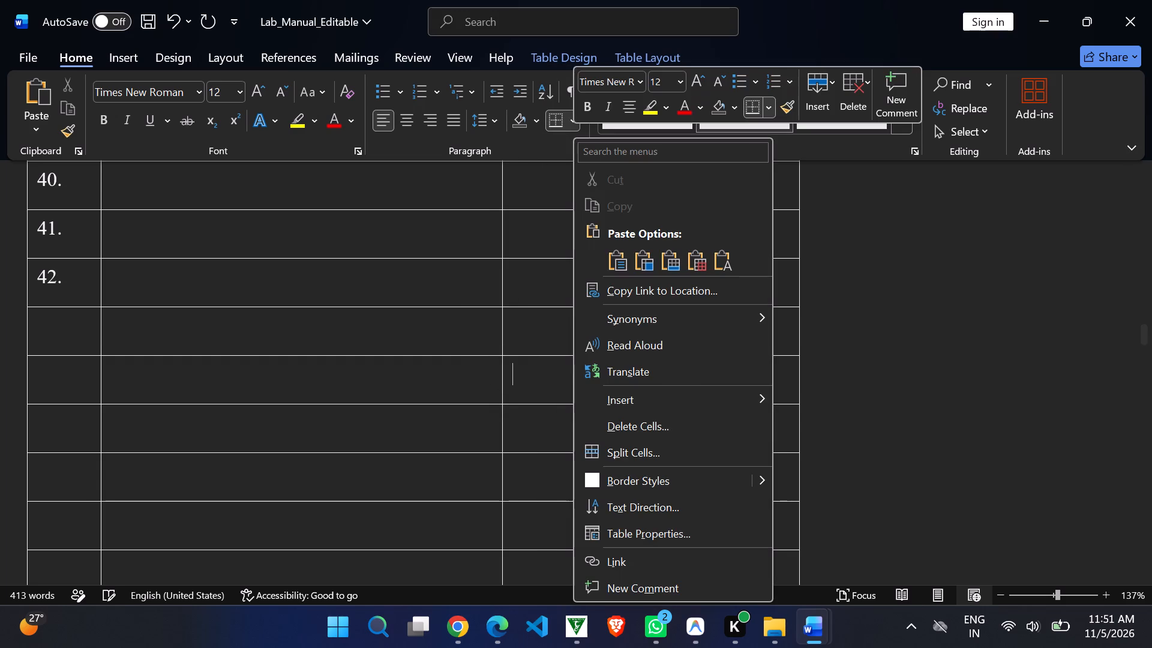
click(613, 429)
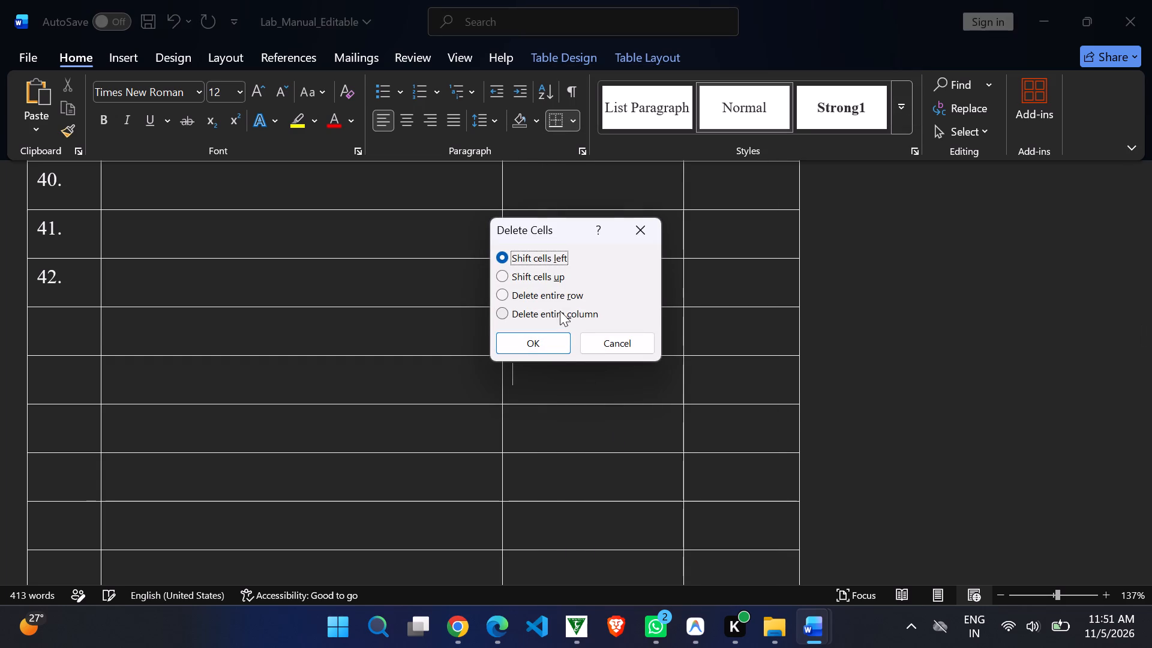
click(557, 302)
click(542, 340)
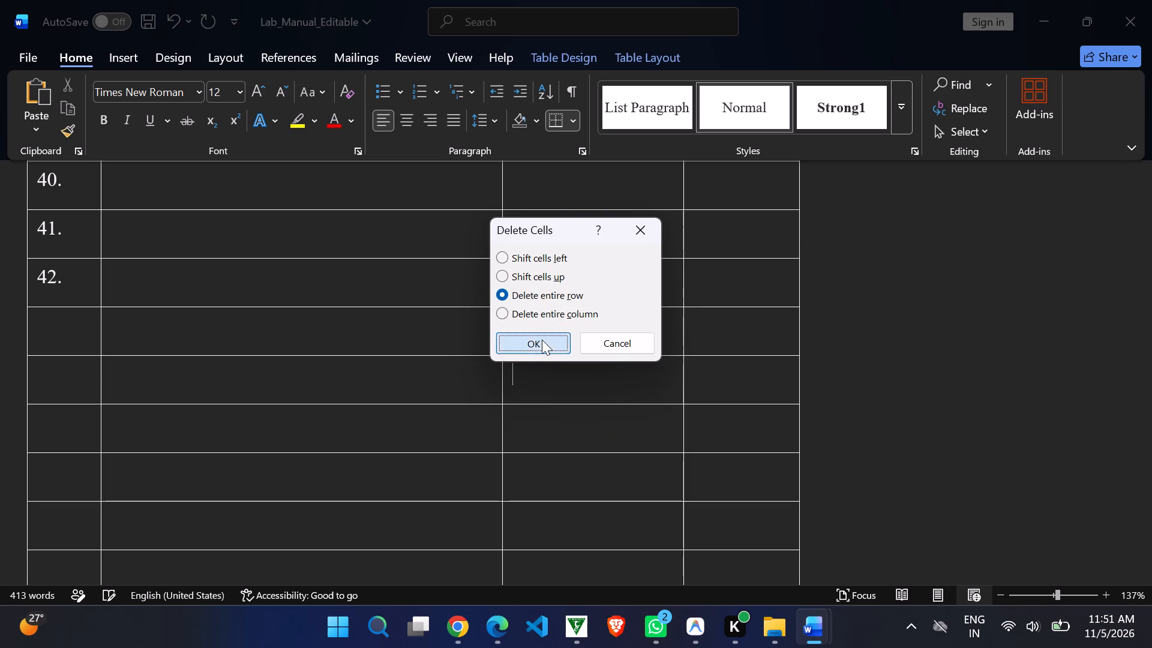
right_click(559, 387)
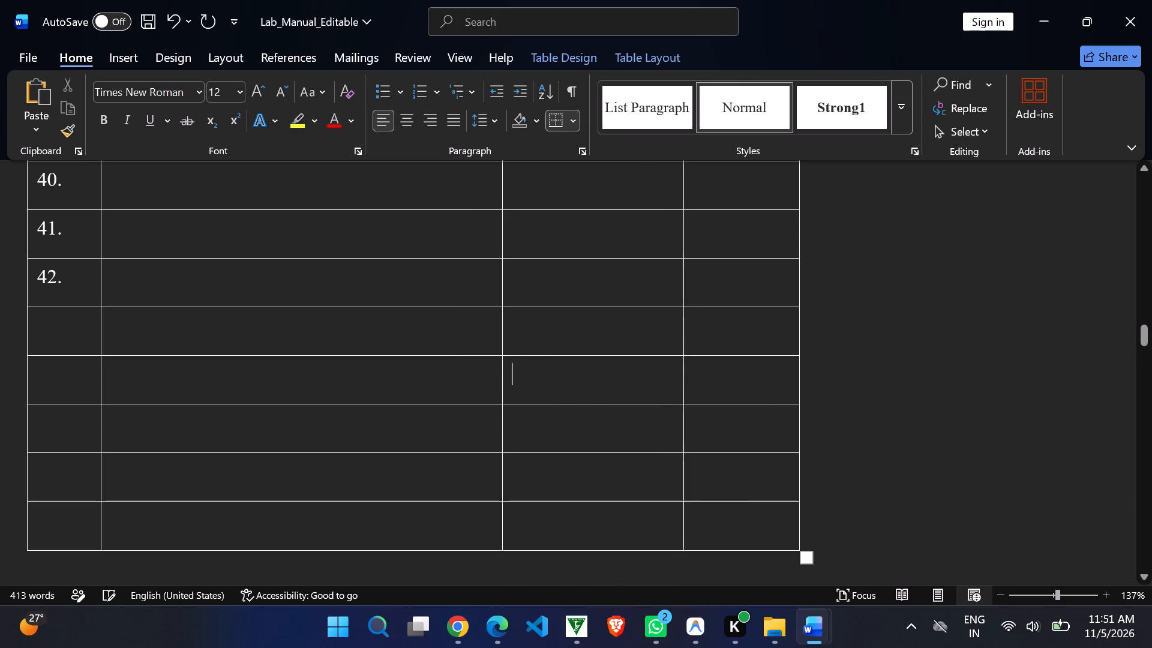
click(607, 430)
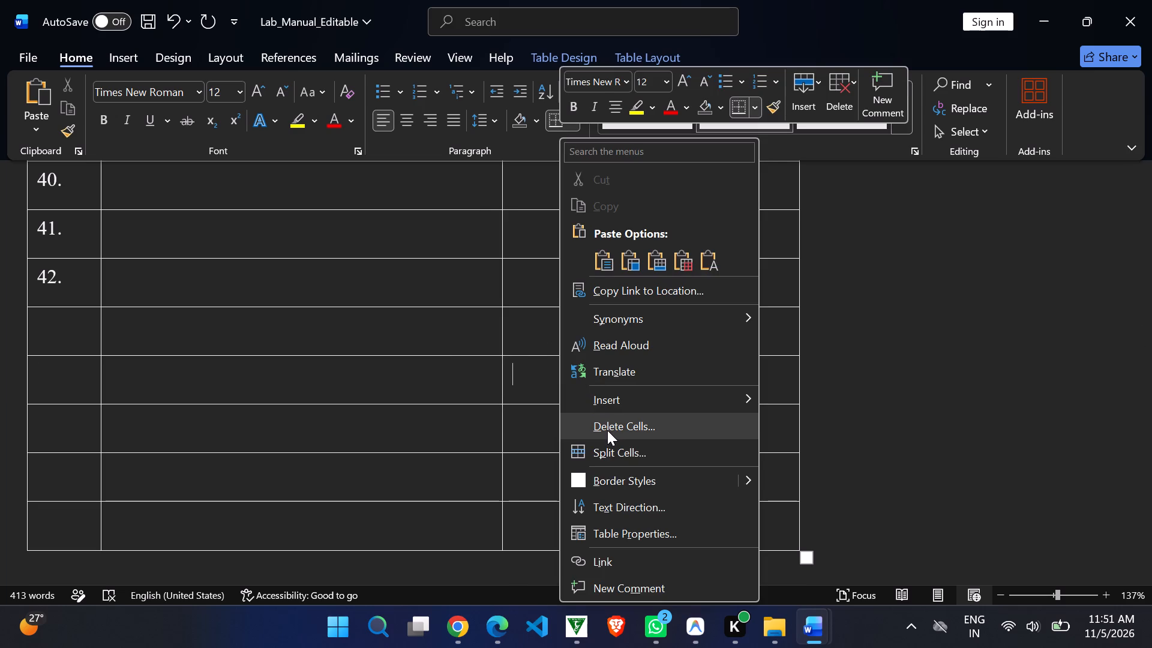
click(560, 286)
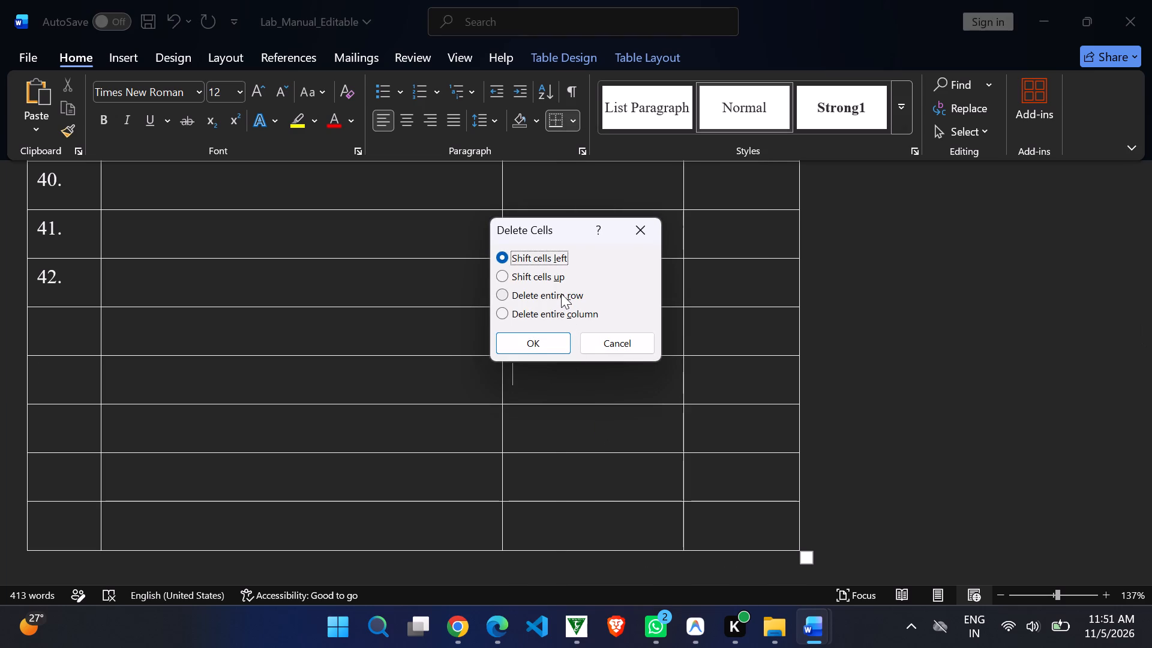
click(562, 299)
click(544, 335)
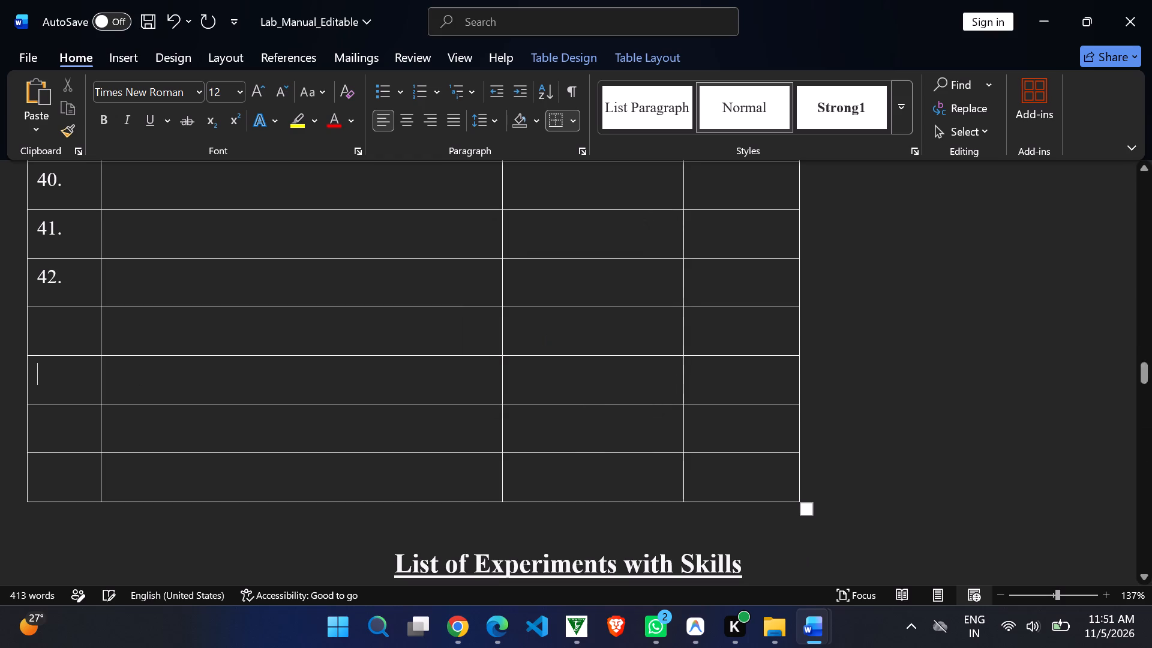
right_click(569, 467)
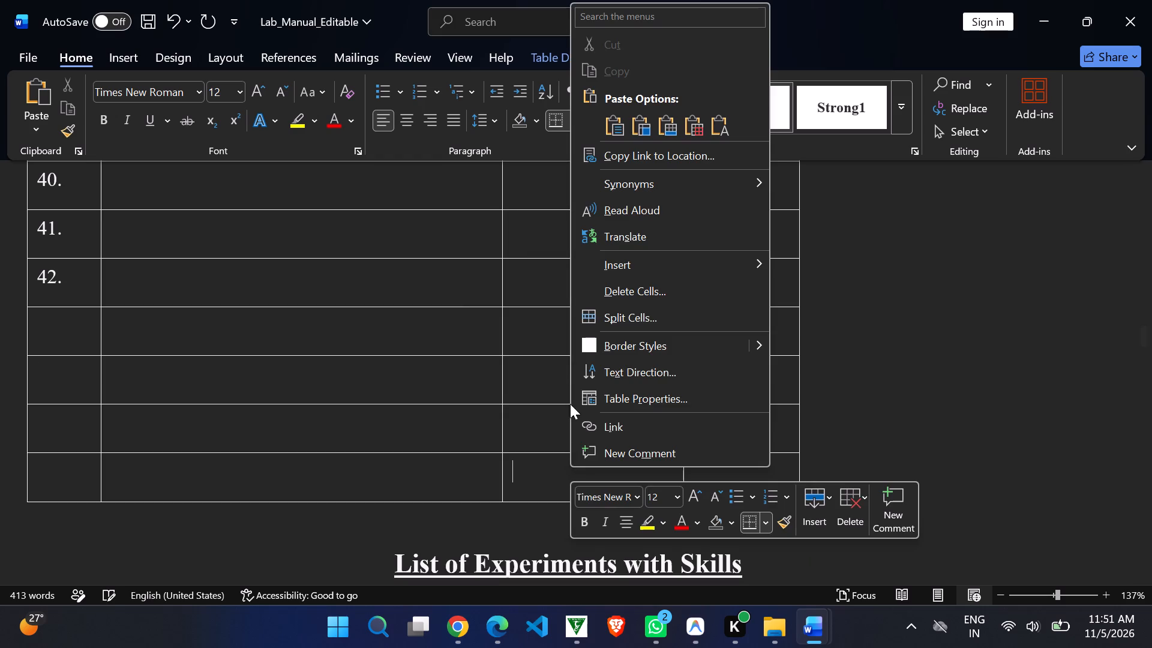
click(625, 292)
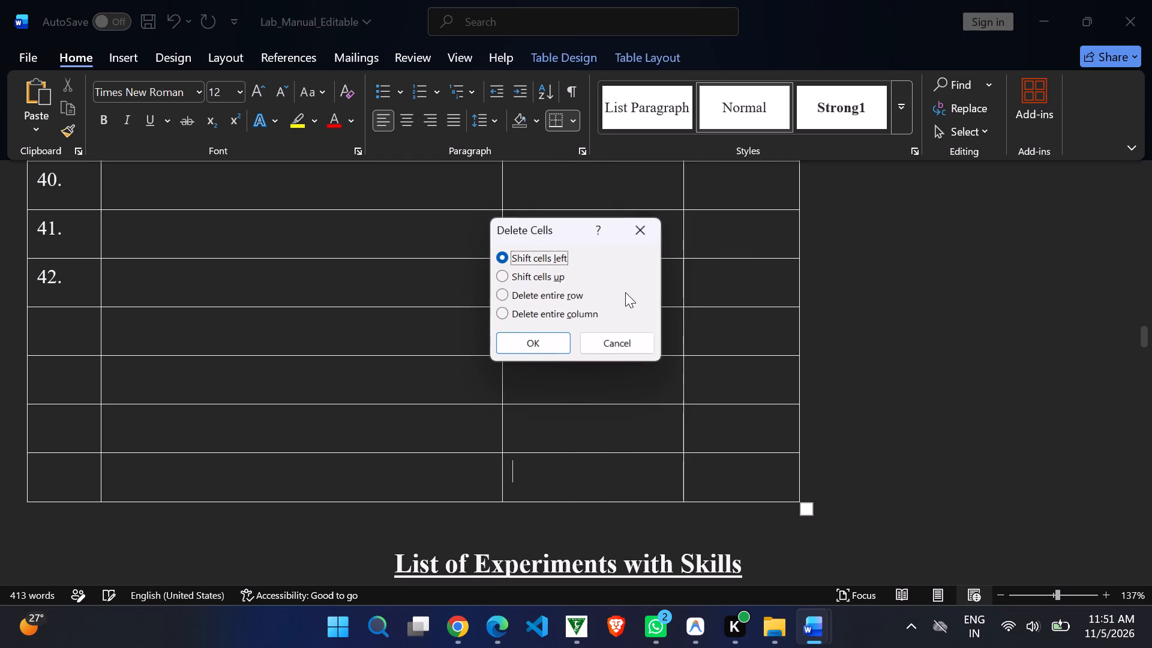
click(582, 293)
click(547, 332)
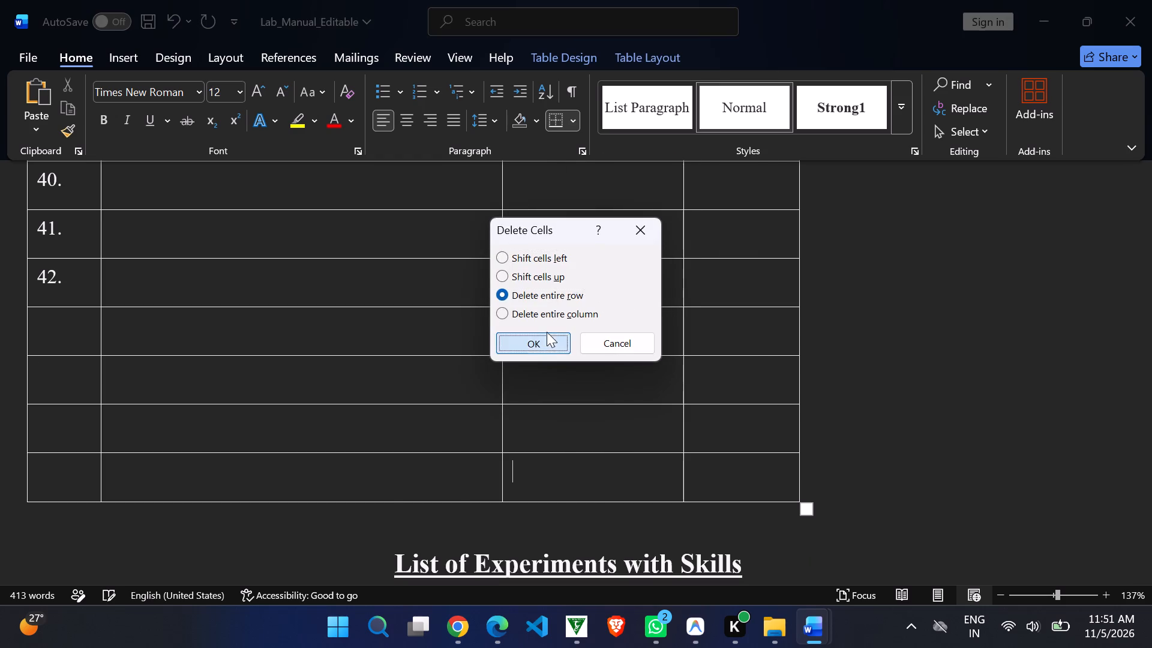
Delete the three remaining entire empty rows below row 42 of the List of Experiments table, one at a time starting directly below 42.
right_click(547, 332)
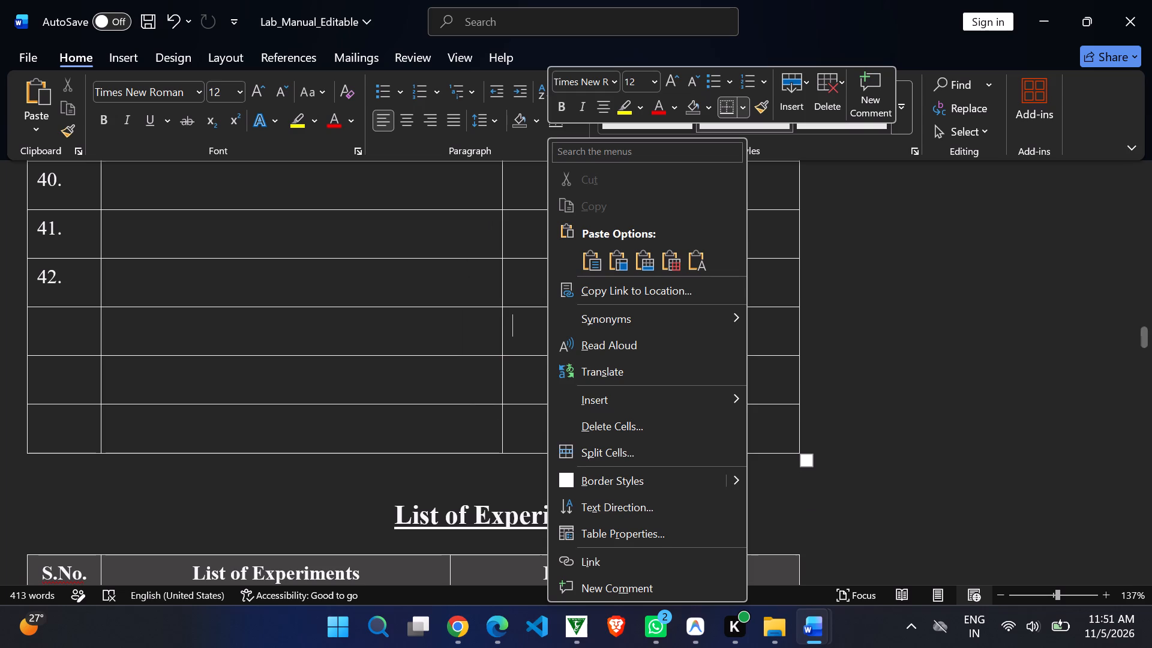
click(605, 422)
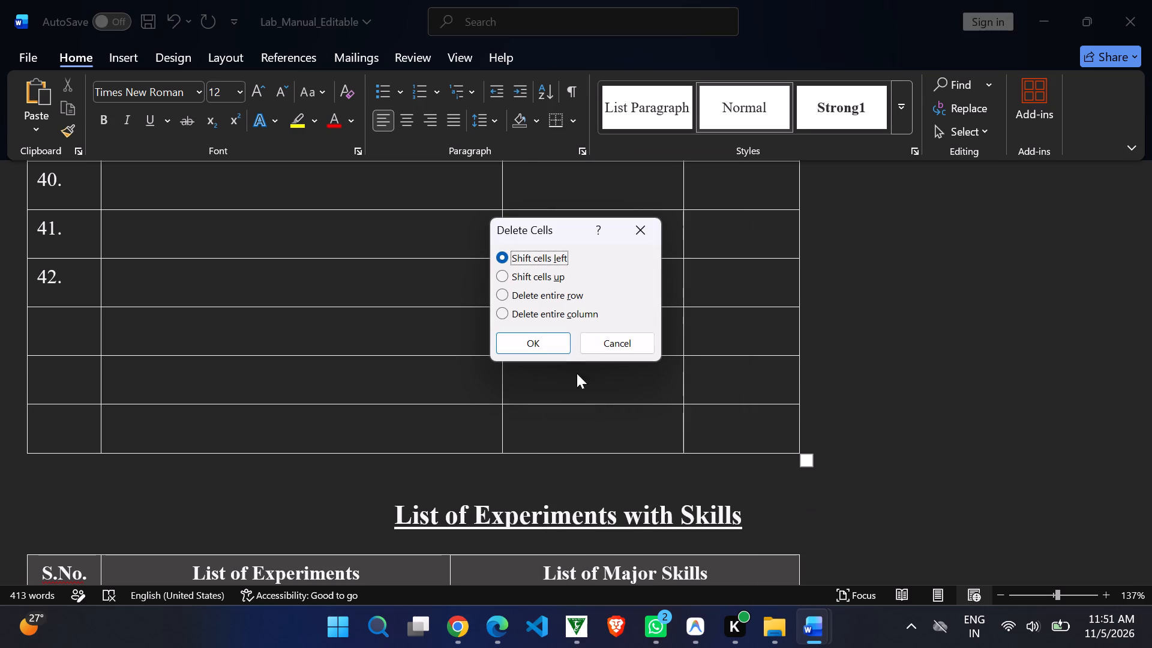
click(547, 298)
click(551, 333)
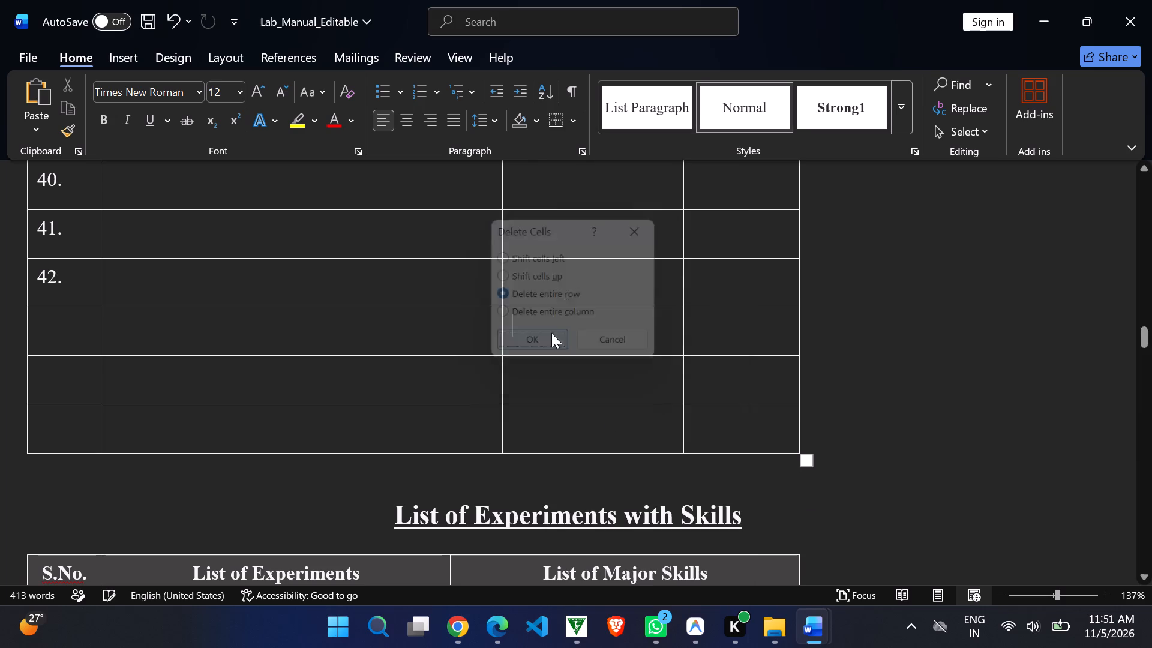
right_click(552, 349)
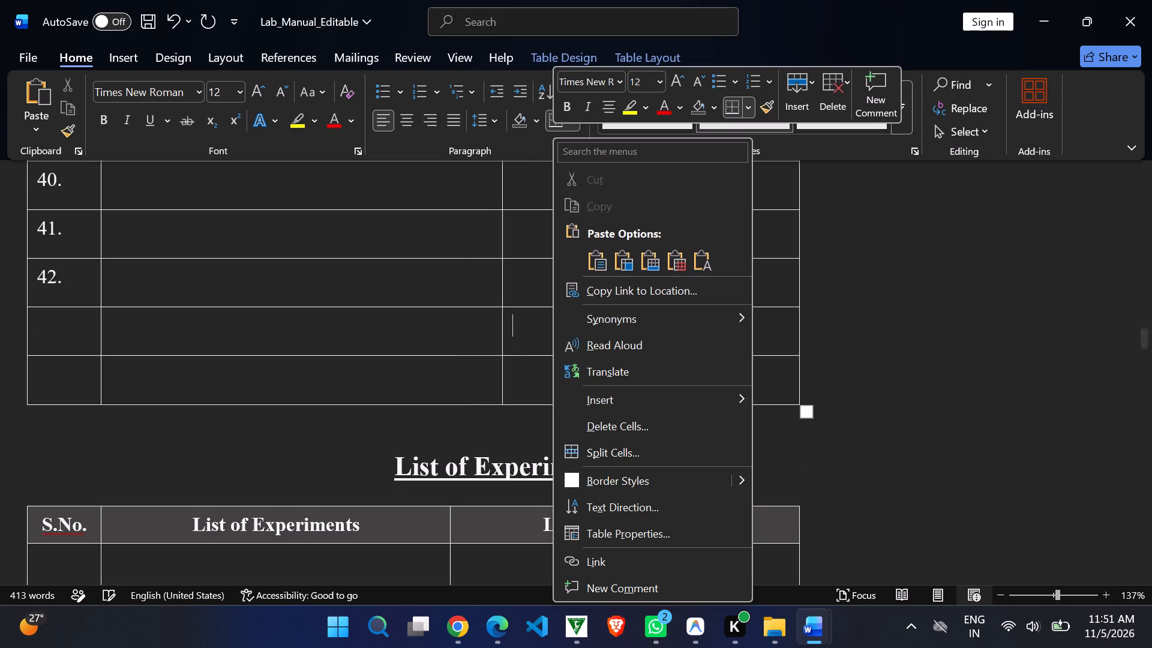
click(594, 421)
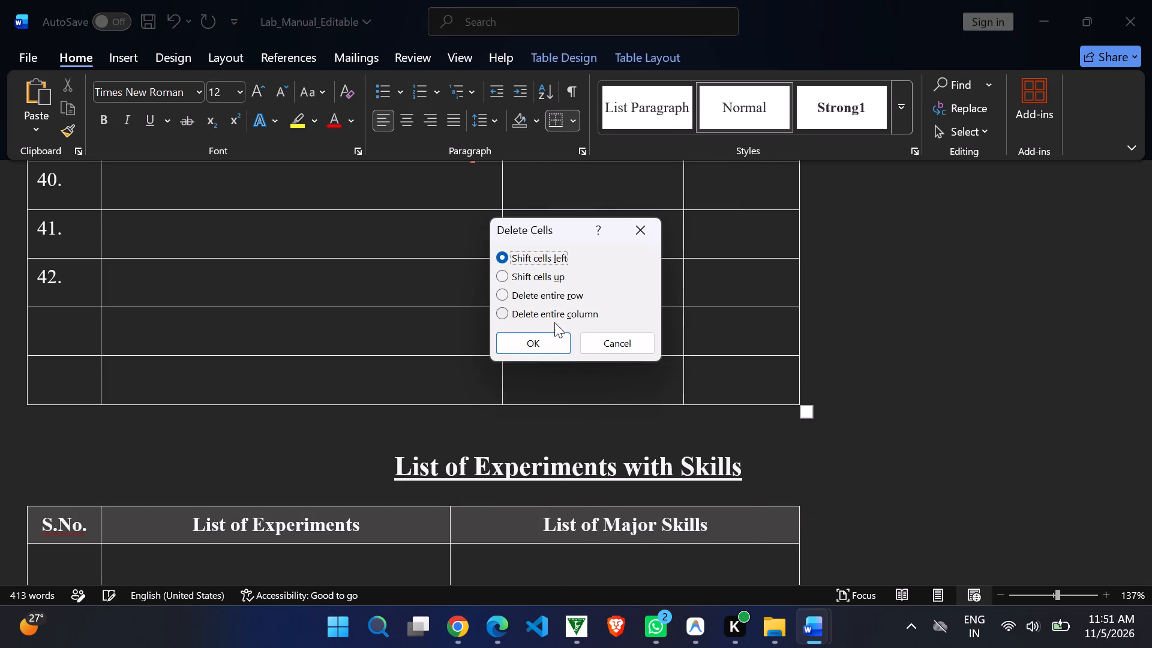
click(551, 297)
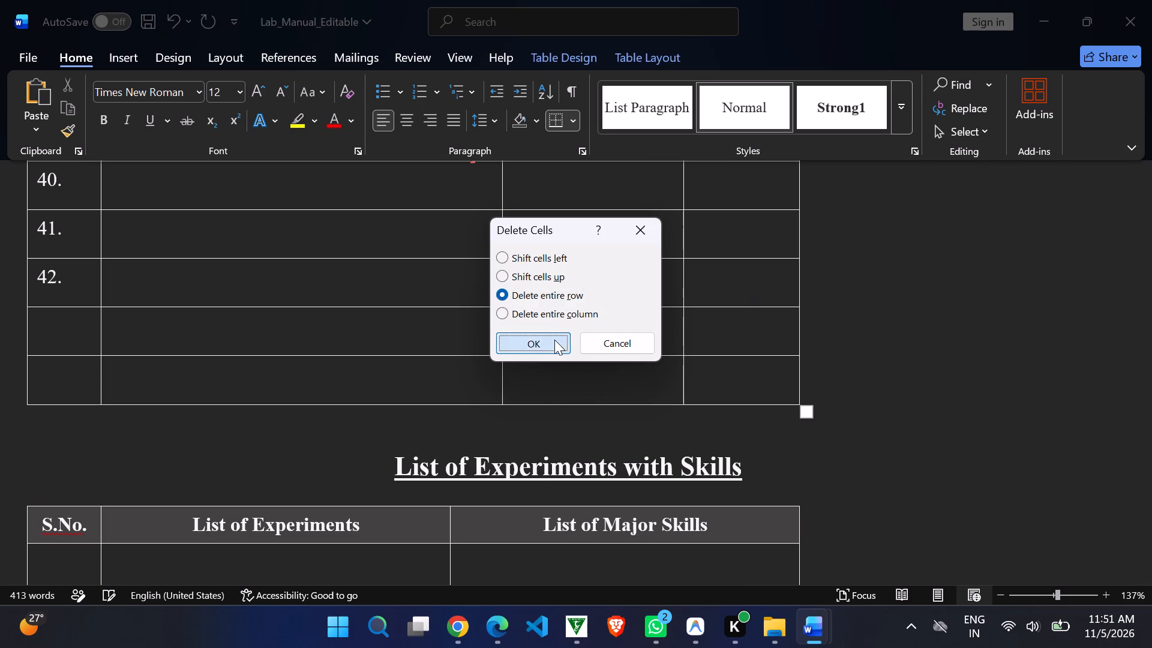
click(554, 340)
right_click(555, 341)
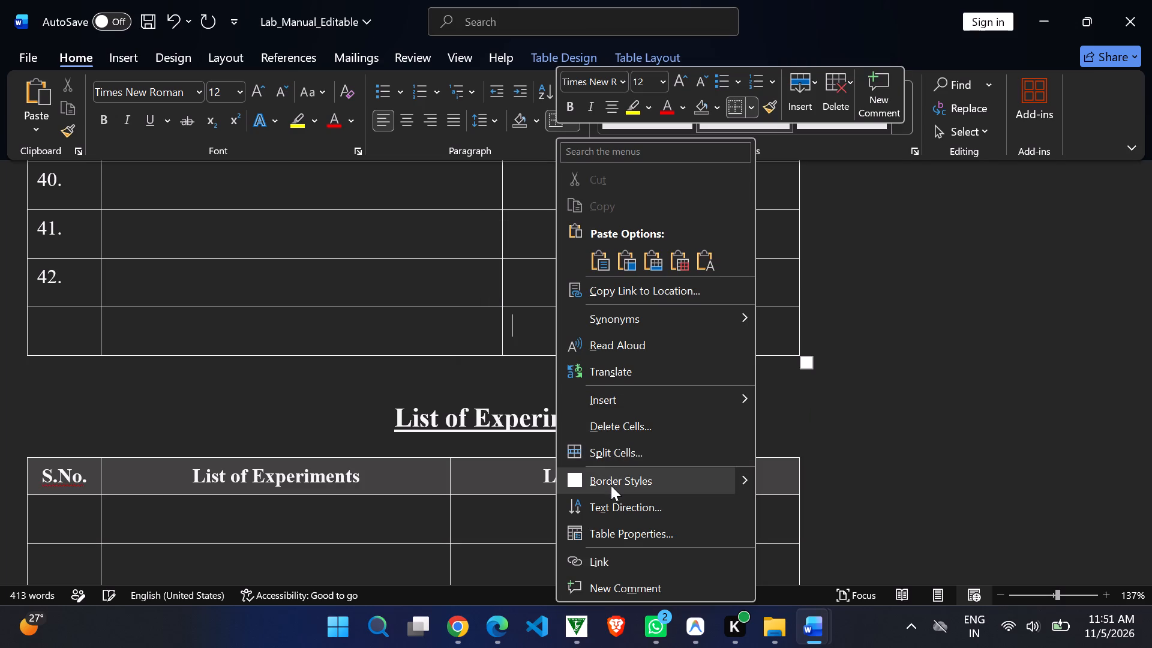
click(600, 425)
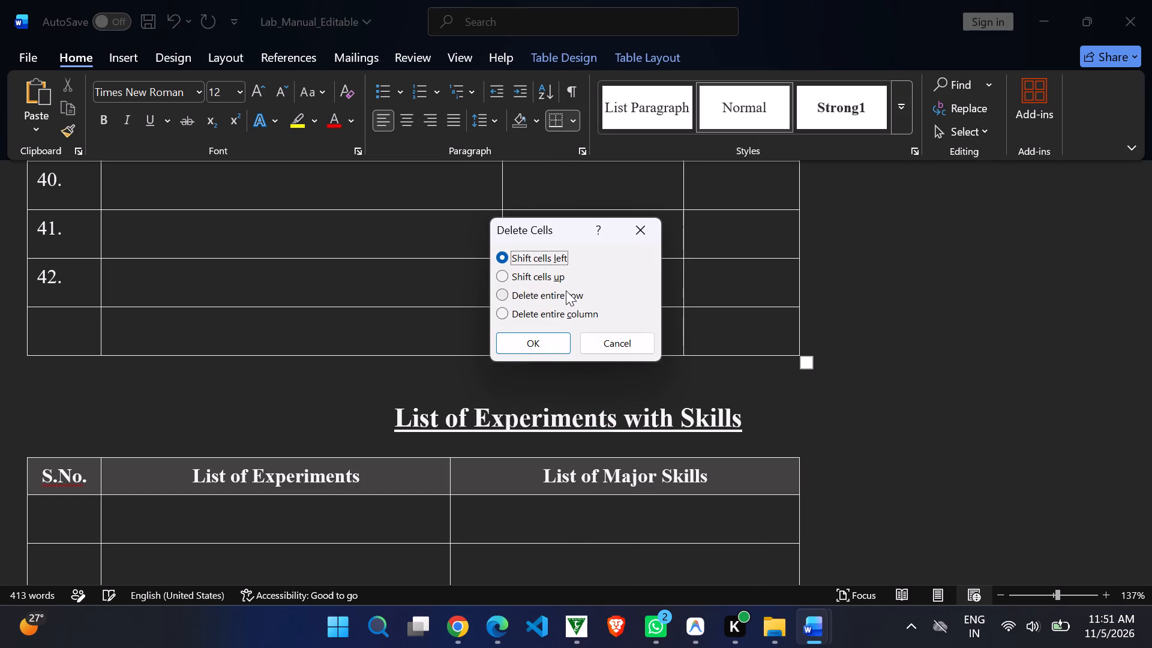
click(565, 289)
click(546, 341)
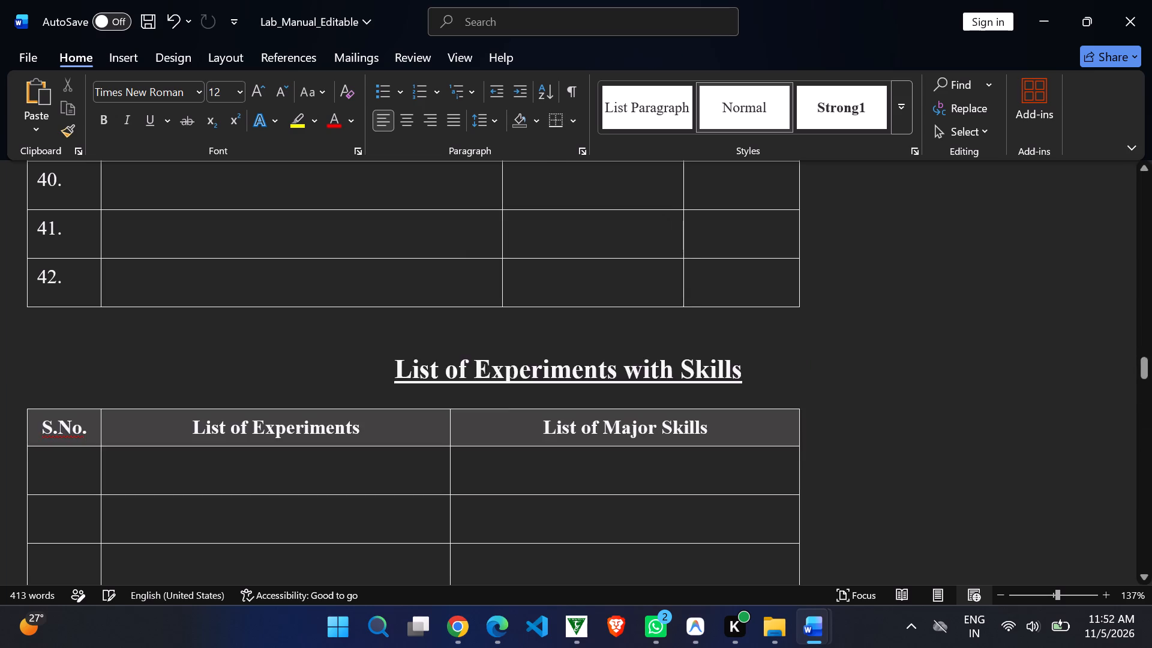
Place the cursor in the empty title cell of row 11 and arrange the editable manual side by side with the source lab manual.
scroll(546, 341, up, 5)
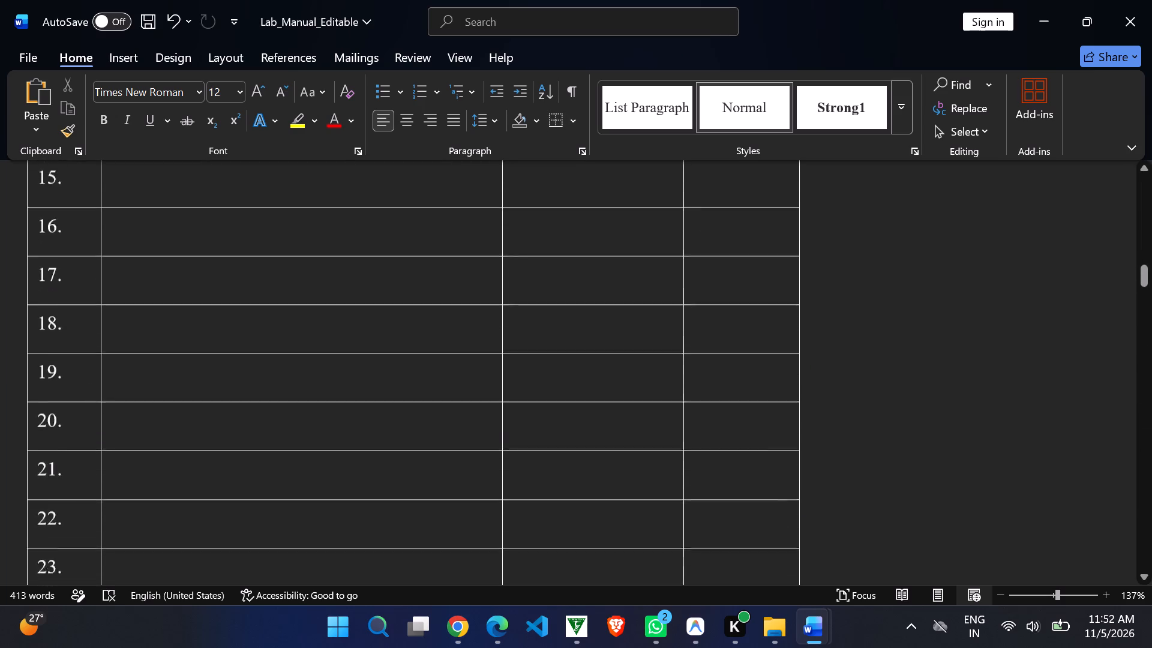
scroll(546, 341, up, 1)
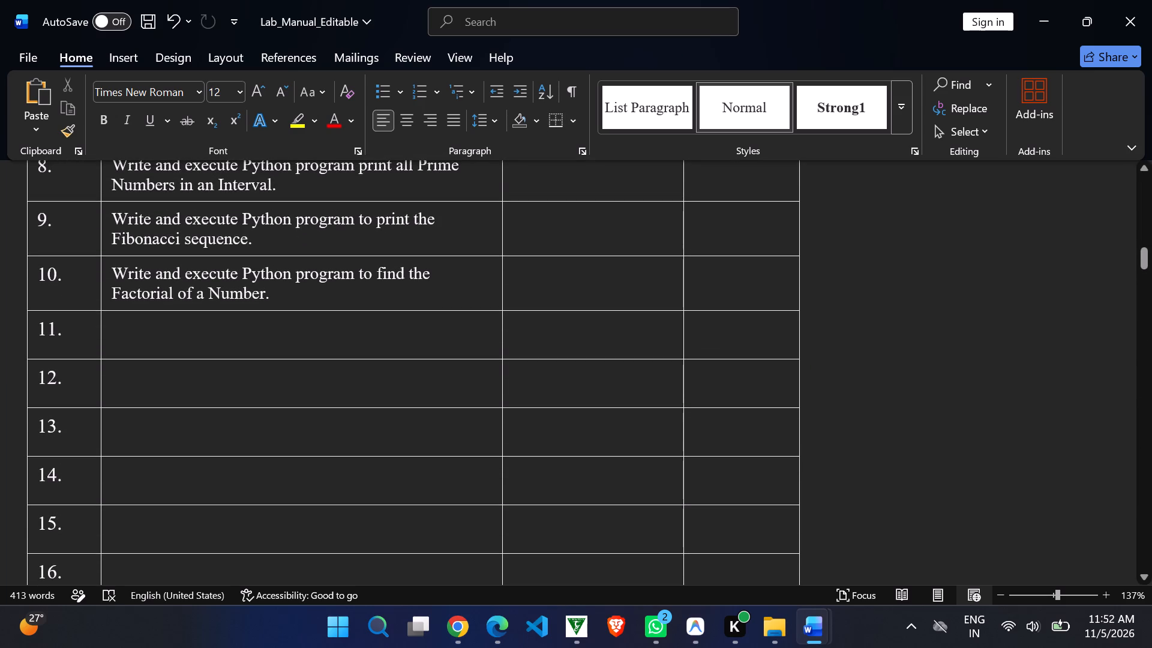
click(416, 325)
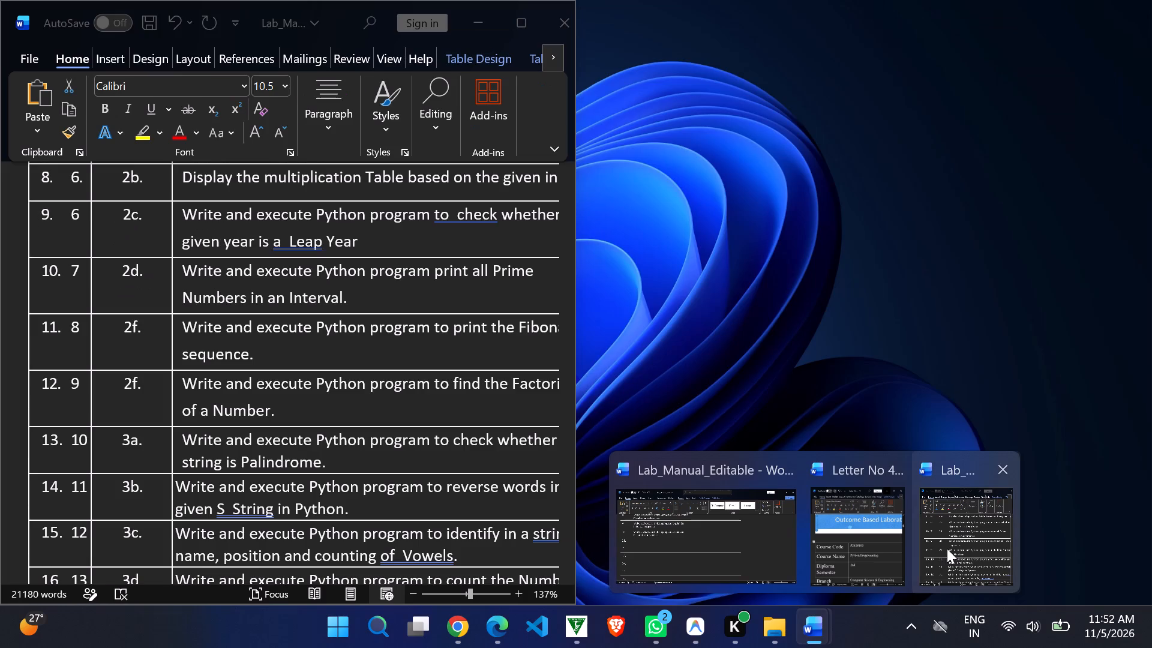
click(947, 548)
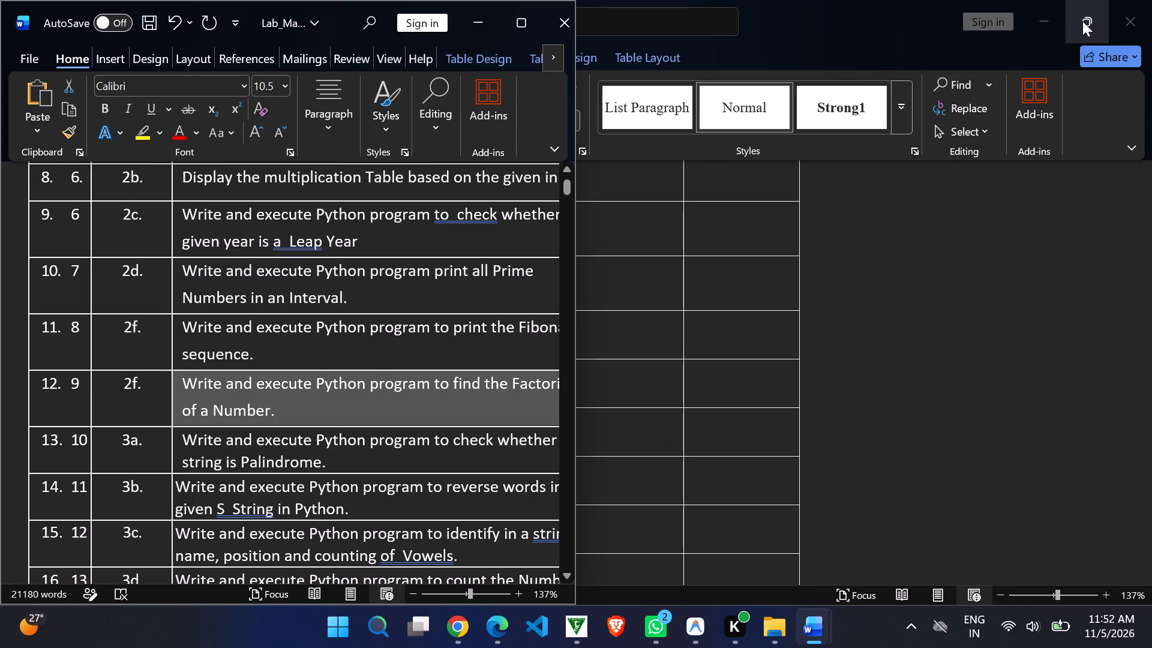
click(1028, 66)
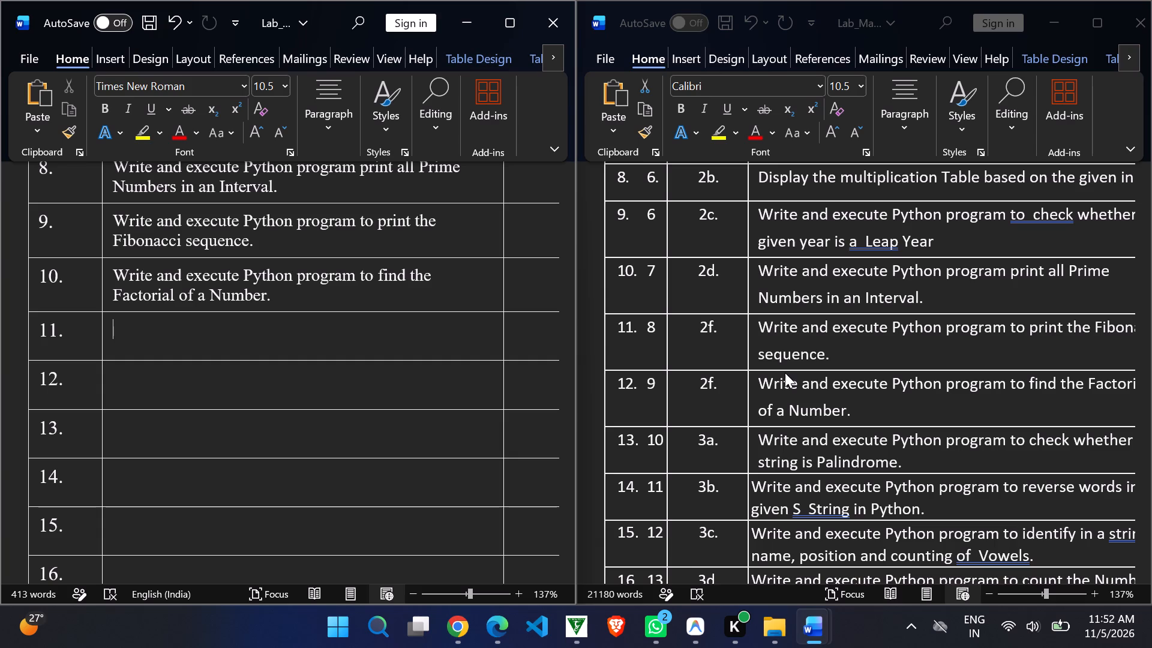
Copy the string Palindrome check title (3a) from the source manual into row 11 of the List of Experiments, without its final full stop.
click(757, 434)
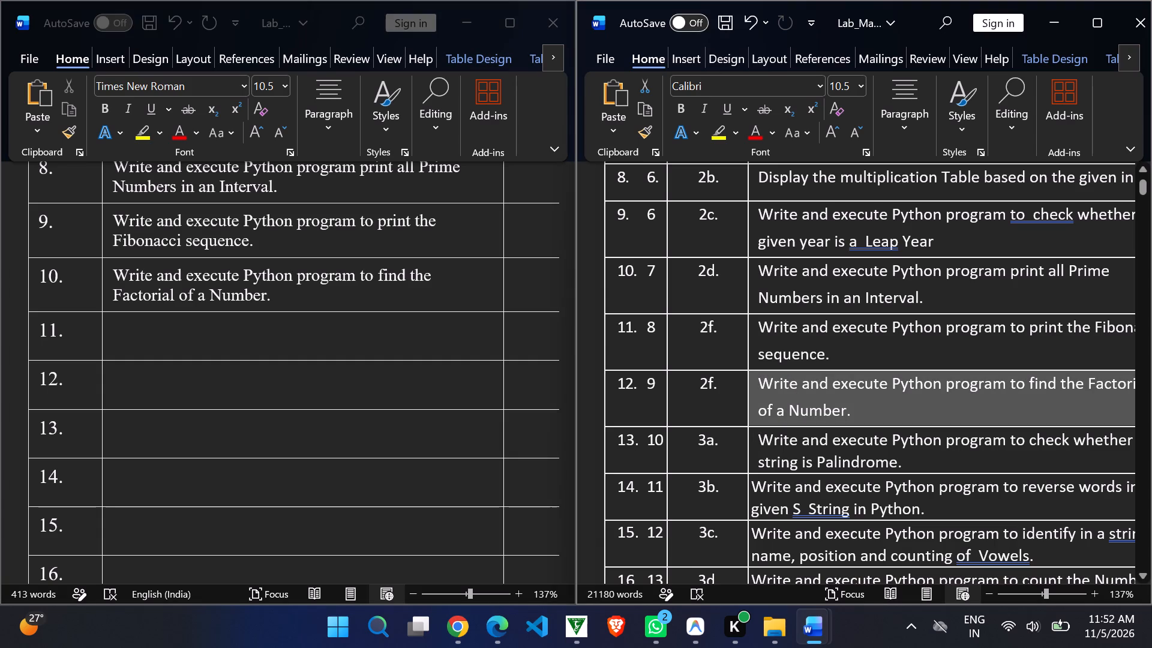
click(754, 431)
drag(754, 431, 894, 461)
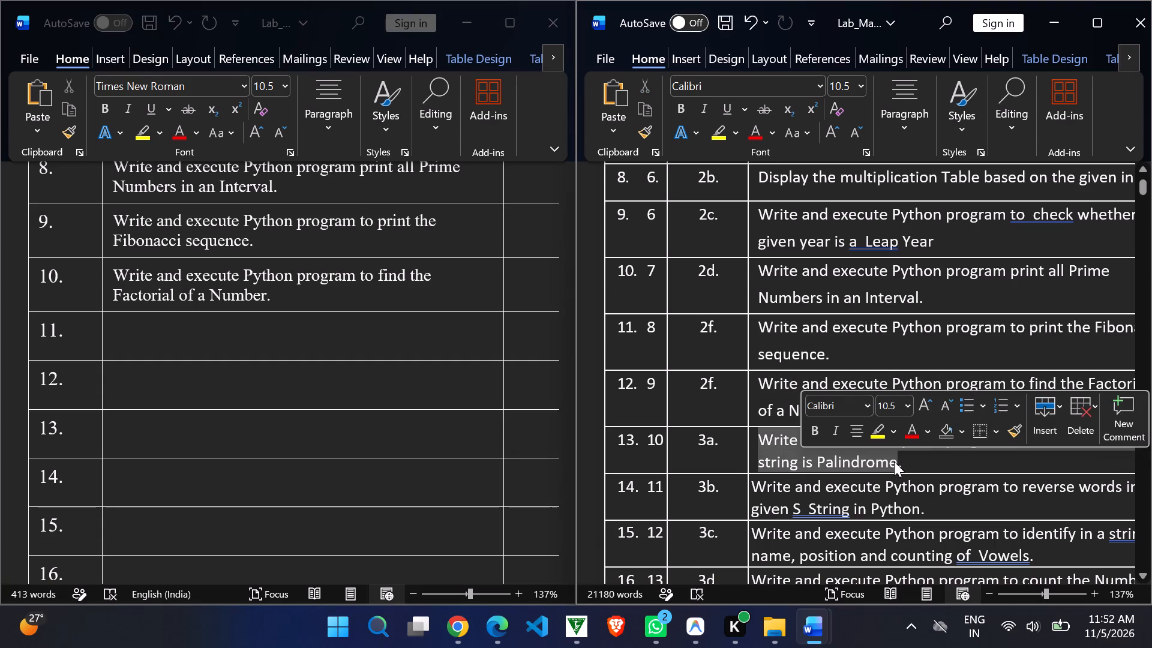
key(ctrl+c)
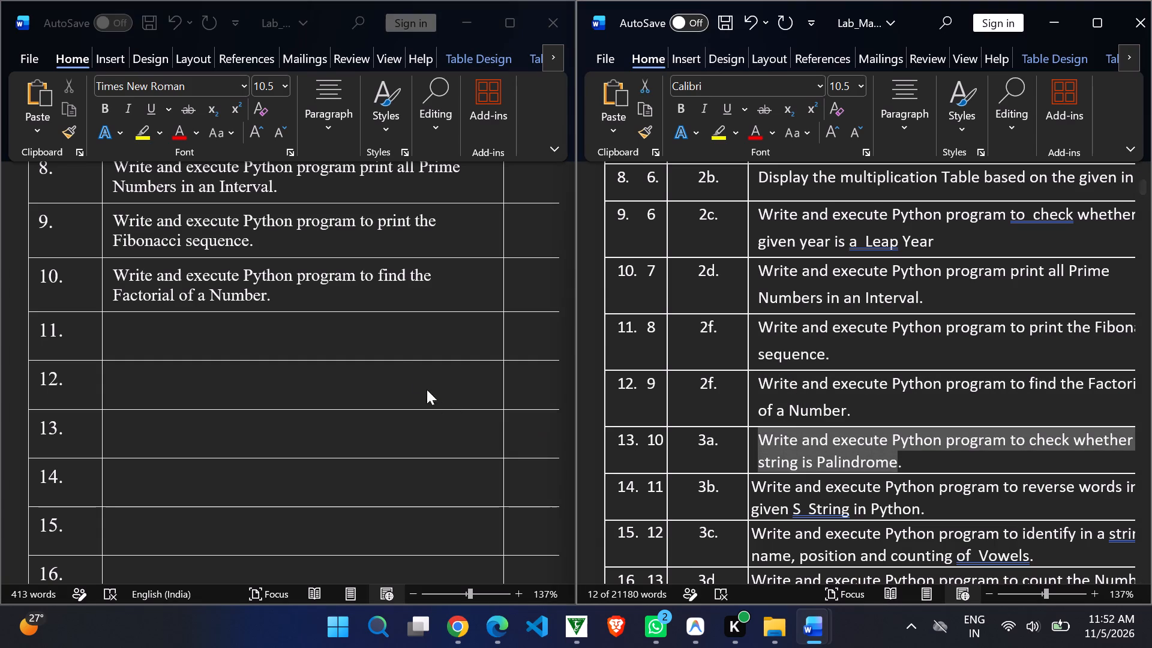
click(337, 339)
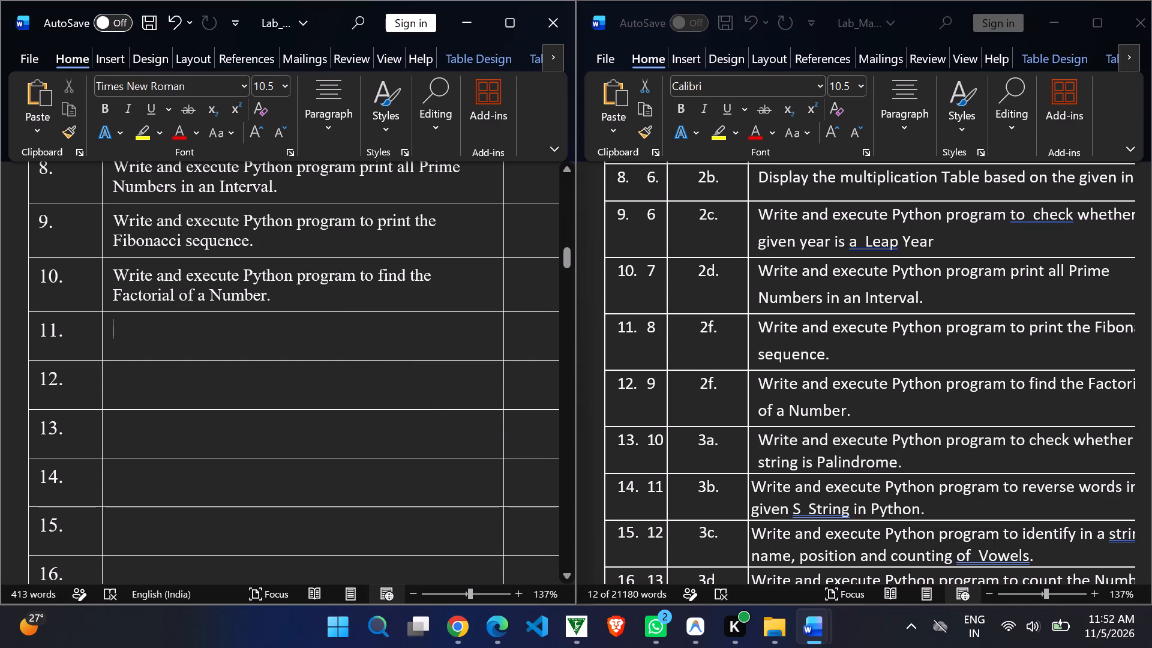
key(v)
key(BackSpace)
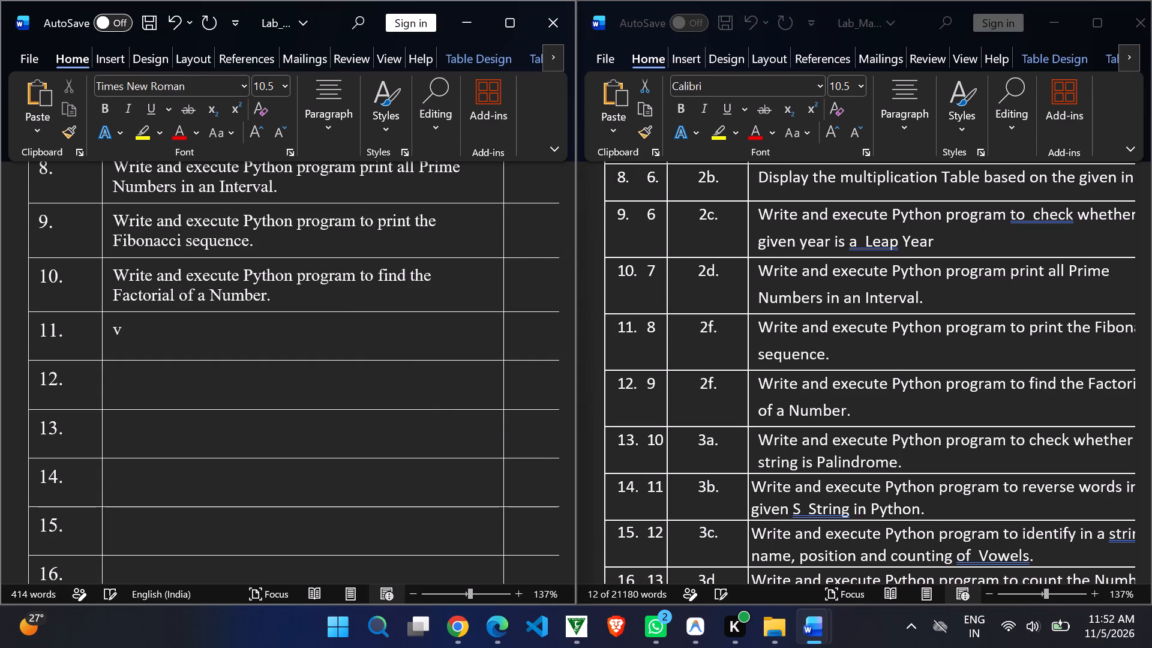
key(ctrl+v)
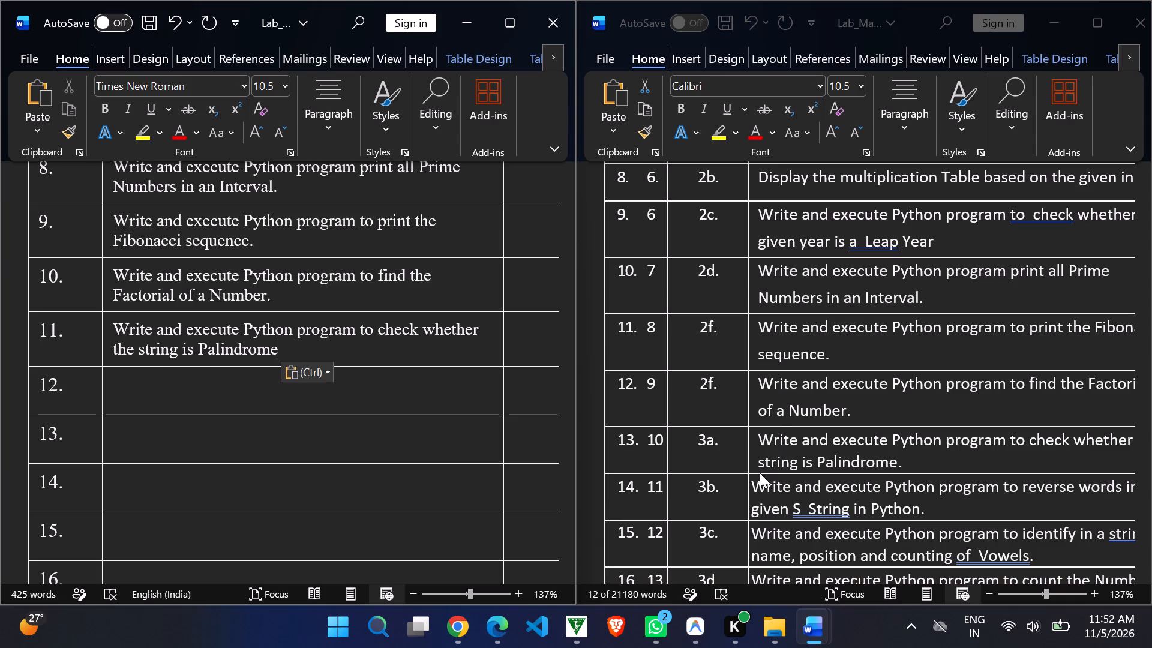
Copy the title about reversing words in a given string (3b) from the source manual into row 12.
drag(751, 479, 869, 501)
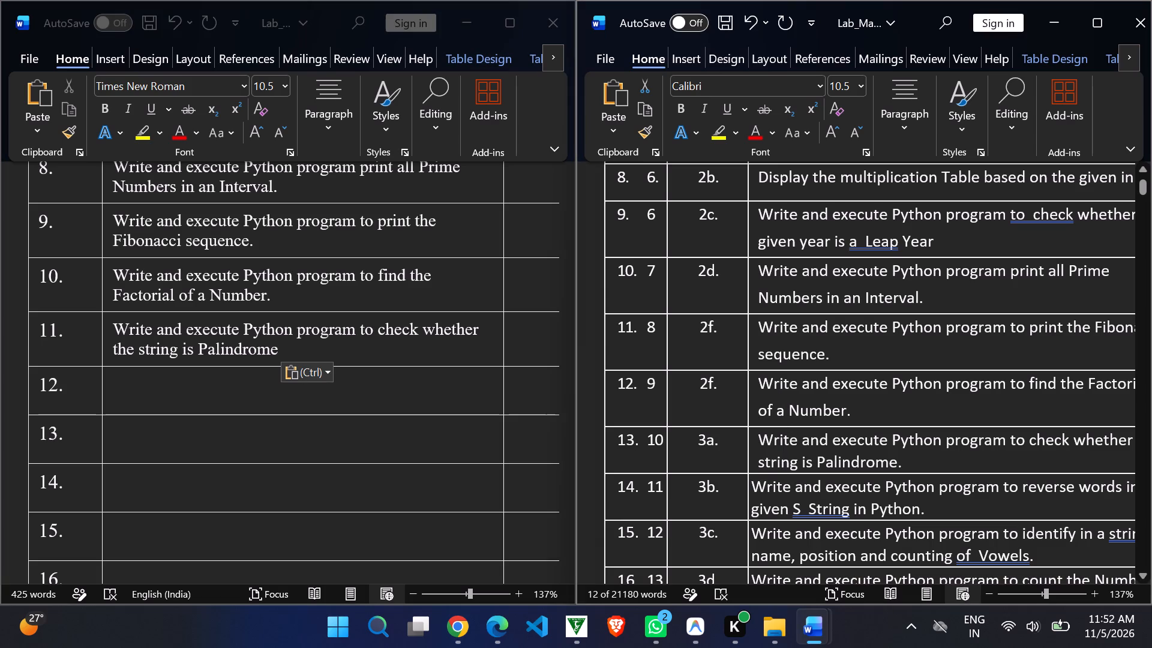
drag(756, 483, 923, 507)
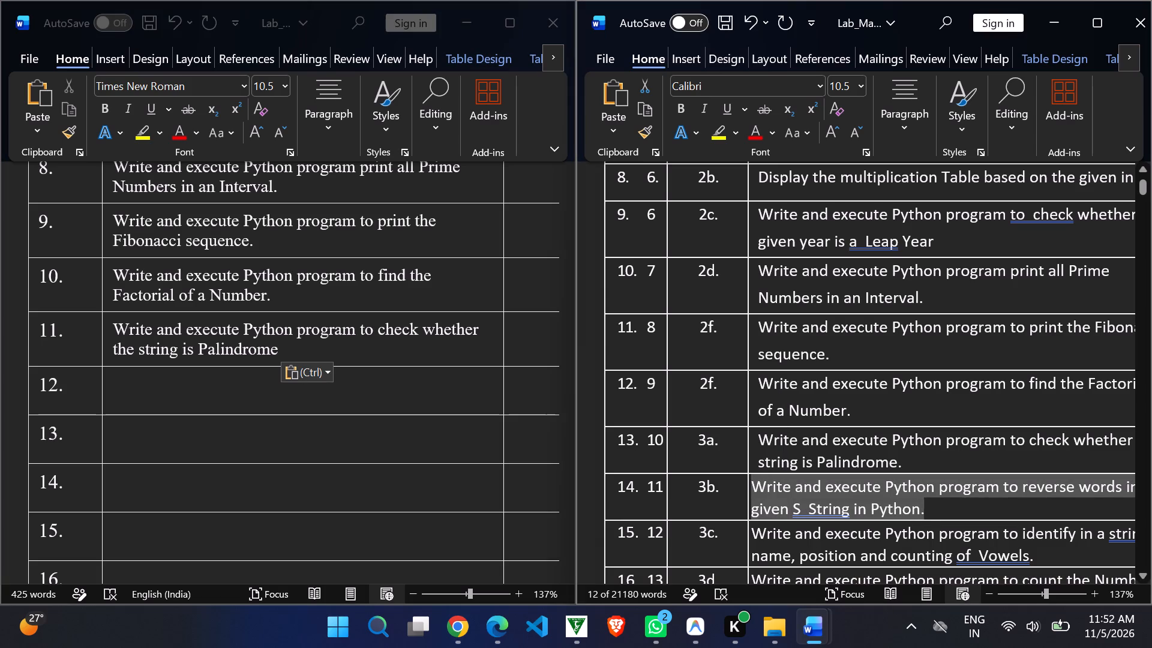
key(ctrl+c)
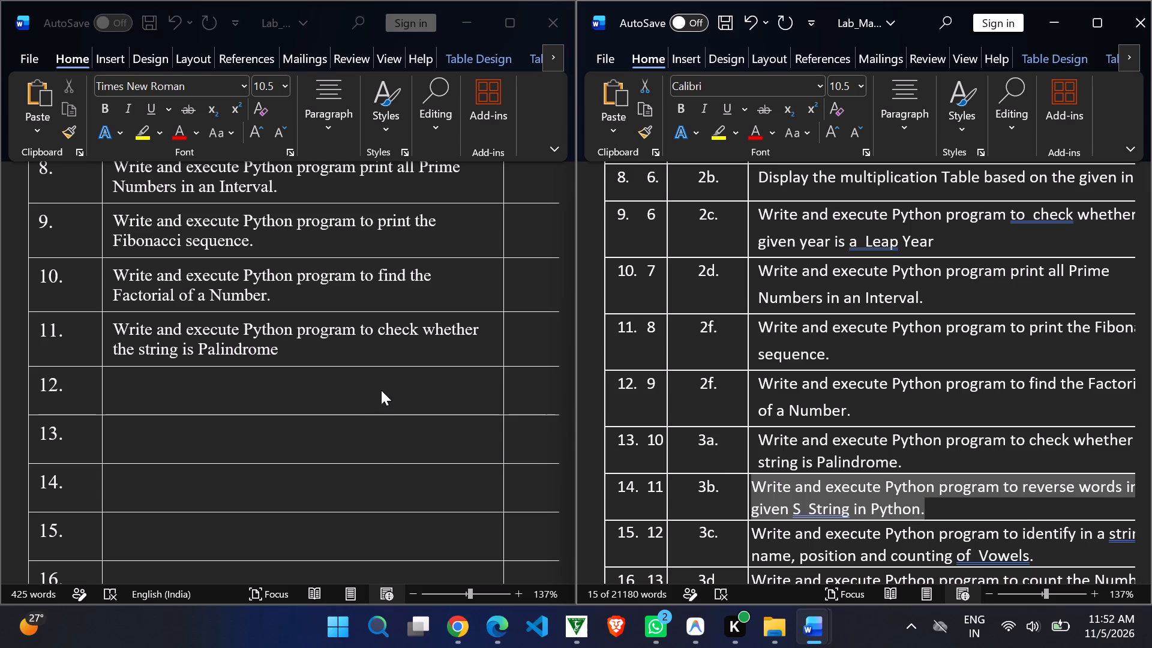
click(381, 390)
click(381, 390)
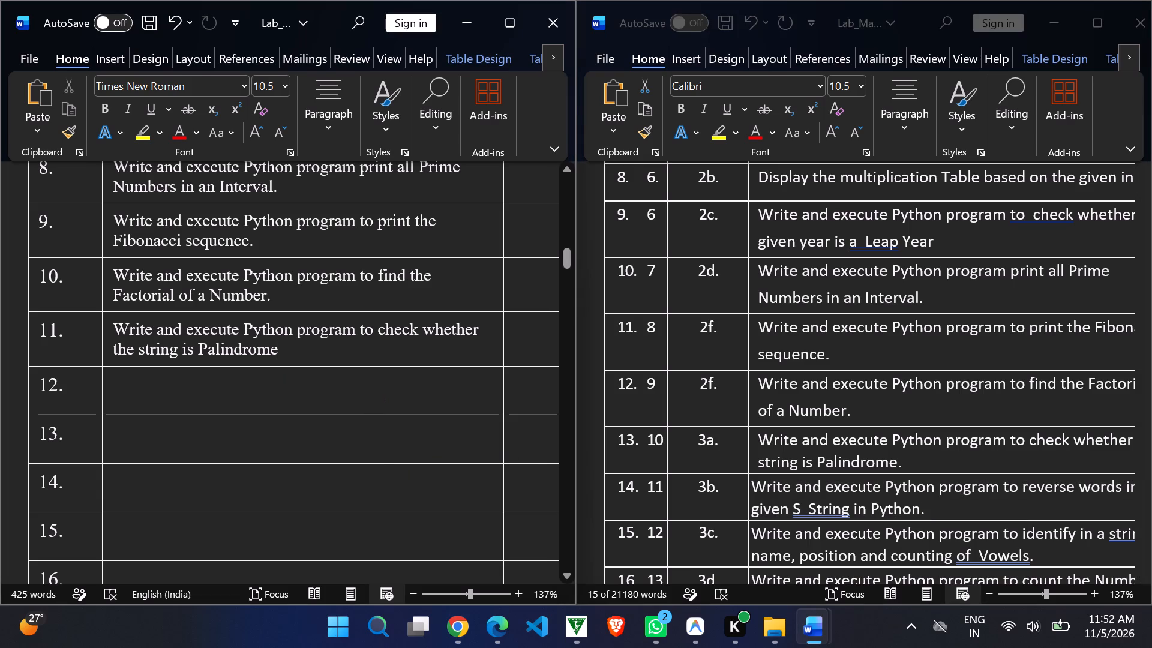
click(381, 390)
key(ctrl+v)
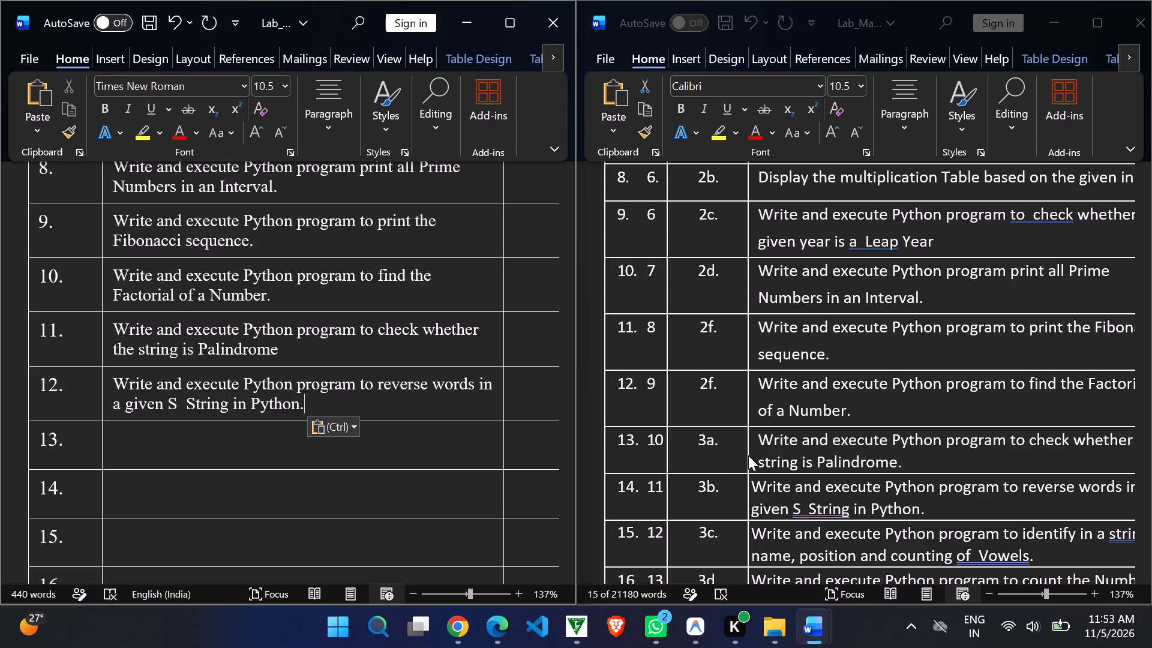
Copy the title about identifying the name, position and counting of Vowels (3c) from the source manual into row 13.
scroll(760, 455, down, 1)
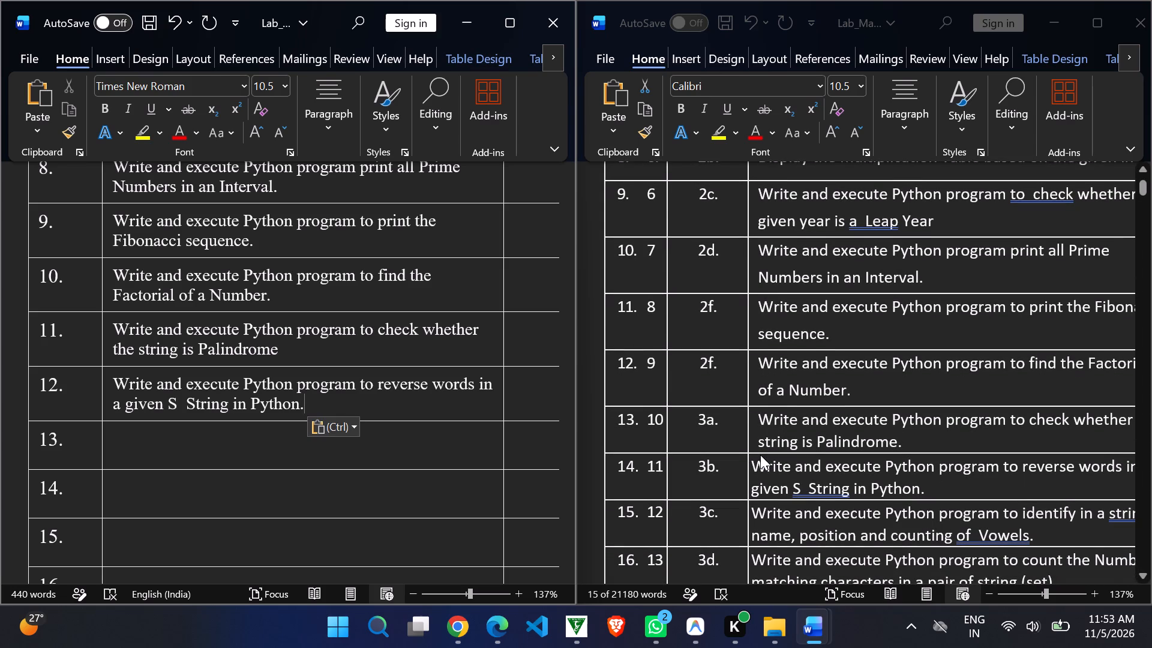
drag(754, 509, 792, 530)
click(752, 511)
drag(752, 511, 782, 530)
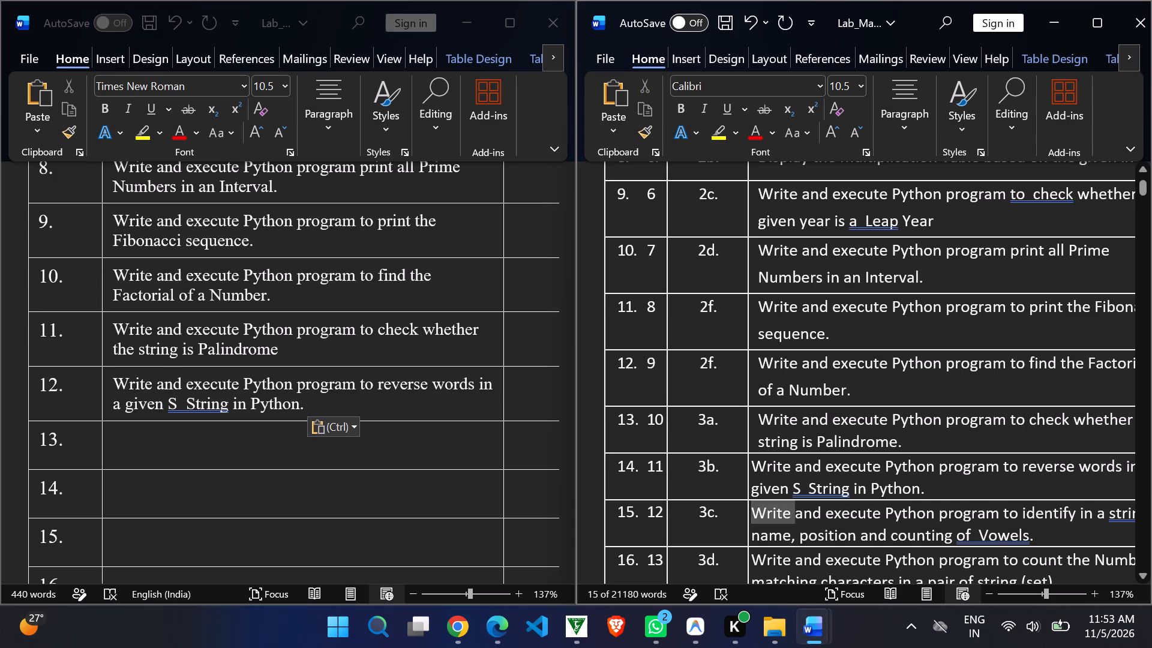
drag(782, 530, 1034, 526)
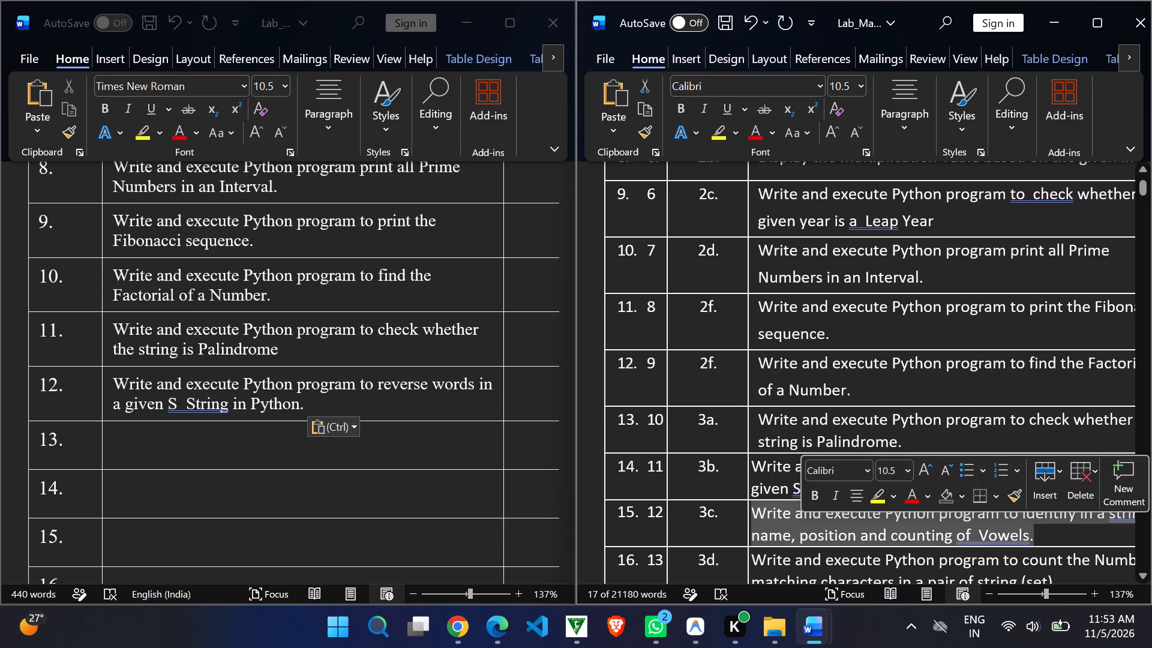
key(ctrl+c)
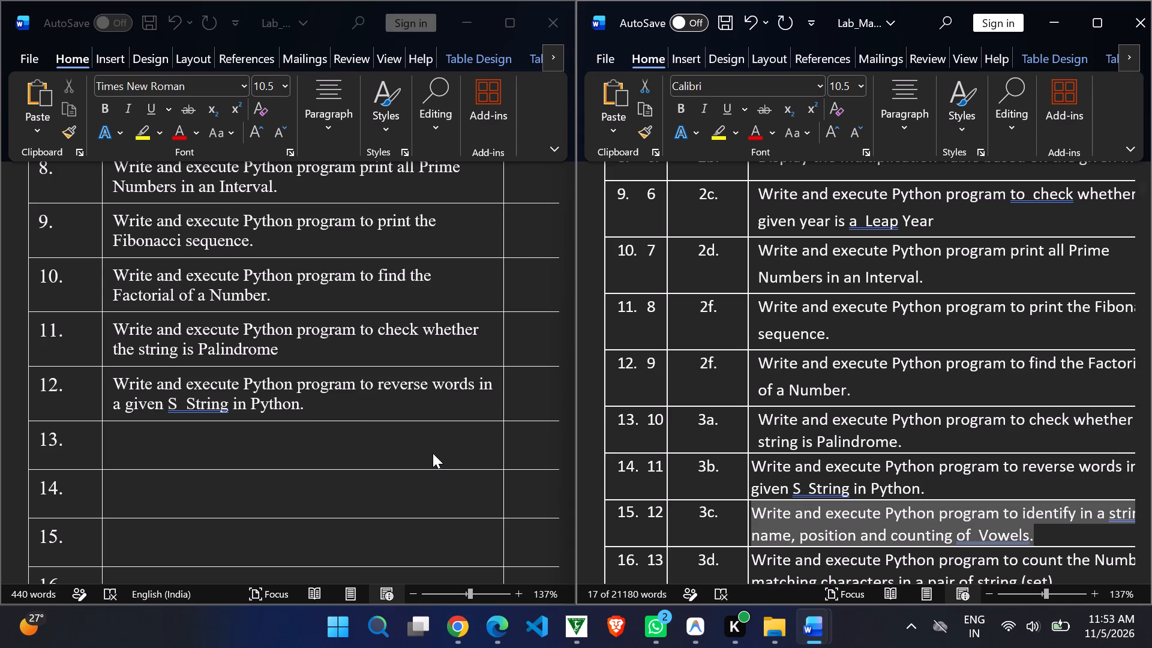
click(433, 453)
click(388, 433)
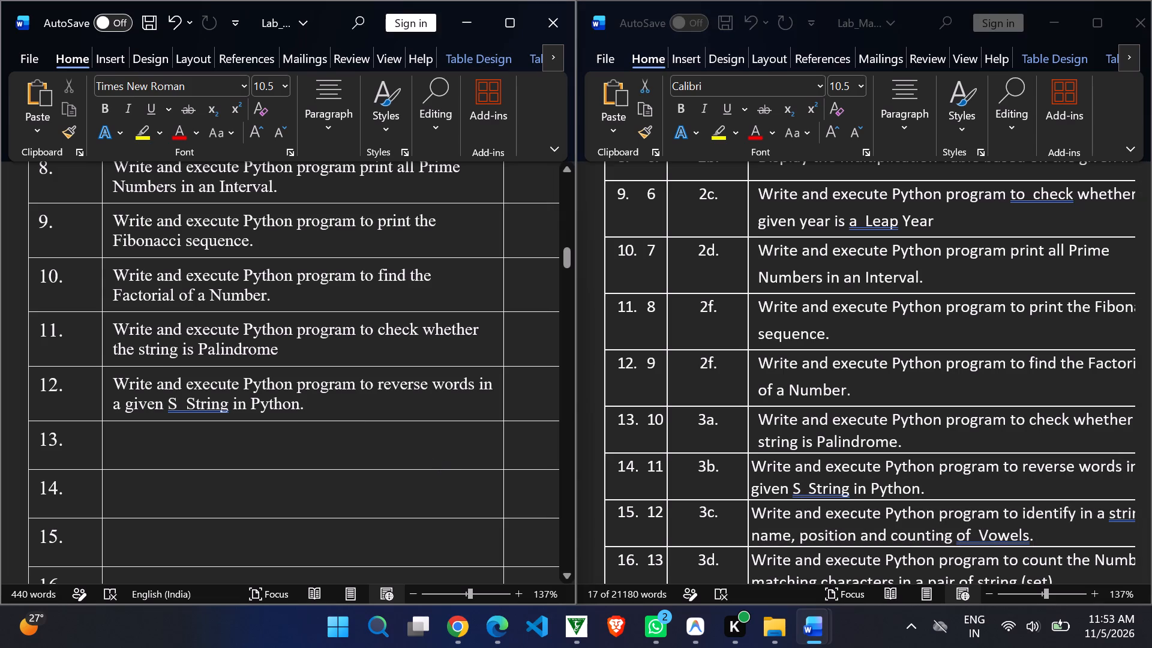
click(388, 433)
key(ctrl+v)
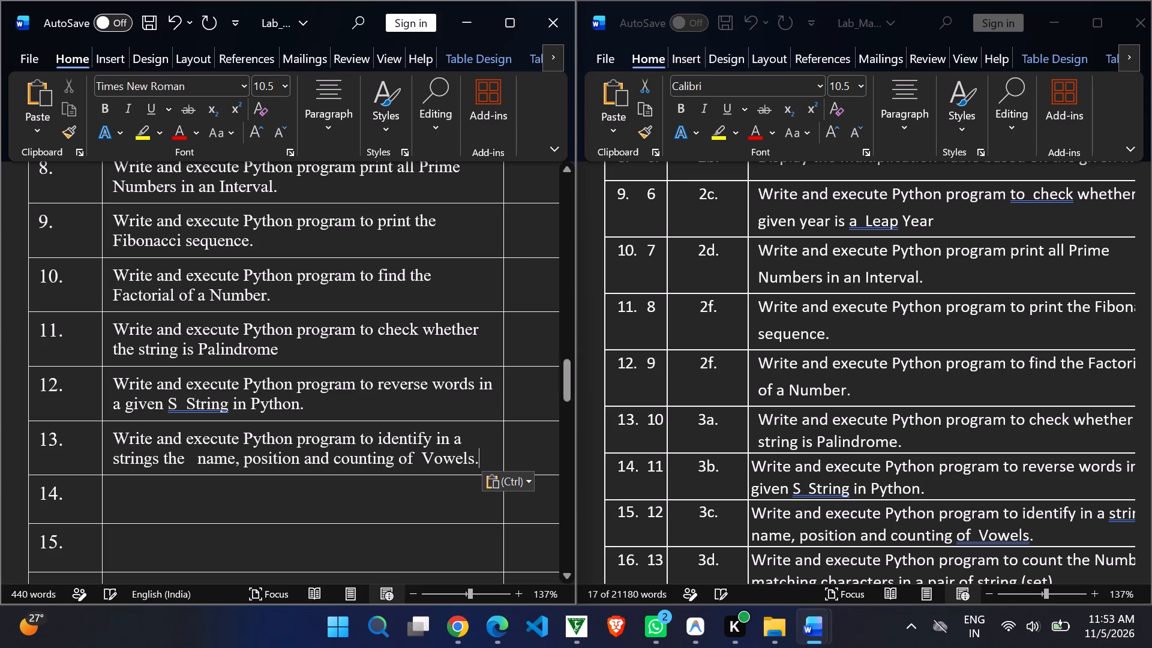
Copy the whole title cell about counting matching characters in a pair of string (set) (3d) from the source manual into row 14.
scroll(784, 505, down, 1)
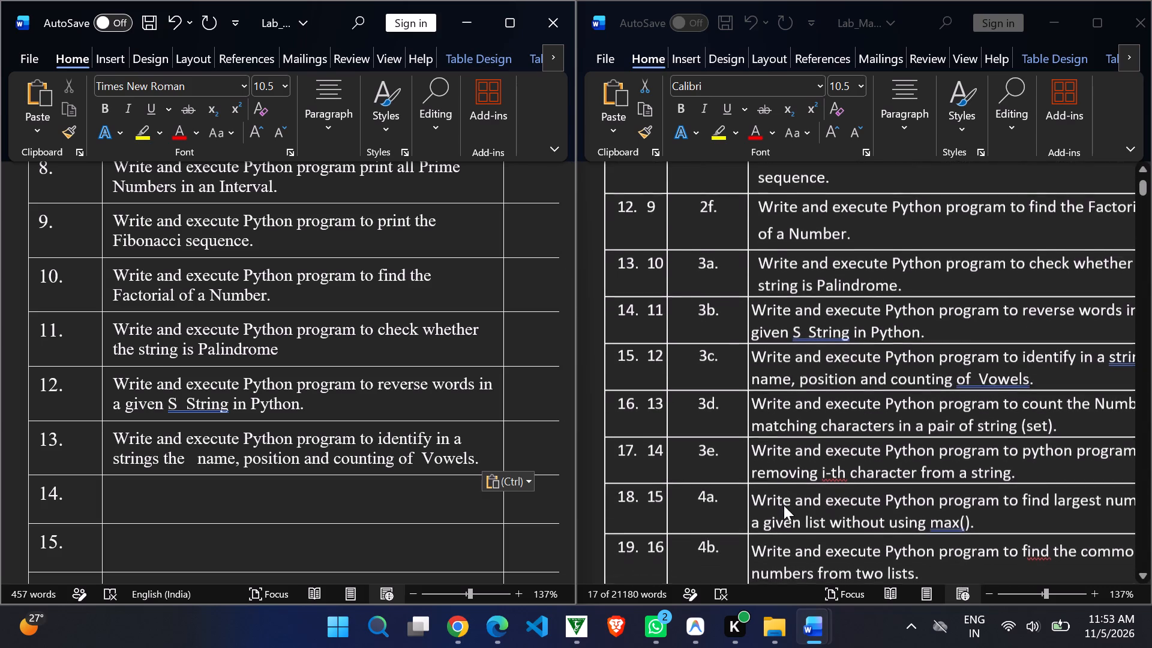
scroll(778, 437, down, 1)
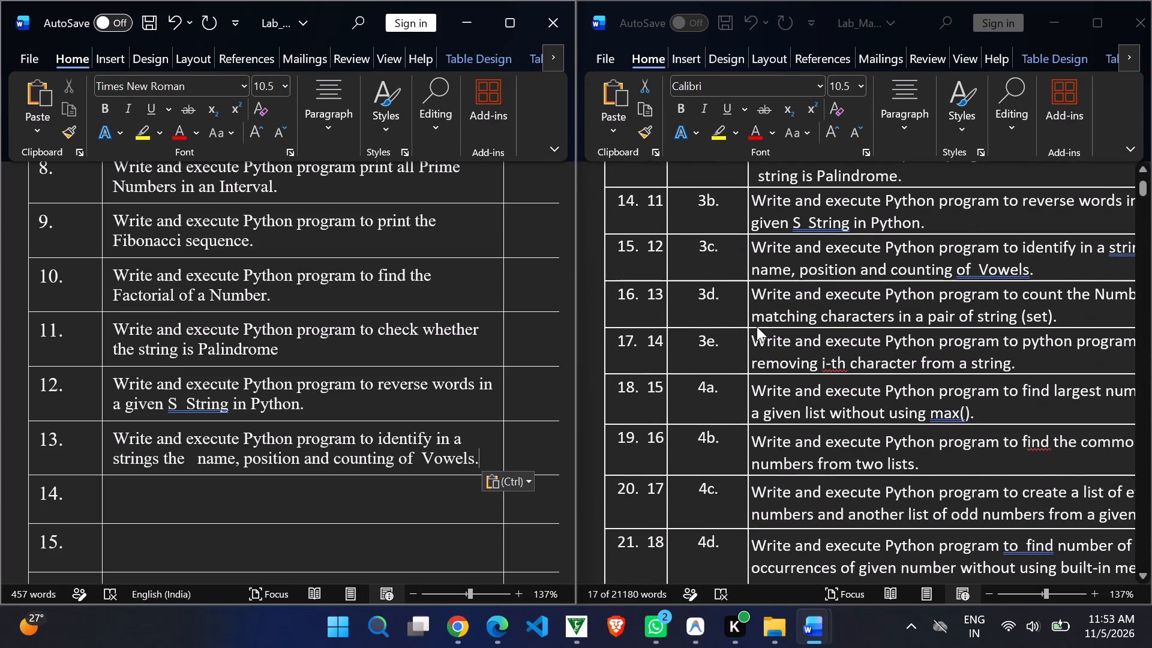
drag(750, 280, 782, 302)
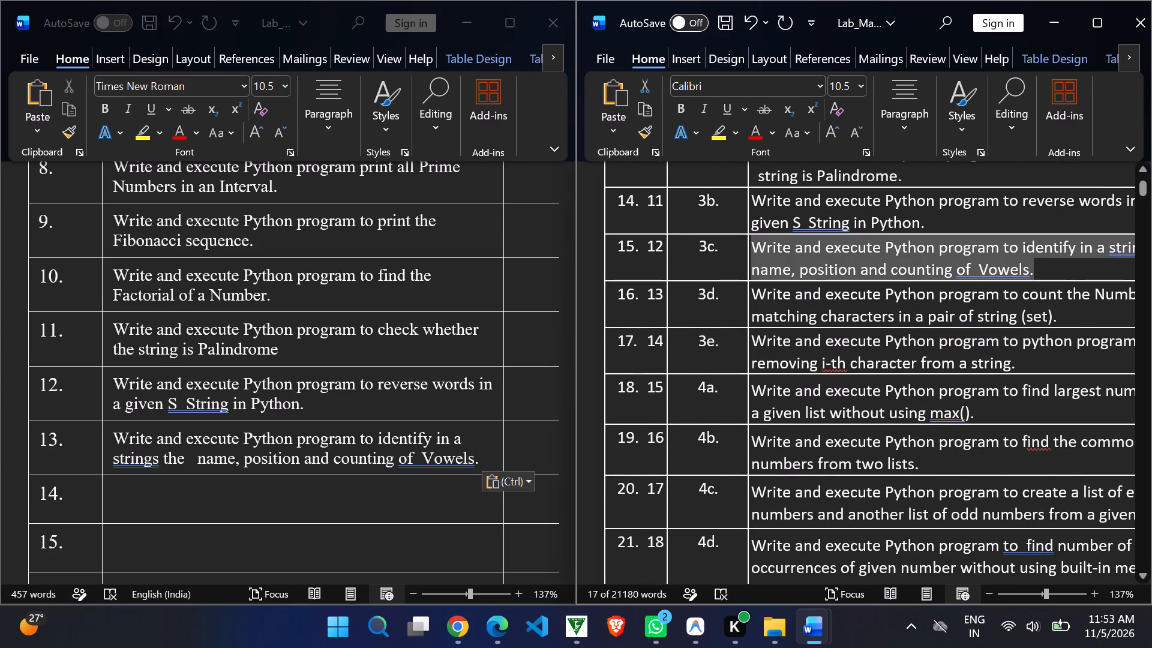
drag(782, 302, 754, 292)
click(754, 292)
drag(754, 292, 856, 328)
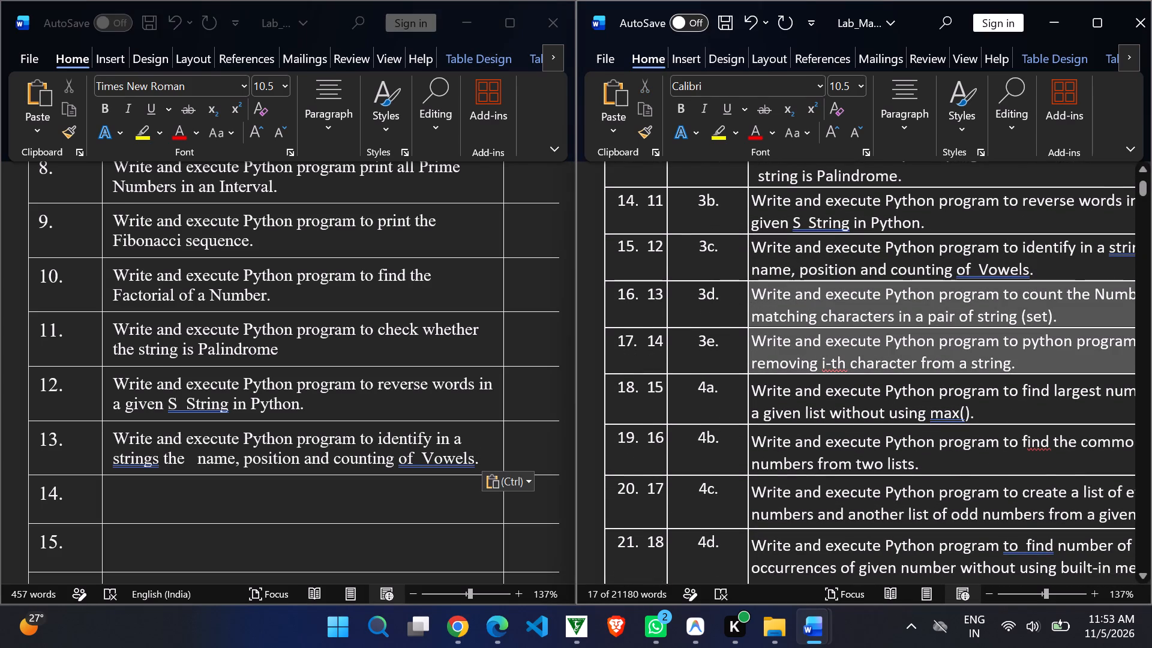
drag(856, 328, 1030, 311)
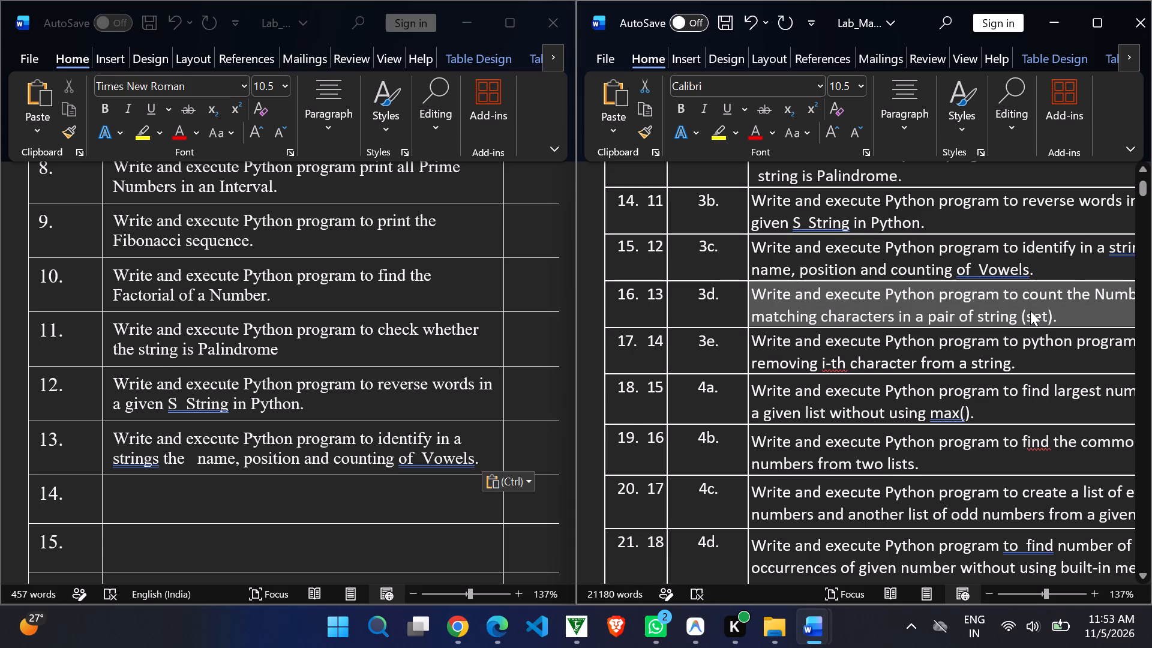
key(ctrl+c)
click(452, 493)
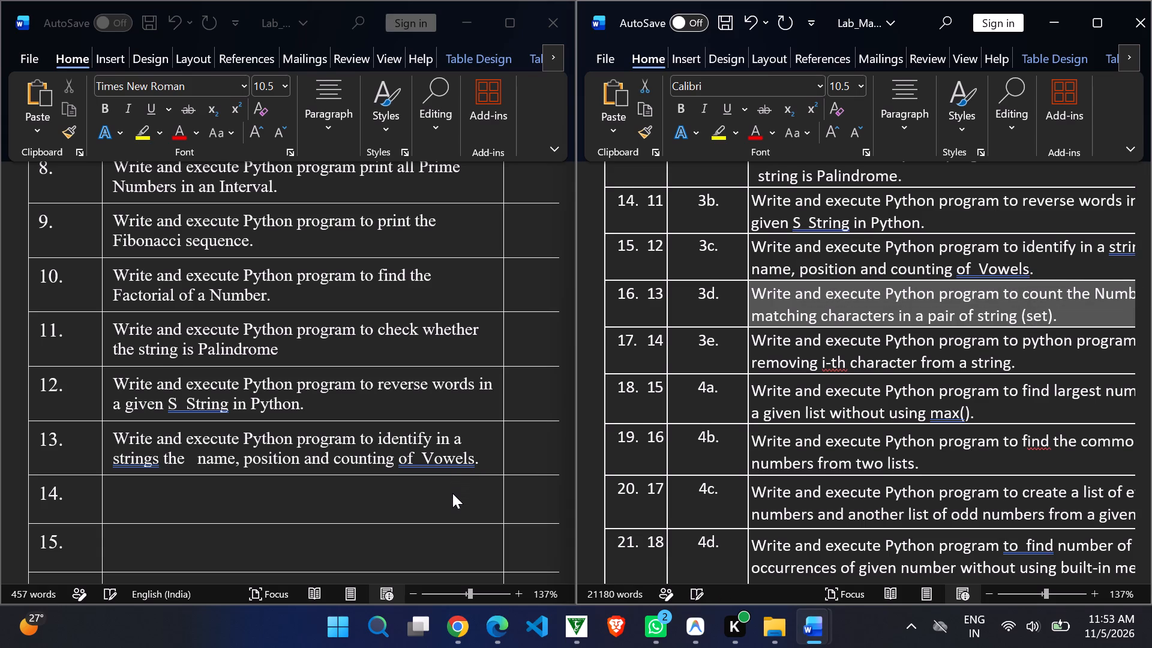
click(397, 497)
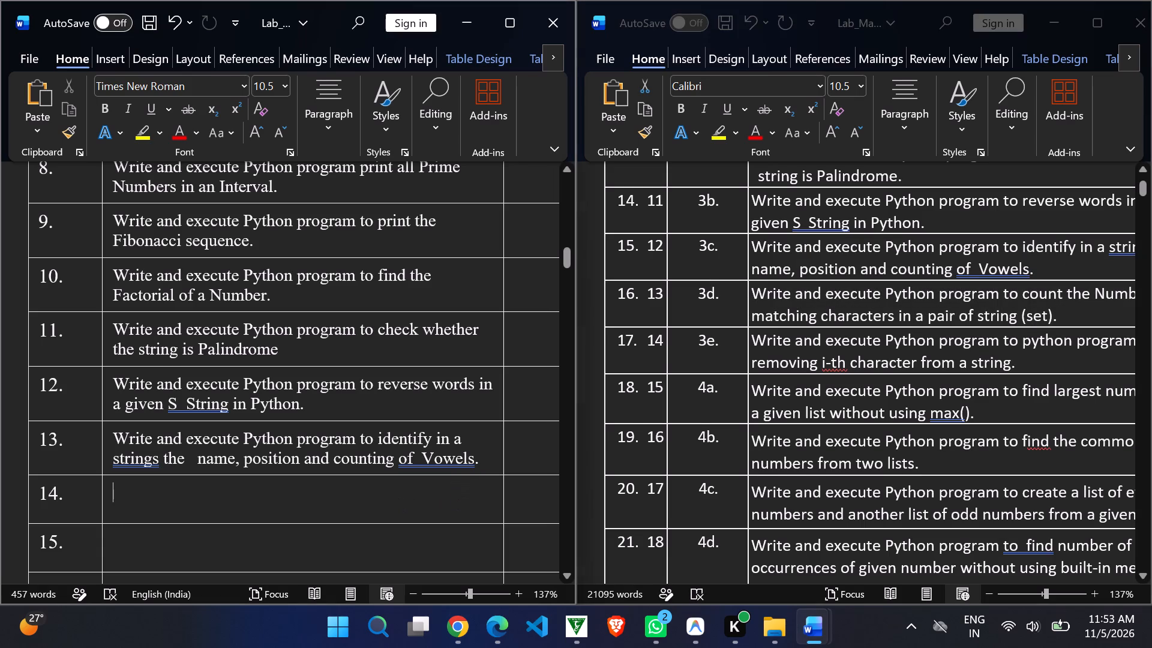
key(ctrl+v)
Copy the title about removing the i-th character from a string (3e) from the source manual into row 15.
scroll(397, 497, down, 1)
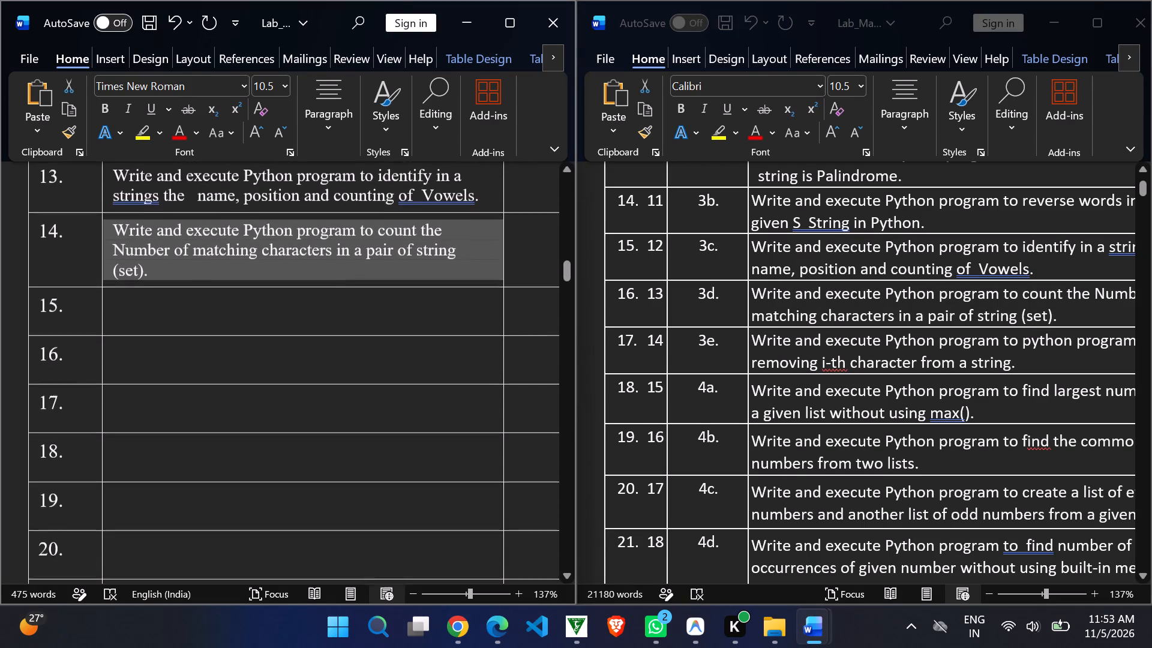
click(754, 337)
drag(754, 337, 993, 360)
click(993, 360)
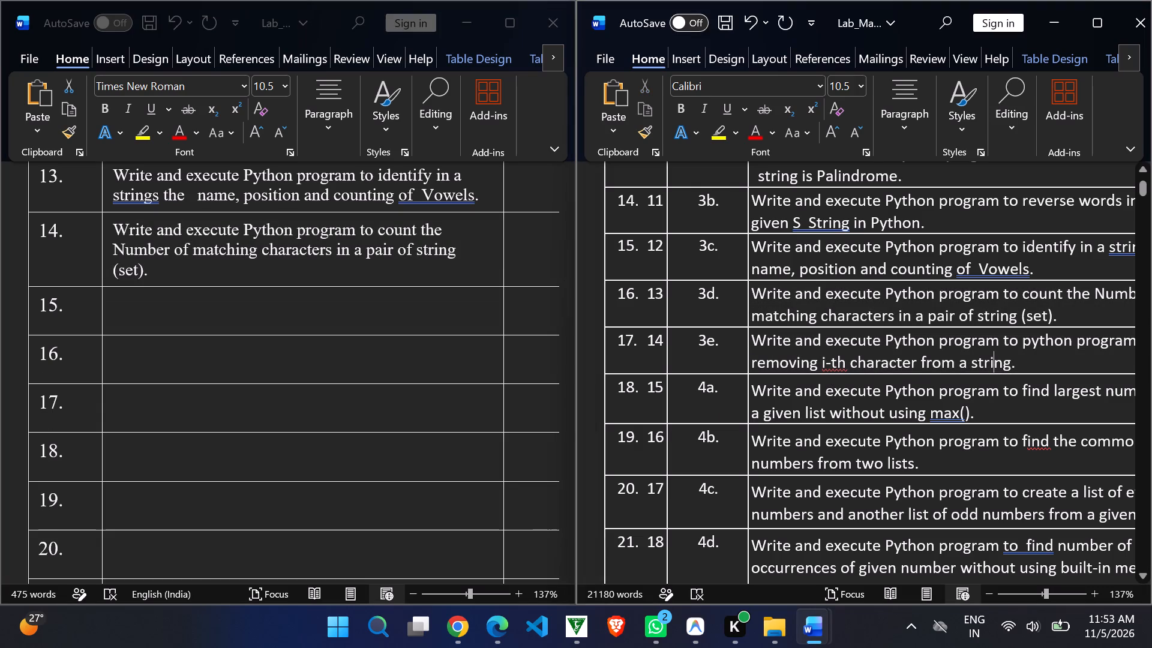
drag(755, 333, 895, 341)
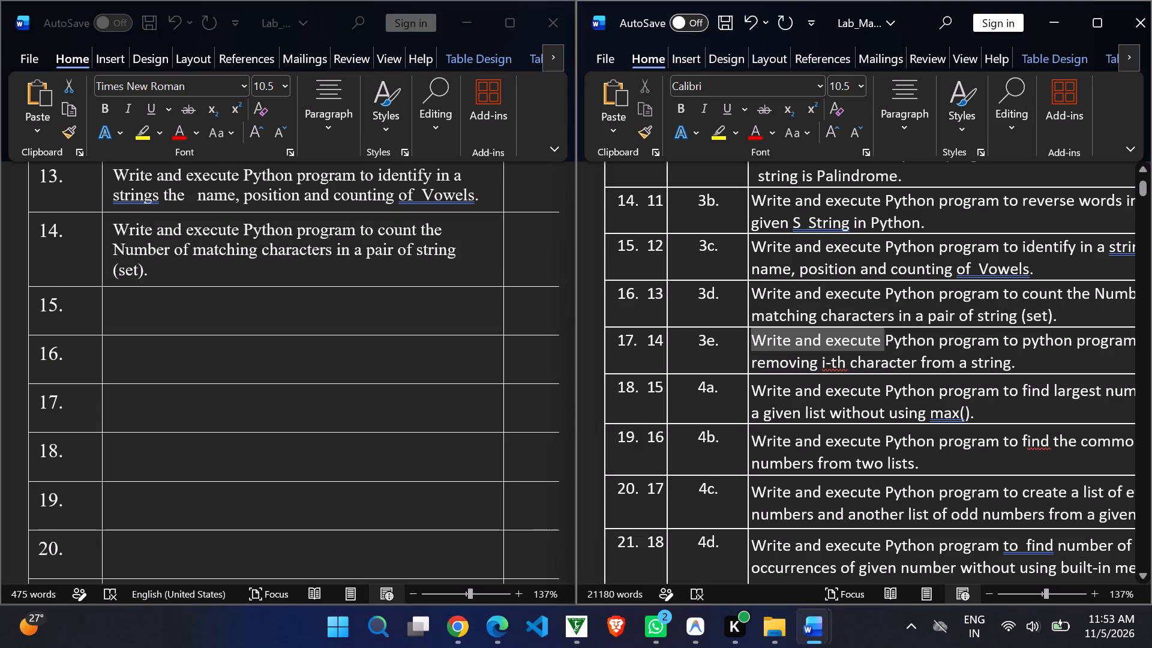
drag(895, 341, 1024, 358)
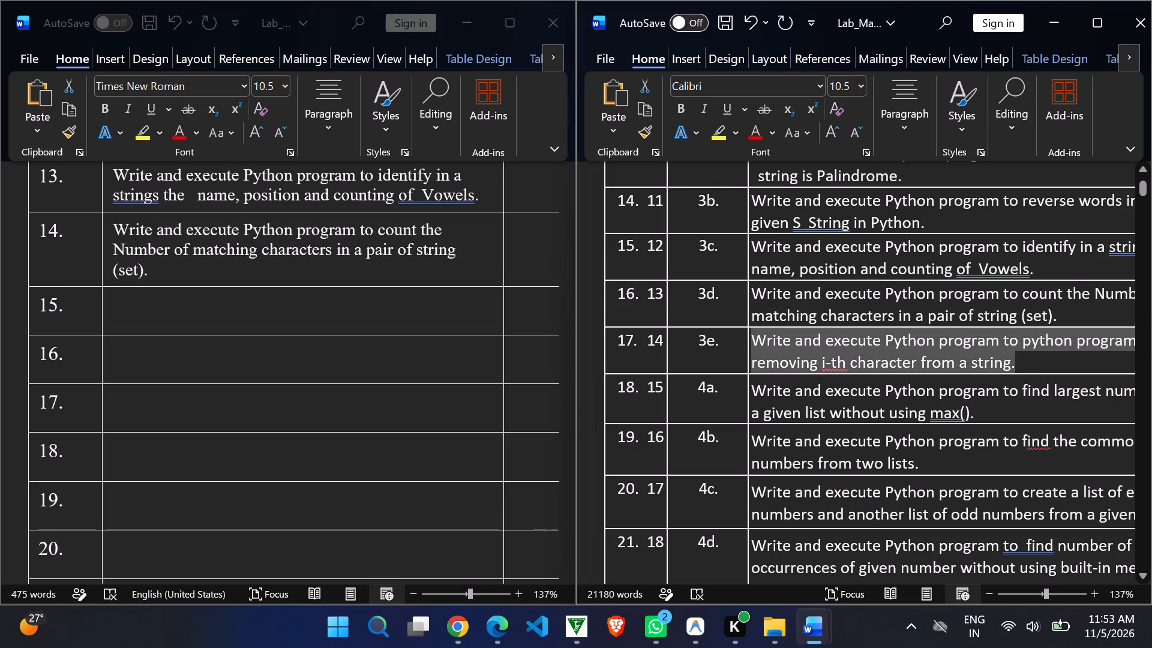
key(ctrl+c)
click(473, 305)
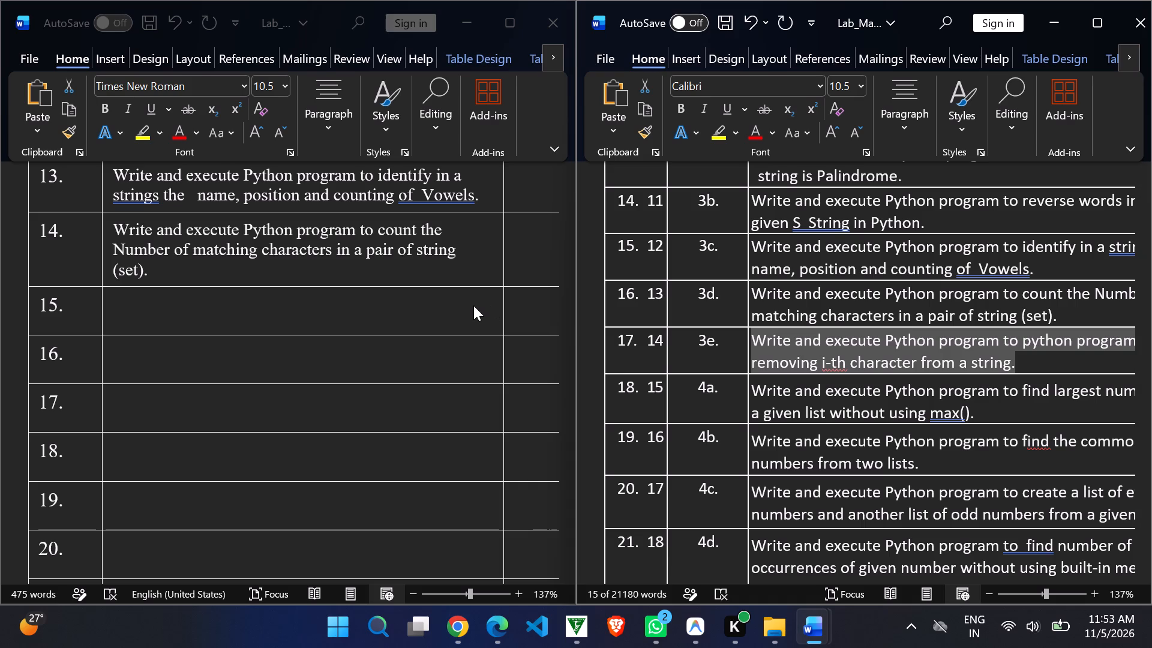
click(437, 316)
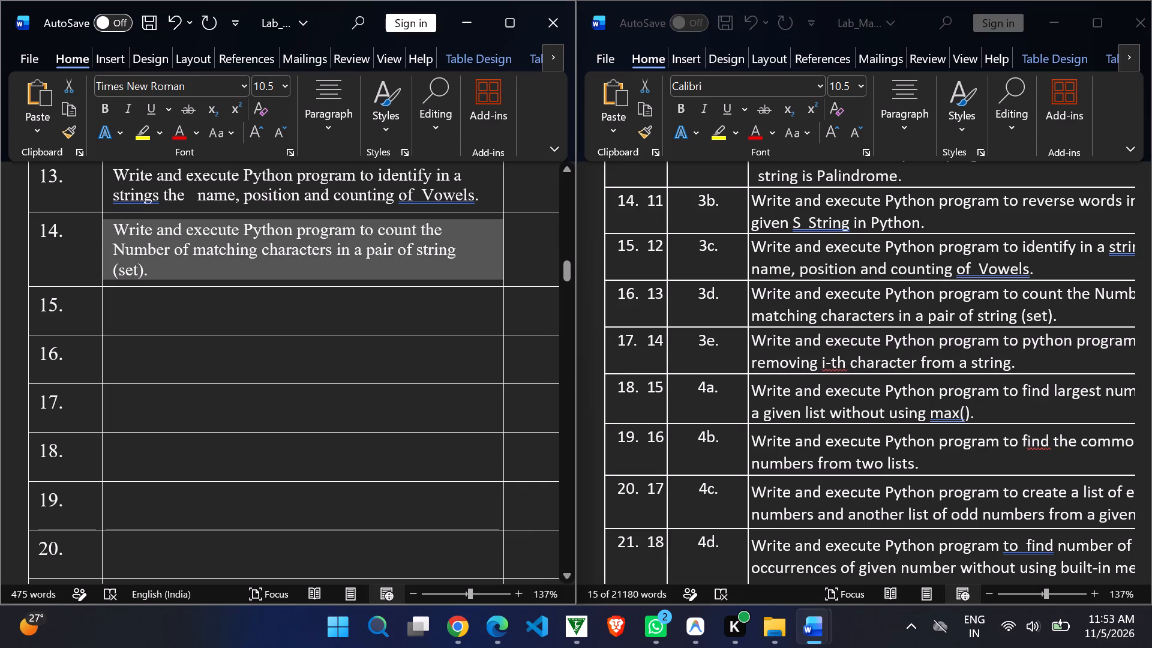
key(ctrl+v)
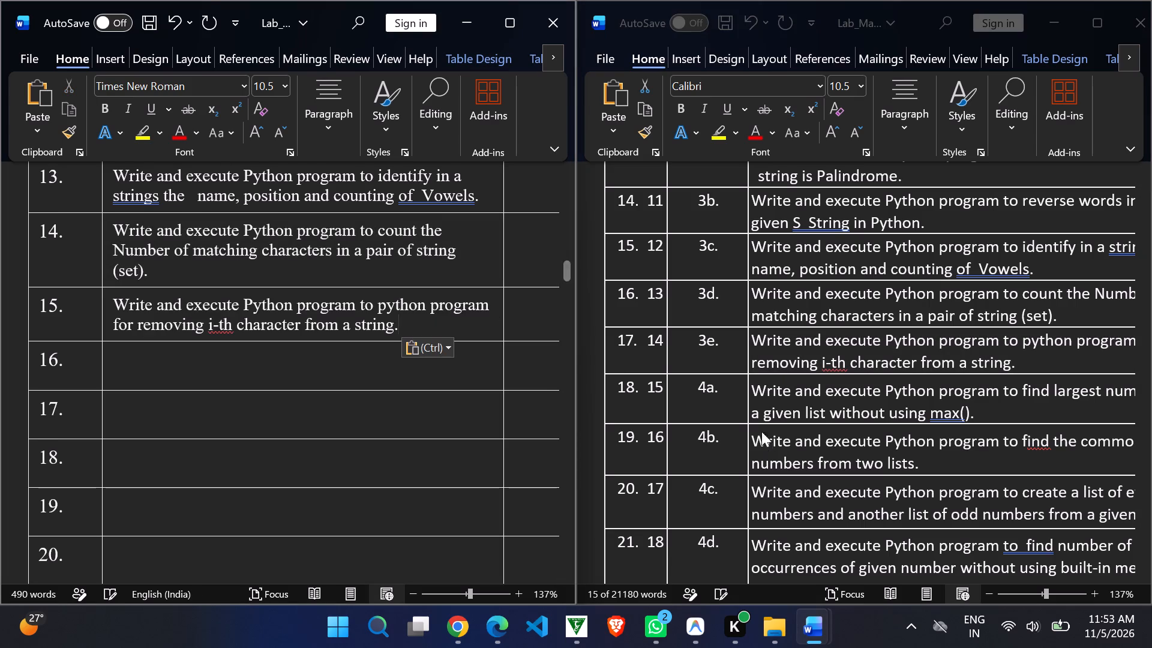
Copy the title about finding the largest number in a given list without using max() (4a) from the source manual into row 16.
drag(752, 382, 764, 395)
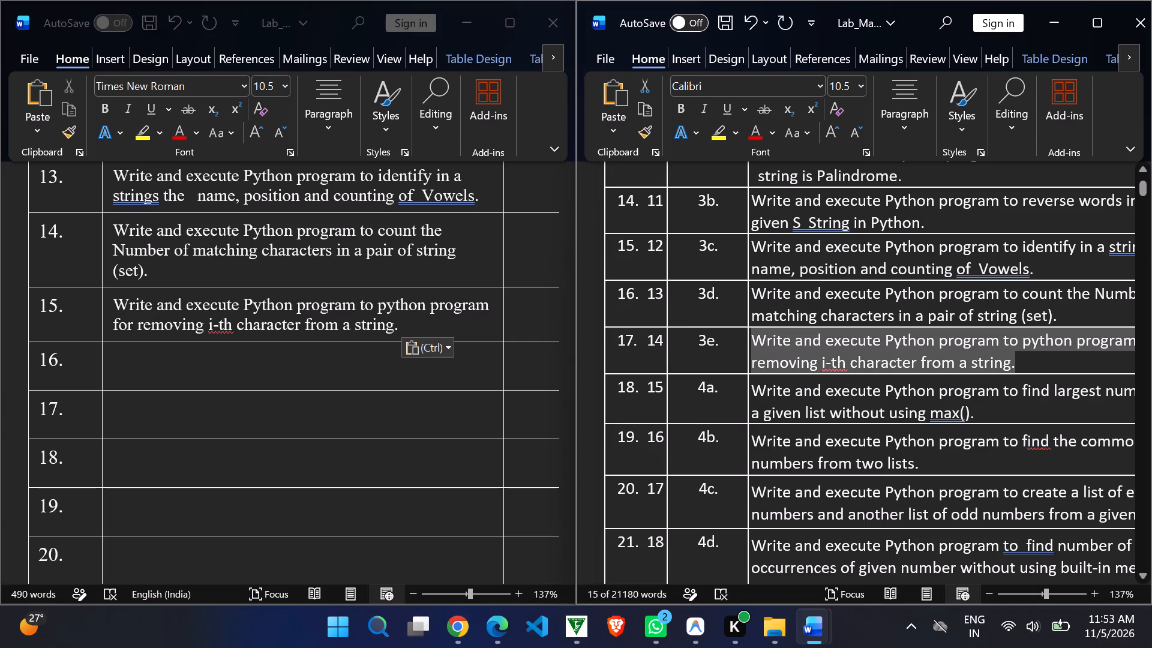
drag(764, 395, 754, 390)
drag(754, 390, 772, 400)
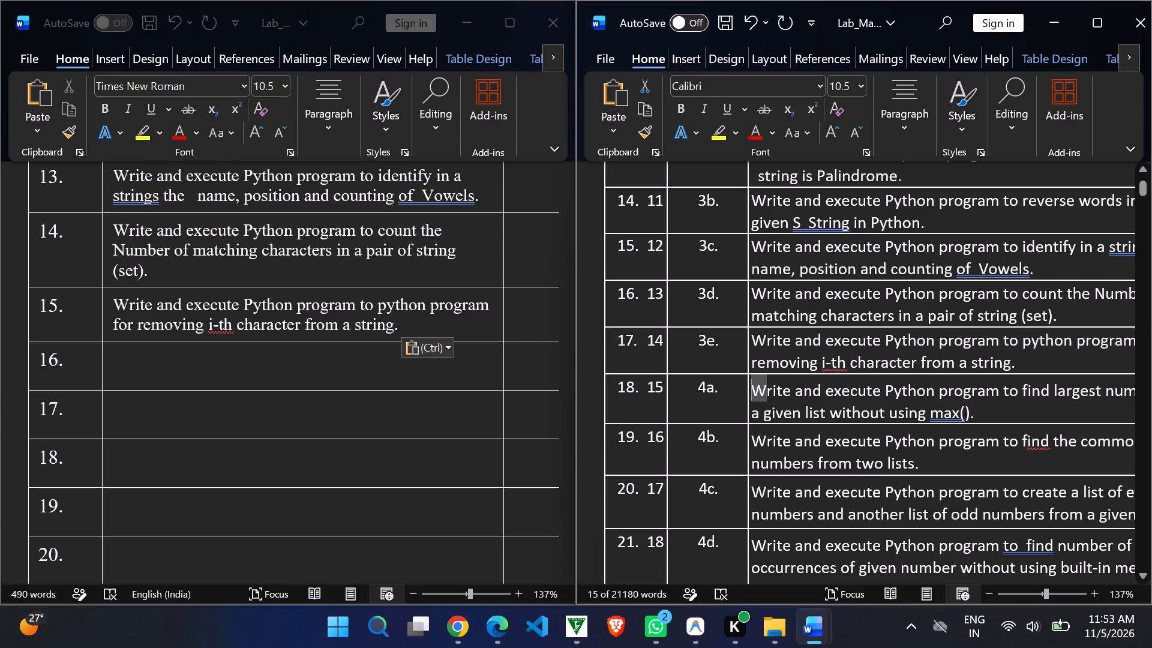
drag(772, 400, 974, 410)
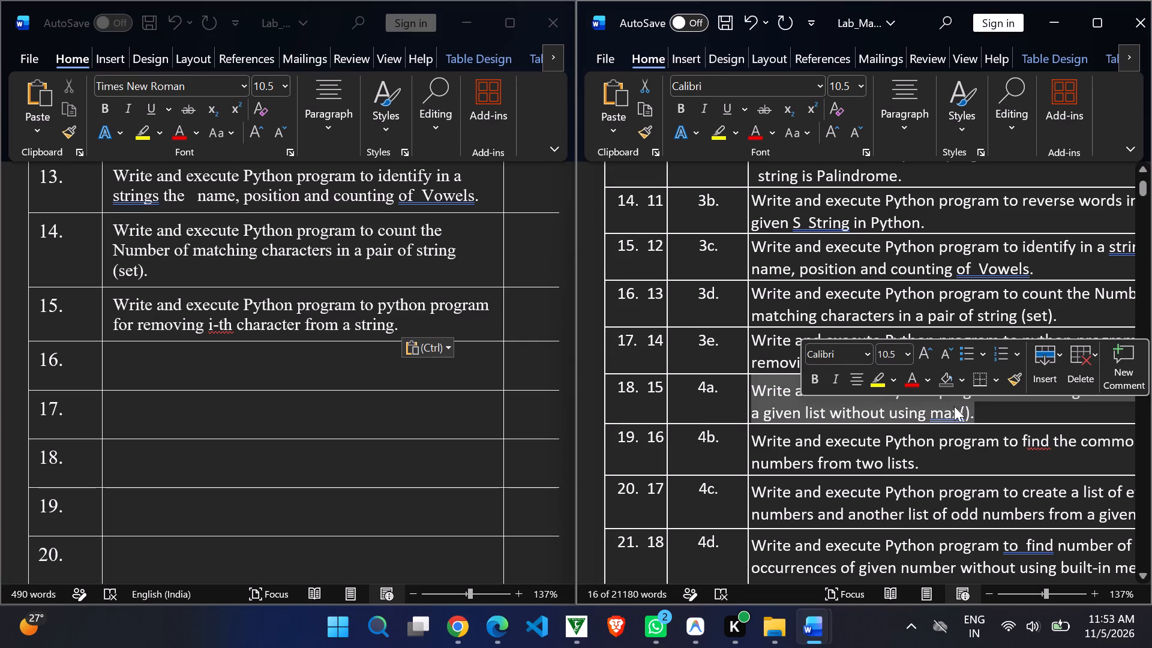
key(ctrl+c)
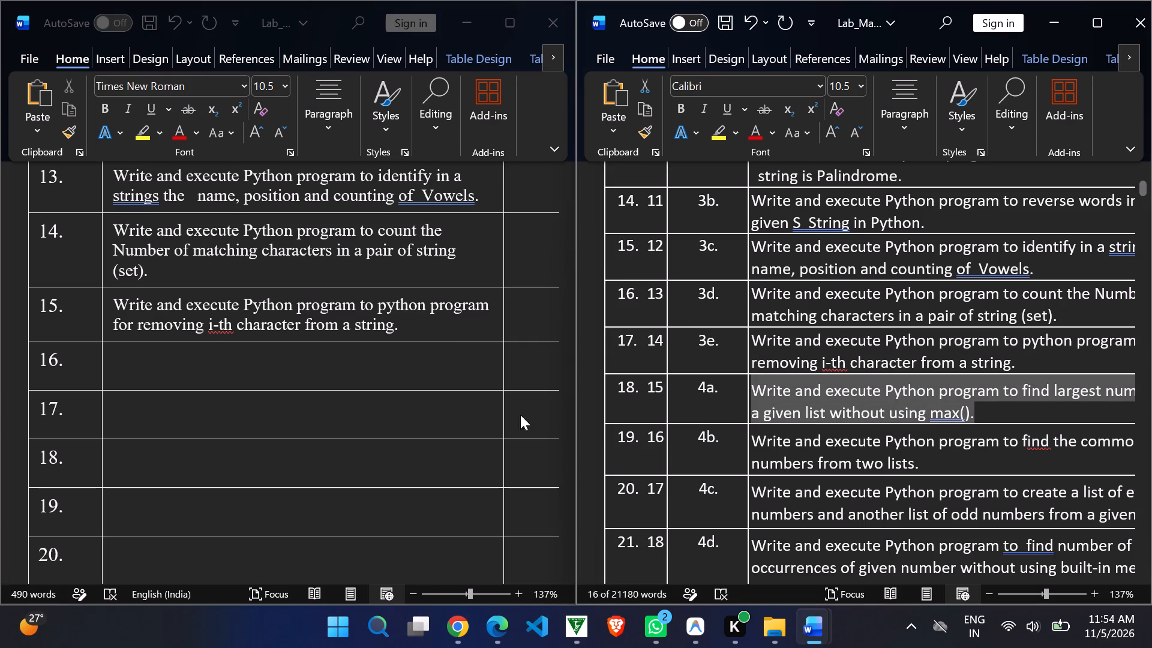
click(435, 363)
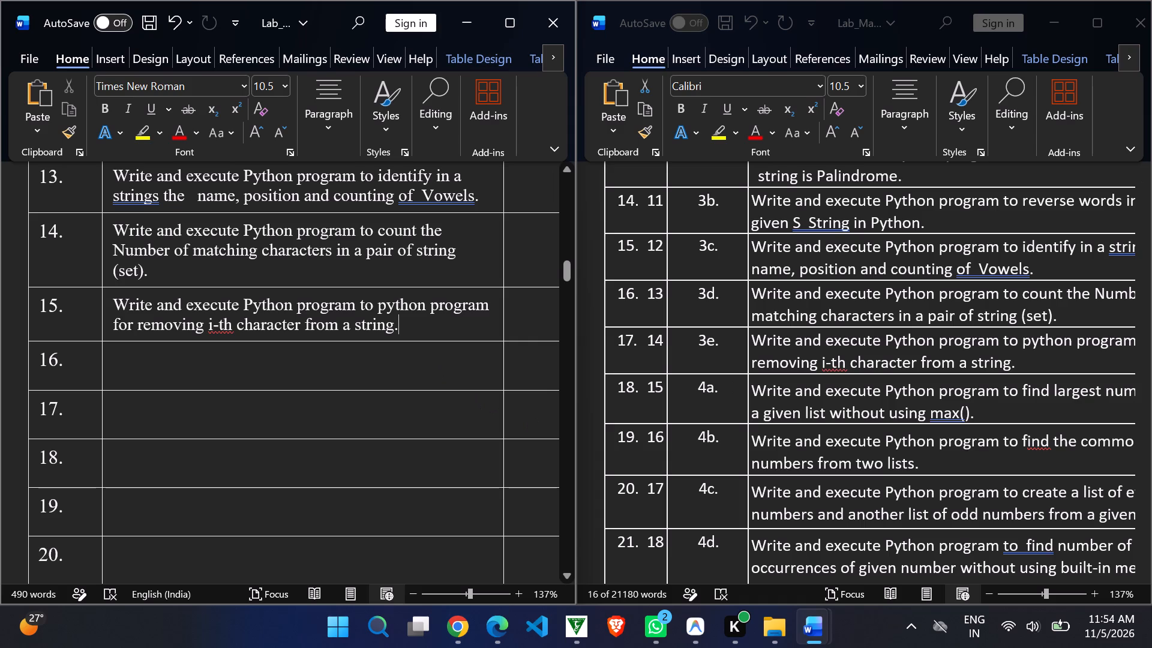
click(421, 363)
key(ctrl+v)
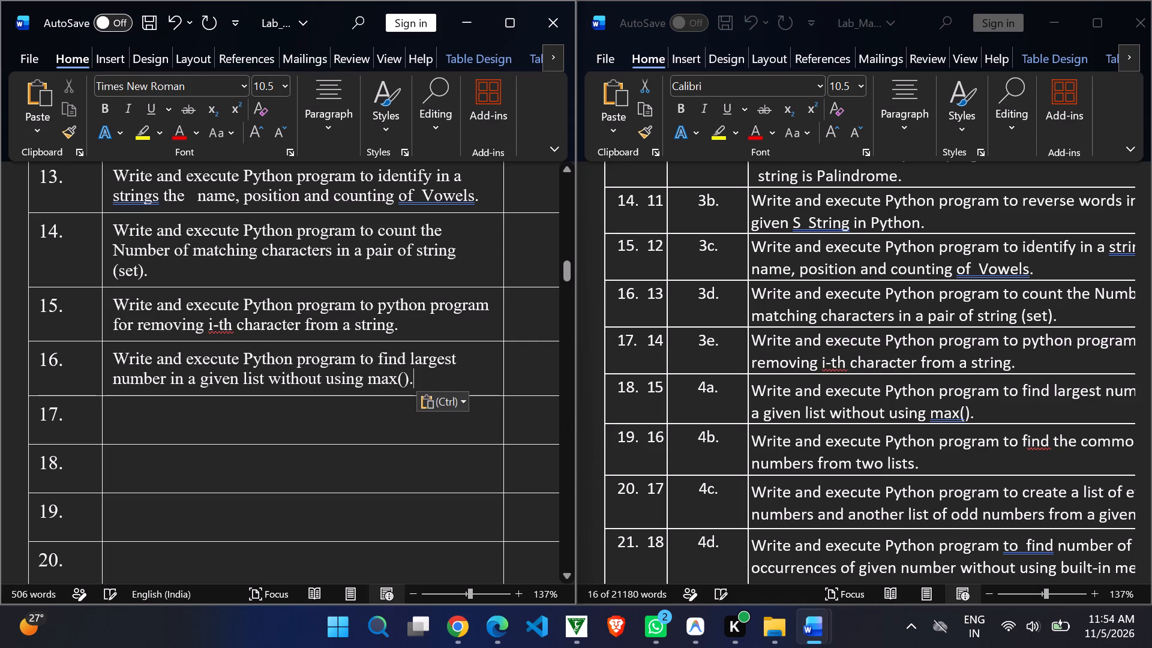
Copy the title about finding the common numbers from two lists (4b) from the source manual into row 17.
click(751, 434)
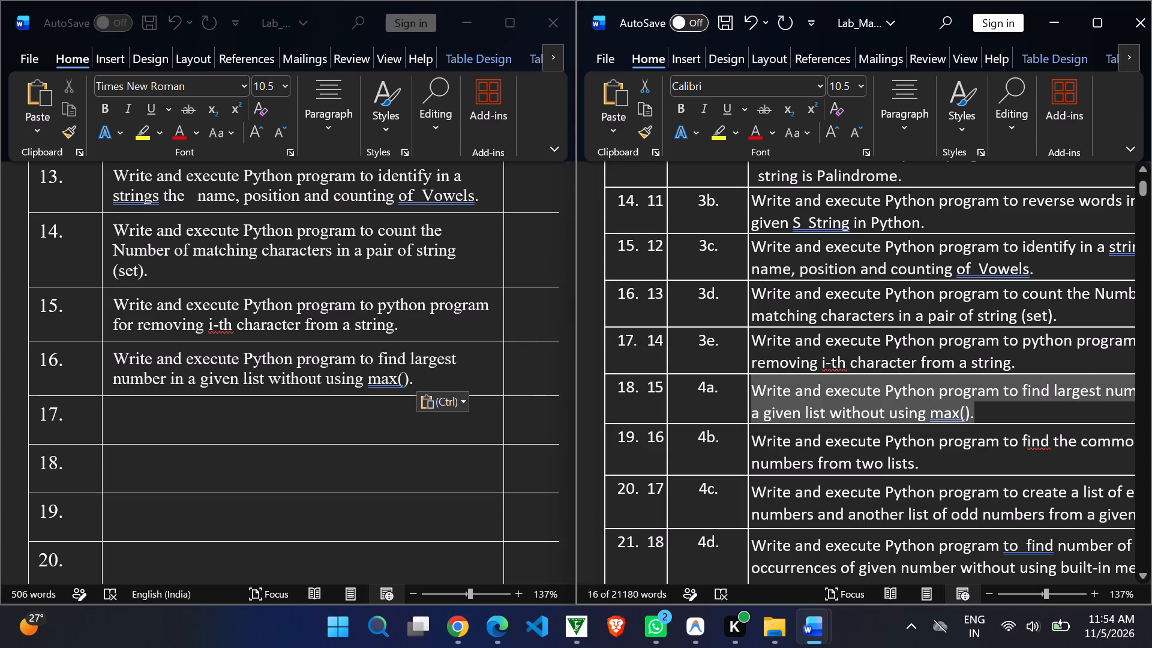
drag(751, 438, 900, 461)
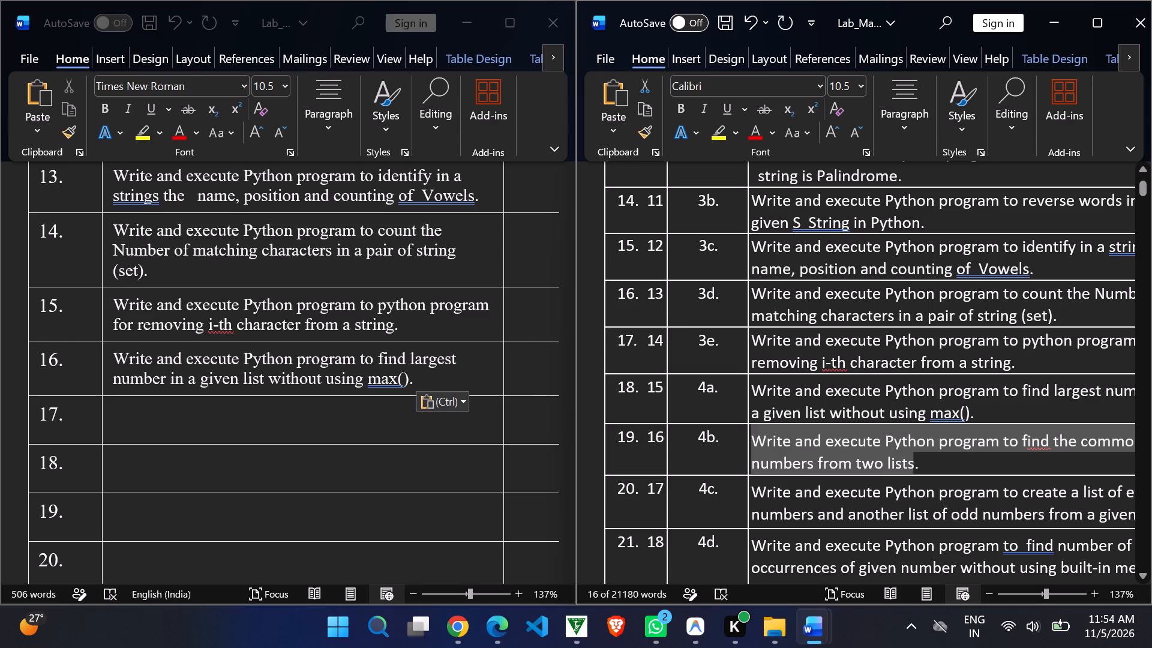
drag(900, 461, 923, 458)
key(ctrl+c)
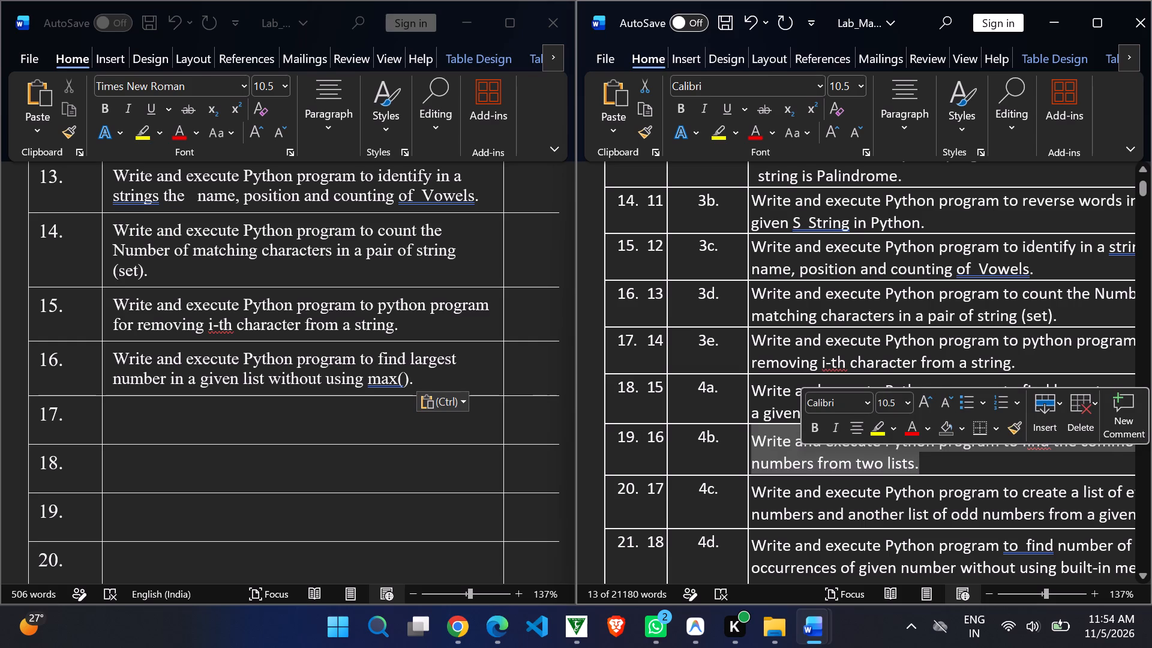
click(430, 425)
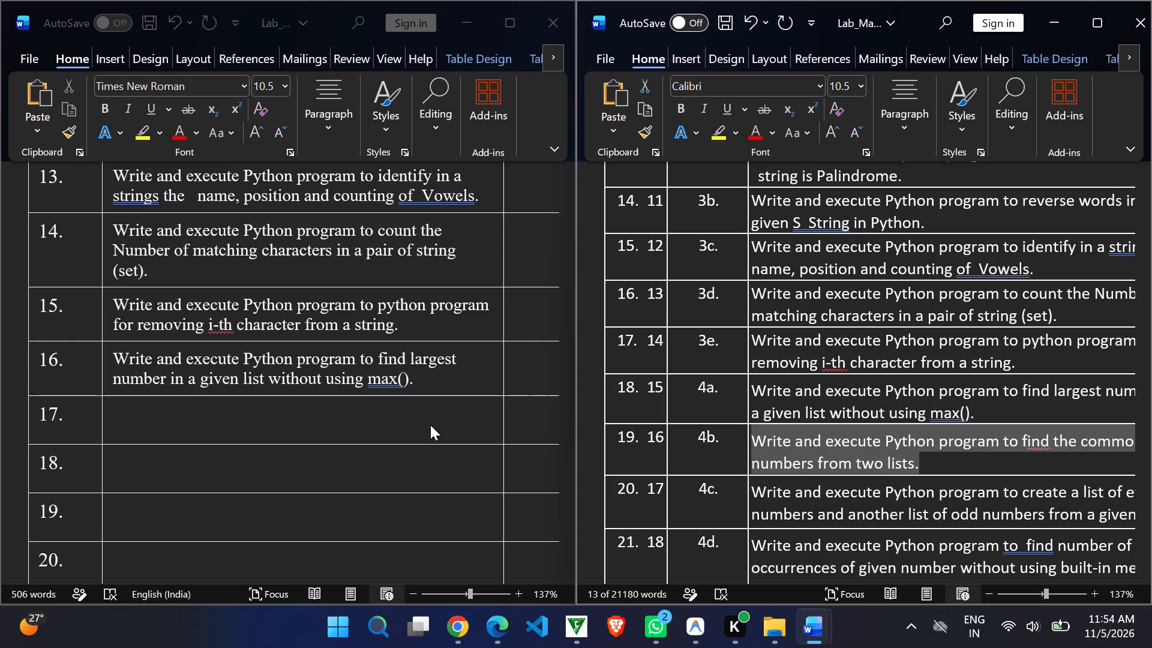
click(404, 421)
click(404, 421)
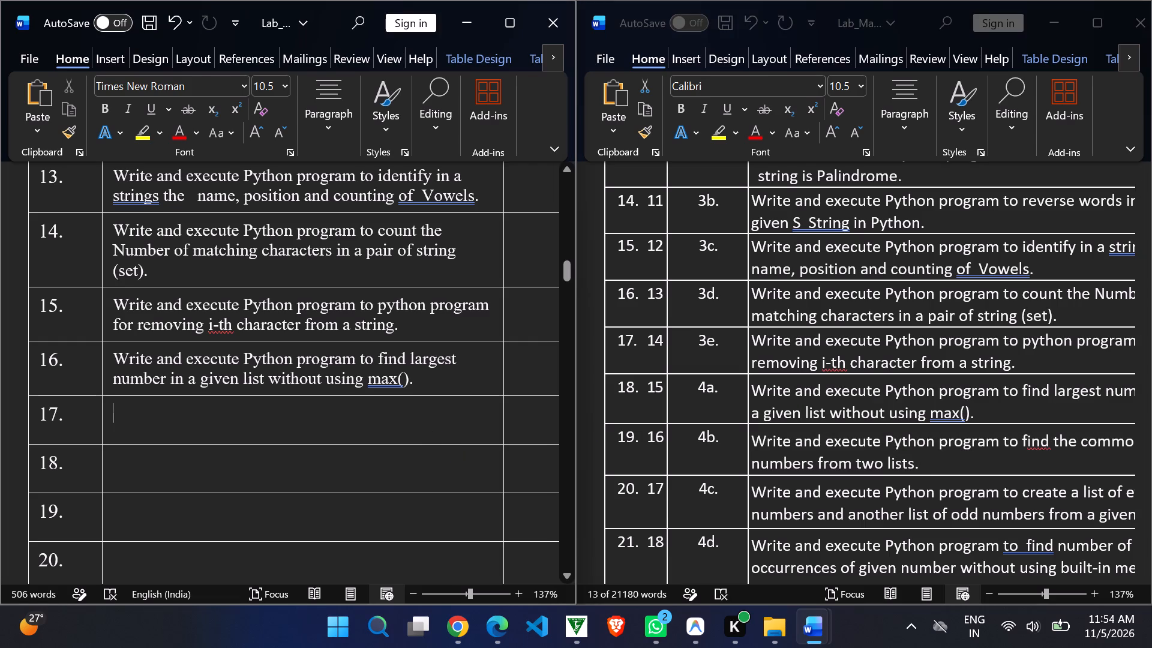
key(ctrl+v)
Copy the title about creating lists of even and odd numbers (4c), up to "a given", from the source manual into row 18.
scroll(404, 421, down, 1)
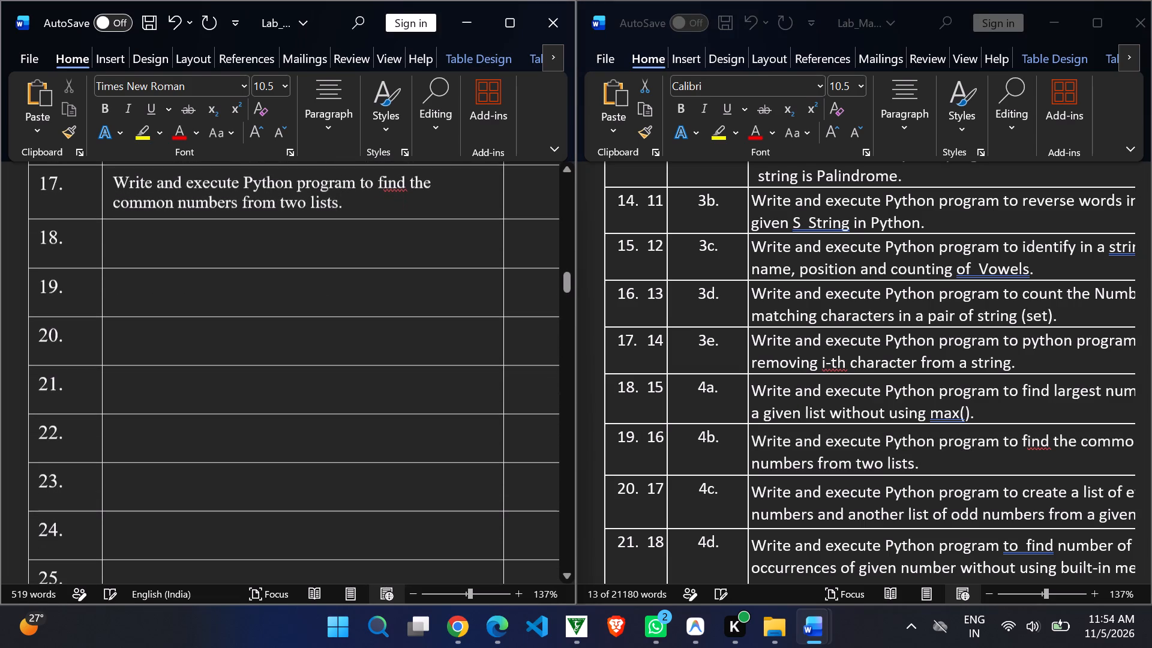
click(755, 487)
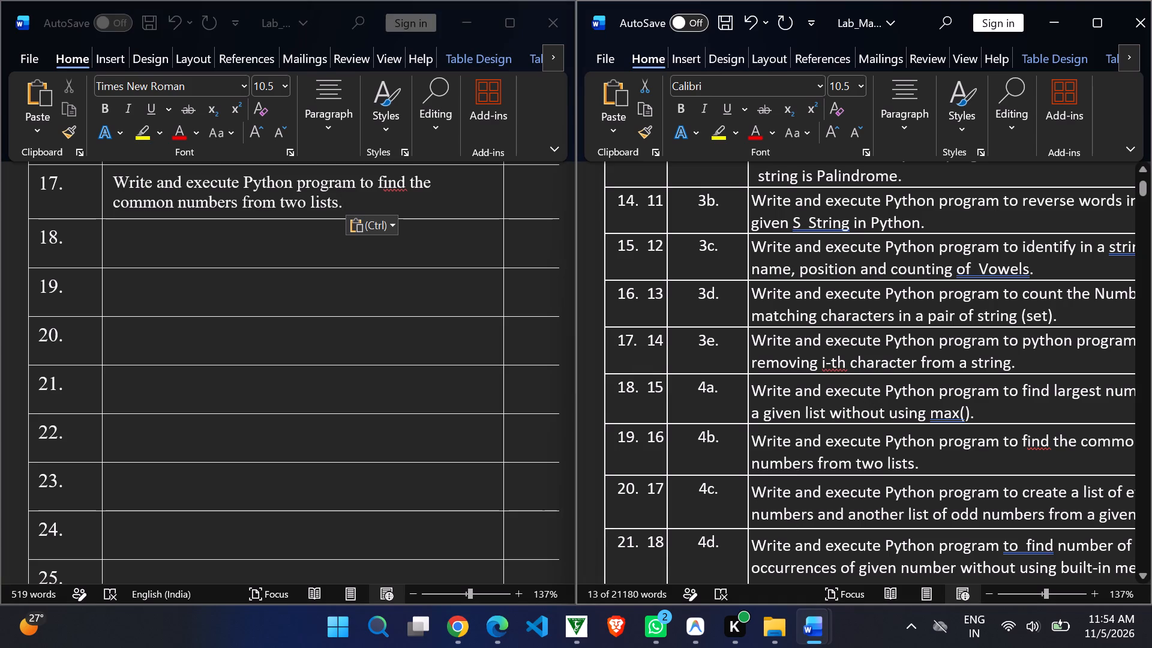
drag(752, 485, 1087, 504)
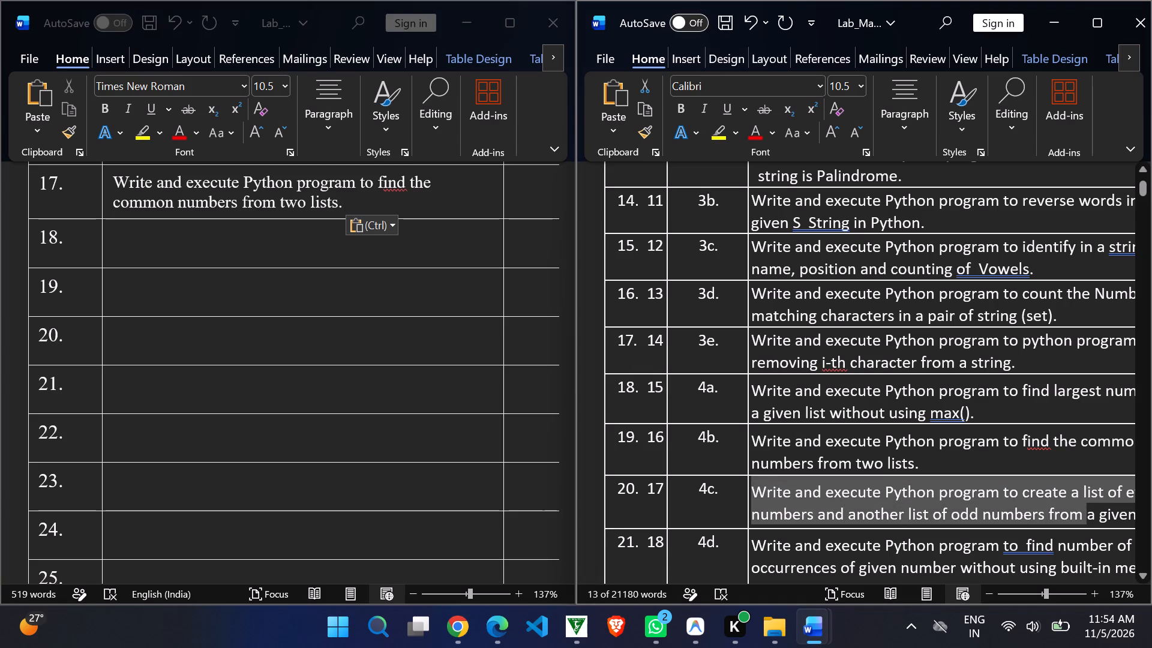
drag(1087, 504, 1151, 508)
key(ctrl+c)
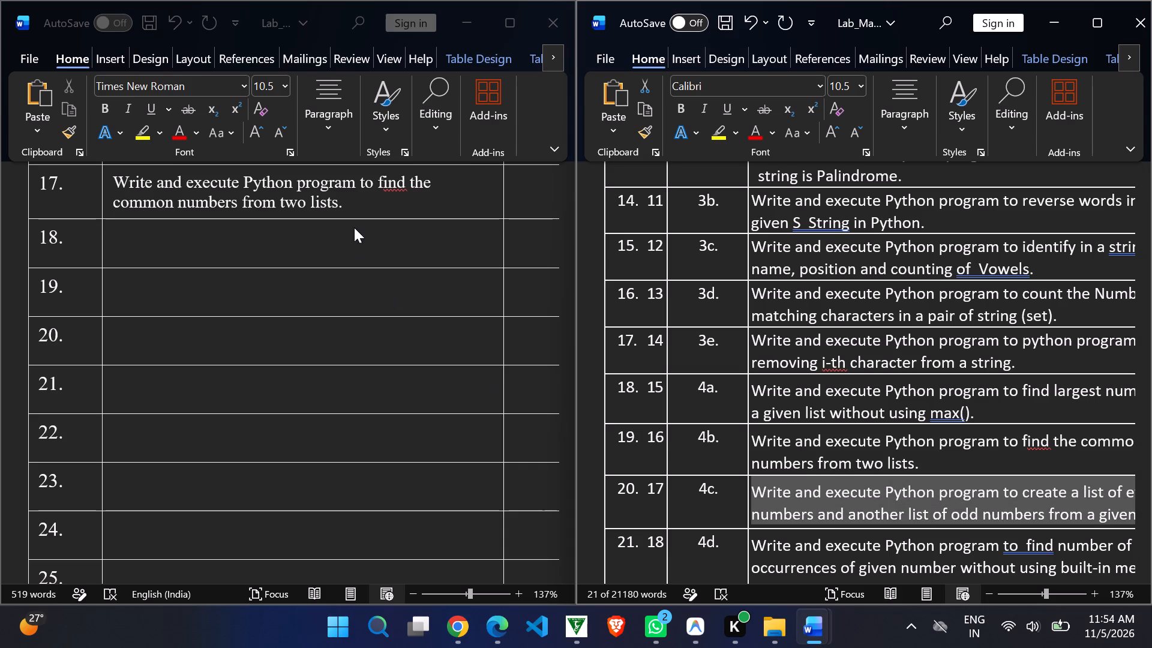
click(354, 227)
click(325, 247)
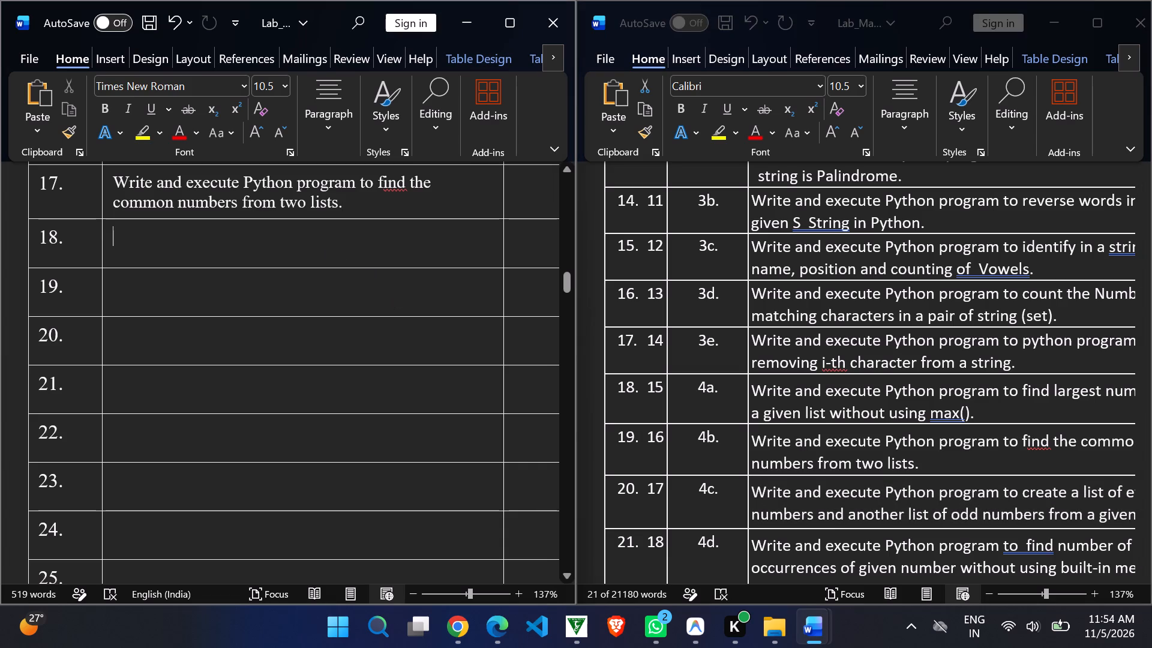
key(ctrl+v)
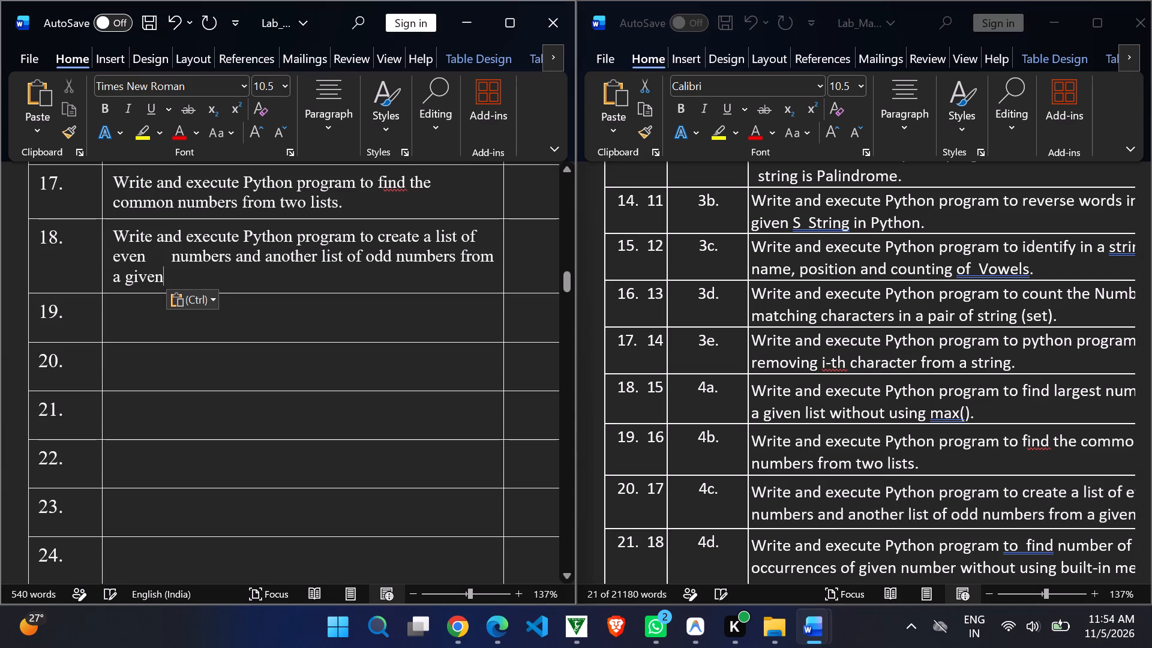
Copy the title about finding number of occurrences without using built-in methods (4d) from the source manual into row 19.
scroll(782, 473, down, 1)
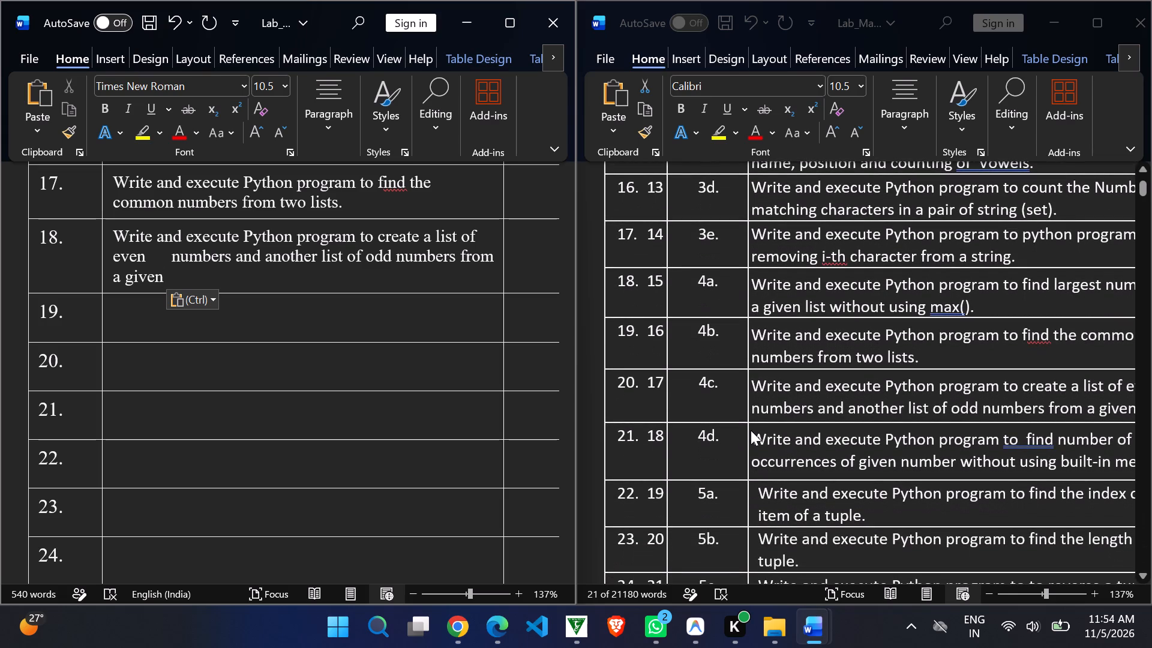
drag(751, 430, 1096, 466)
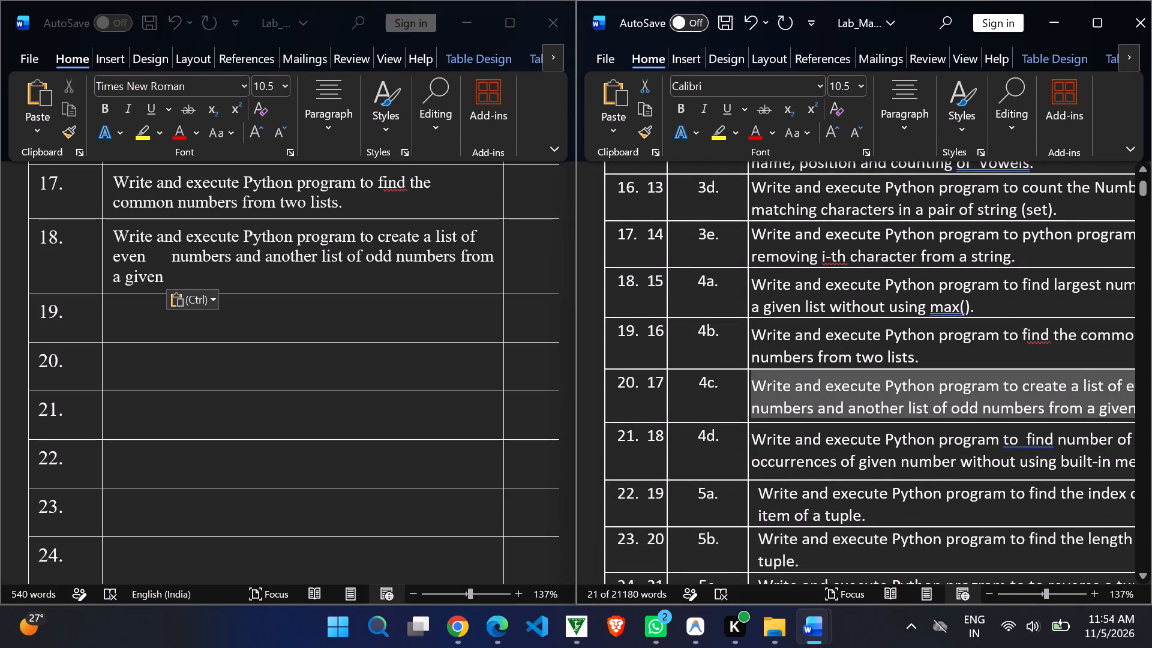
drag(1096, 466, 1115, 467)
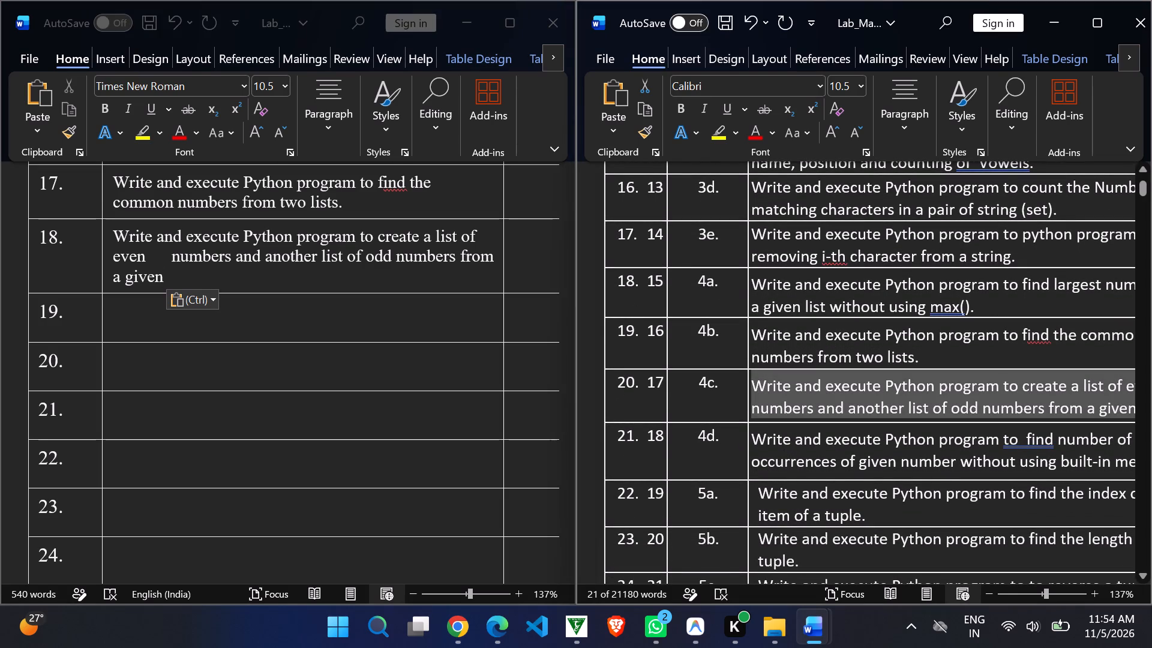
click(755, 431)
drag(755, 431, 1151, 457)
key(ctrl+c)
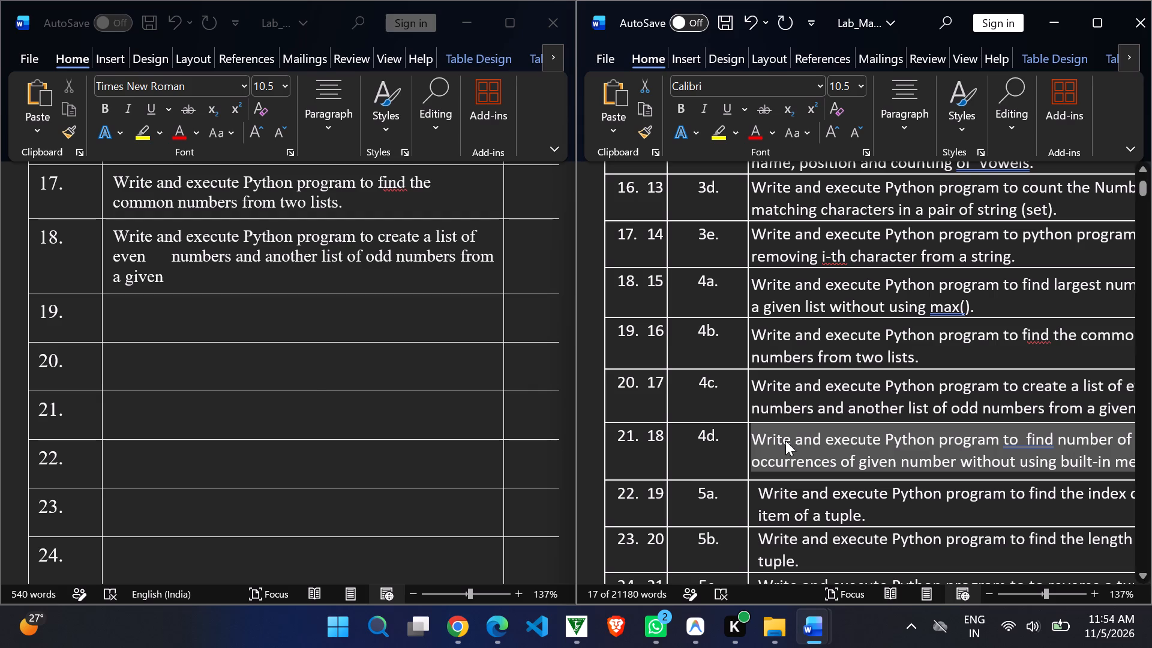
click(281, 332)
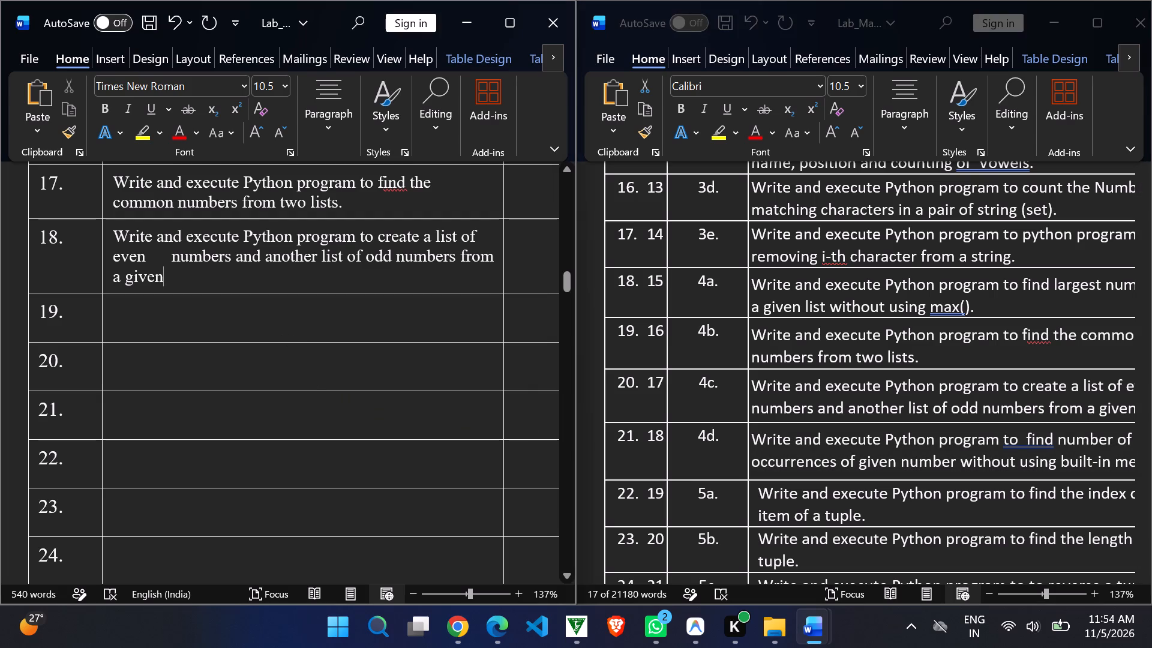
click(274, 324)
key(ctrl+v)
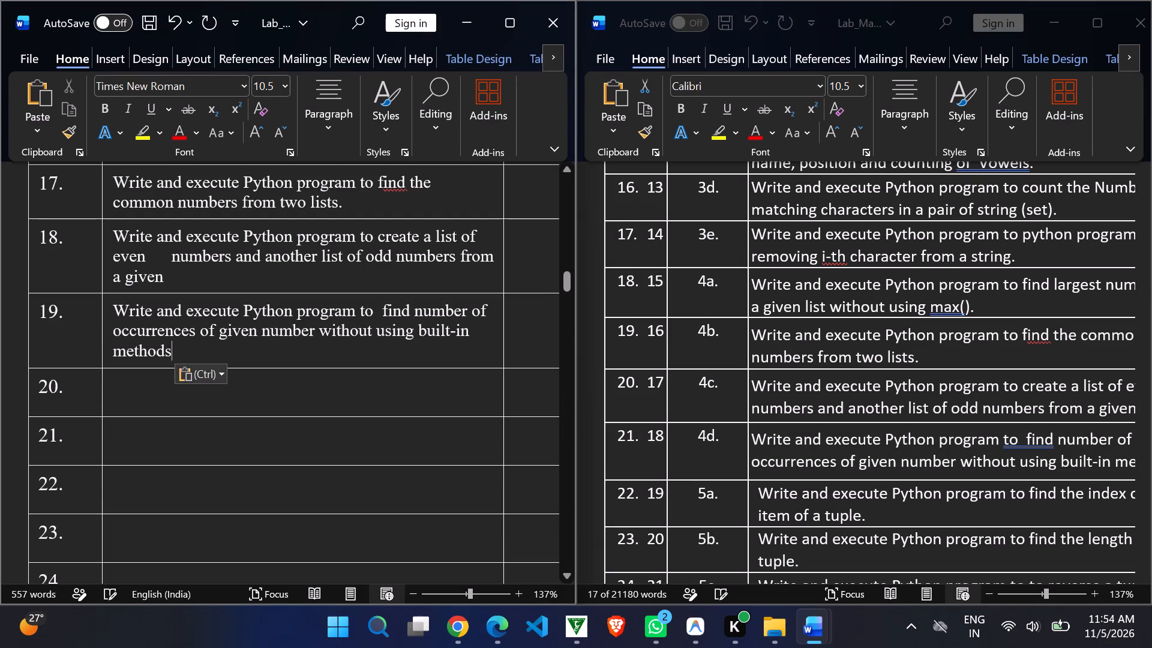
Copy the title about finding the index of an item of a tuple (5a) from the source manual into row 20.
scroll(735, 463, down, 1)
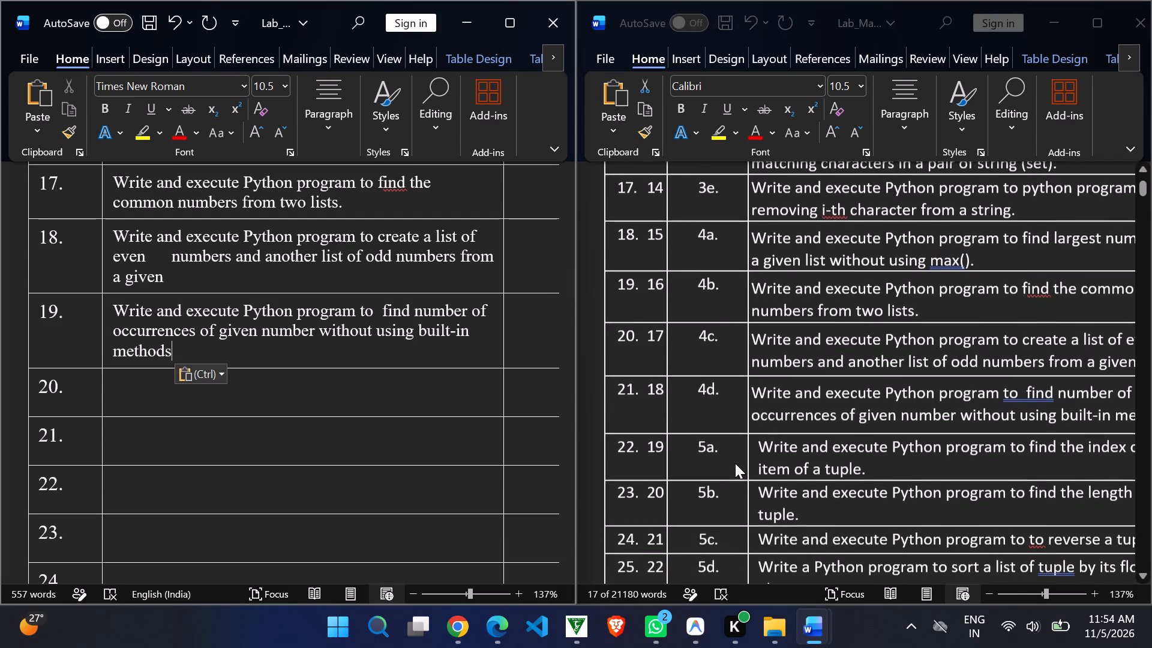
scroll(735, 463, down, 1)
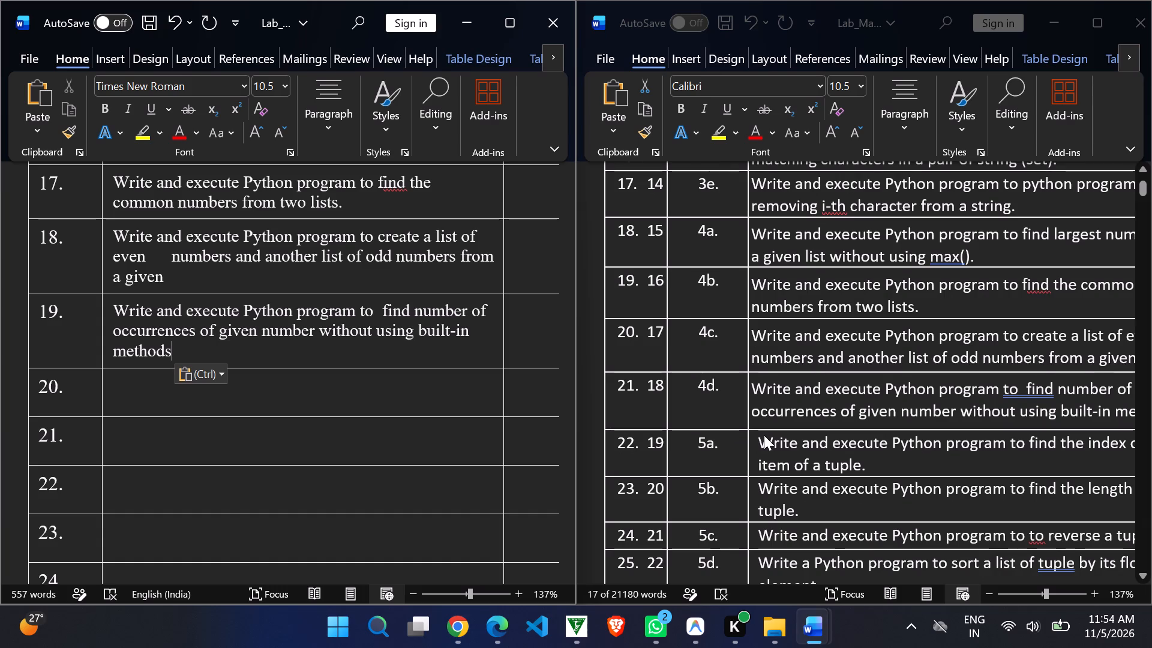
drag(758, 436, 781, 461)
click(757, 441)
drag(757, 441, 801, 467)
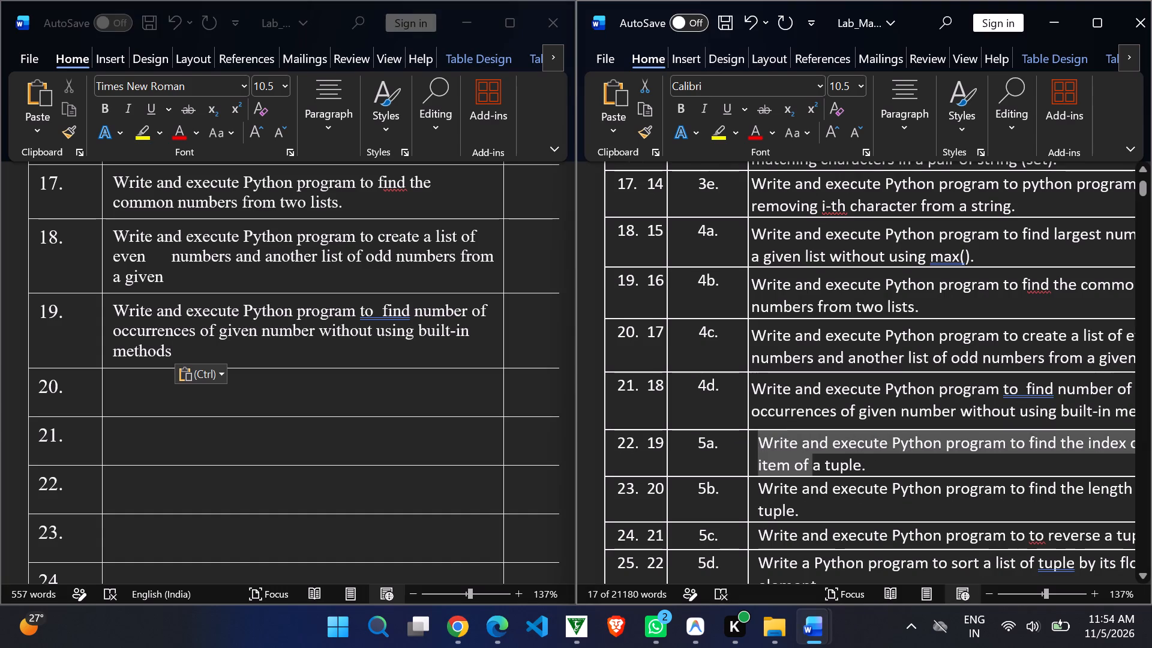
drag(801, 467, 869, 470)
key(ctrl+c)
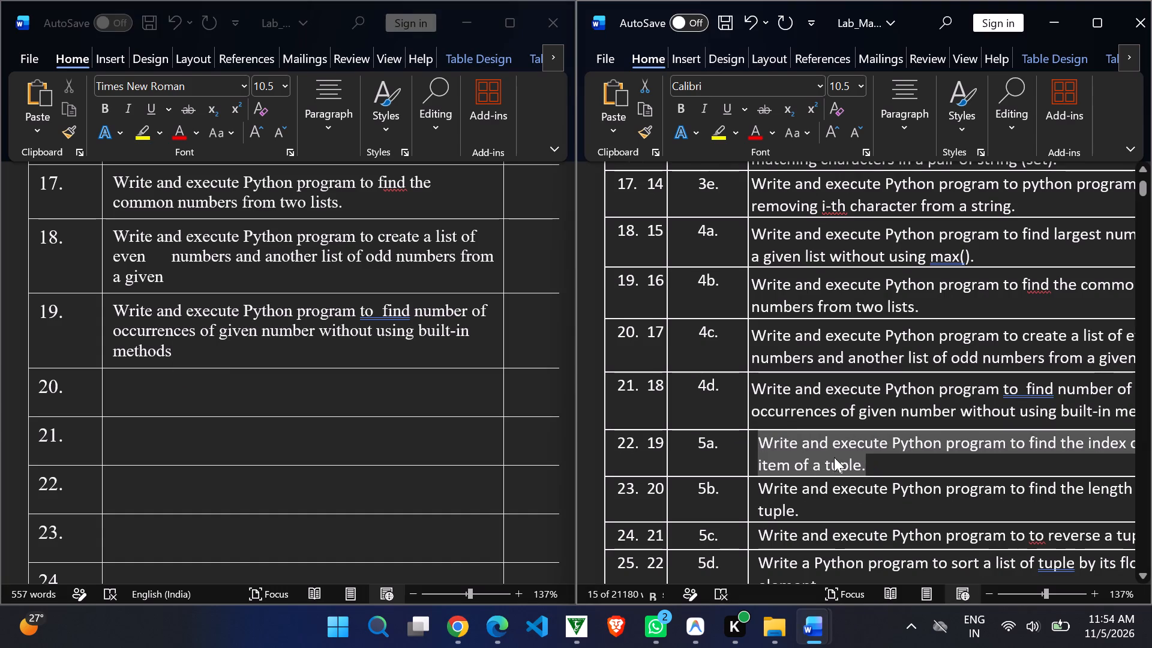
click(395, 390)
click(395, 390)
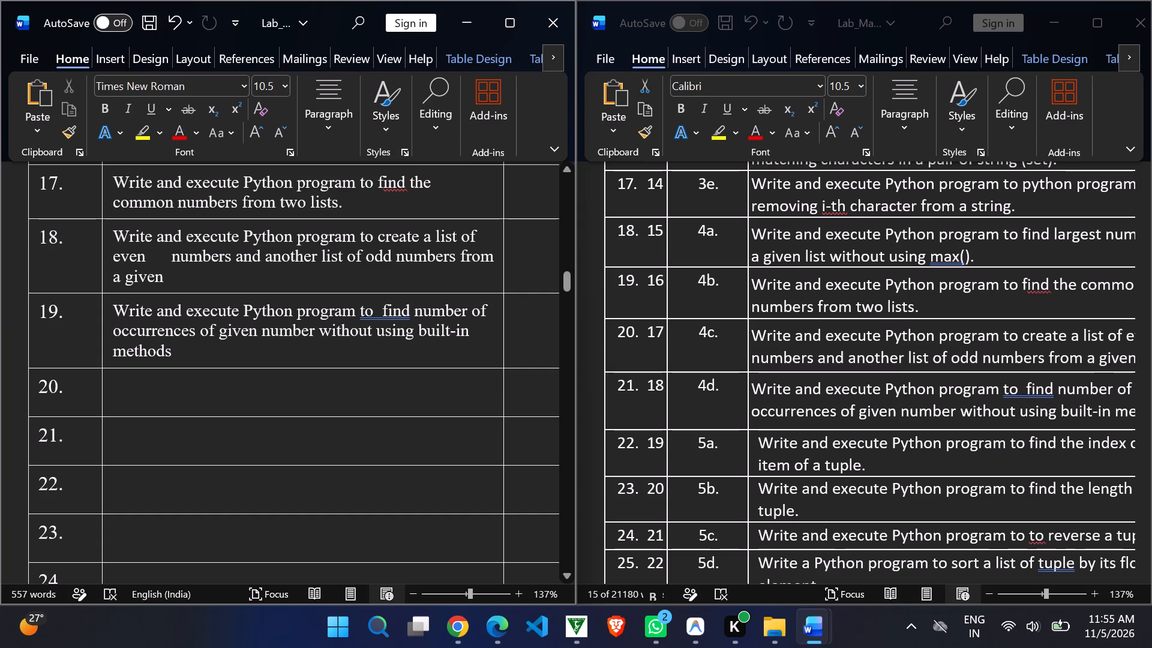
click(360, 406)
key(ctrl+v)
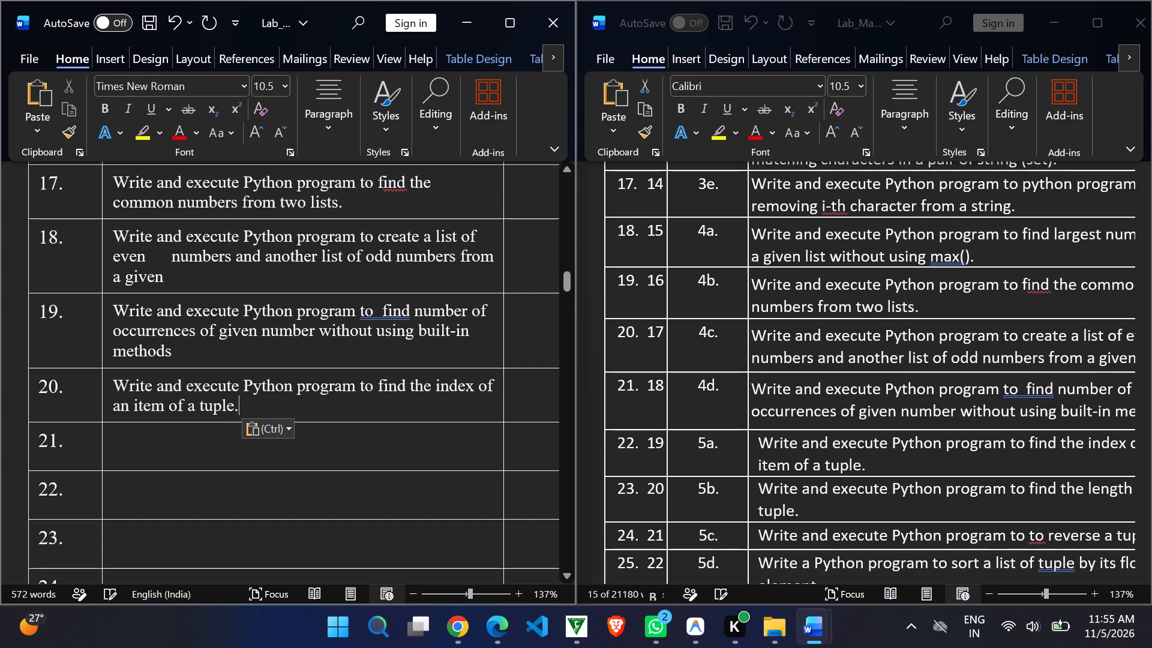
Copy the title about finding the length of a tuple (5b), without its final period, from the source manual into row 21.
double_click(760, 482)
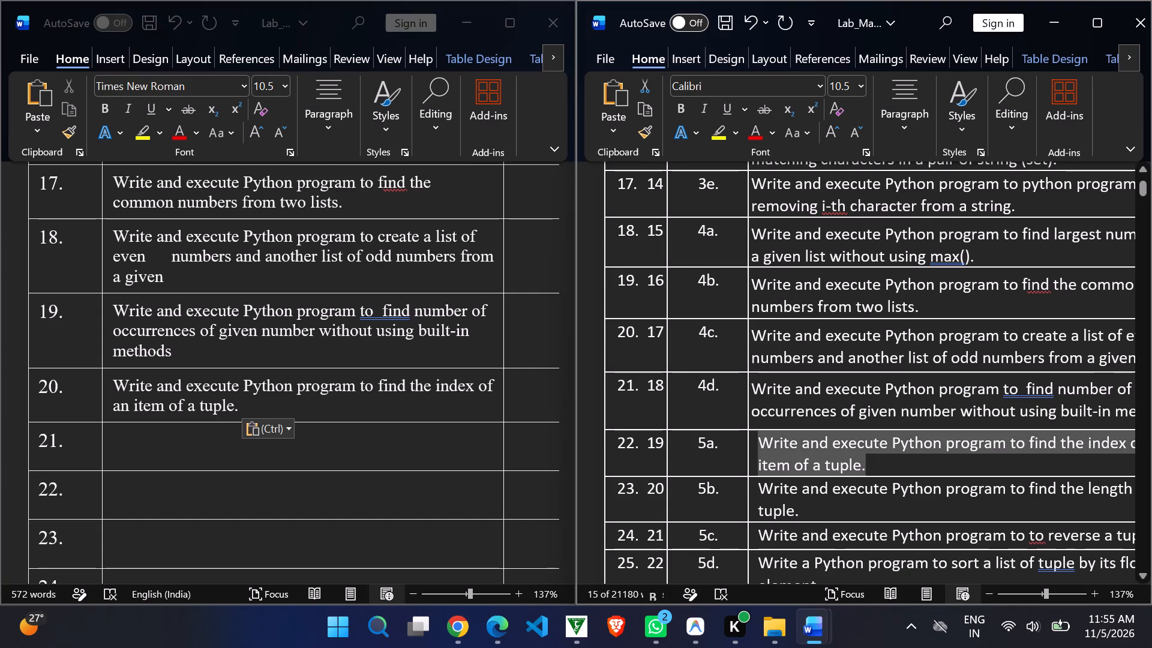
click(759, 486)
click(759, 486)
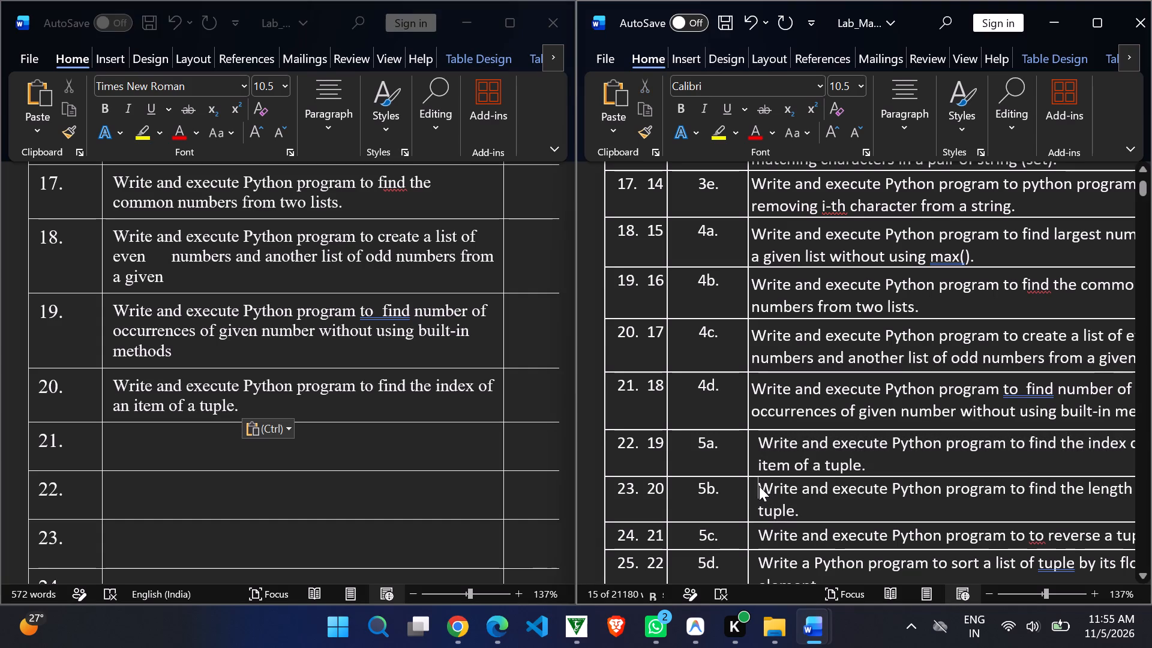
drag(759, 486, 787, 520)
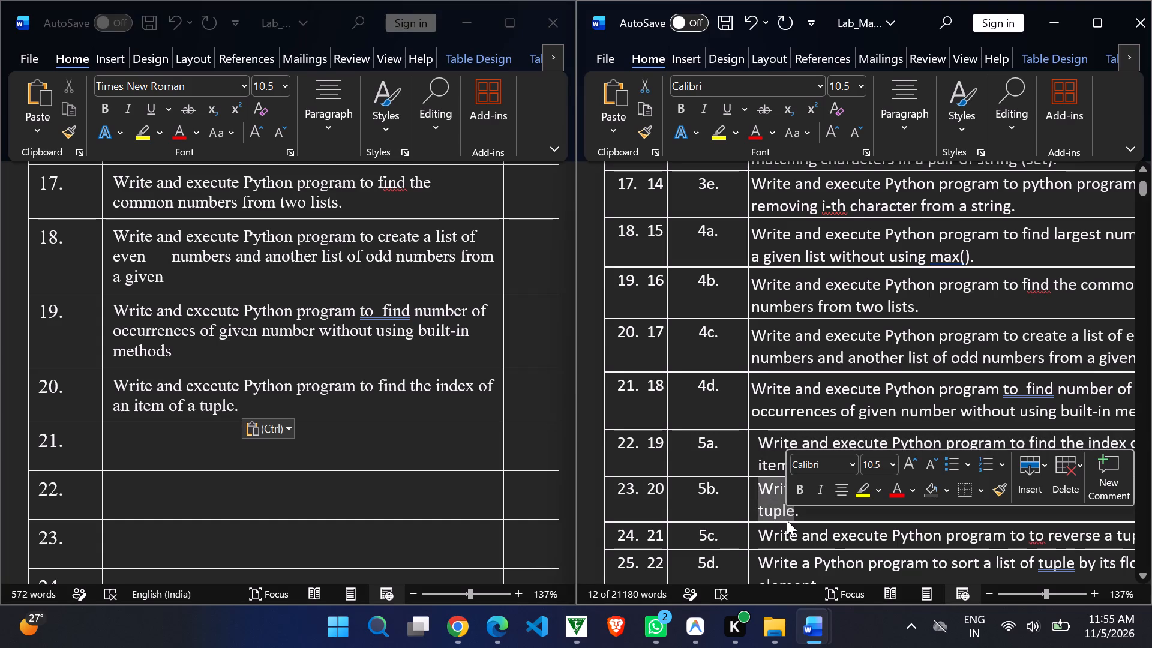
key(ctrl+c)
click(395, 460)
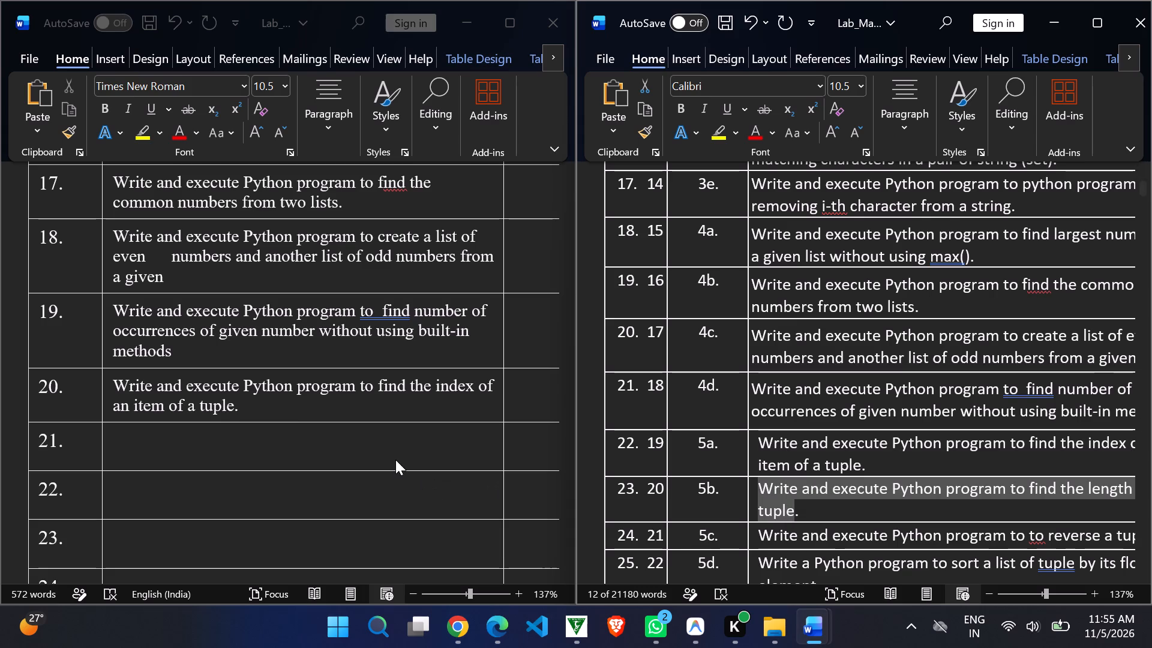
click(381, 448)
key(ctrl+v)
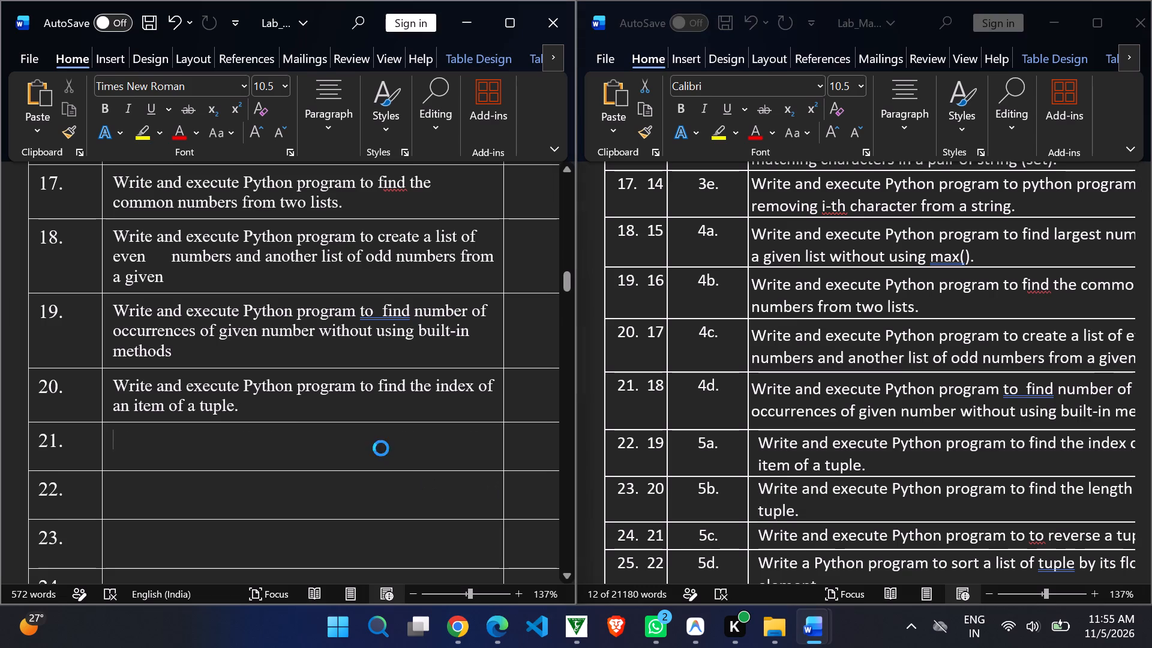
End the title about finding the length of a tuple in row 21 with a period.
key(period)
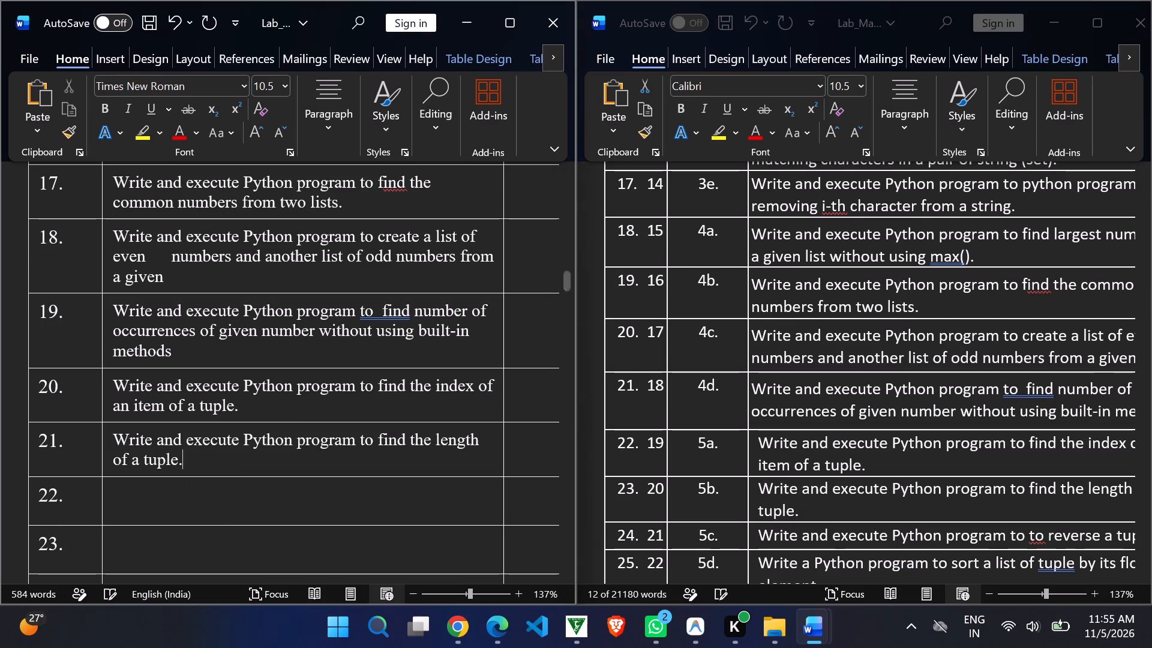
Copy the title about reversing a tuple (5c), without its final period, from the source manual into row 22.
scroll(809, 462, down, 1)
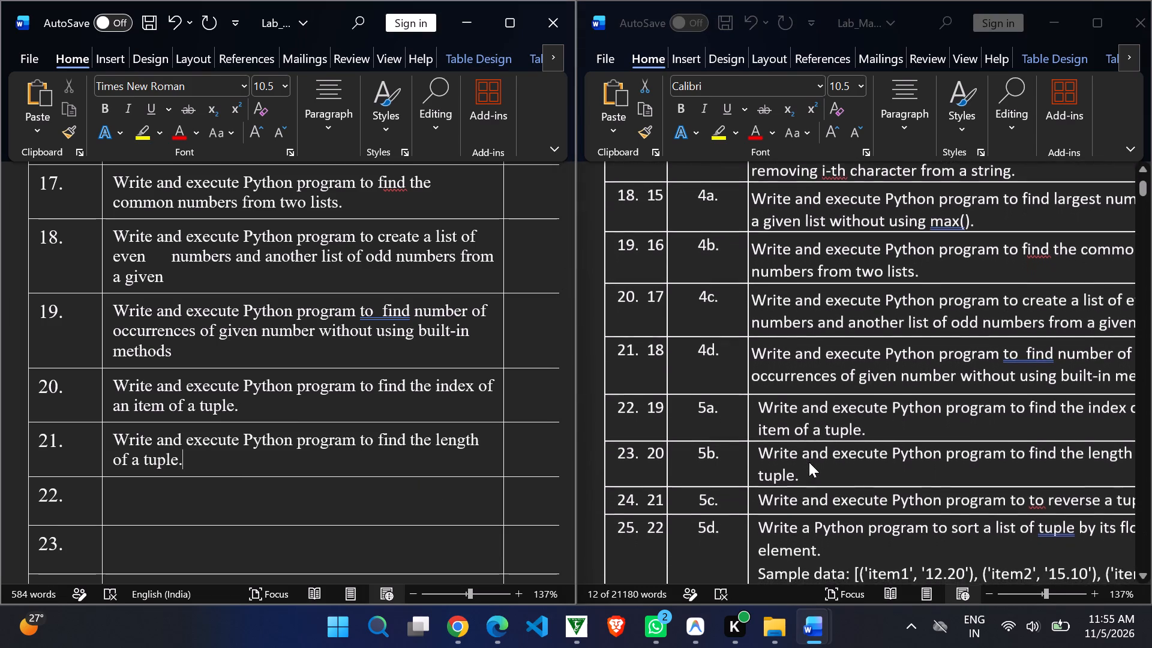
scroll(809, 462, down, 1)
drag(757, 474, 927, 486)
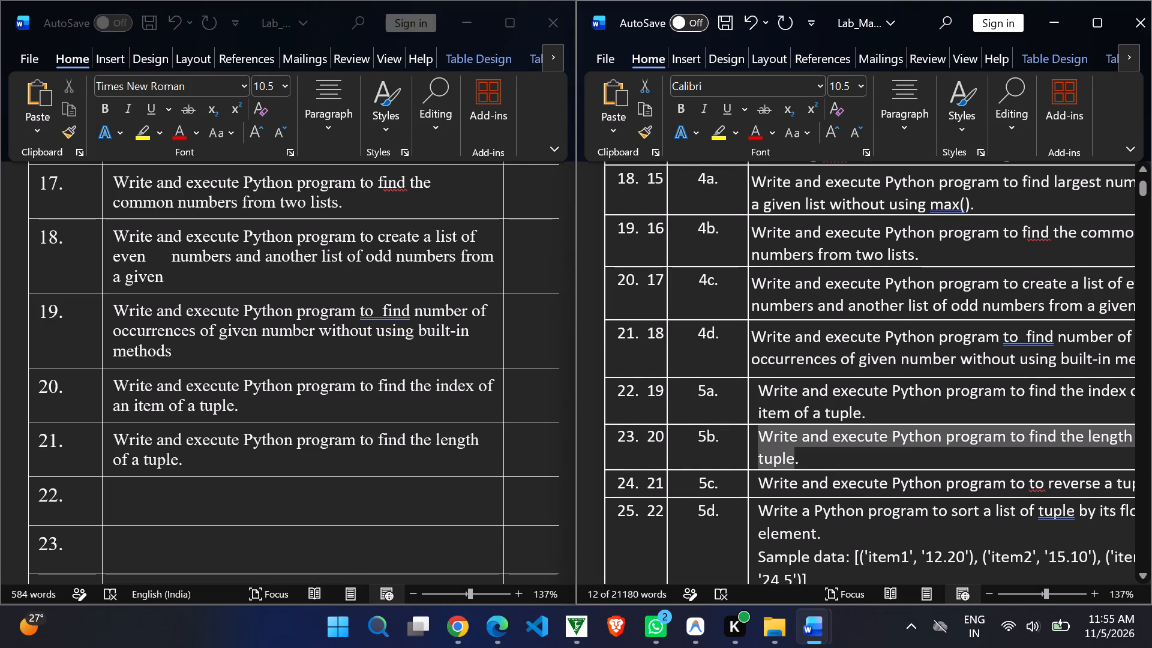
click(762, 476)
drag(762, 476, 883, 483)
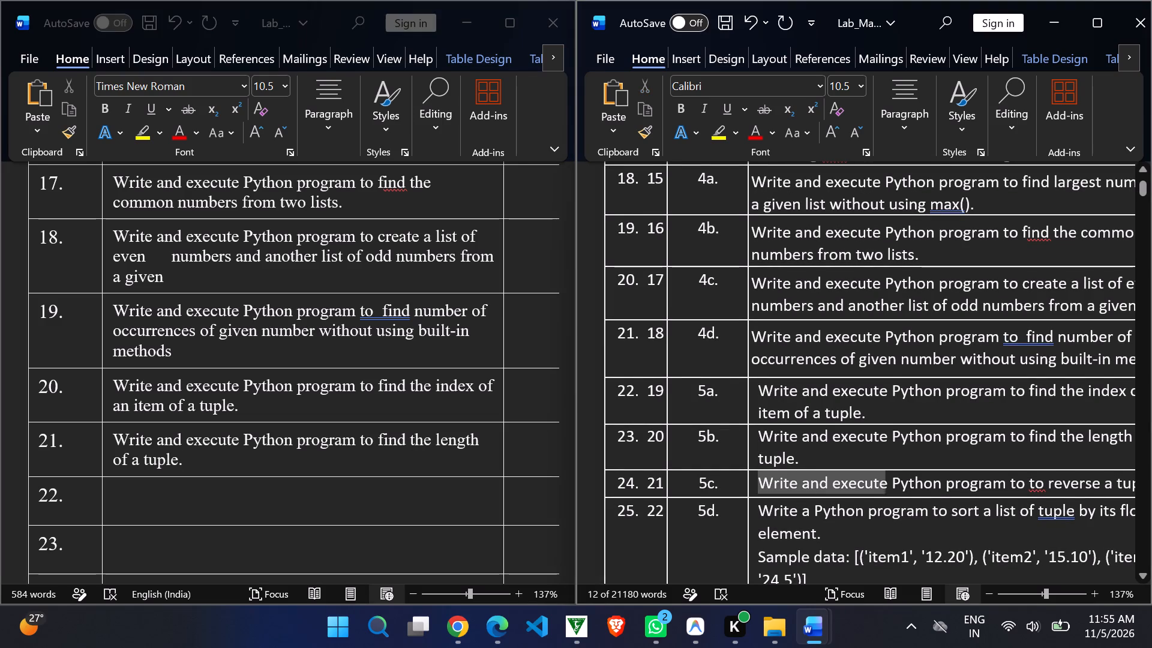
drag(883, 483, 1151, 478)
key(ctrl+c)
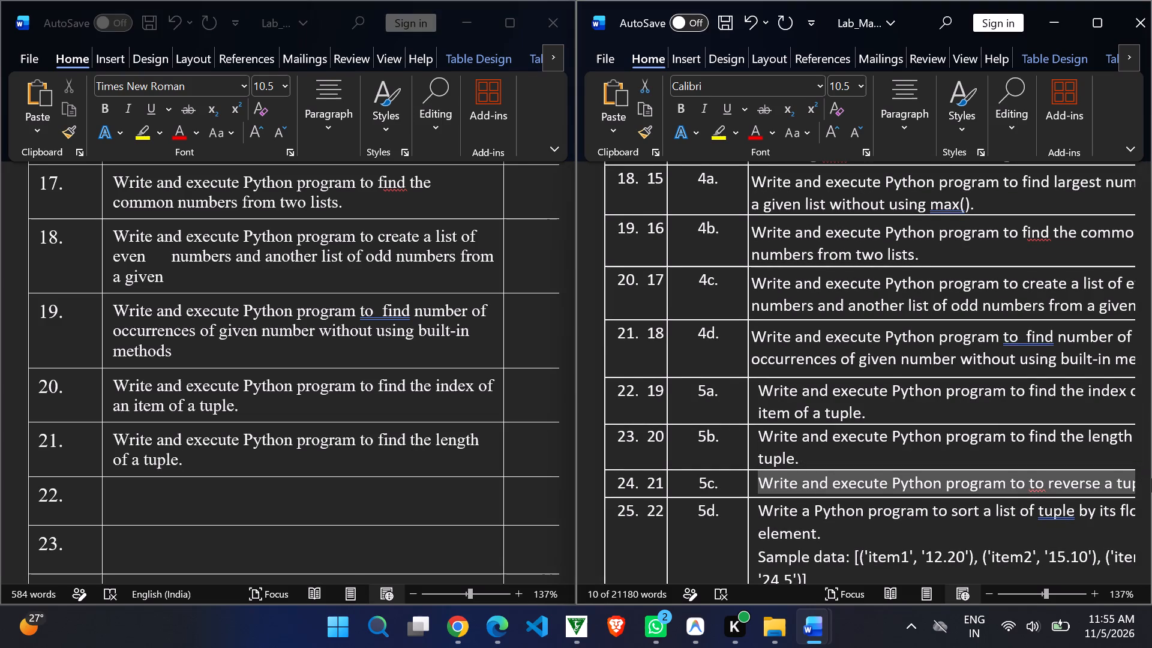
click(352, 509)
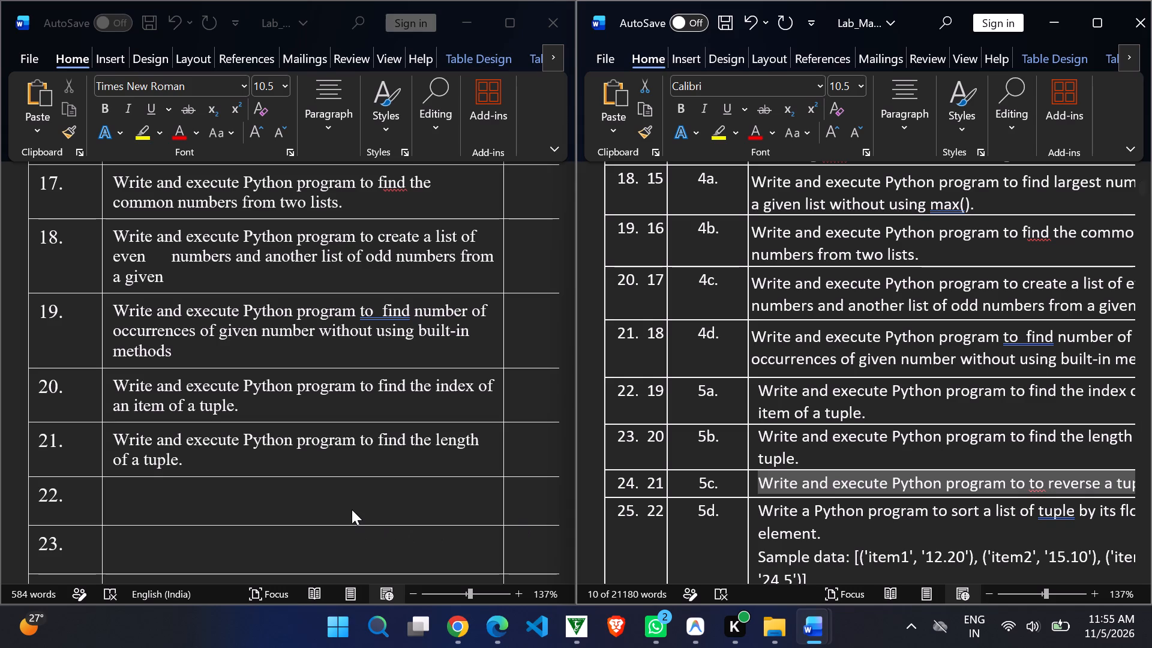
click(325, 494)
key(ctrl+v)
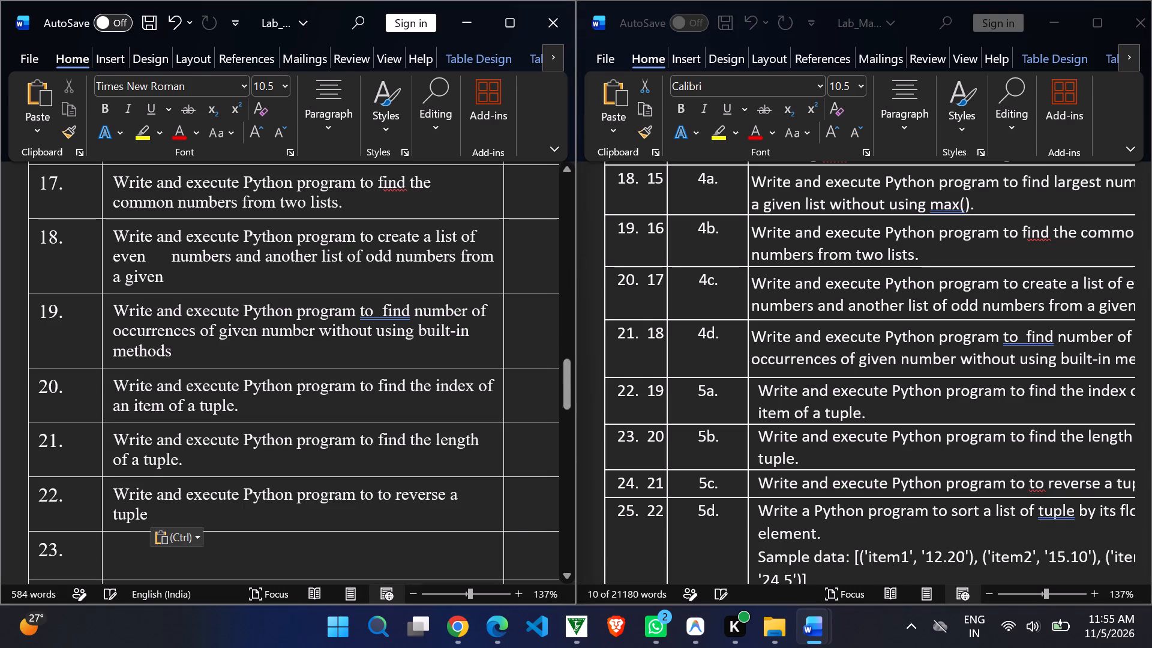
Remove the duplicated "to" from the title in row 22 and end it with a period.
scroll(325, 494, down, 1)
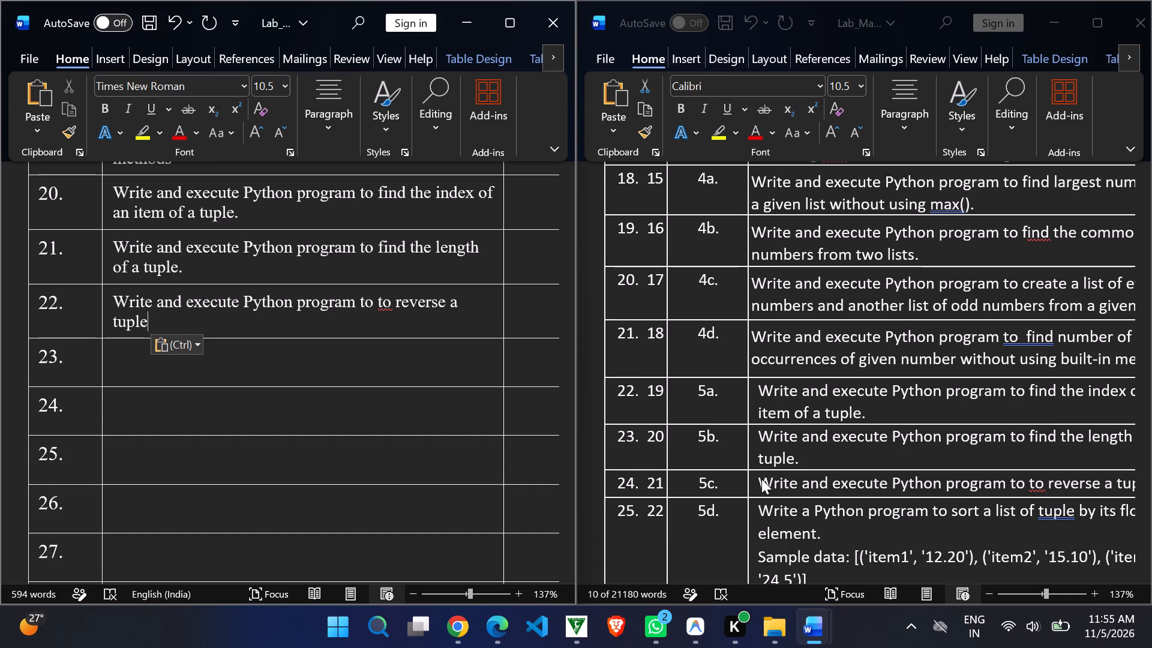
drag(761, 479, 818, 478)
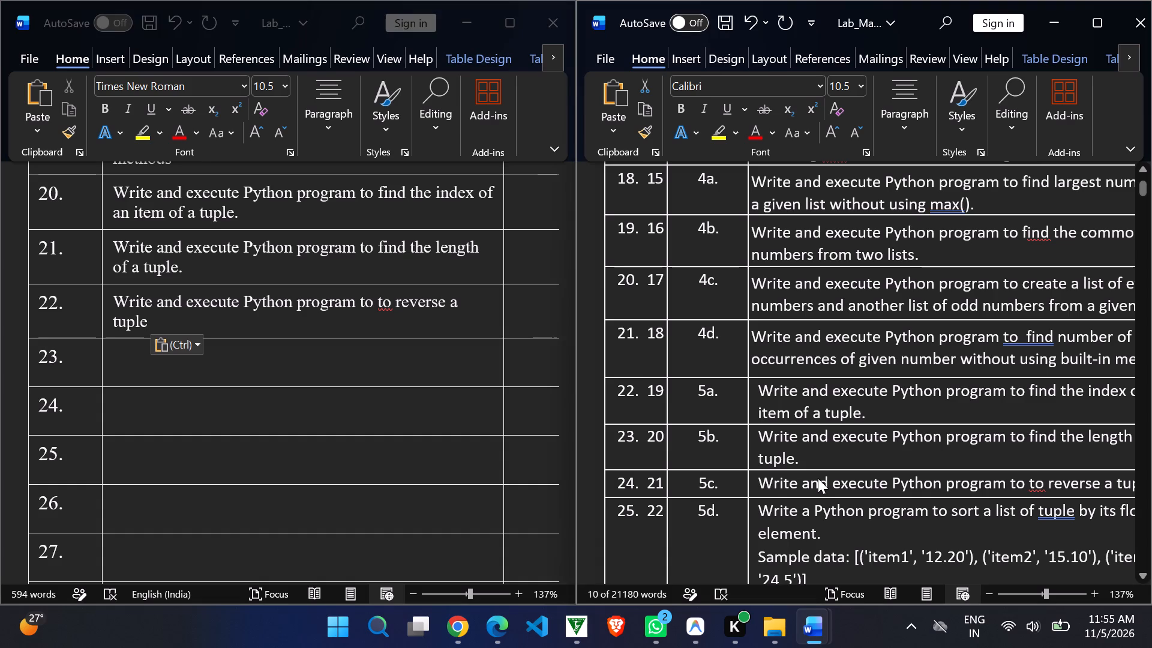
click(391, 298)
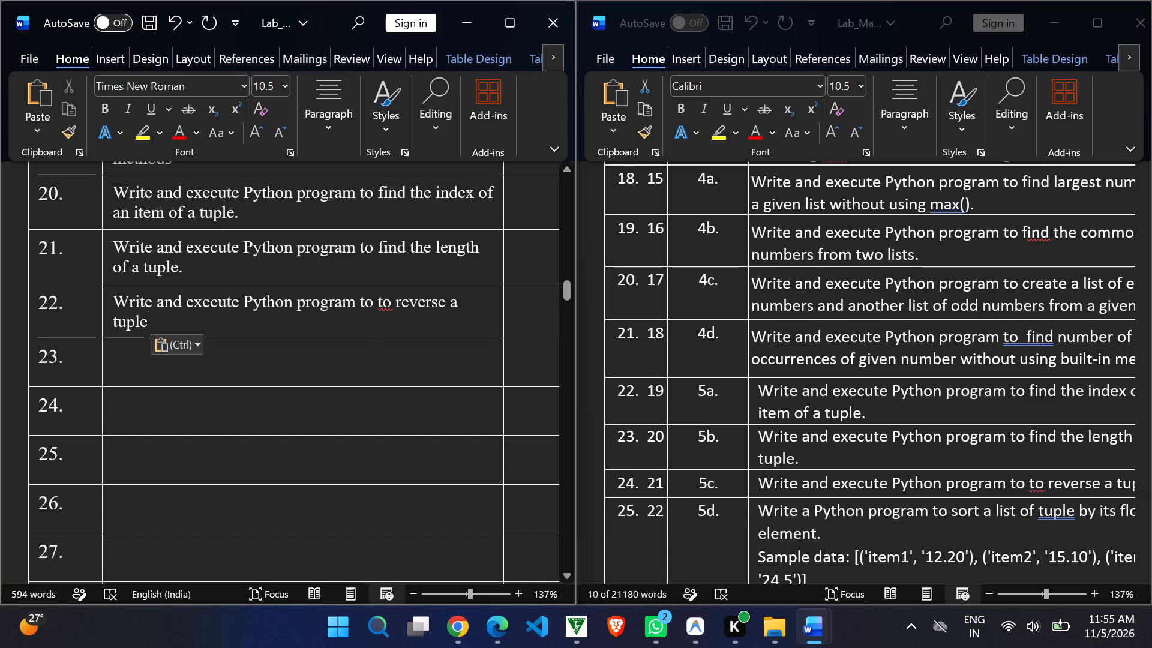
Retype the end of "tuple" in row 22's title, end it with a period and remove the duplicated "to".
key(BackSpace)
key(BackSpace)
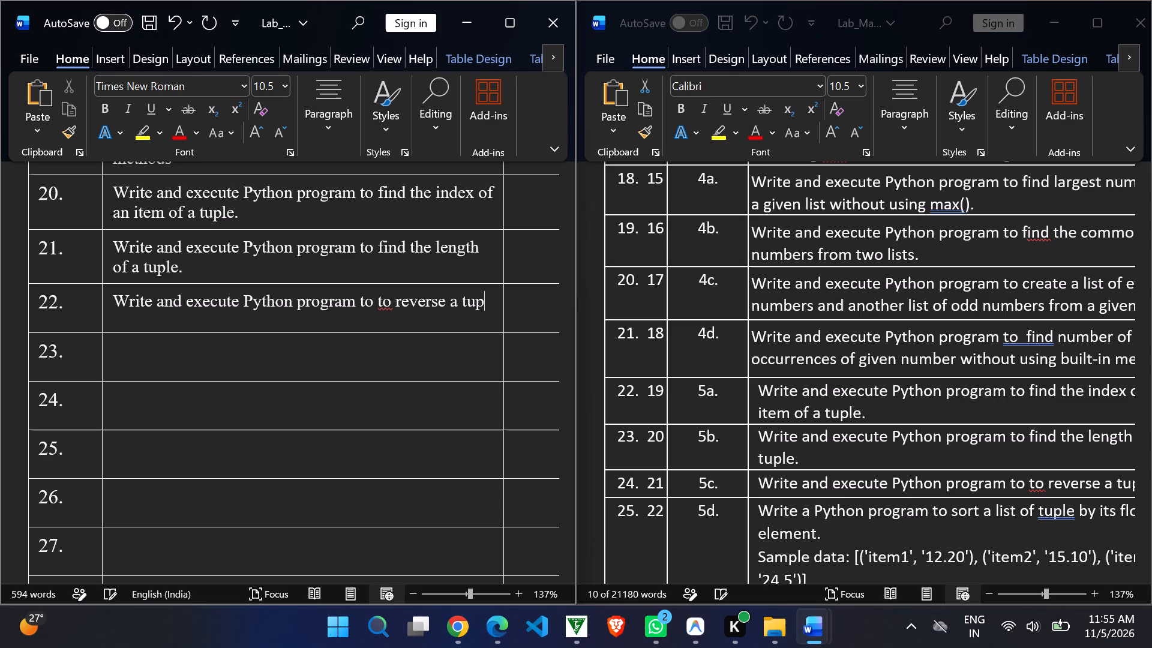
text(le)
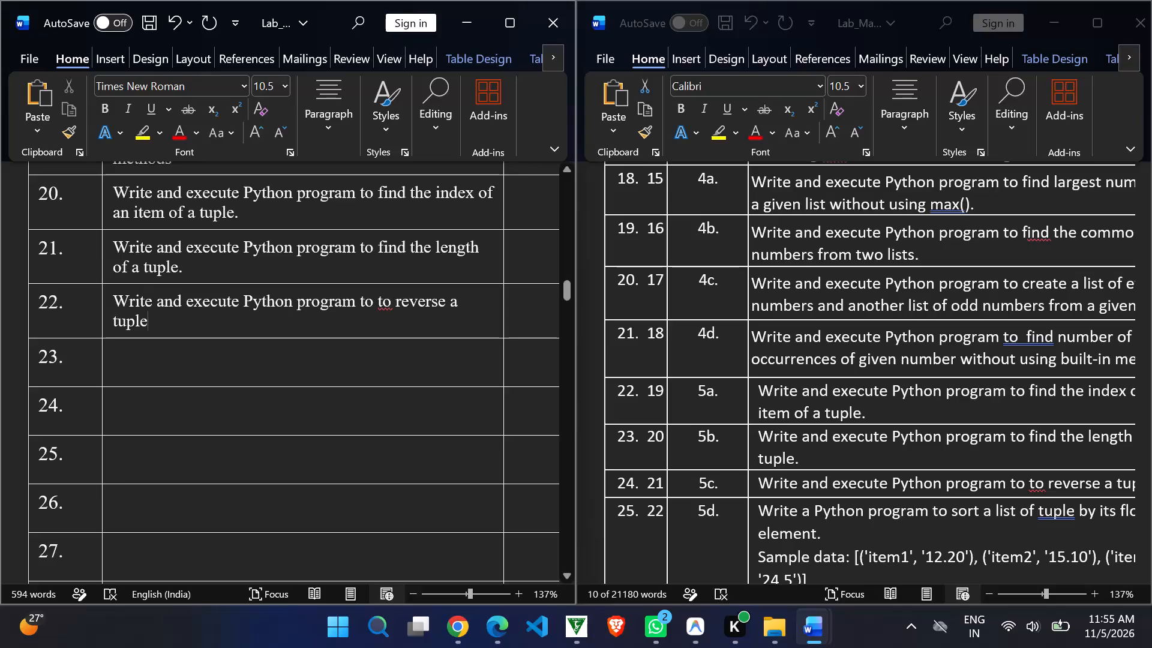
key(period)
click(391, 301)
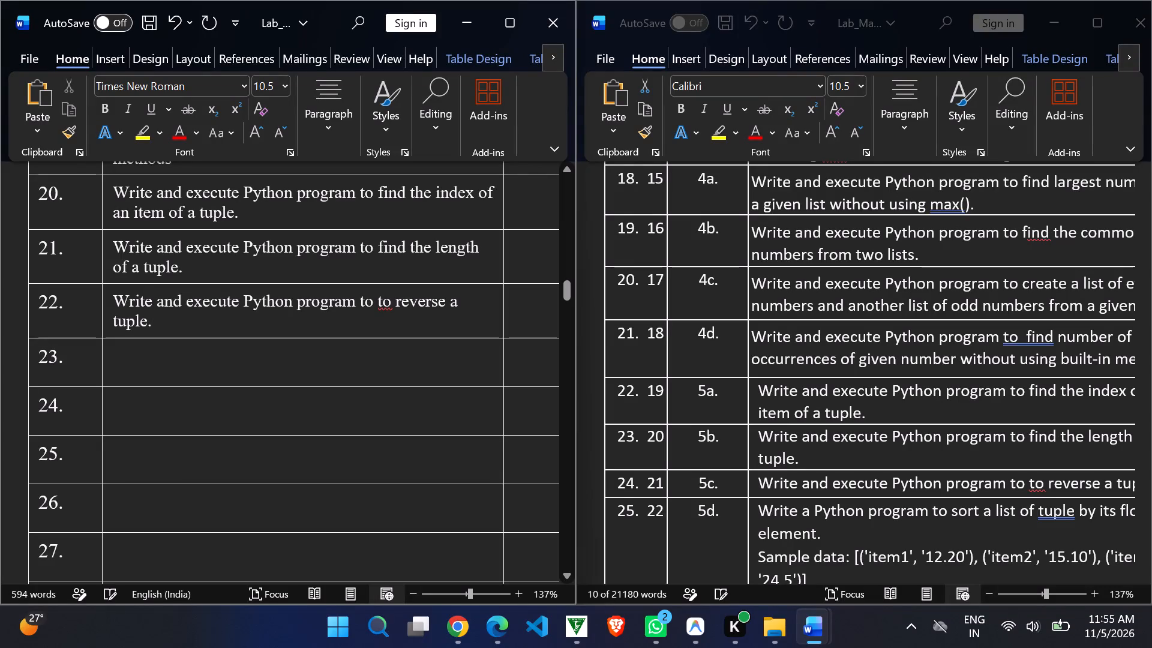
key(BackSpace)
key(BackSpace)
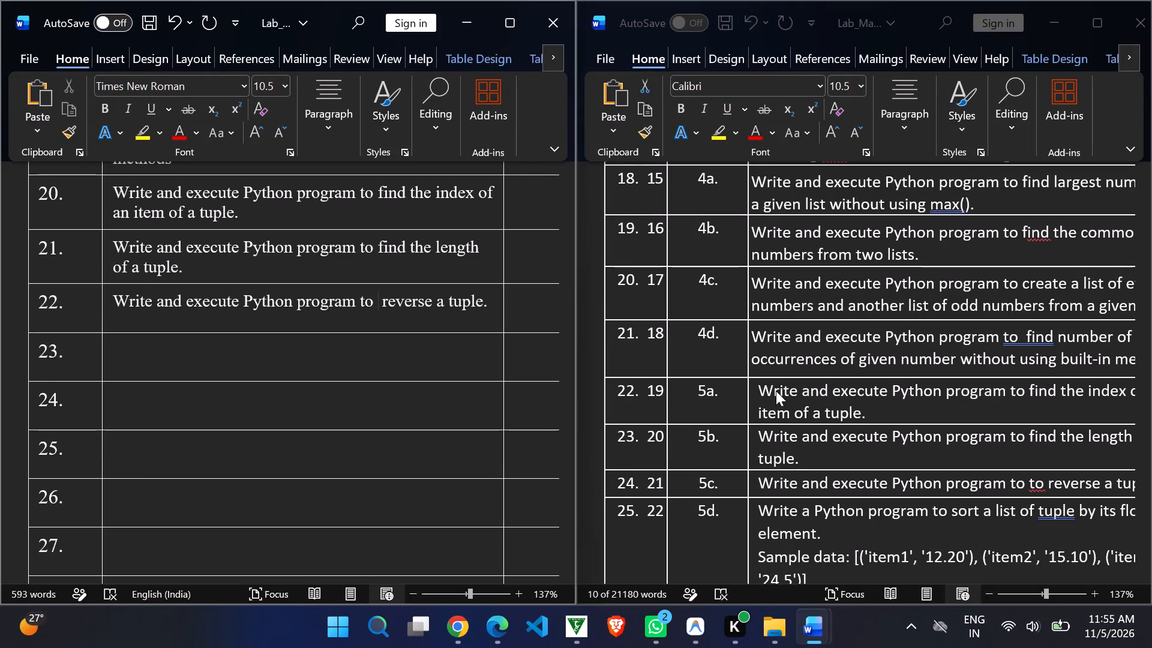
Widen the source manual's side of the split screen so its program titles fit in full.
scroll(776, 391, left, 1)
drag(576, 347, 532, 356)
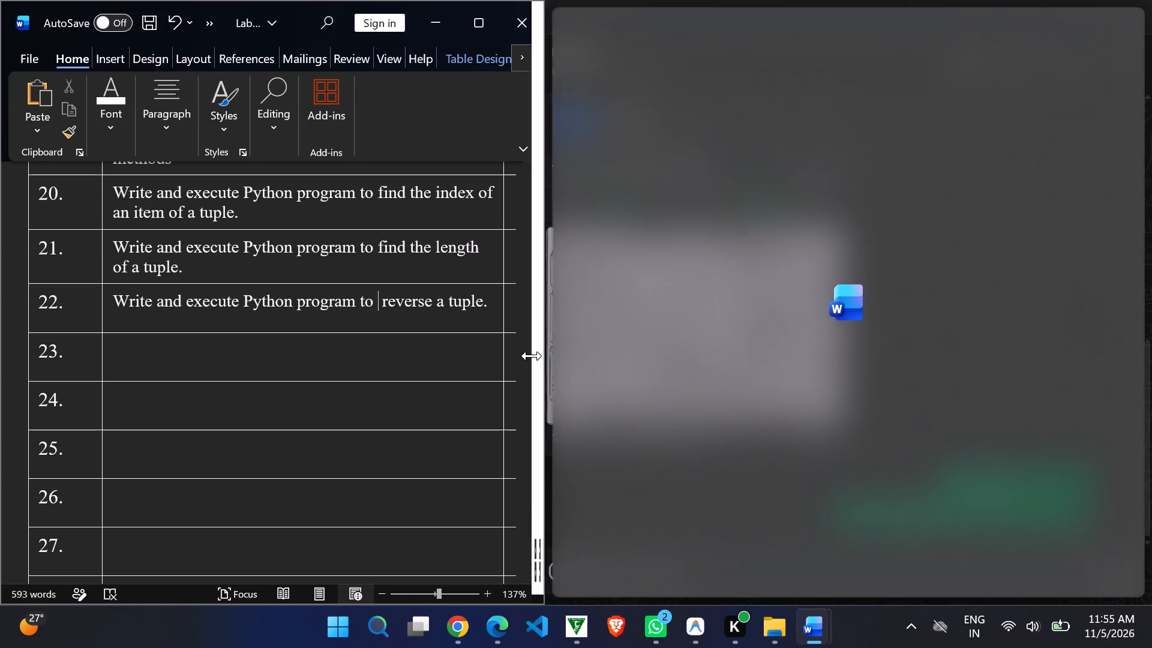
drag(532, 356, 528, 356)
scroll(1006, 331, left, 3)
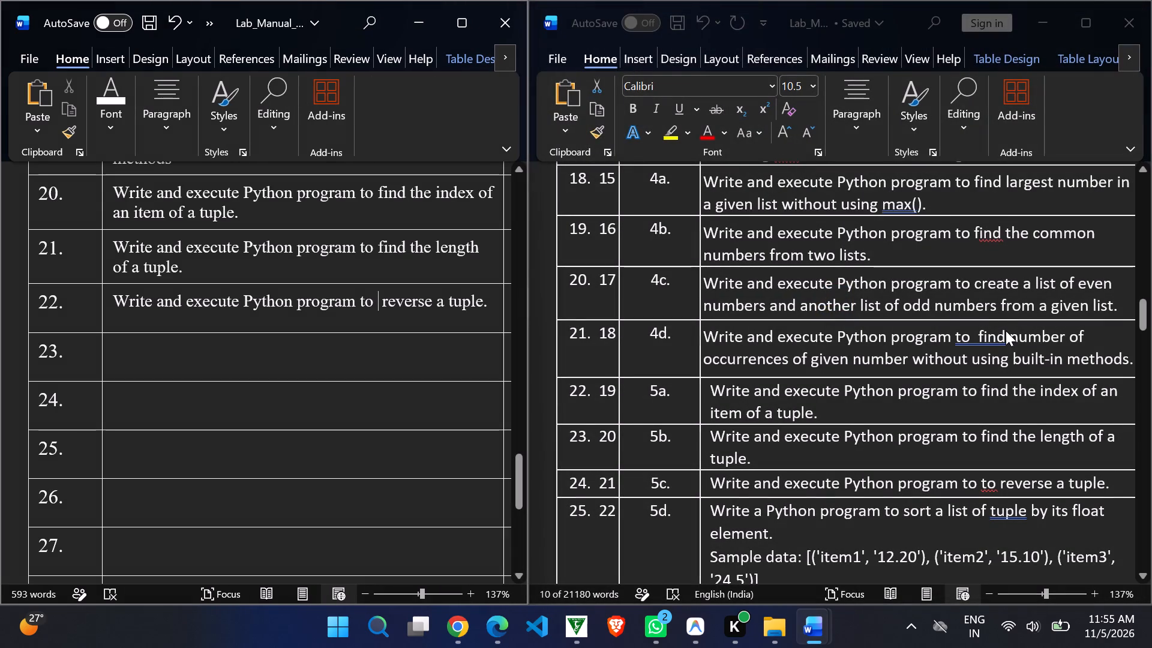
scroll(1006, 331, left, 5)
scroll(1006, 331, right, 1)
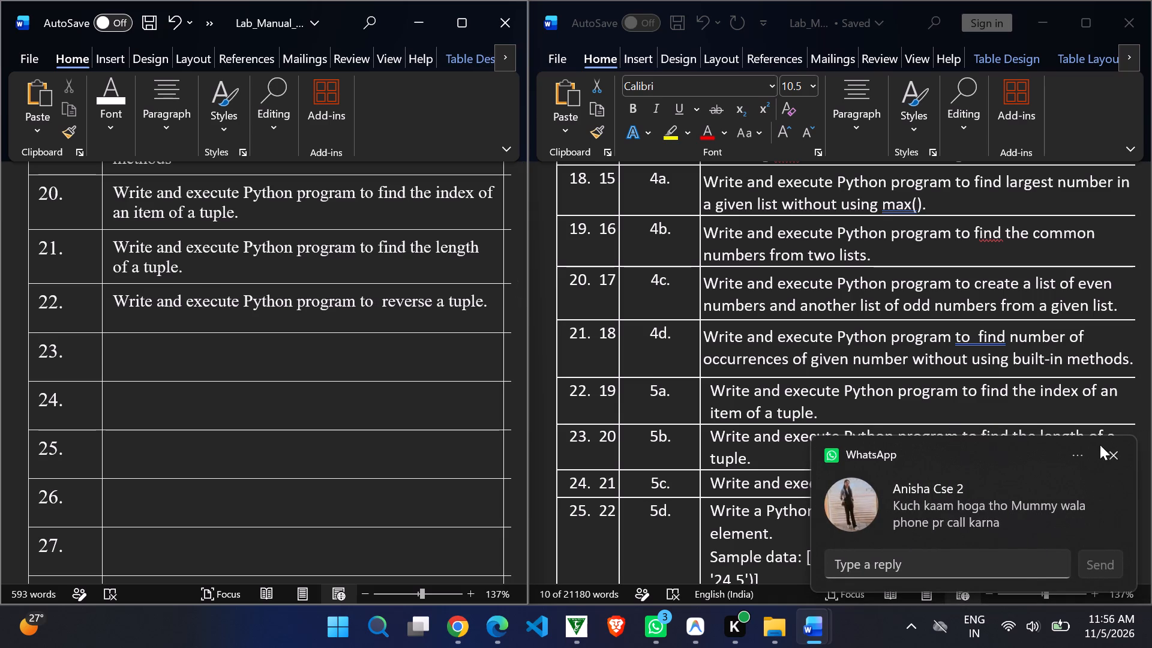
Dismiss the WhatsApp notification covering the source manual.
click(1111, 456)
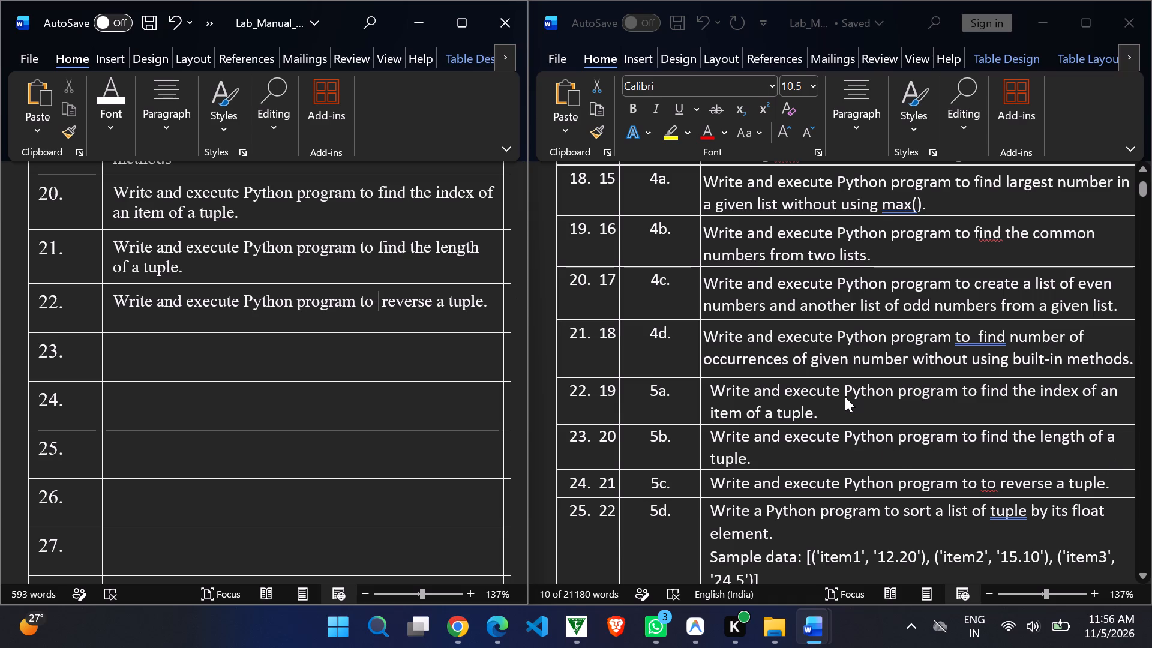
Select the title about sorting a list of tuple by its float element (5d) in the source manual.
scroll(845, 397, left, 1)
drag(704, 503, 759, 561)
scroll(744, 541, down, 1)
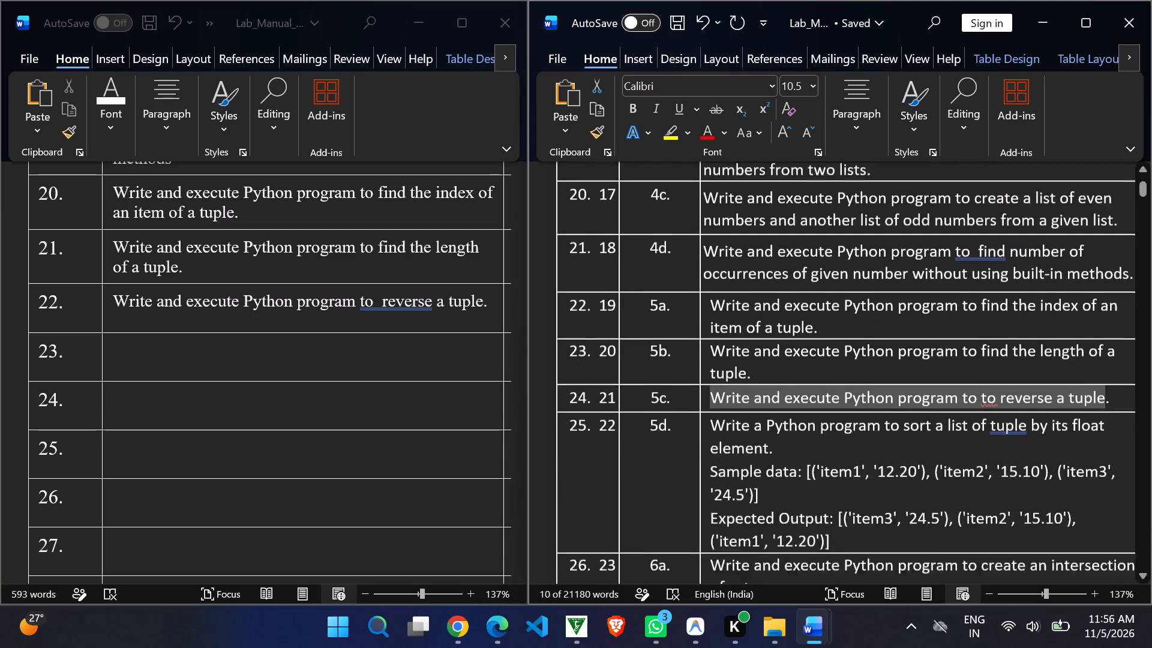
Copy the title about sorting a list of tuples by float element (5d), with its sample data and expected output, from the source manual into row 23.
scroll(744, 541, down, 1)
click(721, 453)
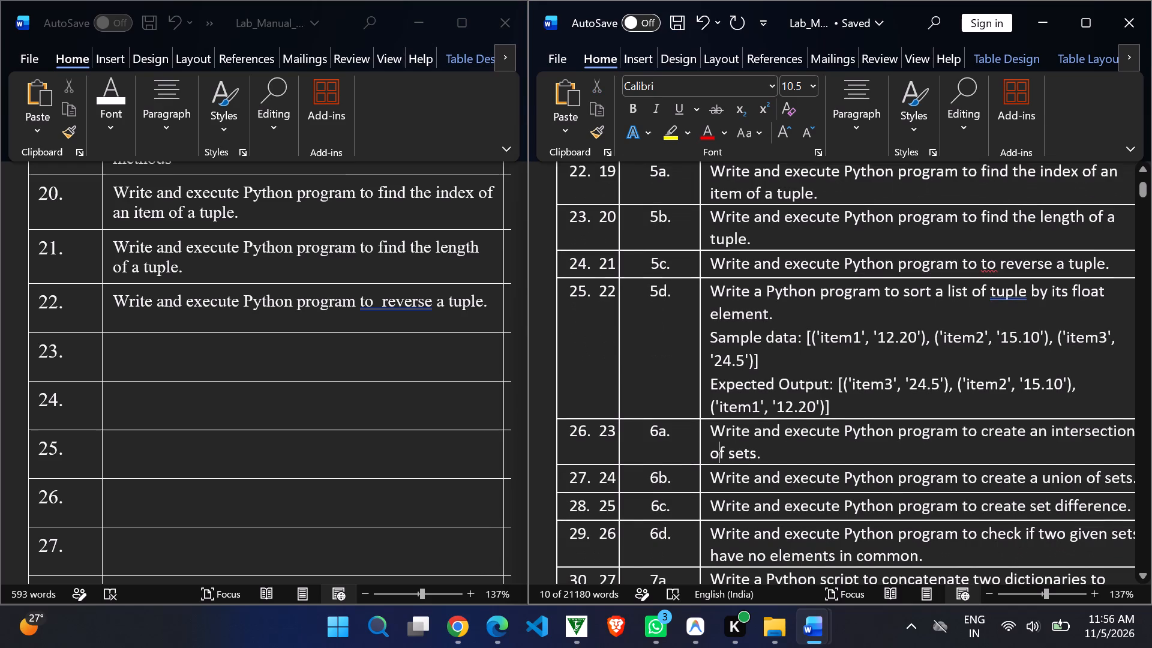
drag(707, 293, 831, 424)
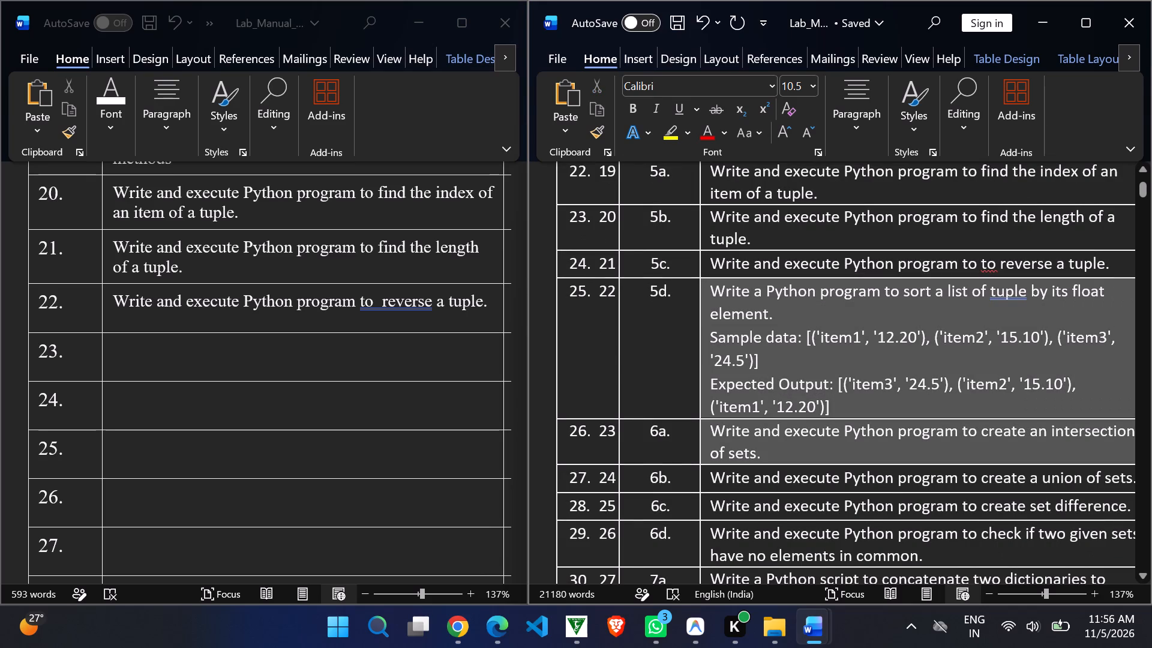
drag(831, 424, 830, 400)
key(ctrl+c)
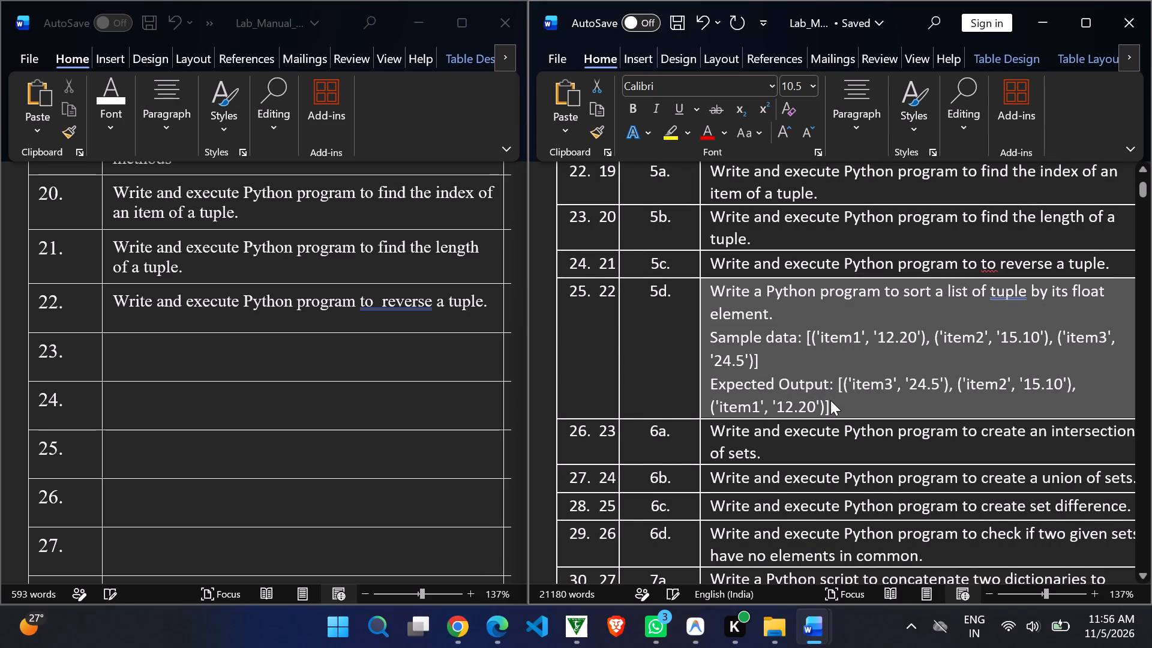
click(276, 356)
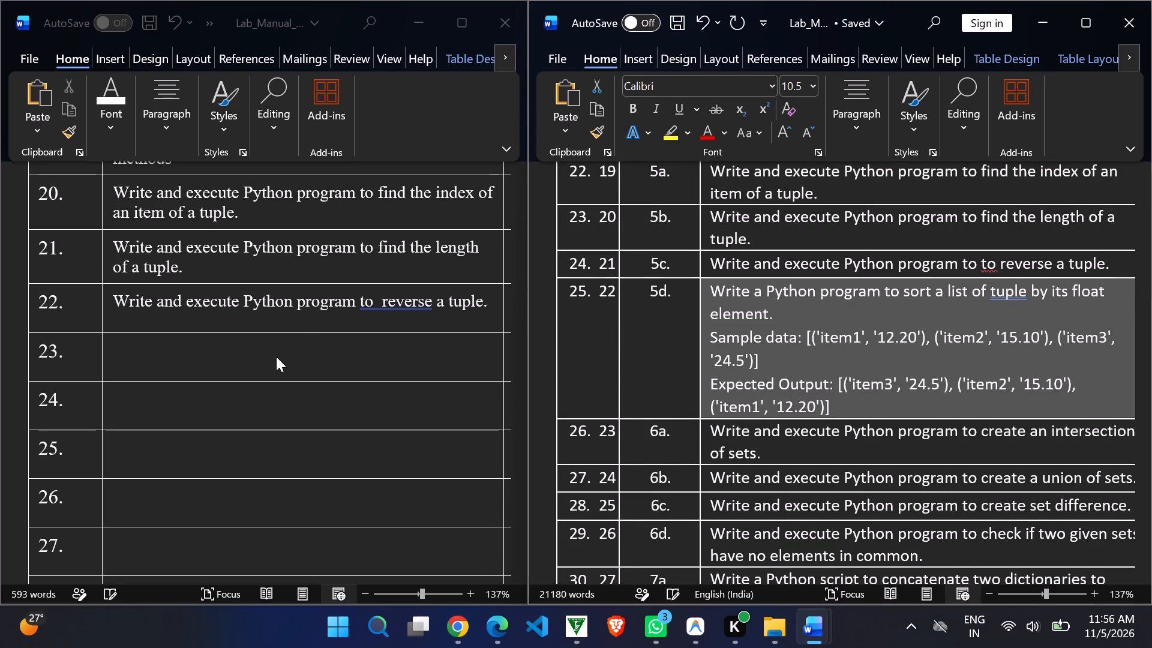
click(276, 356)
key(ctrl+v)
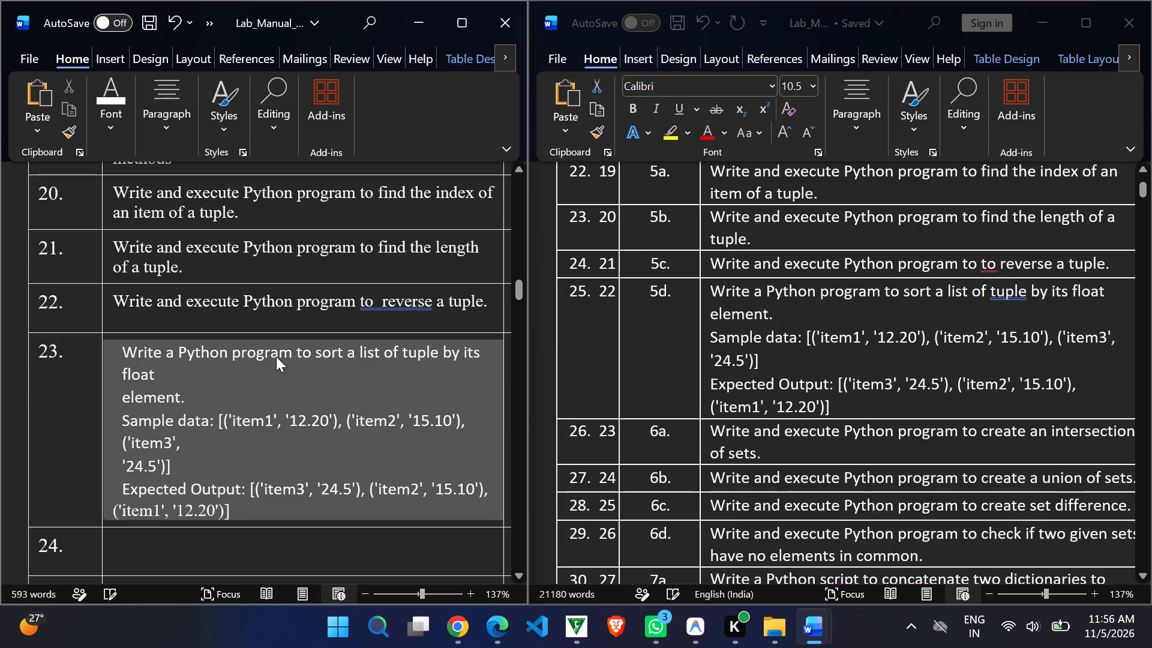
Copy the title about creating an intersection of sets (6a) from the source manual into row 24.
scroll(286, 482, down, 1)
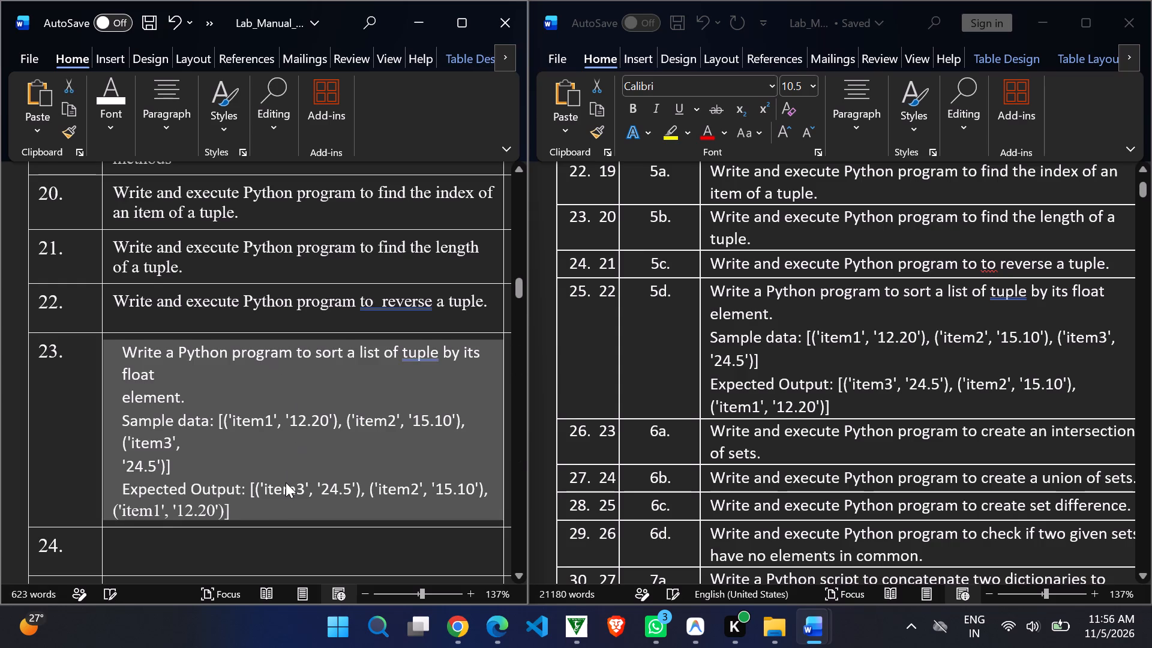
scroll(286, 482, down, 1)
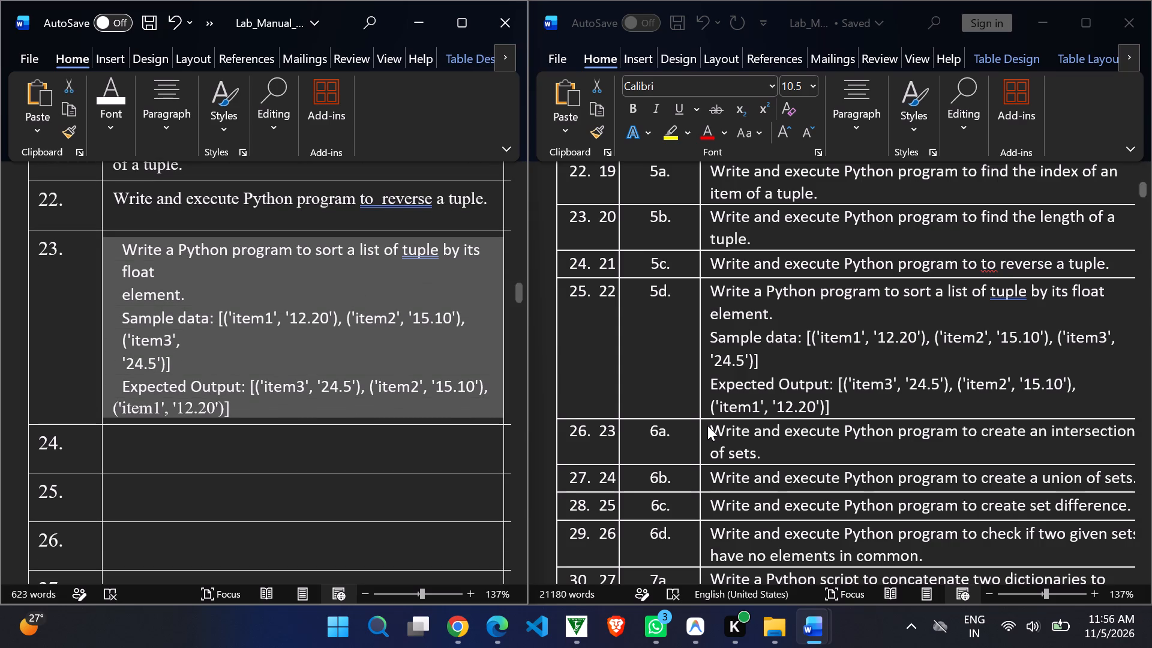
drag(710, 425, 718, 440)
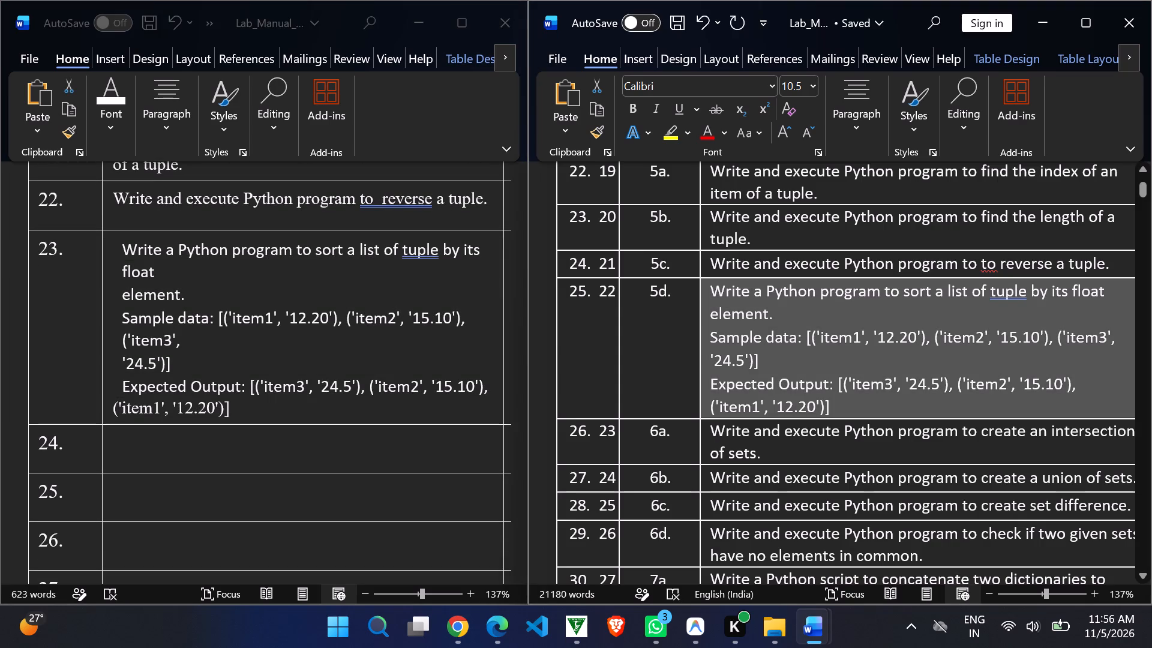
drag(710, 431, 765, 457)
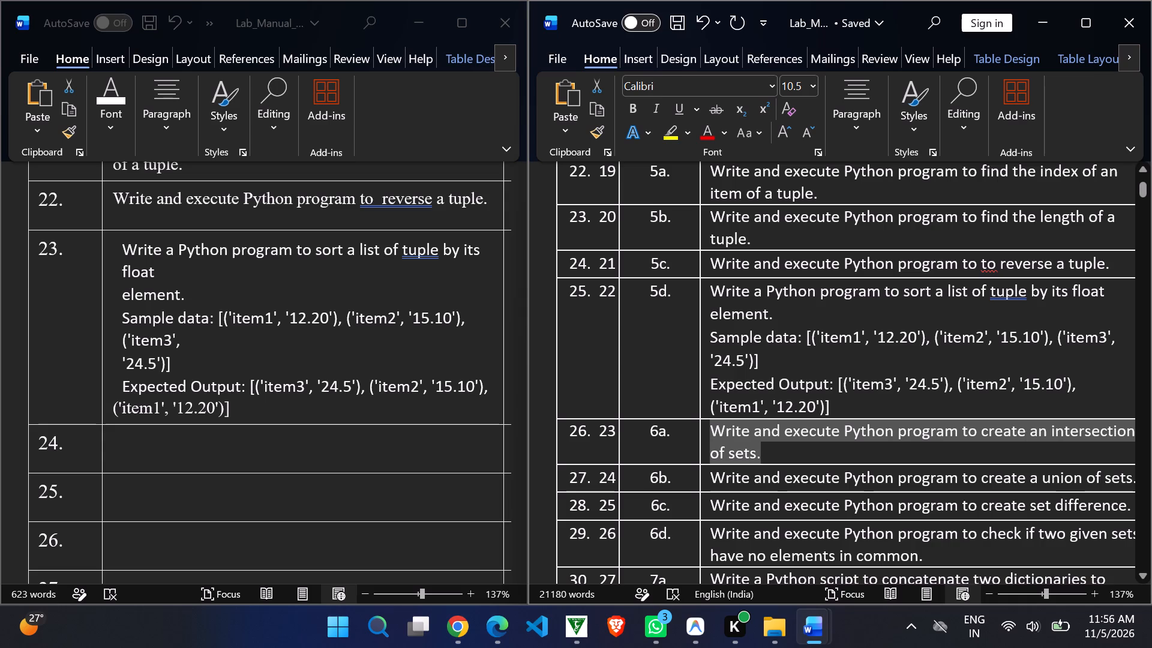
key(ctrl+c)
click(419, 444)
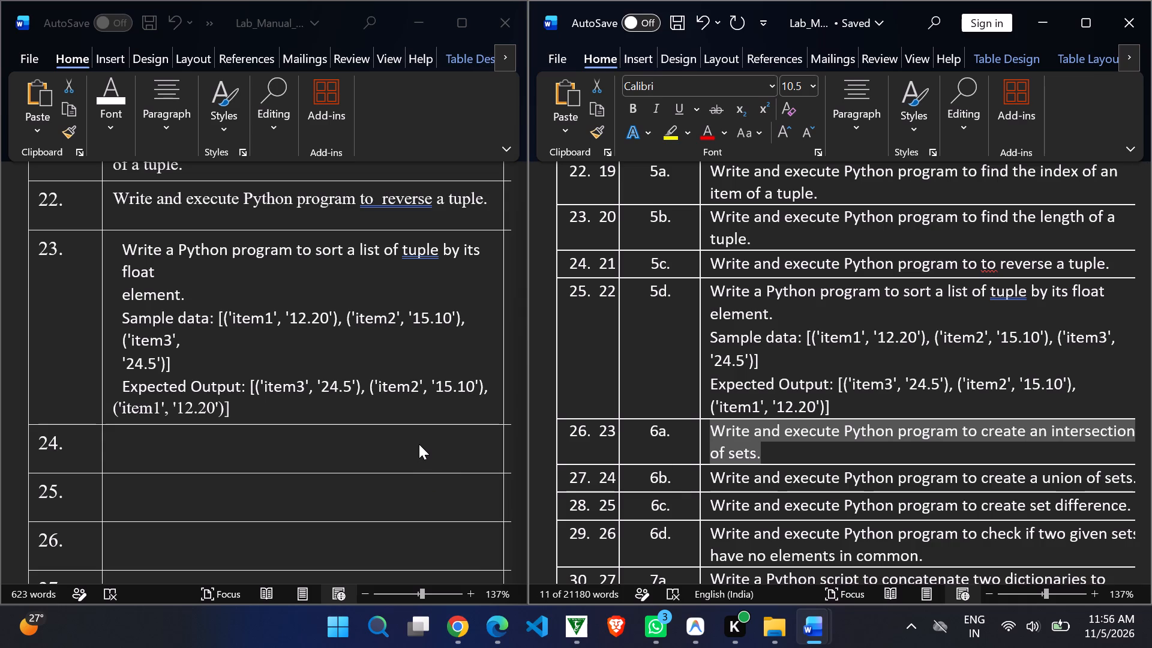
click(394, 455)
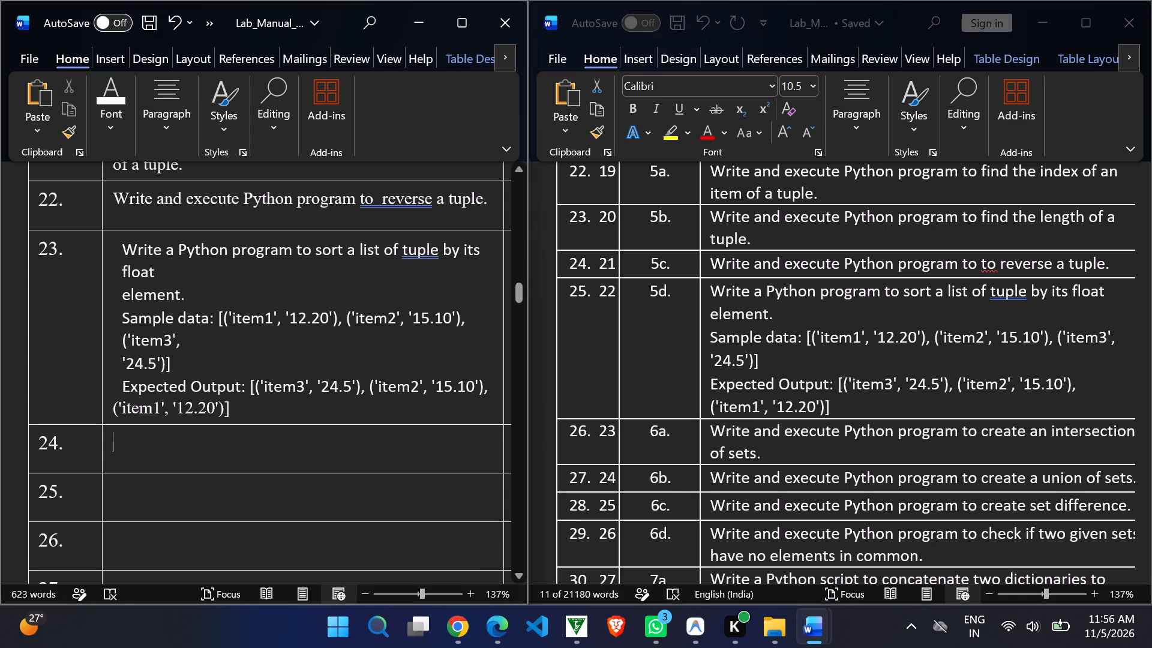
key(ctrl+v)
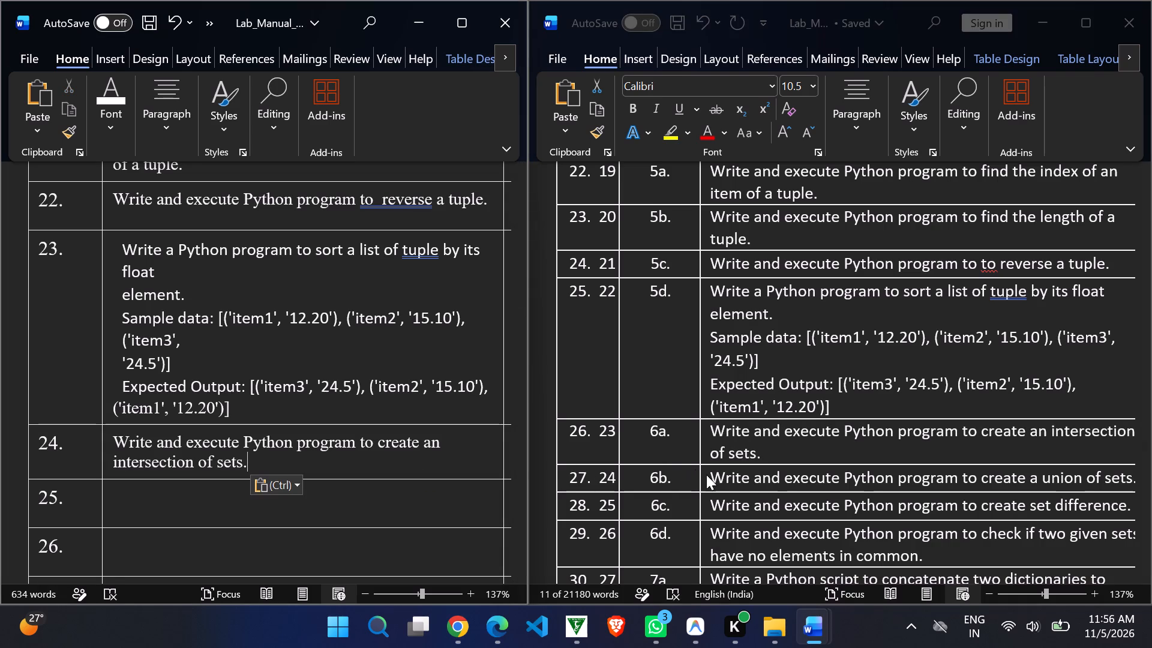
Copy the title about creating a union of sets (6b) from the source manual into row 25, ending it with a period.
click(708, 475)
drag(708, 475, 940, 492)
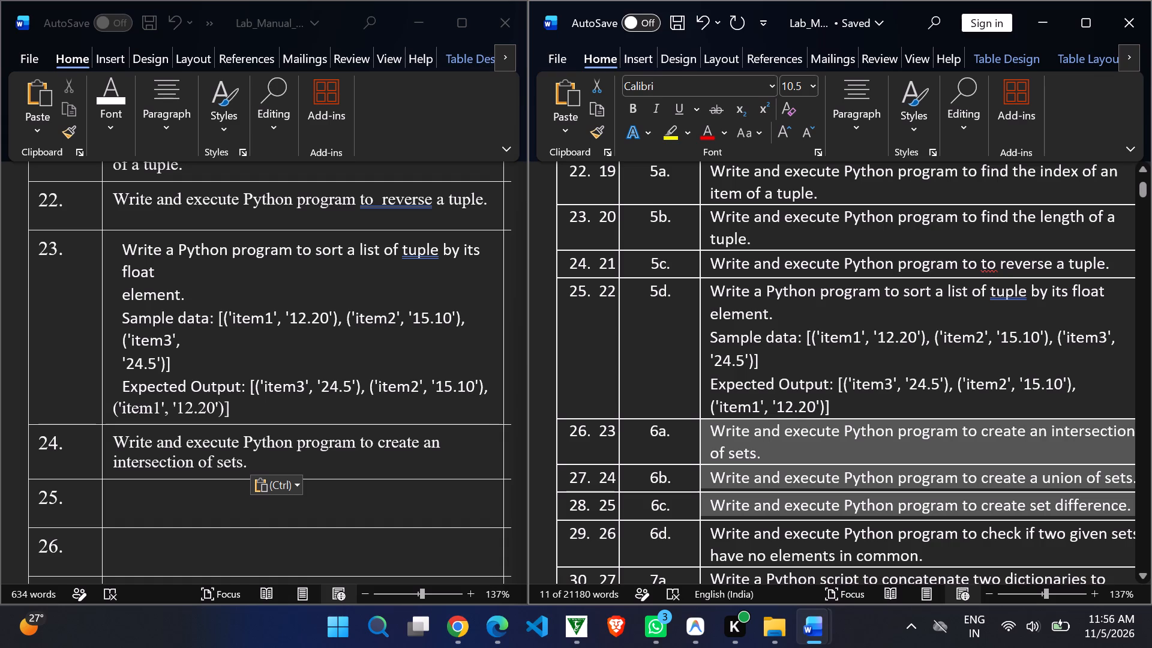
drag(940, 492, 1034, 485)
click(1034, 485)
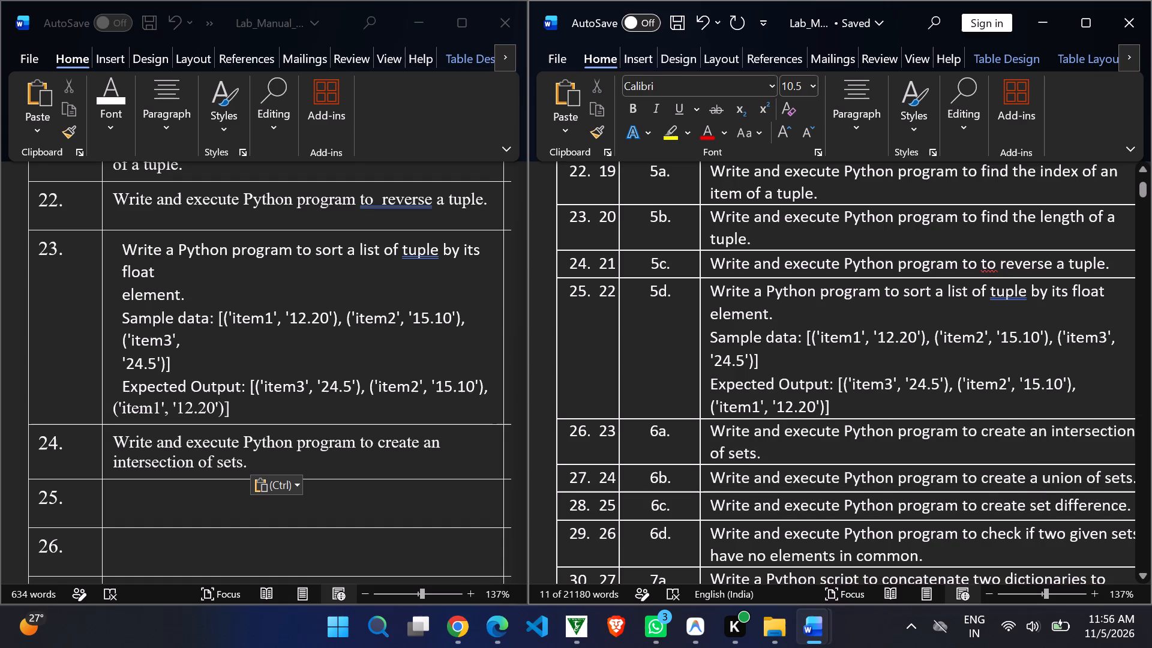
drag(709, 477, 1085, 479)
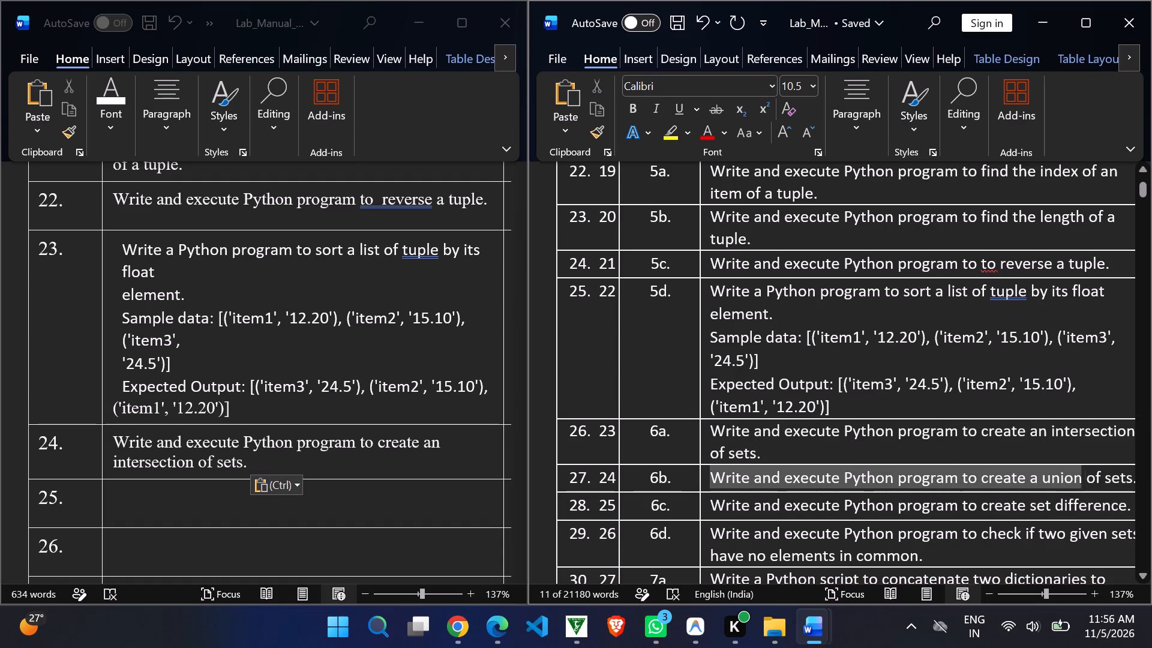
drag(1085, 479, 1151, 472)
key(ctrl+c)
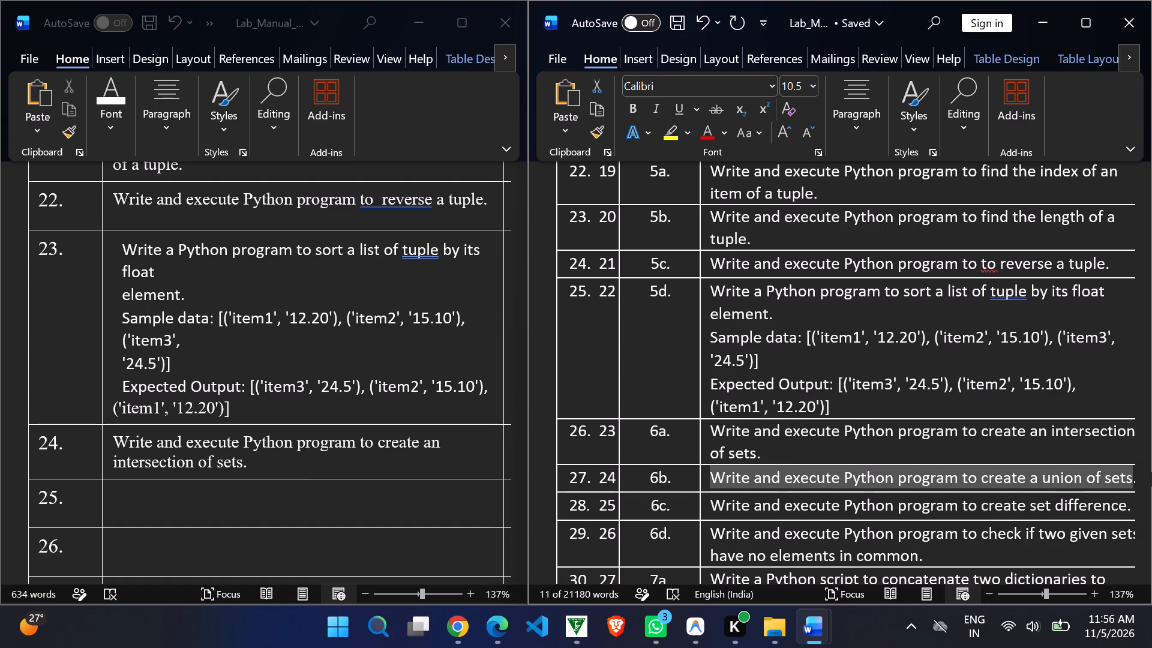
click(353, 502)
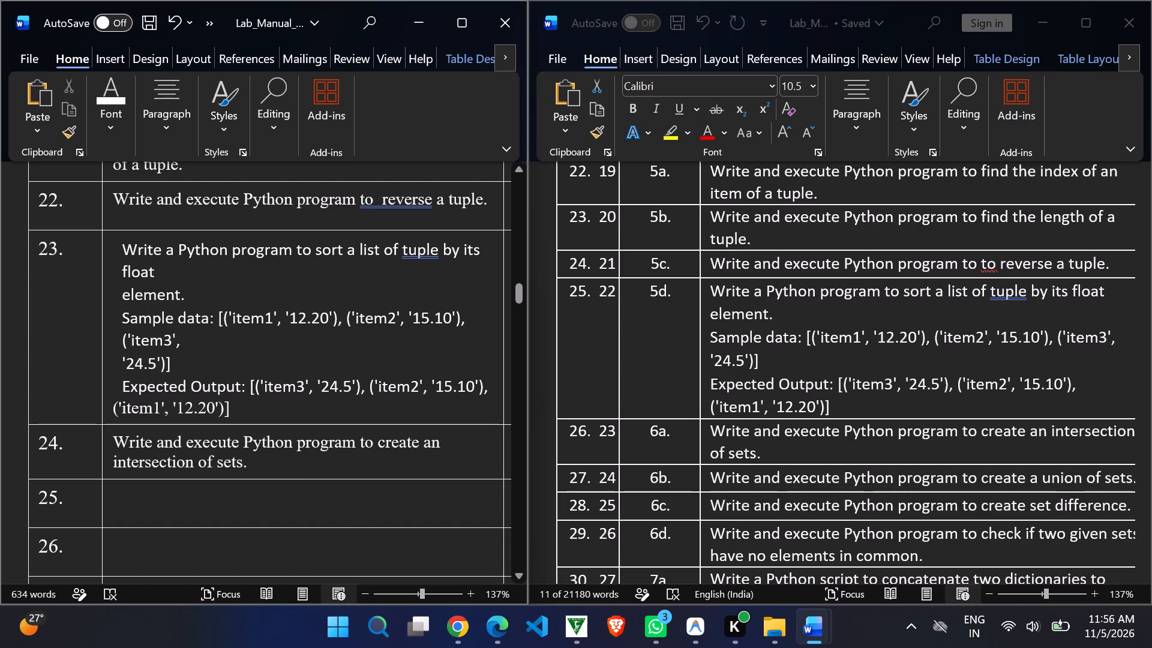
click(323, 502)
key(ctrl+v)
key(period)
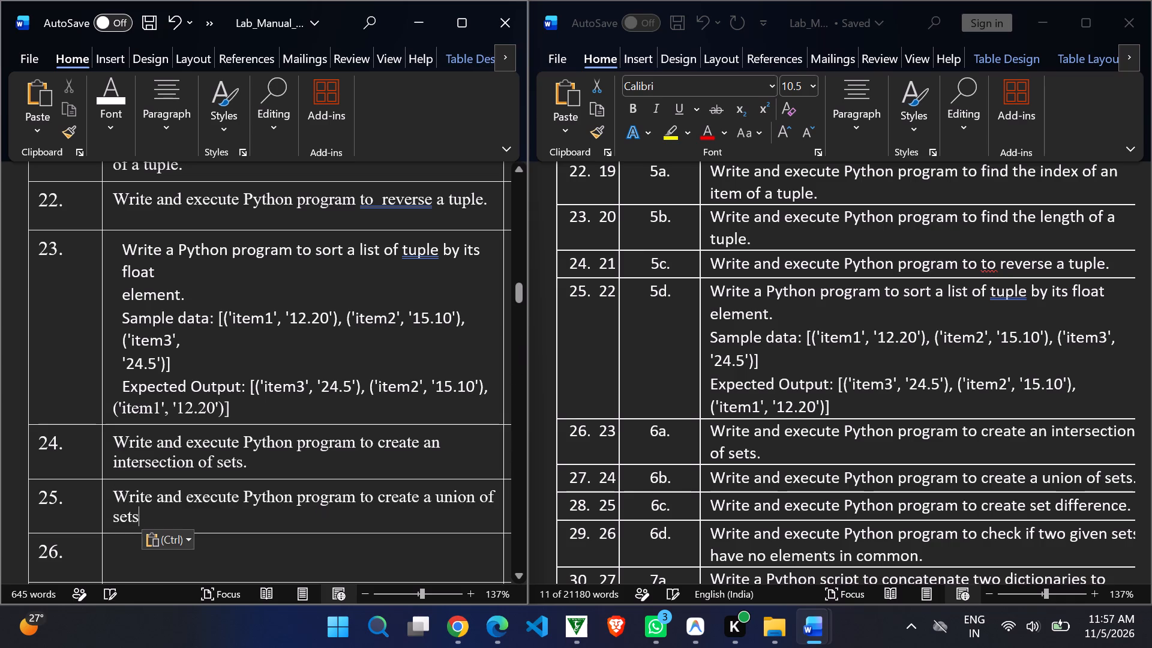
Copy the title about creating set difference (6c) from the source manual into row 26.
scroll(697, 469, down, 1)
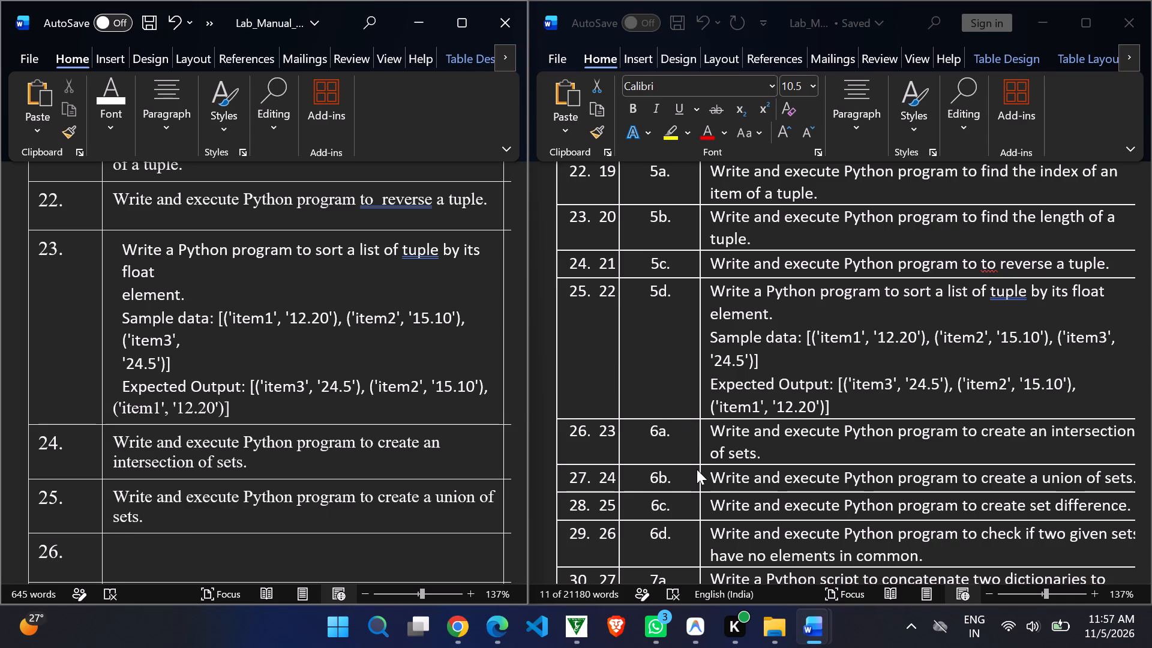
scroll(697, 469, down, 1)
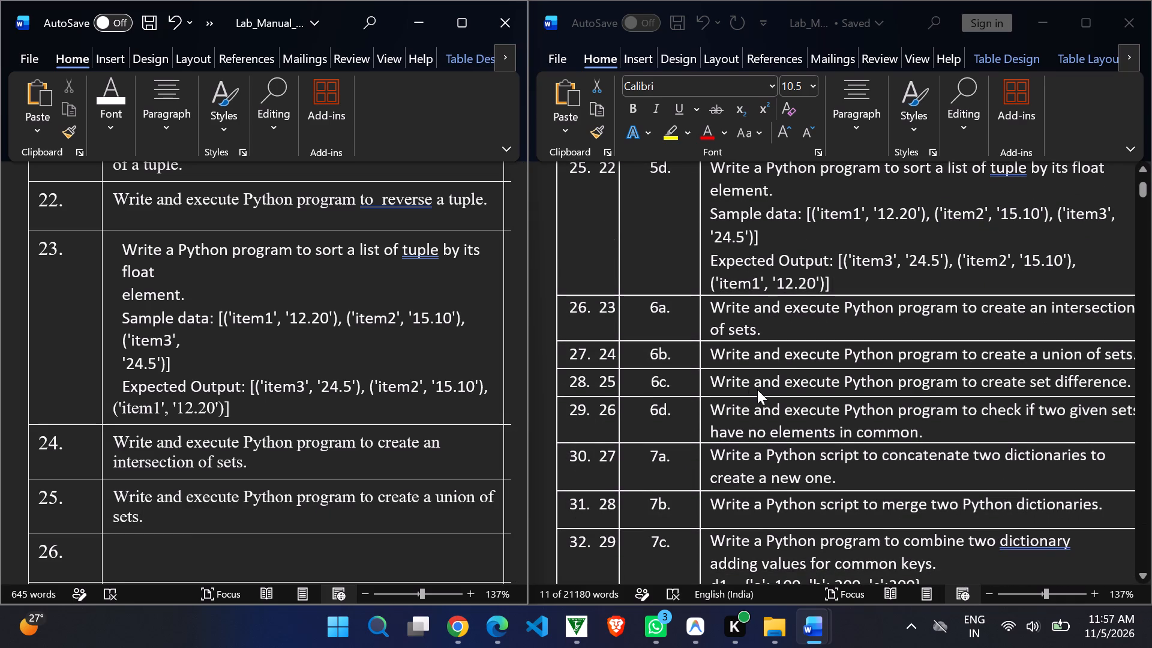
click(706, 377)
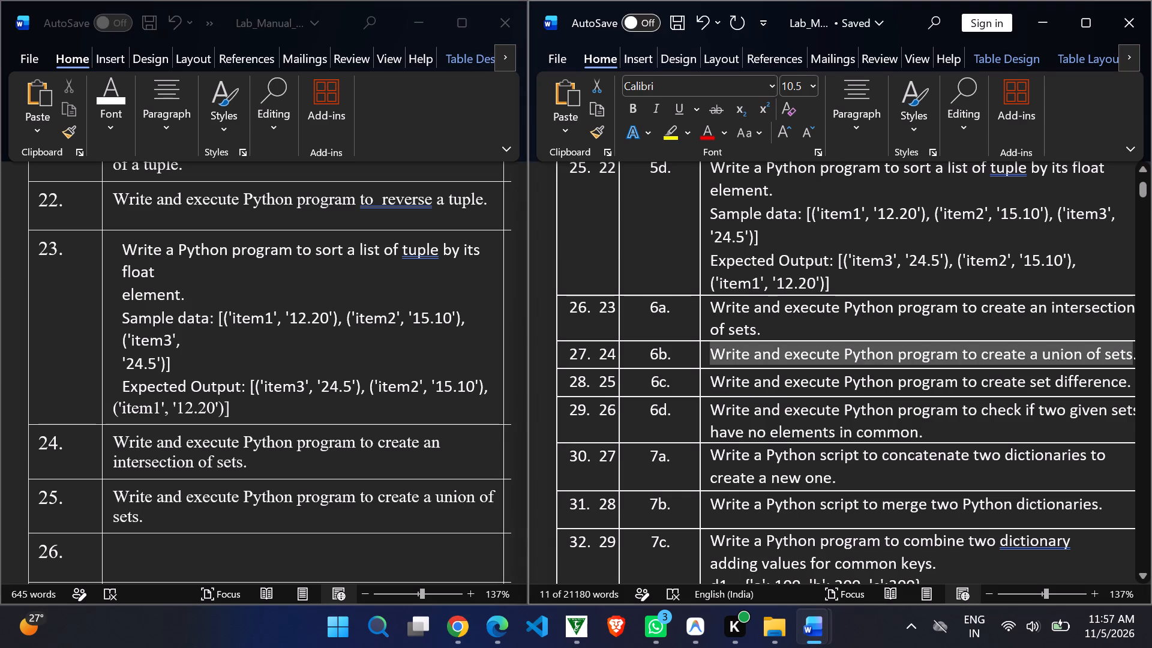
double_click(709, 381)
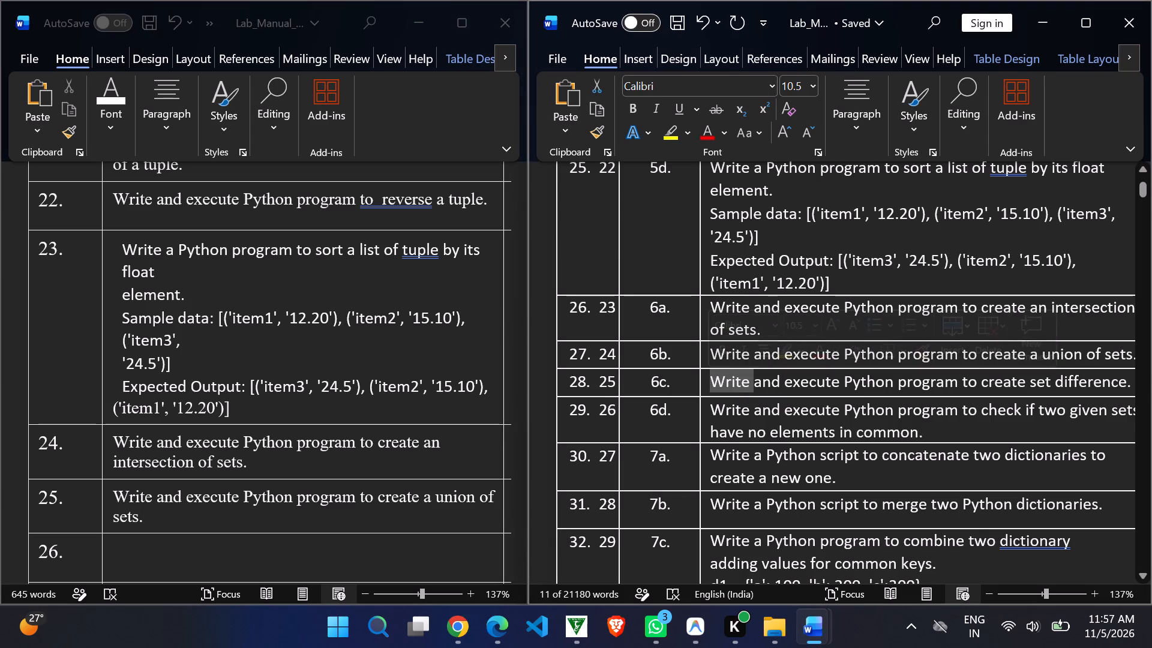
triple_click(711, 378)
click(711, 378)
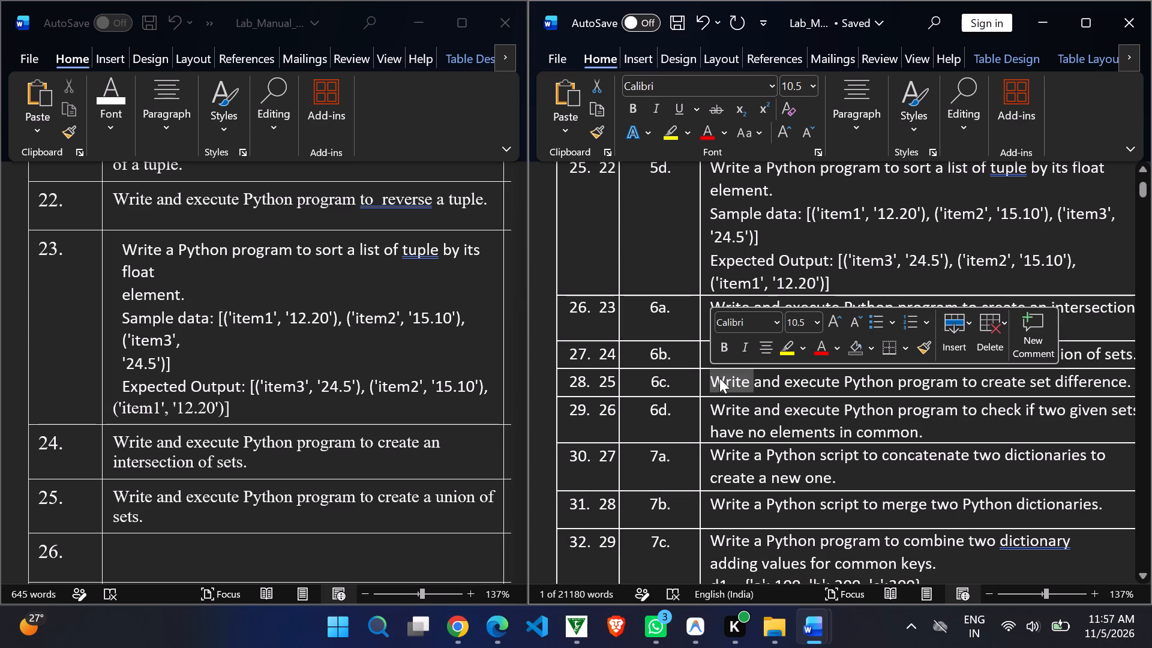
double_click(719, 378)
drag(719, 378, 1016, 385)
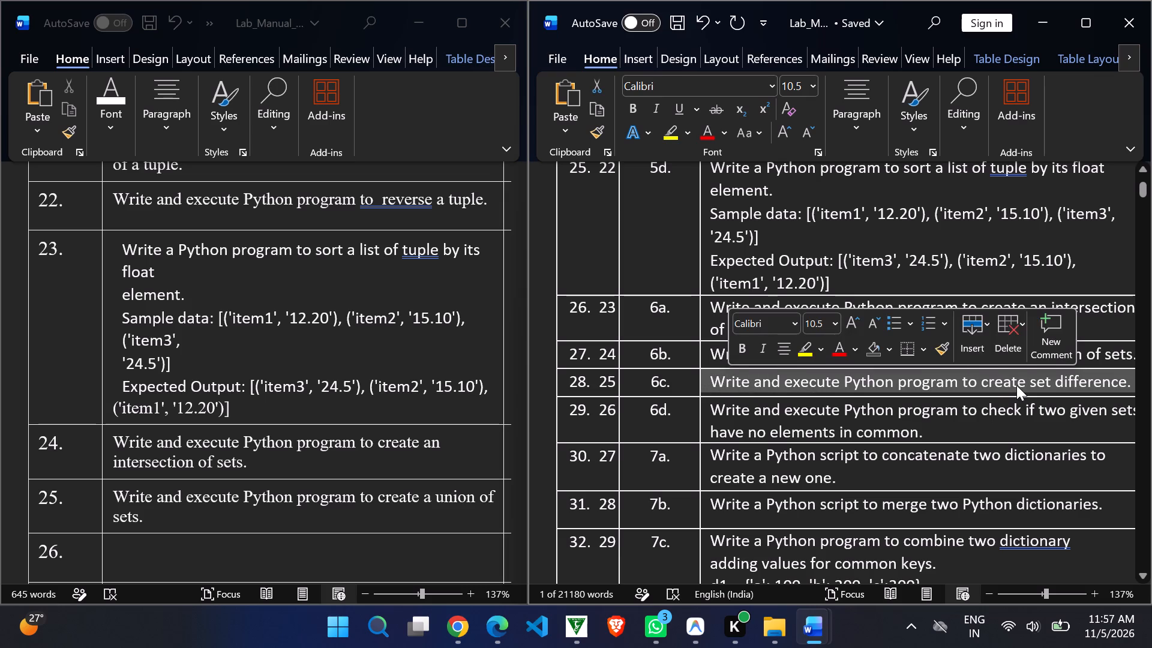
key(ctrl+c)
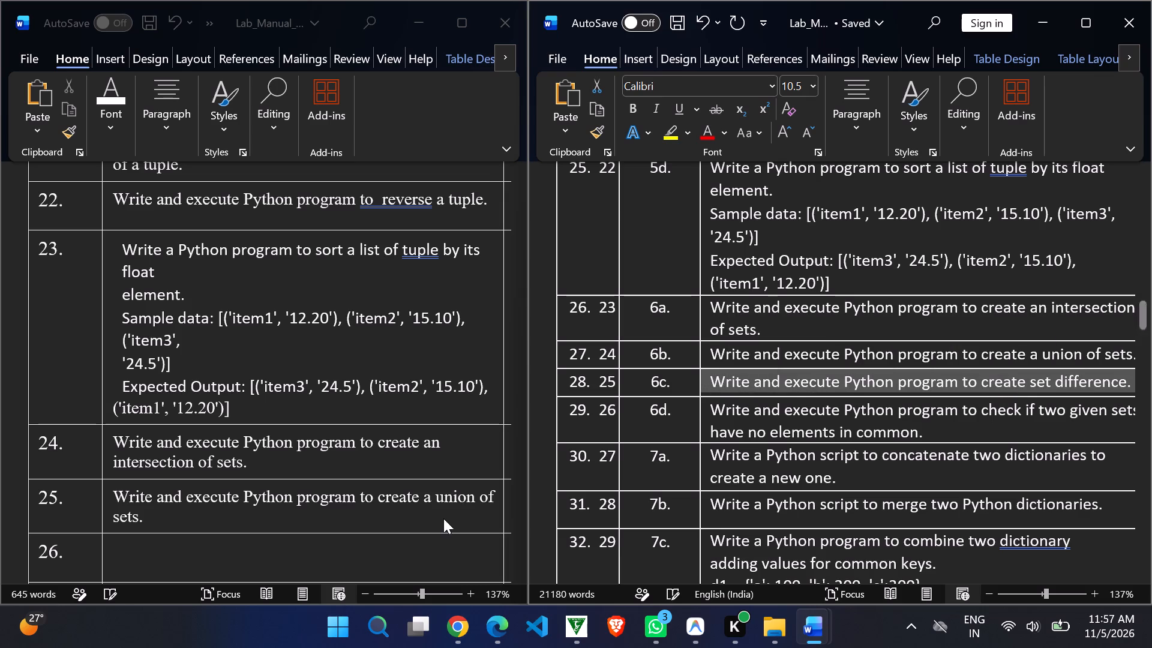
click(425, 548)
click(425, 548)
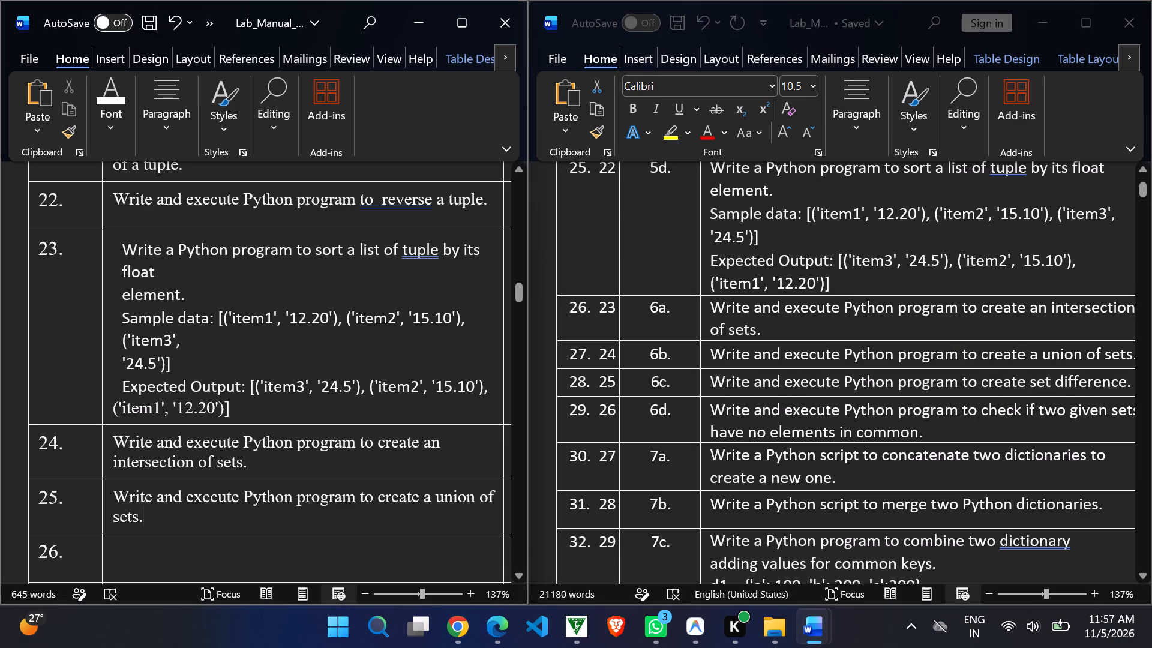
click(378, 562)
key(ctrl+v)
Copy the title about checking if two given sets have no elements in common (6d) from the source manual into row 27.
scroll(378, 562, down, 1)
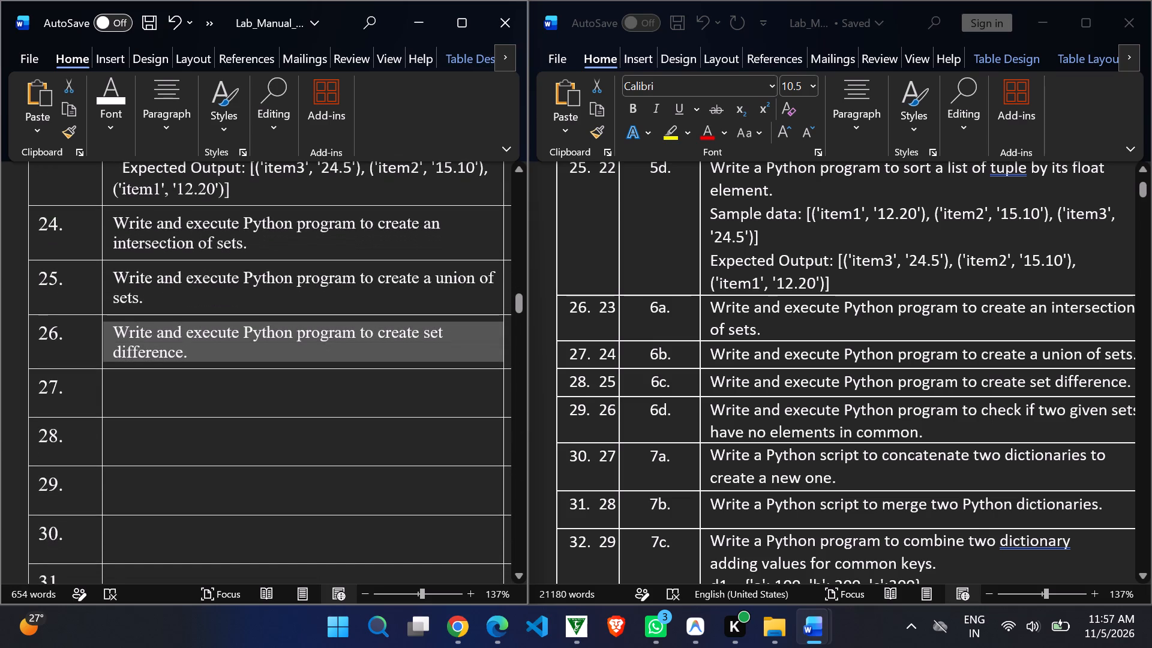
drag(707, 405, 715, 413)
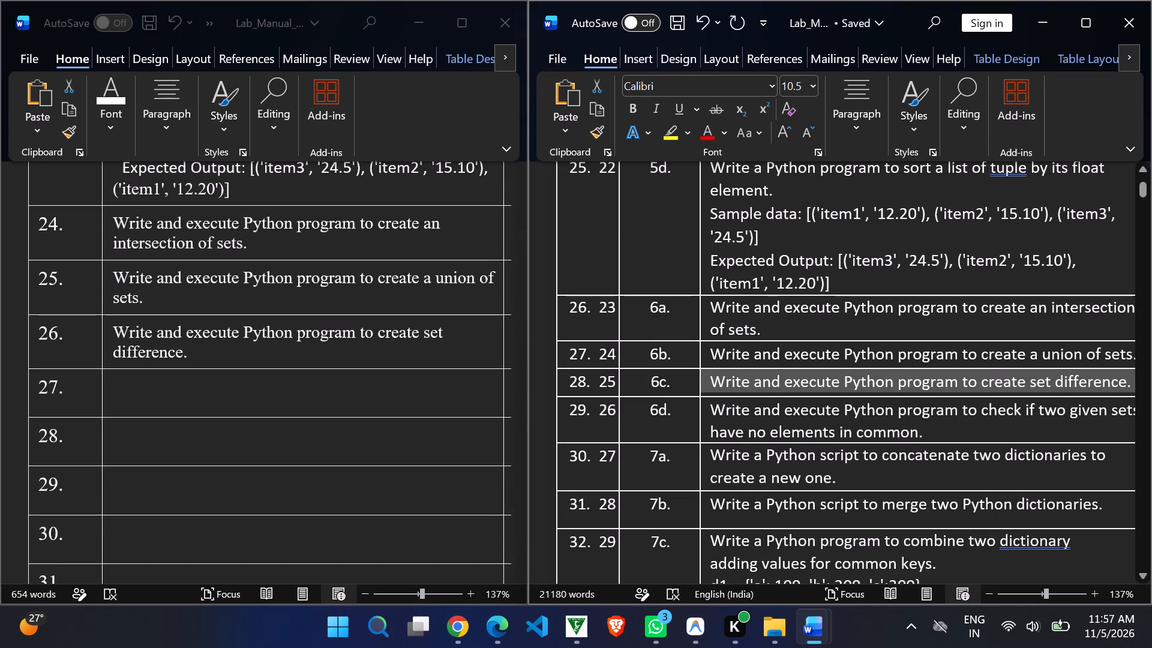
drag(715, 413, 709, 411)
click(709, 411)
drag(709, 411, 914, 436)
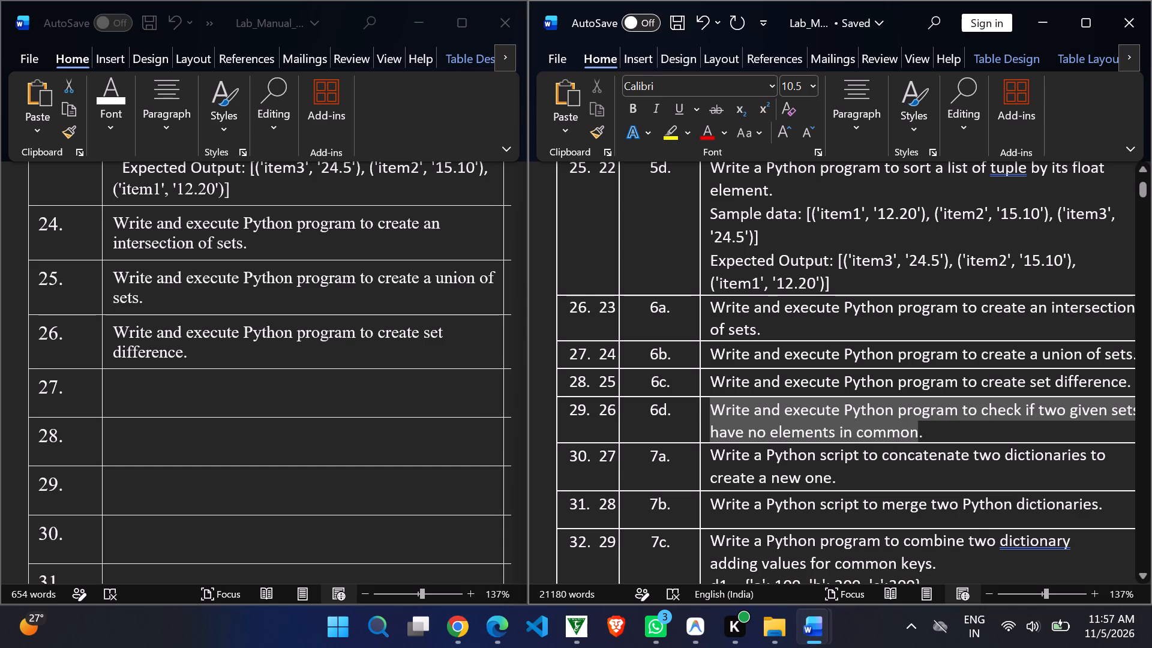
drag(914, 436, 931, 434)
key(ctrl+c)
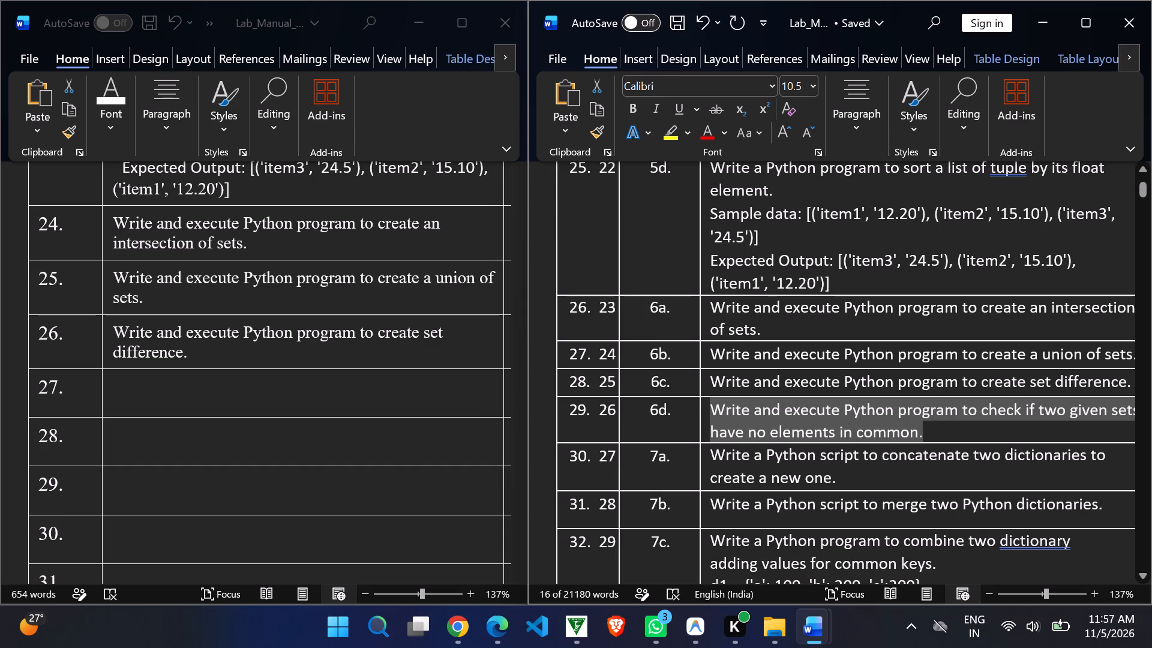
click(366, 390)
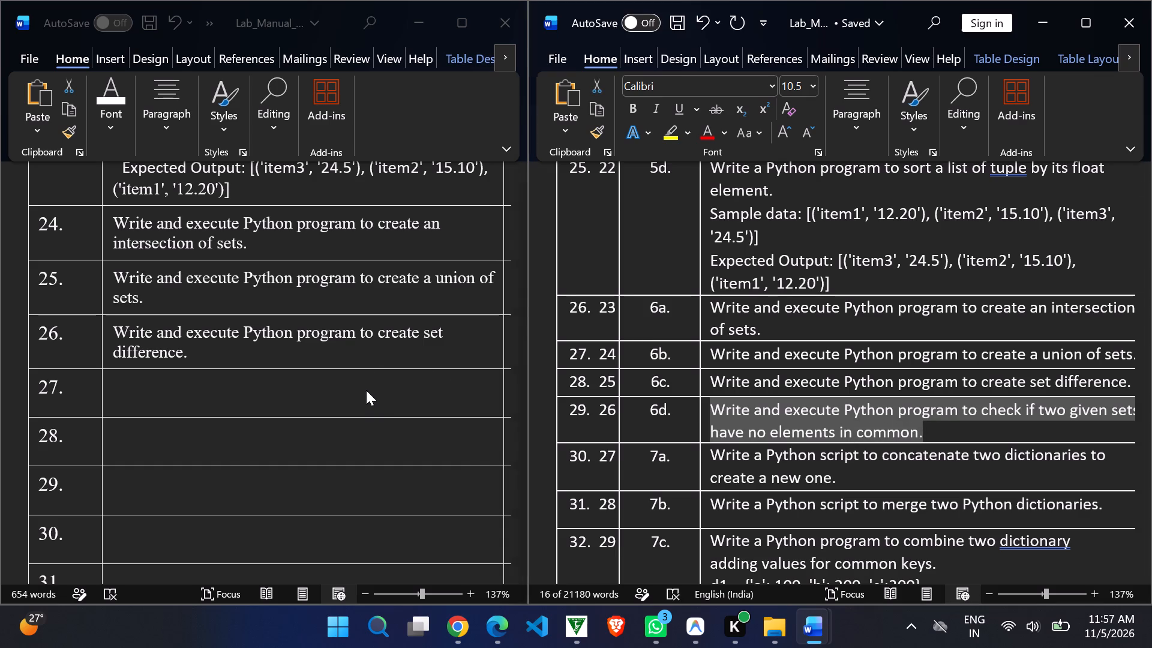
click(332, 398)
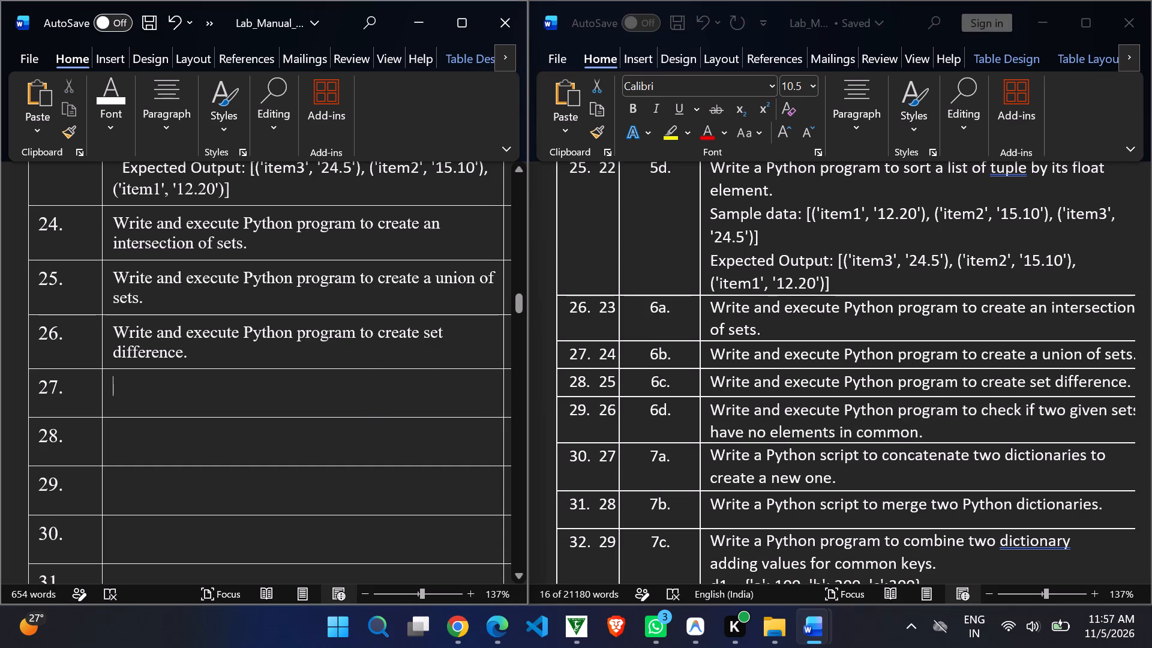
key(ctrl+v)
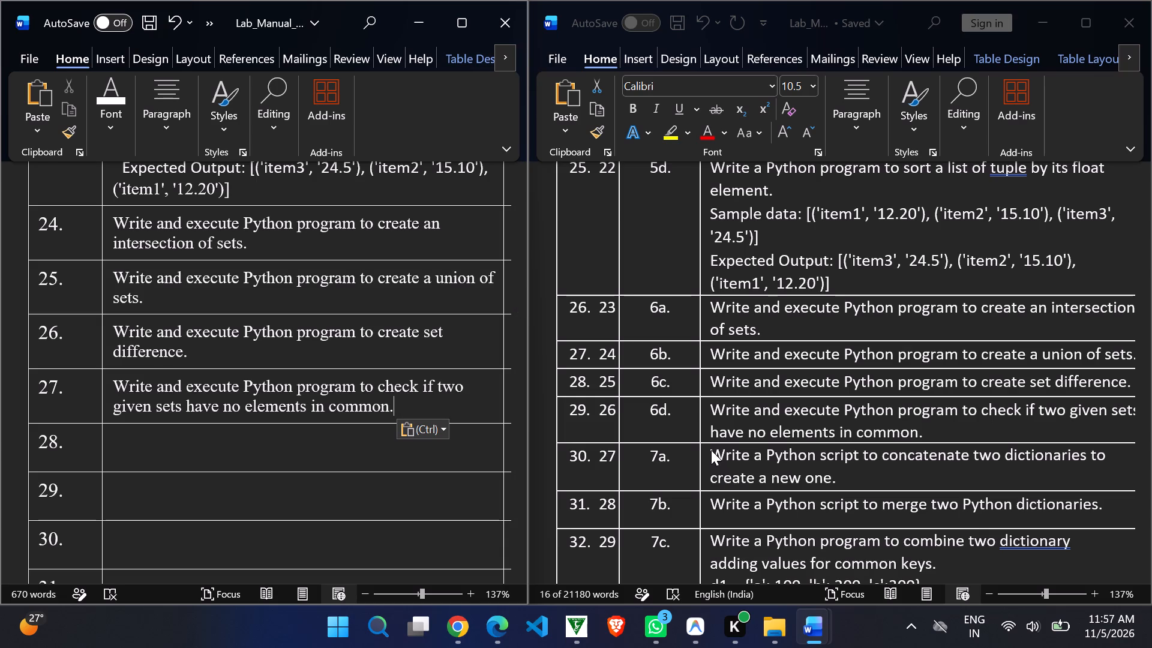
Copy the title about concatenating two dictionaries to create a new one (7a) from the source manual into row 28.
drag(711, 449, 727, 467)
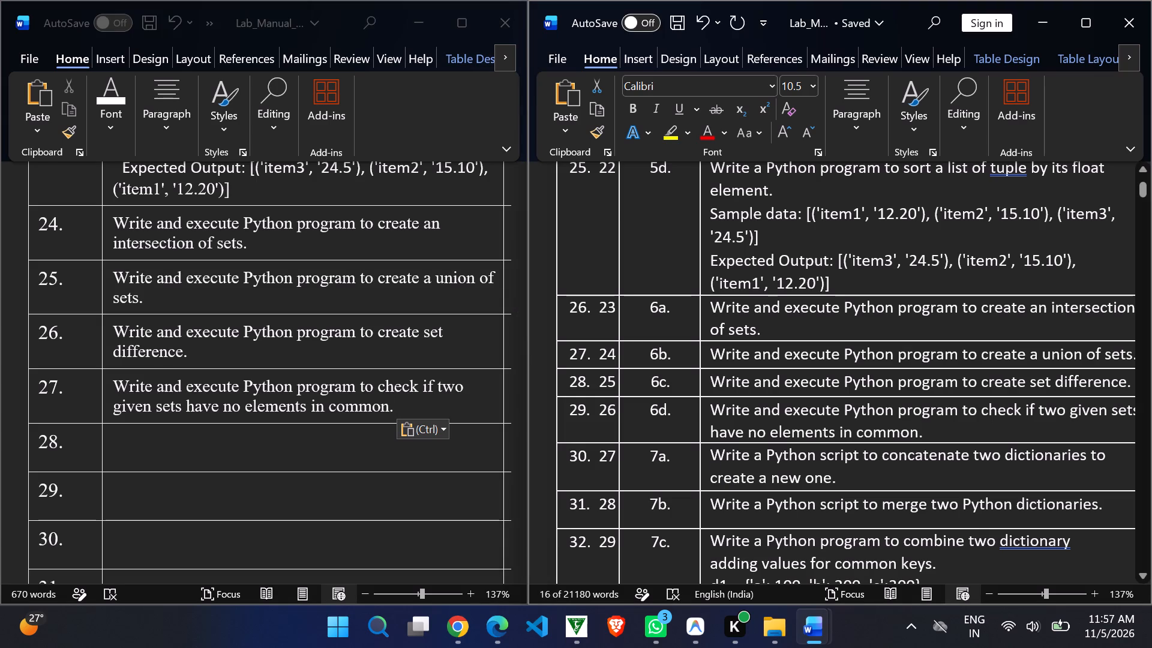
drag(706, 457, 852, 481)
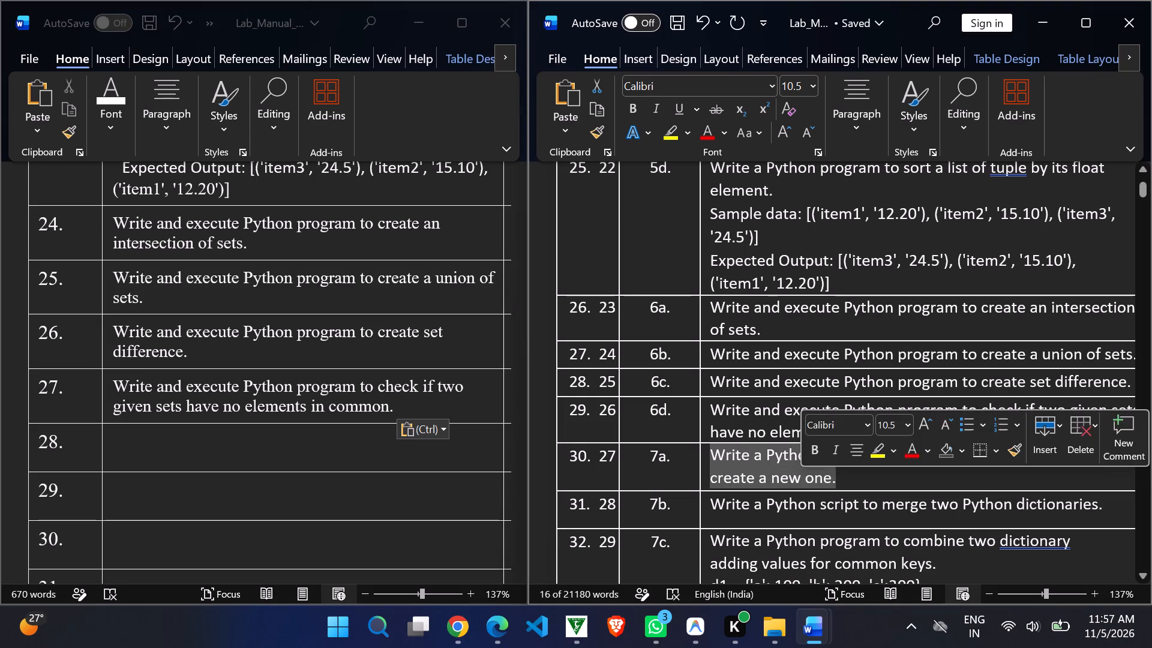
key(ctrl+c)
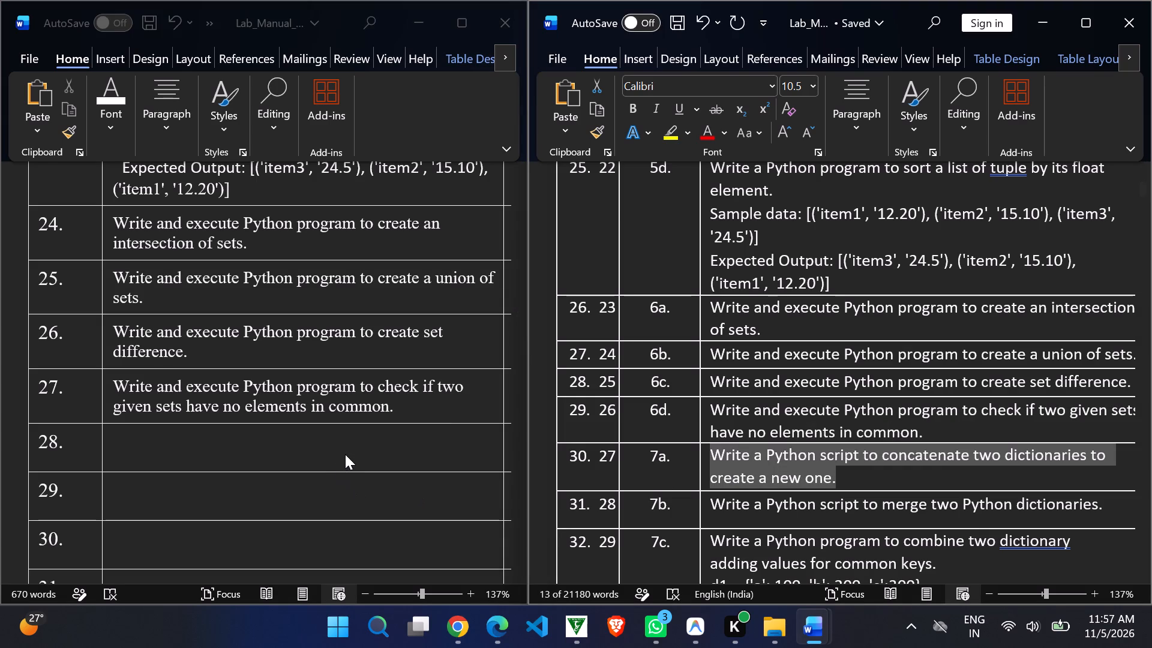
click(345, 454)
click(345, 454)
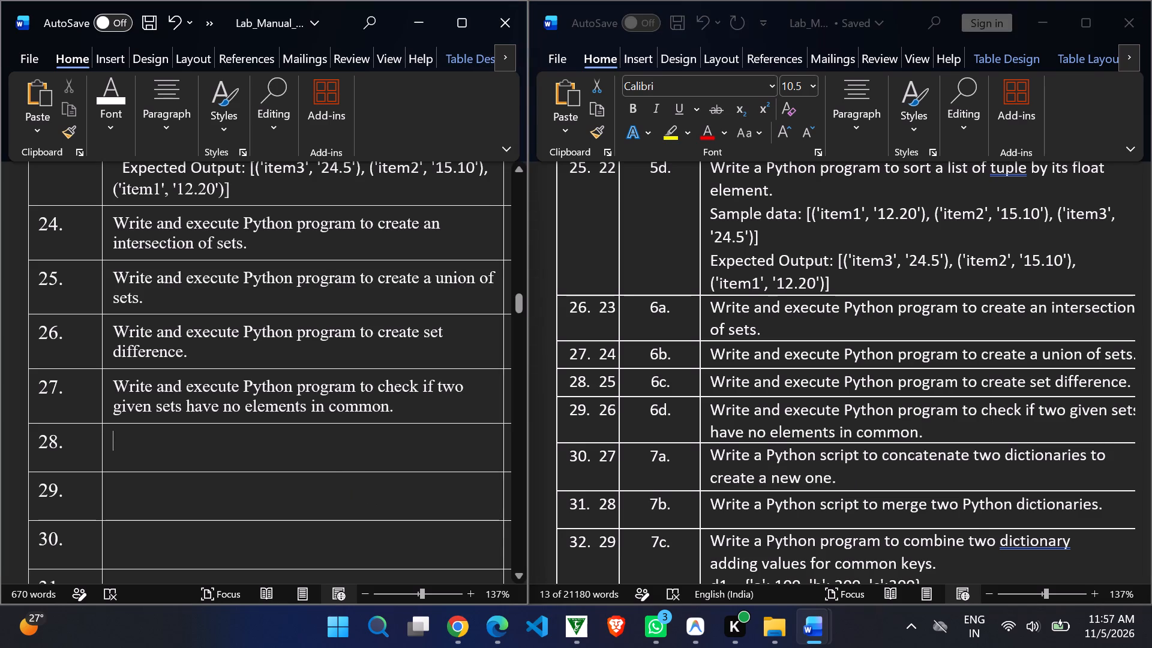
key(ctrl+v)
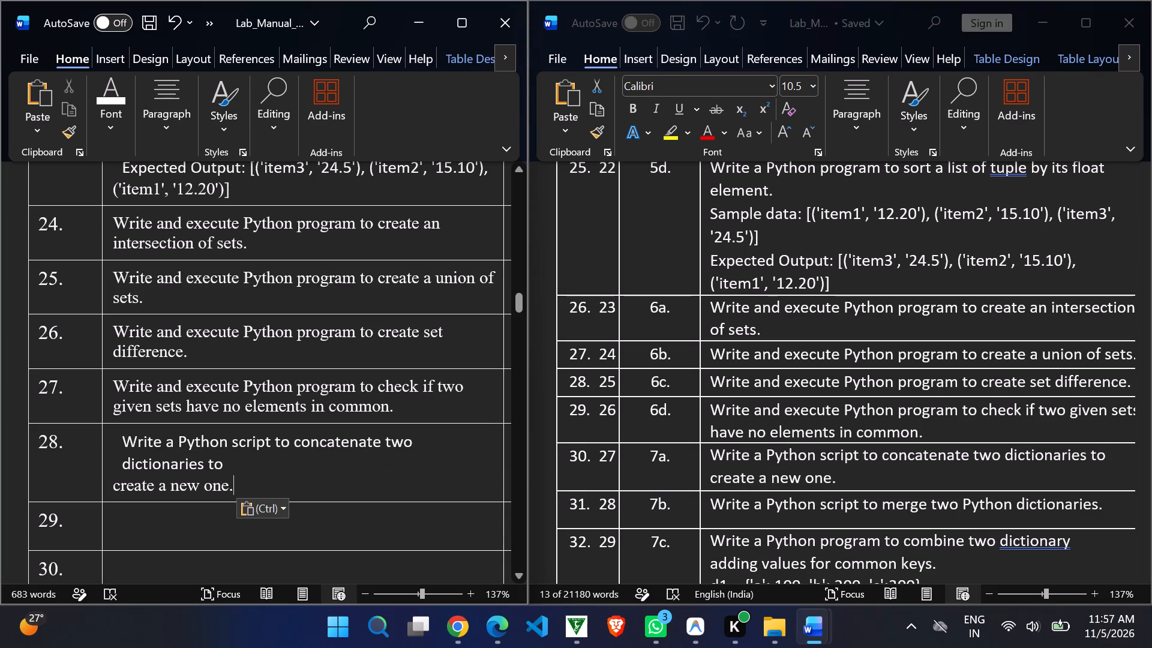
Replace the contents of row 28 with a leading space followed by the same copied title.
drag(233, 482, 40, 476)
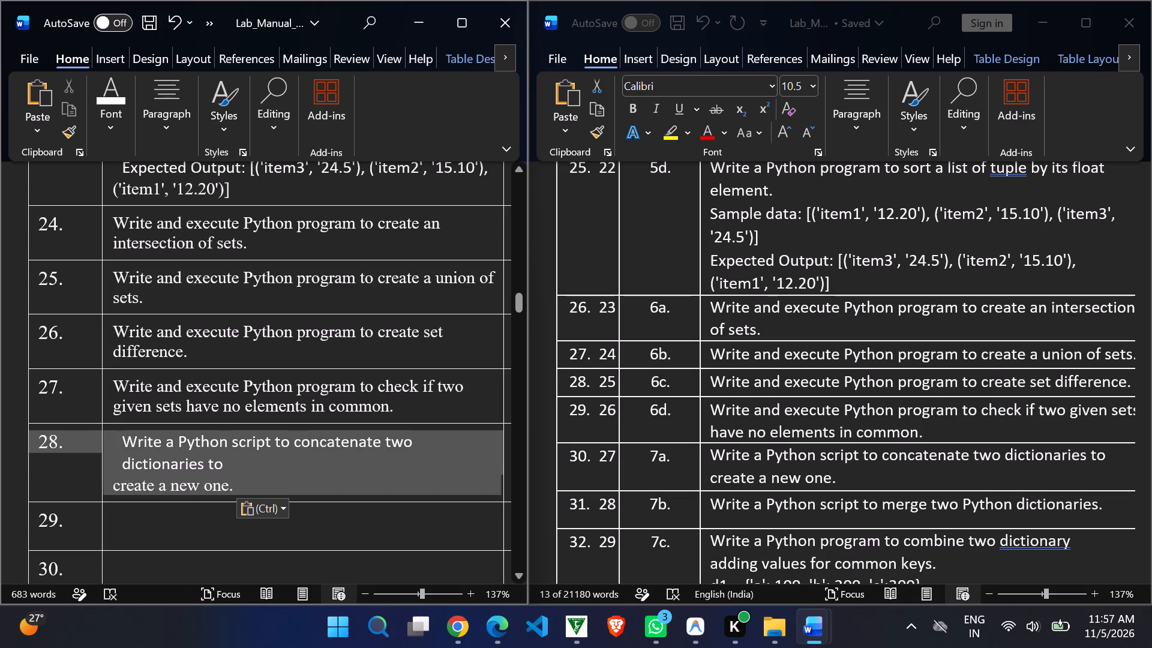
drag(40, 476, 106, 477)
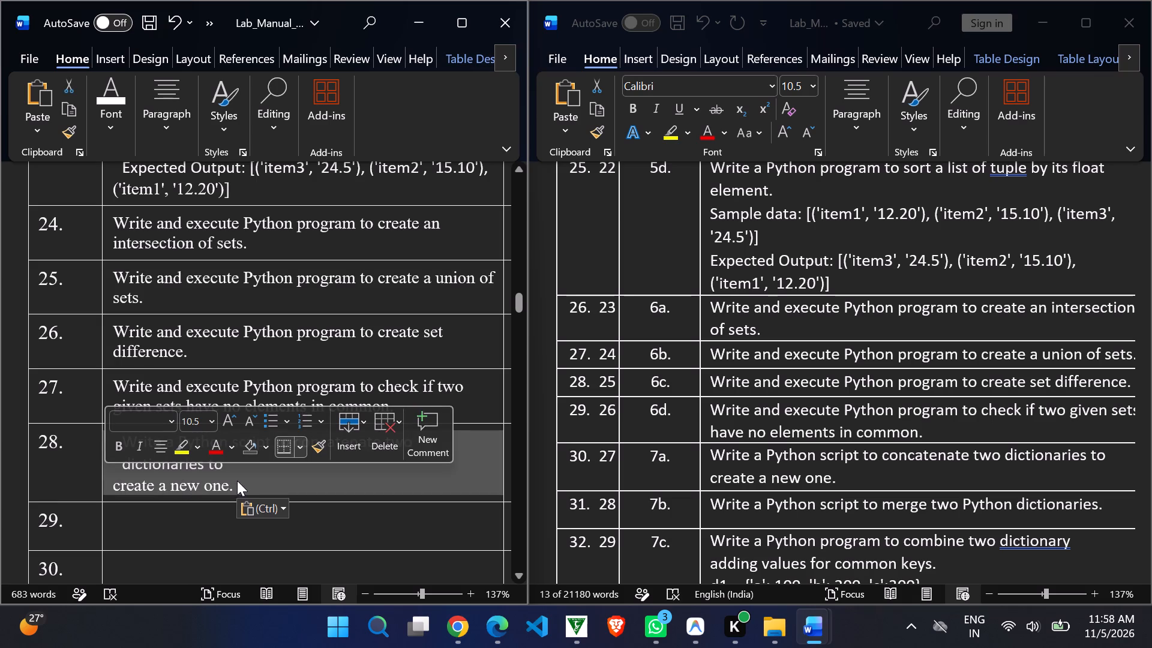
key(space)
key(ctrl+v)
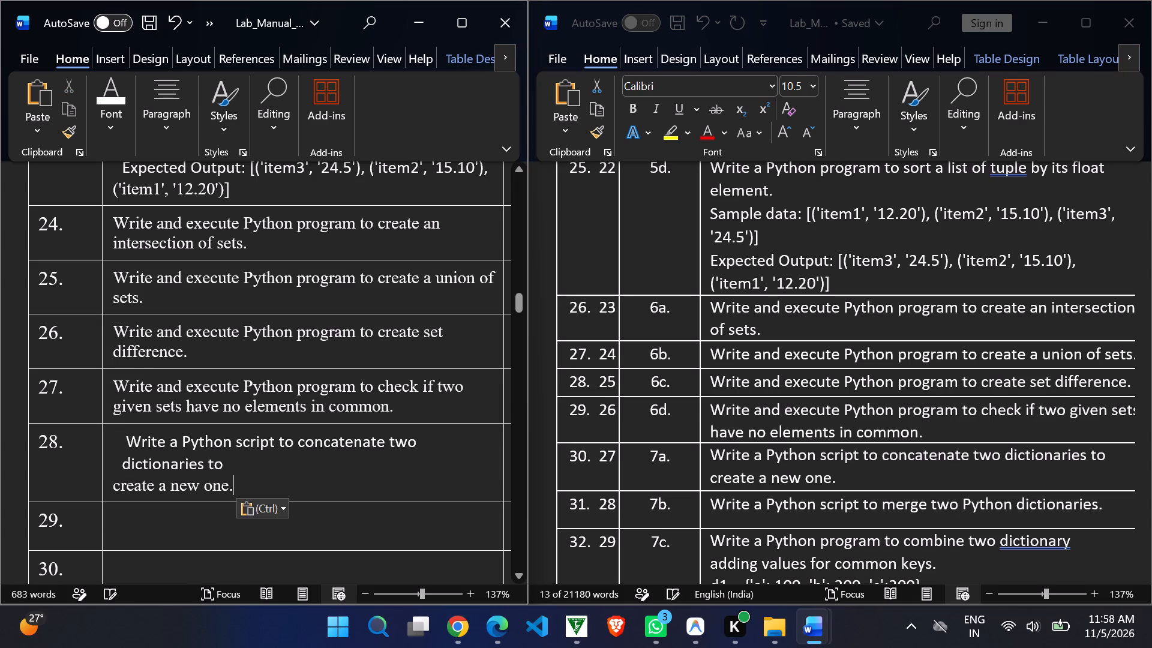
Move "create a new one." in row 28 up to follow "dictionaries to" and remove the leftover line below it.
drag(241, 487, 47, 487)
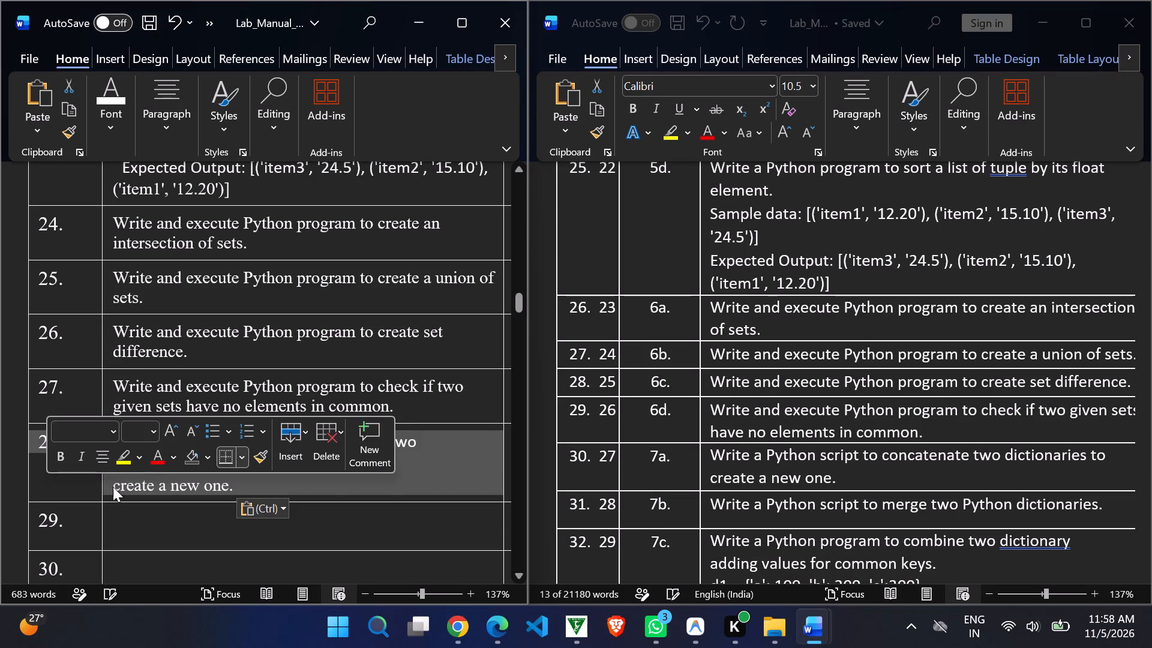
click(113, 487)
drag(113, 485, 235, 487)
drag(235, 487, 130, 487)
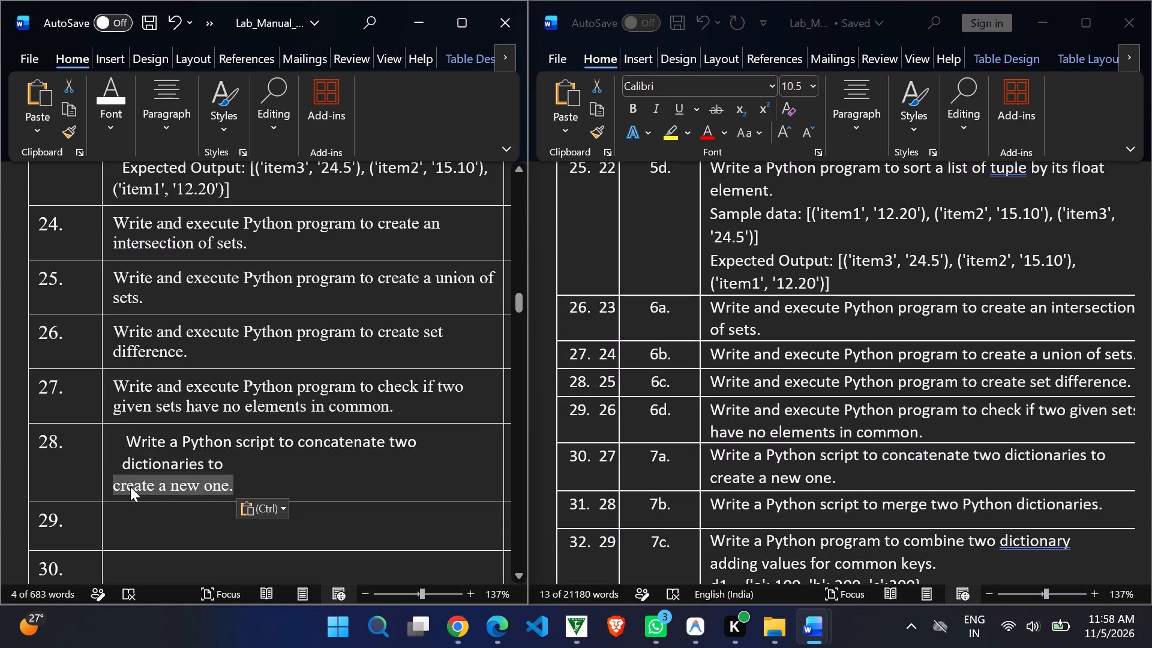
key(ctrl+c)
click(232, 466)
key(space)
text(v)
key(BackSpace)
key(ctrl+v)
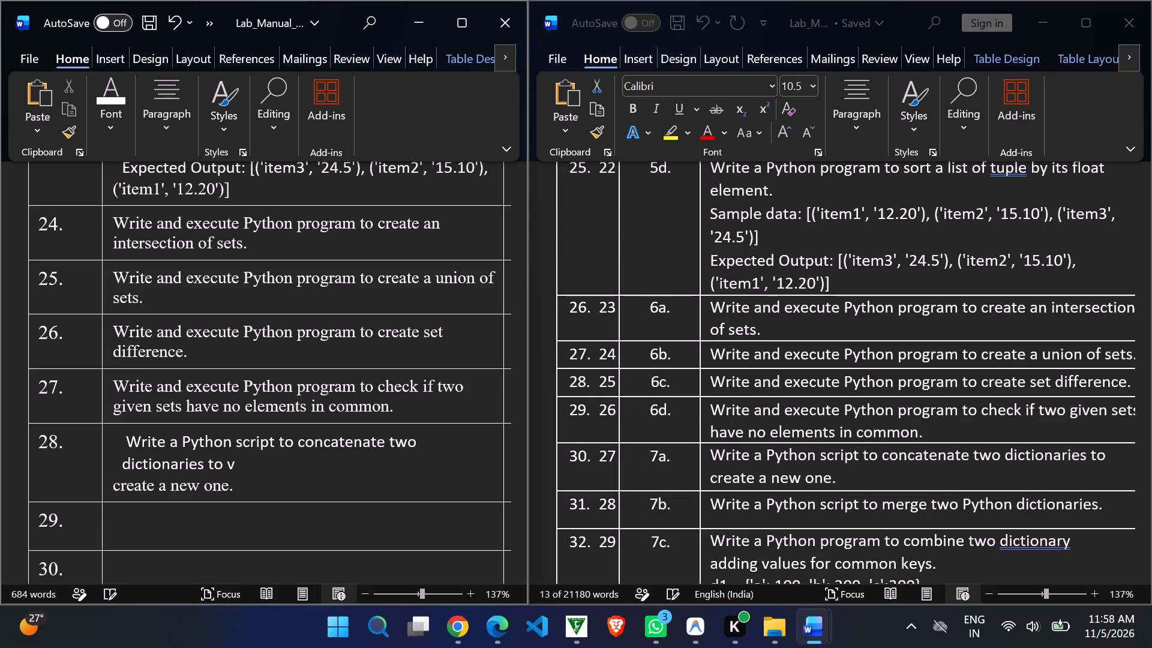
drag(245, 479, 158, 477)
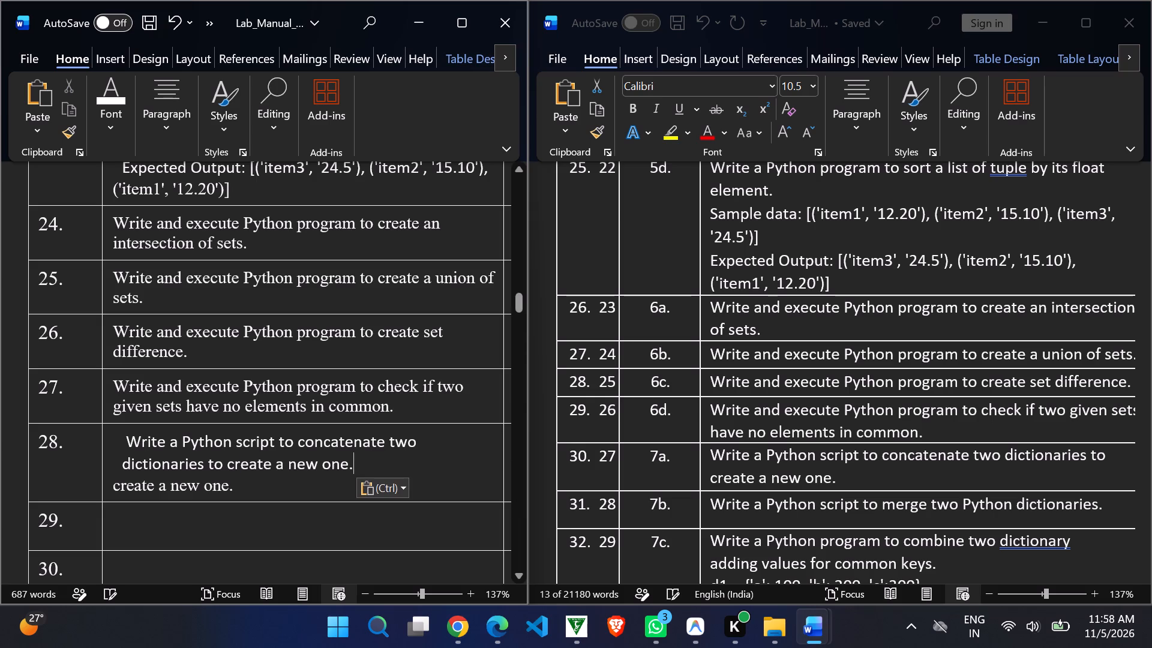
drag(158, 477, 112, 478)
key(space)
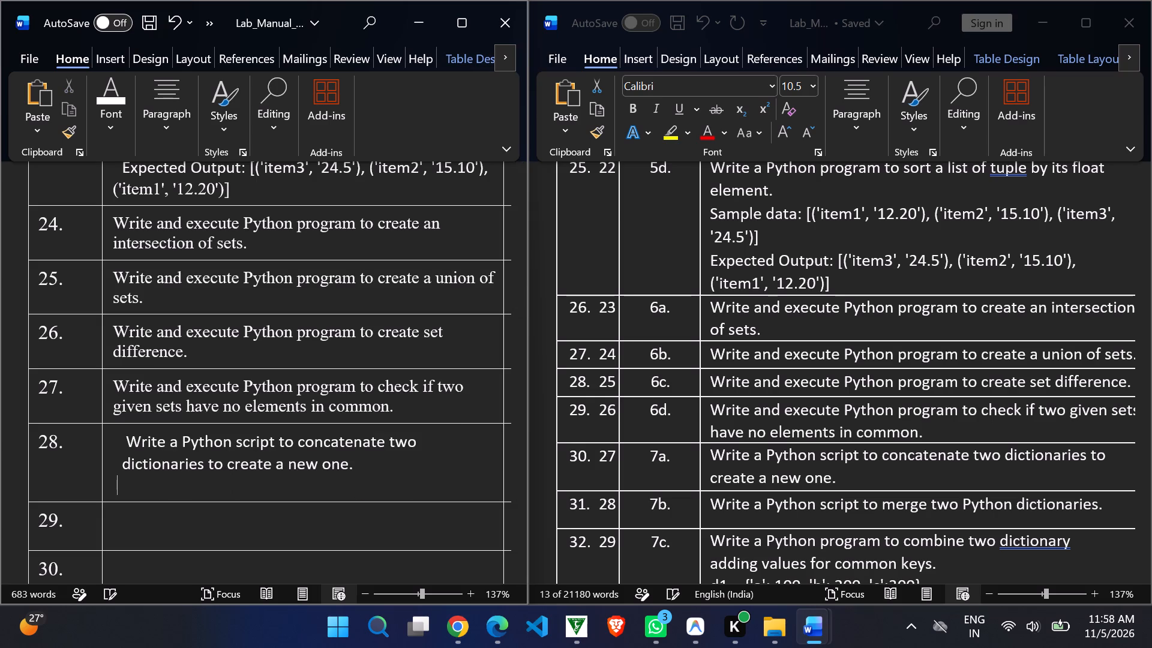
key(BackSpace)
key(BackSpace)
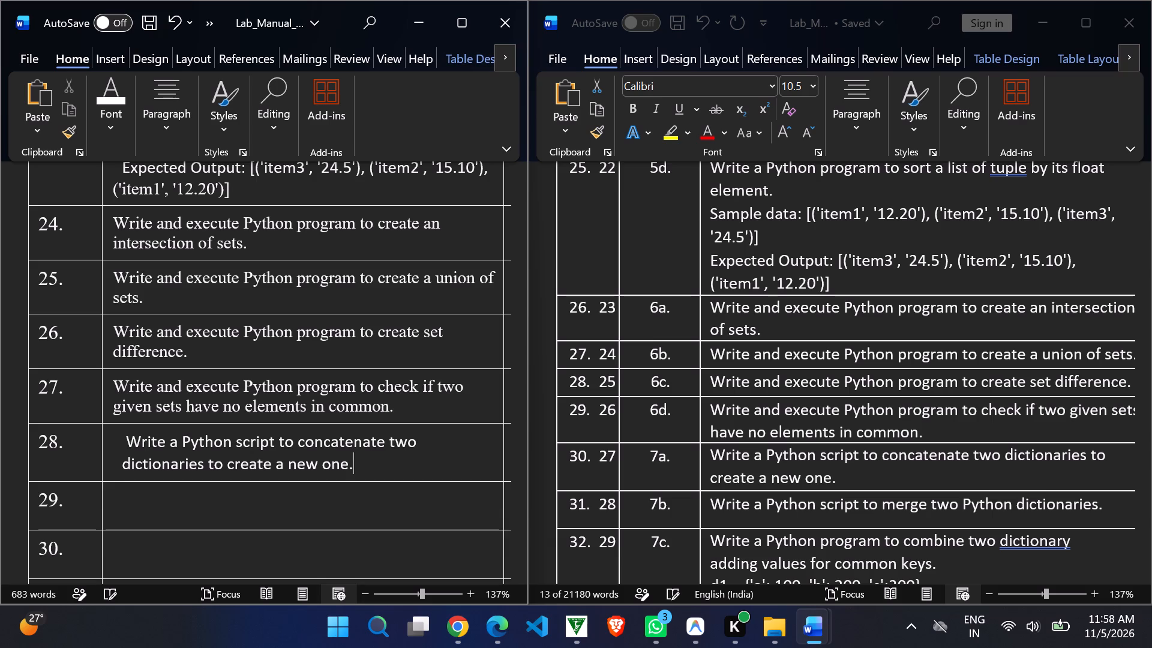
Copy the title about merging two Python dictionaries (7b) from the source manual into row 29.
click(711, 503)
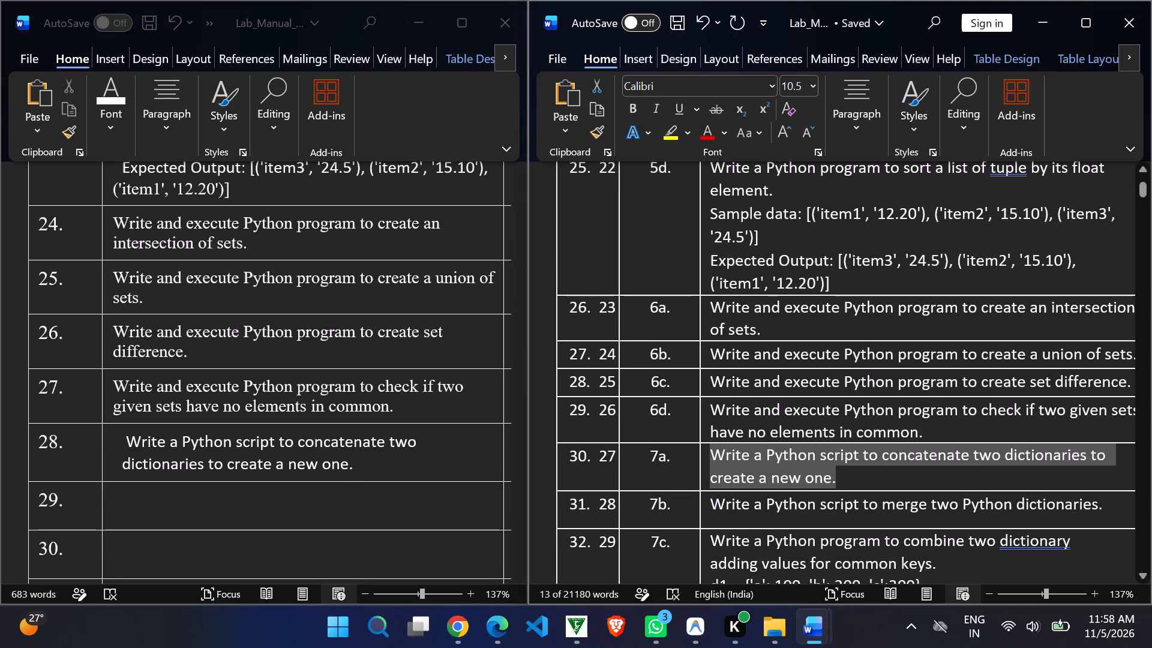
double_click(707, 503)
drag(707, 503, 791, 502)
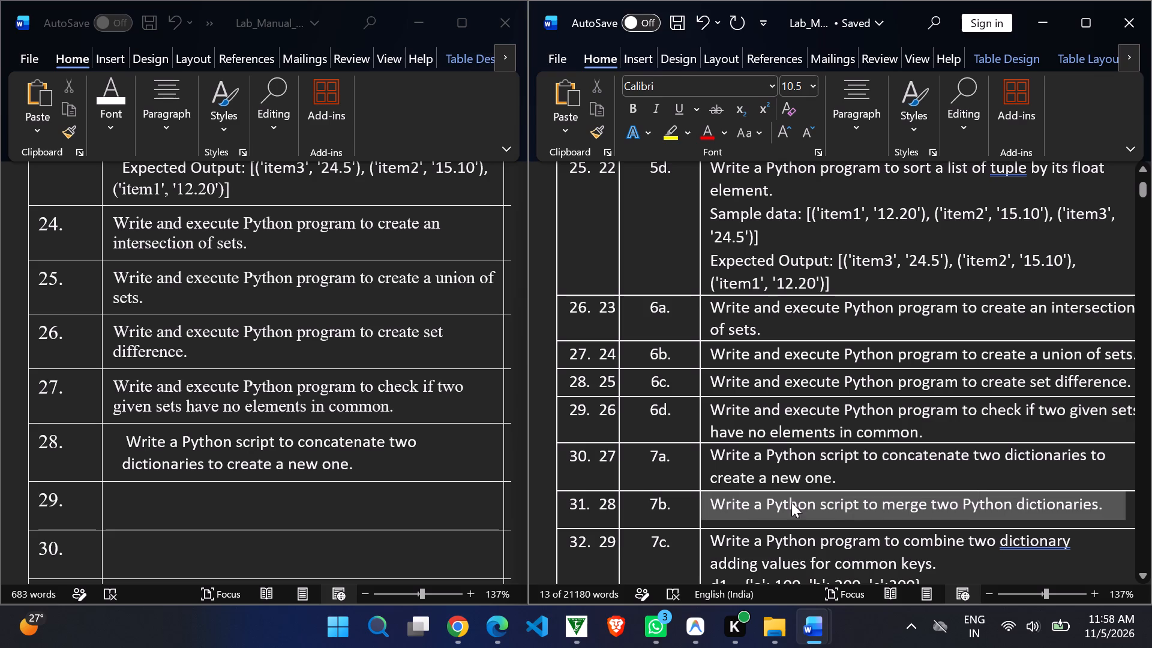
drag(791, 502, 959, 505)
key(ctrl+c)
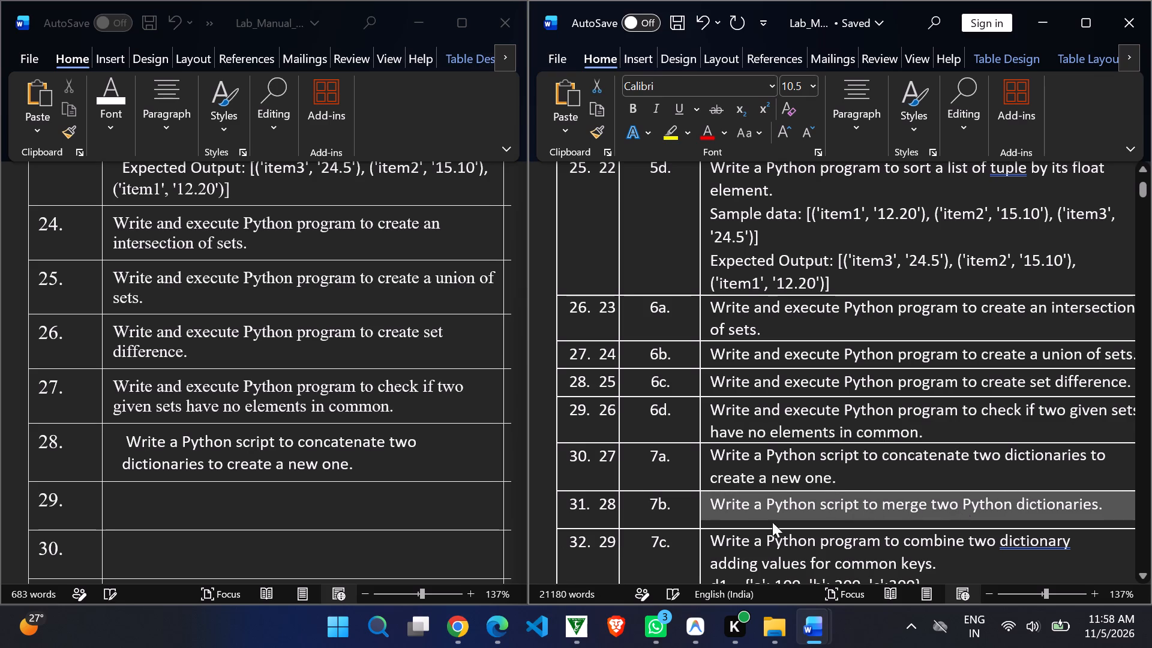
click(346, 507)
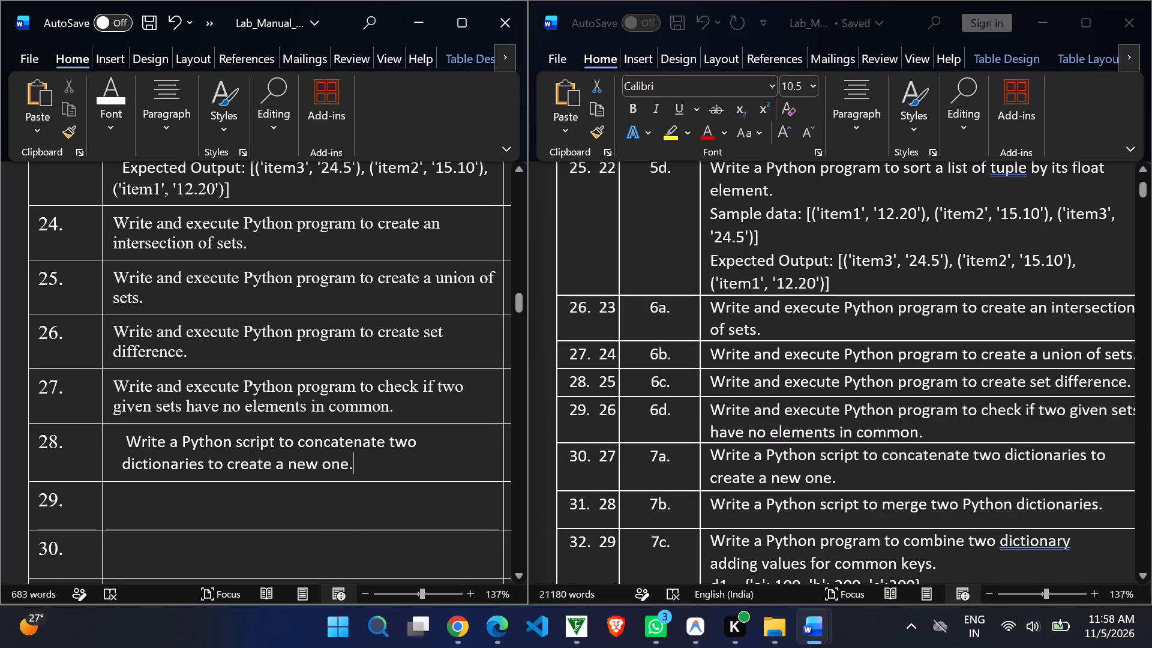
click(320, 509)
click(320, 509)
key(ctrl+v)
Copy the 7c title about combining two dictionaries by adding values for common keys, including d1, d2 and sample output, into row 30.
scroll(320, 509, down, 1)
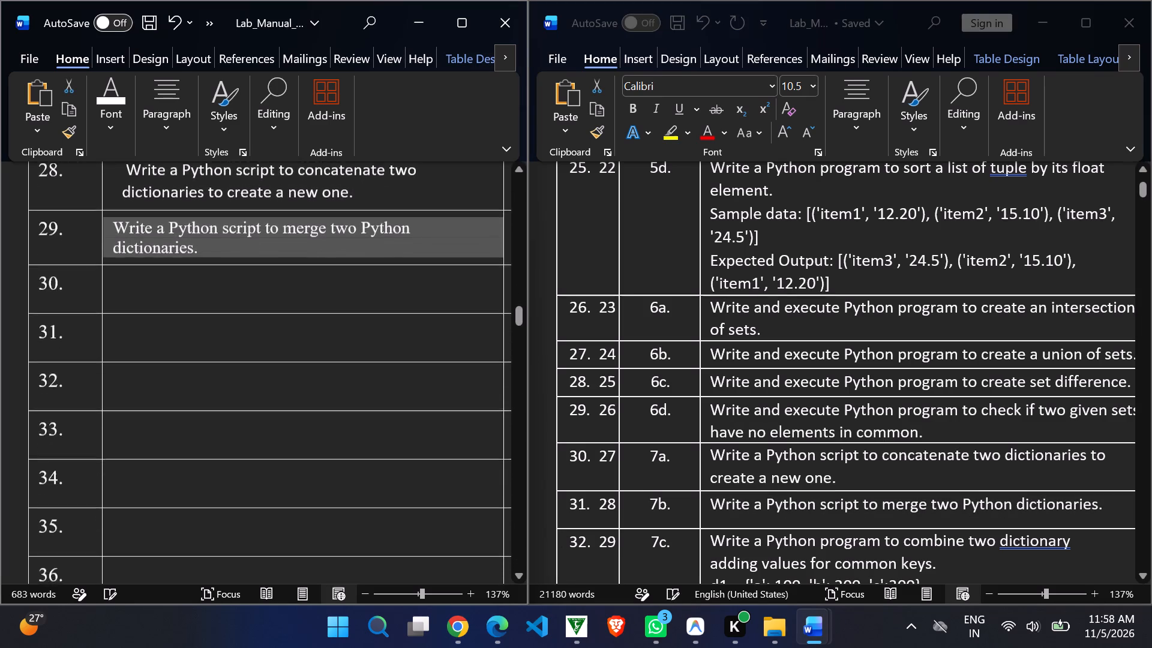
scroll(320, 509, down, 1)
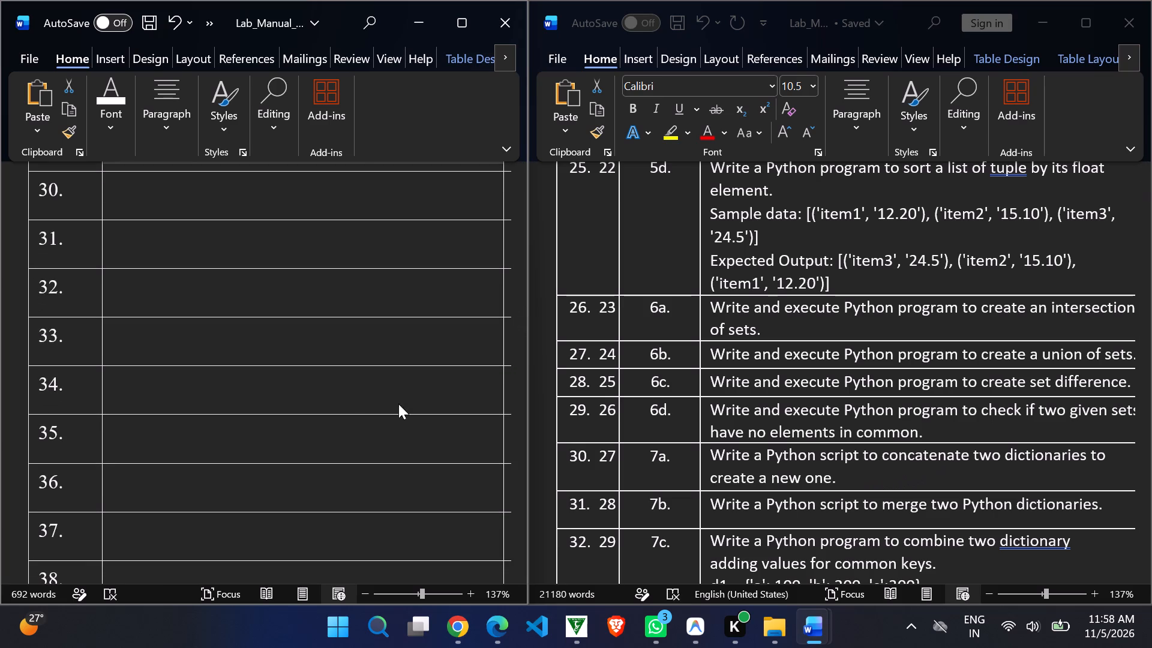
scroll(361, 400, up, 1)
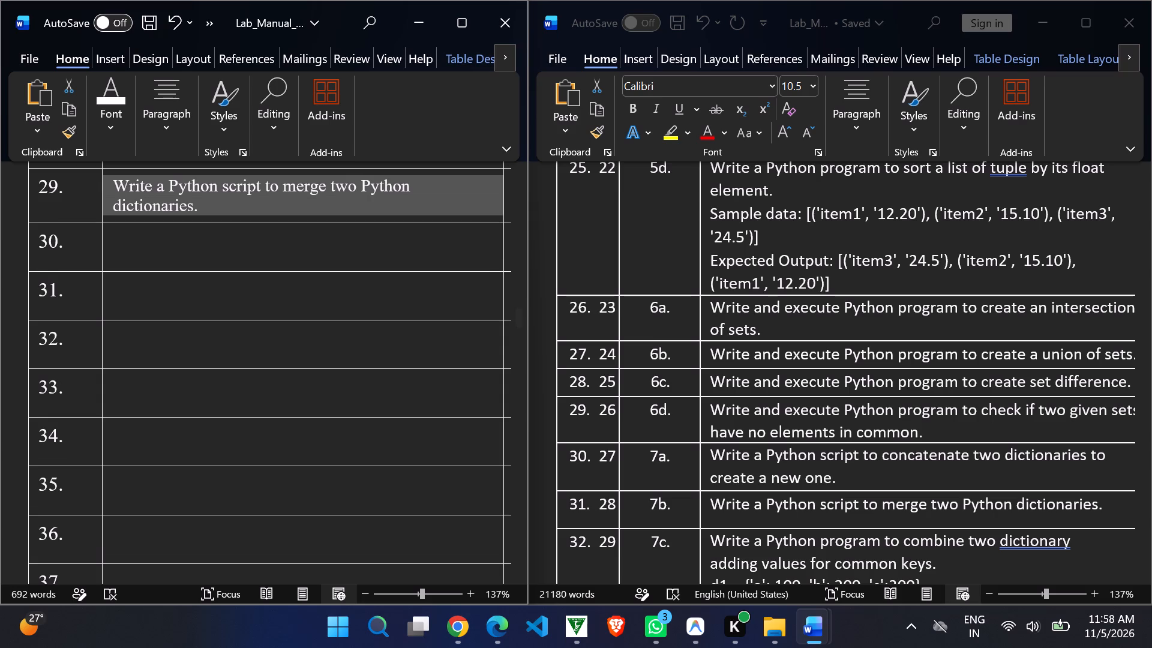
scroll(807, 468, down, 1)
scroll(704, 526, down, 1)
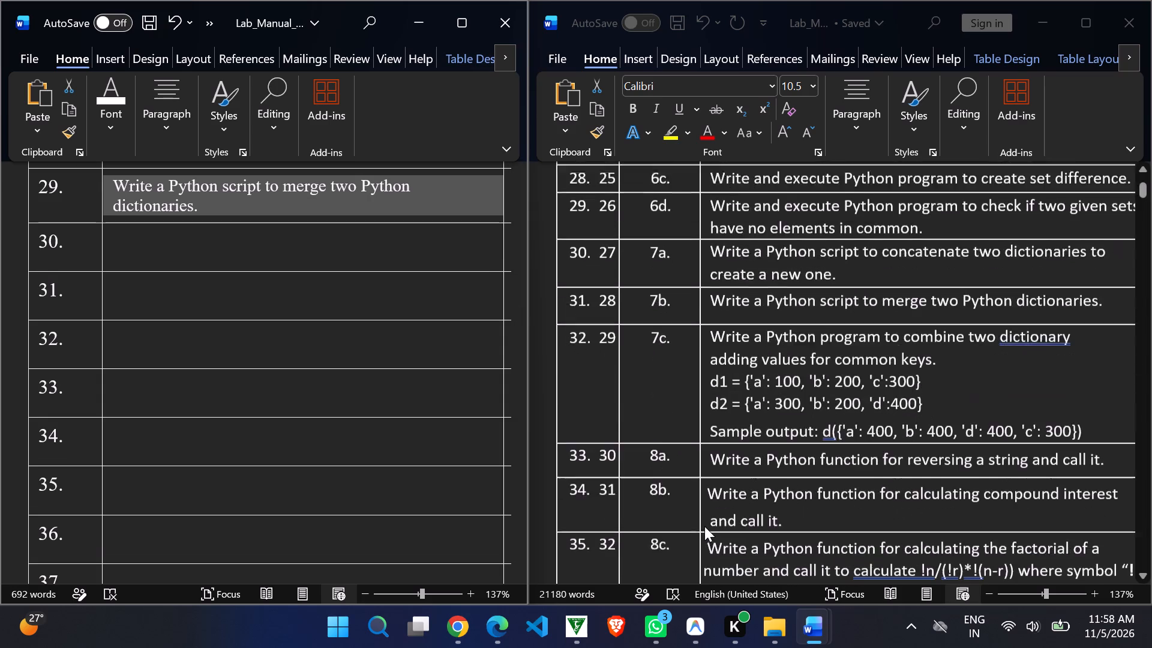
scroll(704, 526, down, 1)
drag(710, 291, 1079, 355)
click(1079, 355)
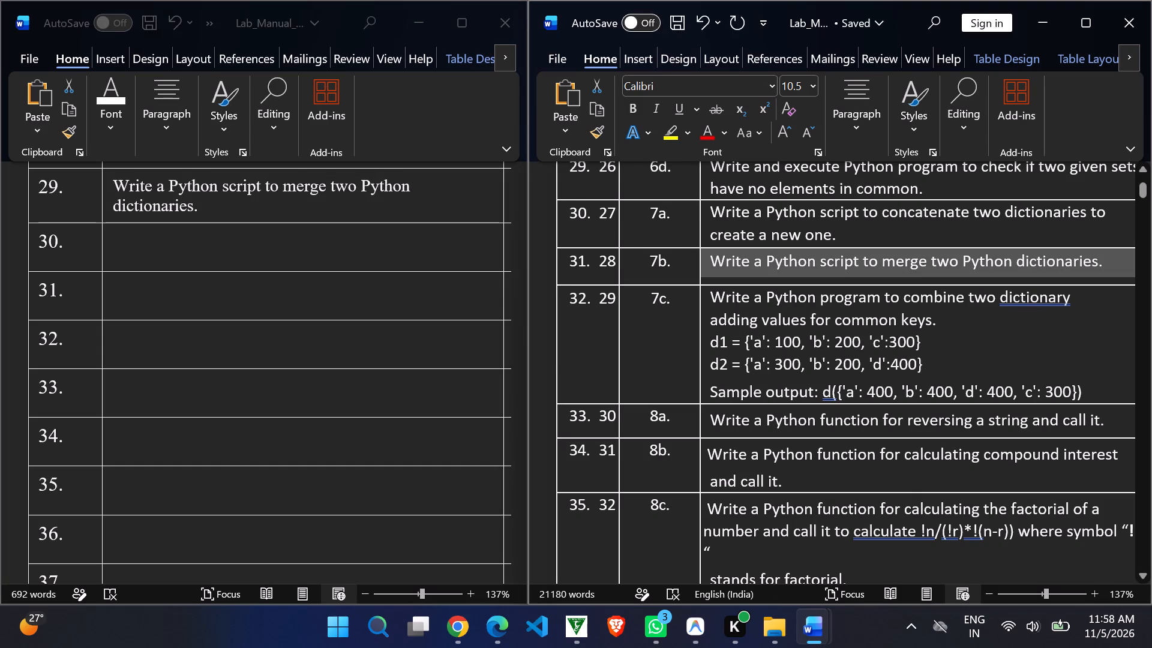
drag(711, 289, 705, 295)
drag(705, 295, 851, 371)
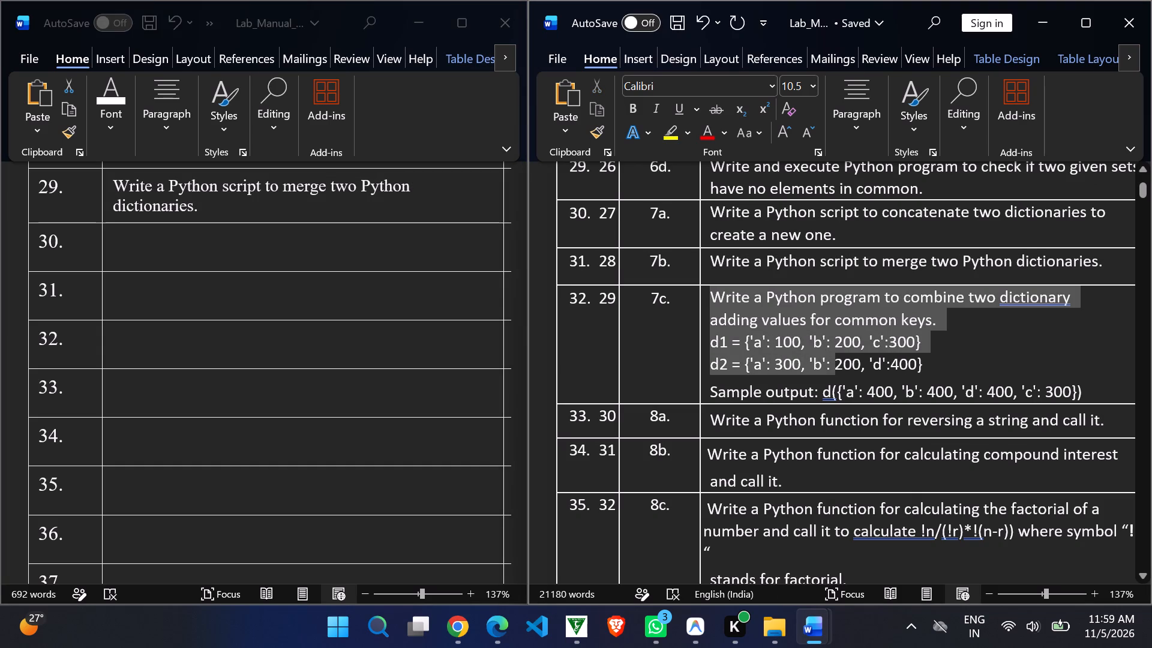
drag(851, 371, 1090, 389)
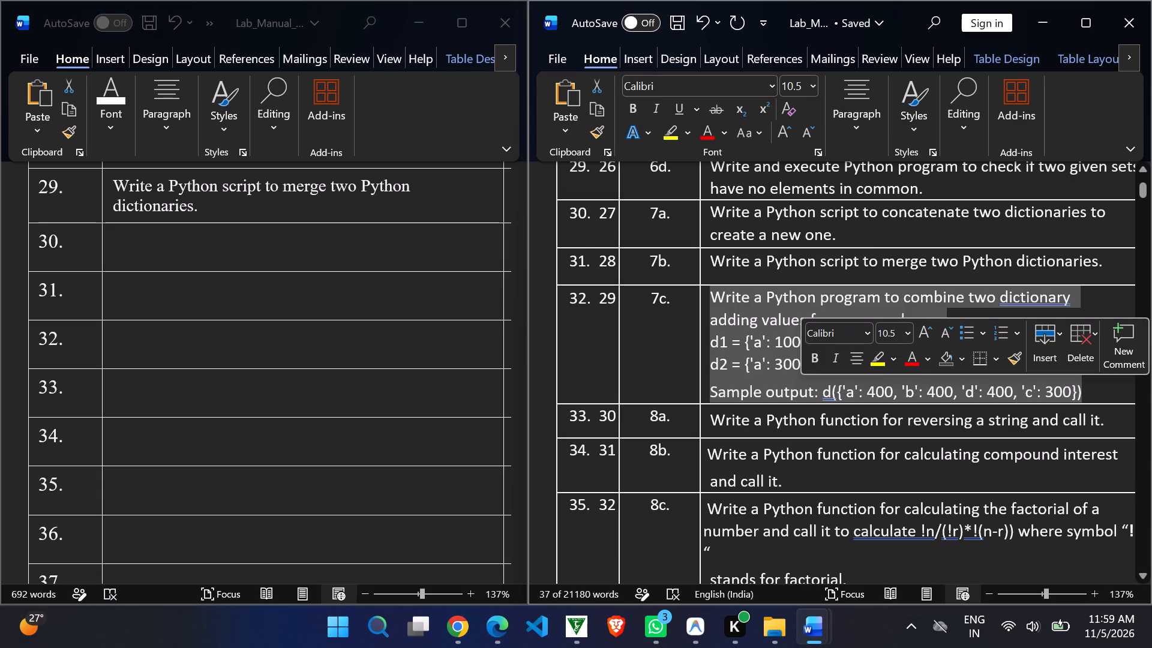
key(ctrl+c)
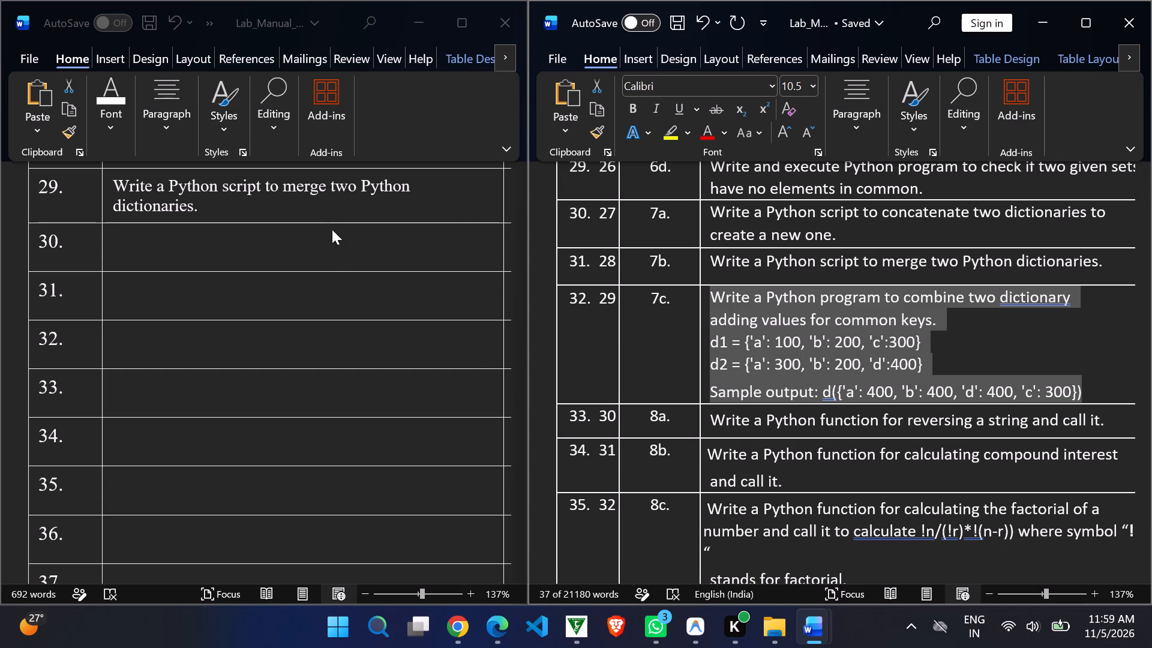
click(328, 254)
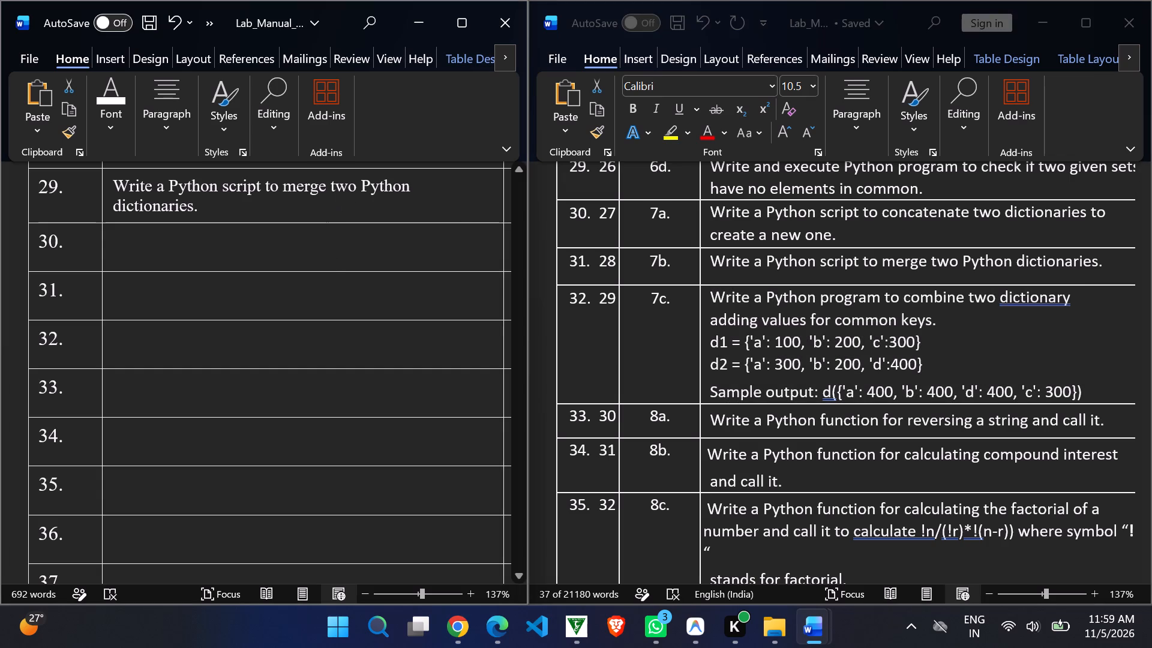
click(284, 254)
click(284, 254)
key(ctrl+v)
Copy the title about a function for reversing a string (8a) from the source manual into row 31.
double_click(716, 420)
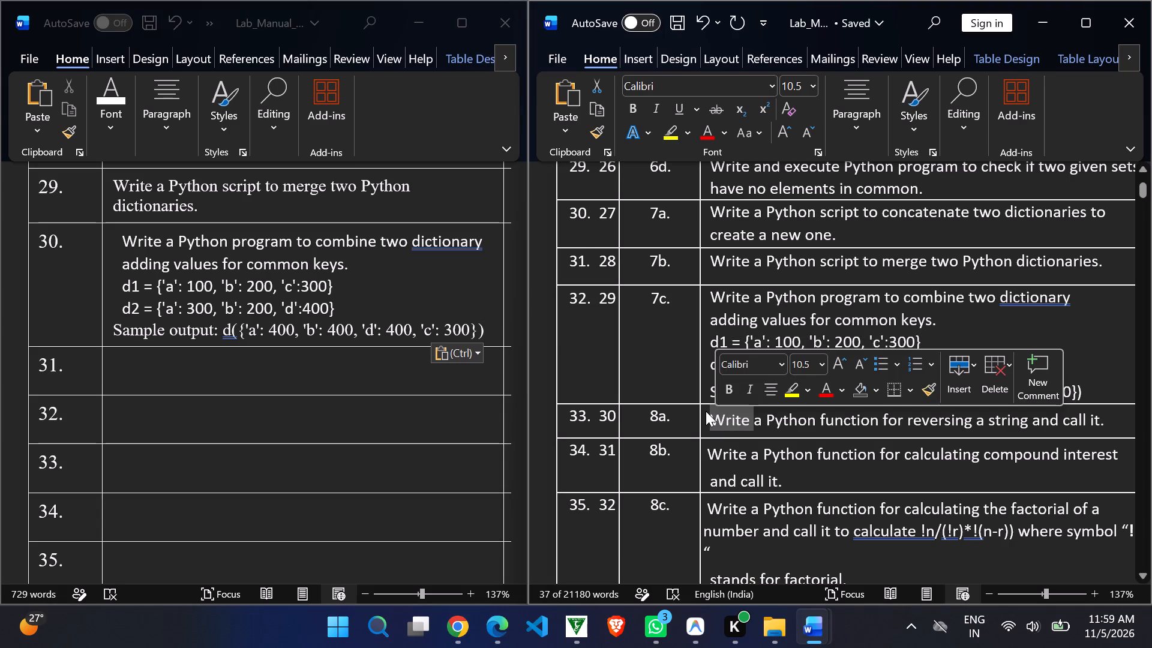
double_click(716, 421)
drag(716, 421, 989, 411)
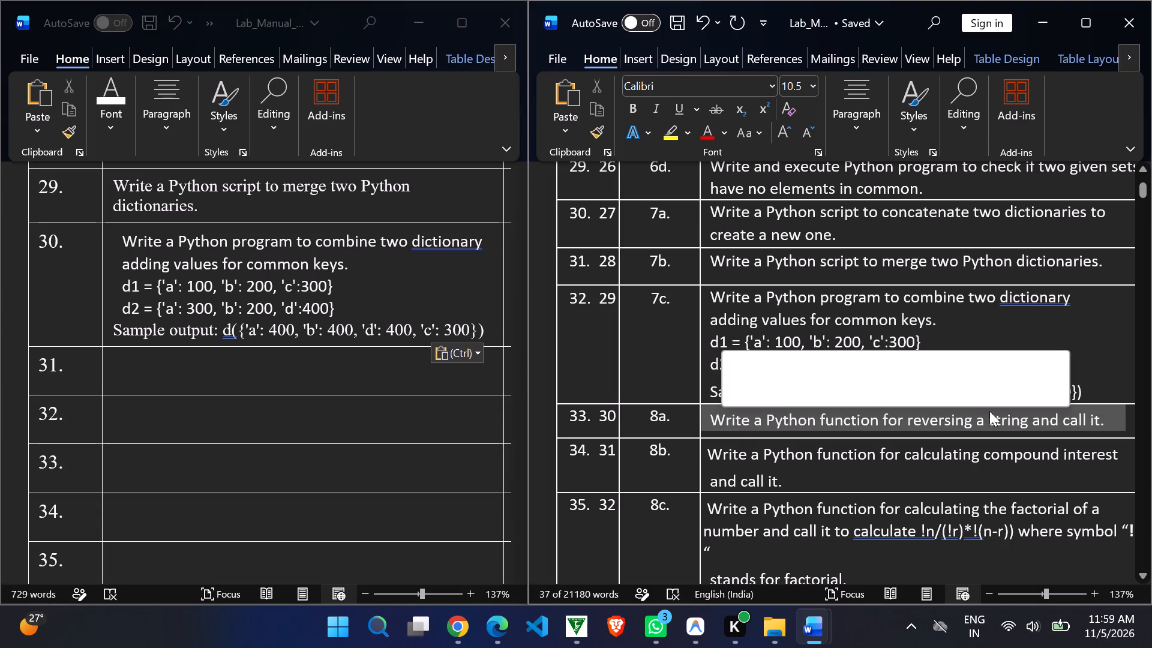
drag(989, 411, 1034, 411)
key(ctrl+c)
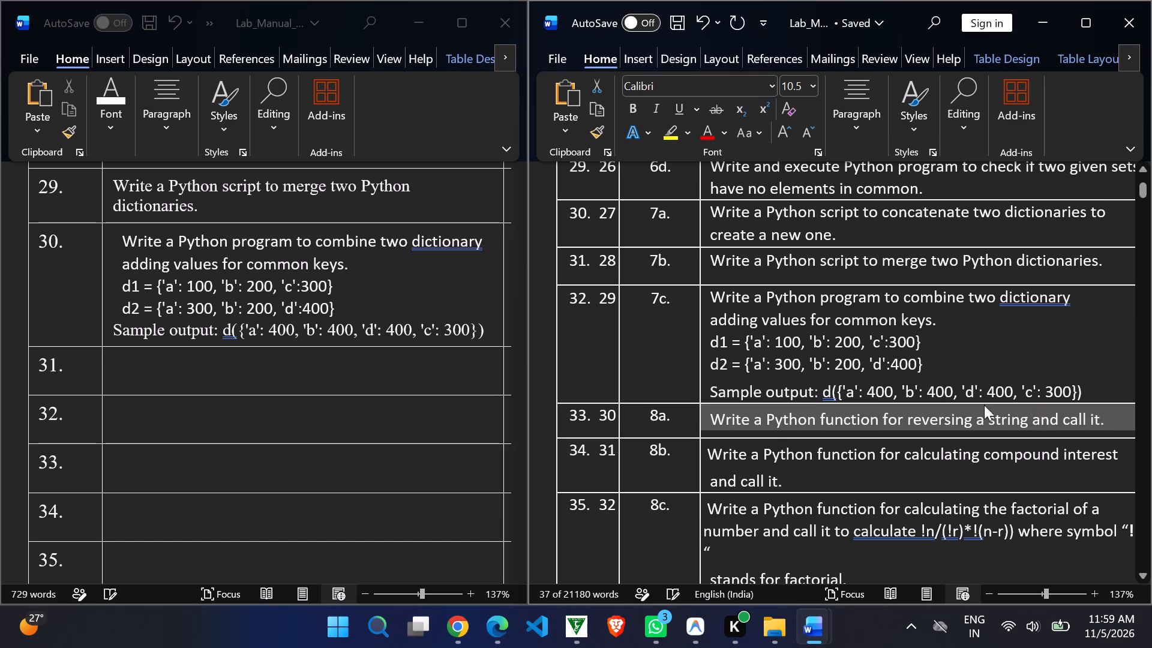
click(442, 370)
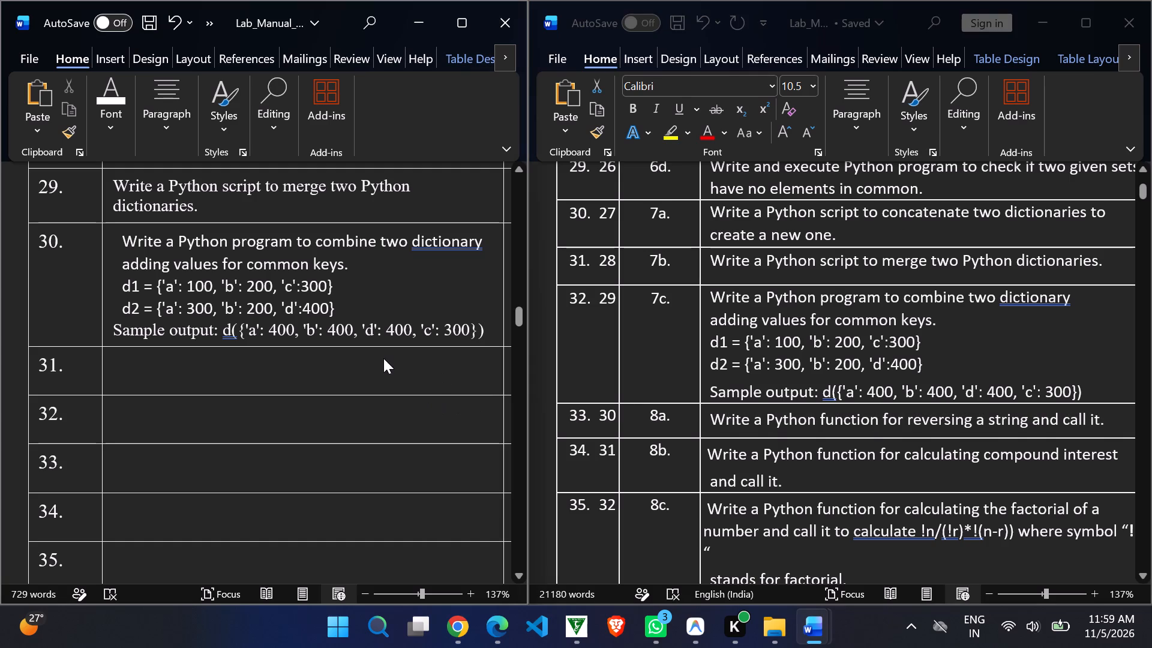
click(383, 358)
key(ctrl+v)
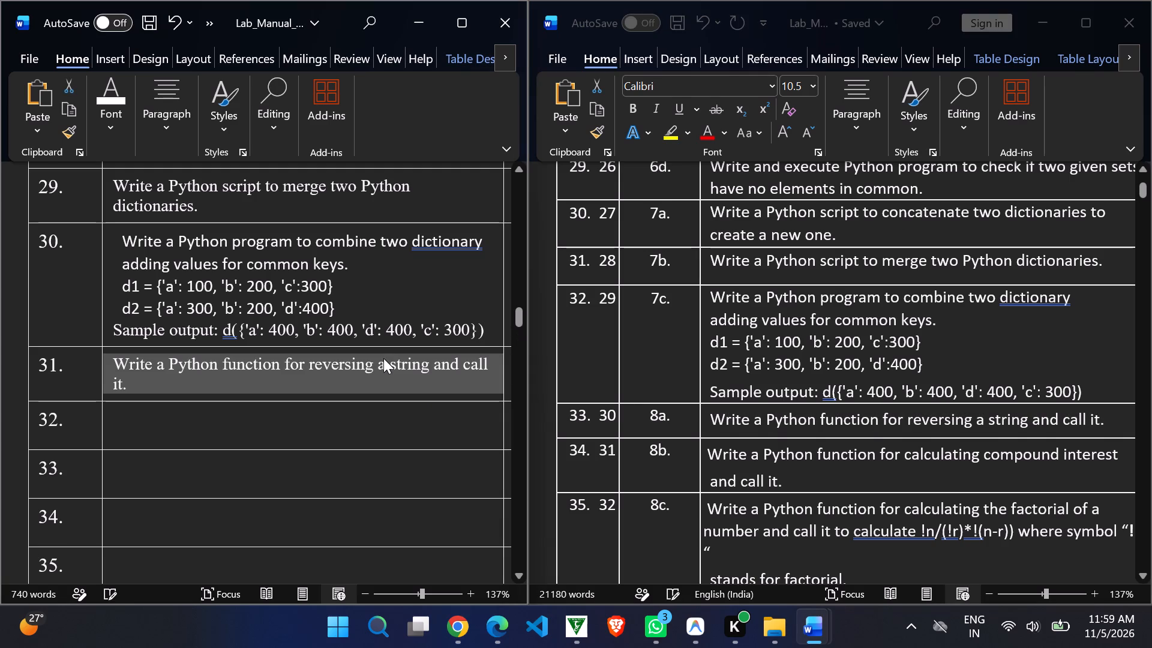
Copy the title about a function for calculating compound interest (8b) from the source manual into row 32.
click(710, 448)
drag(710, 448, 746, 476)
click(746, 476)
drag(708, 450, 781, 479)
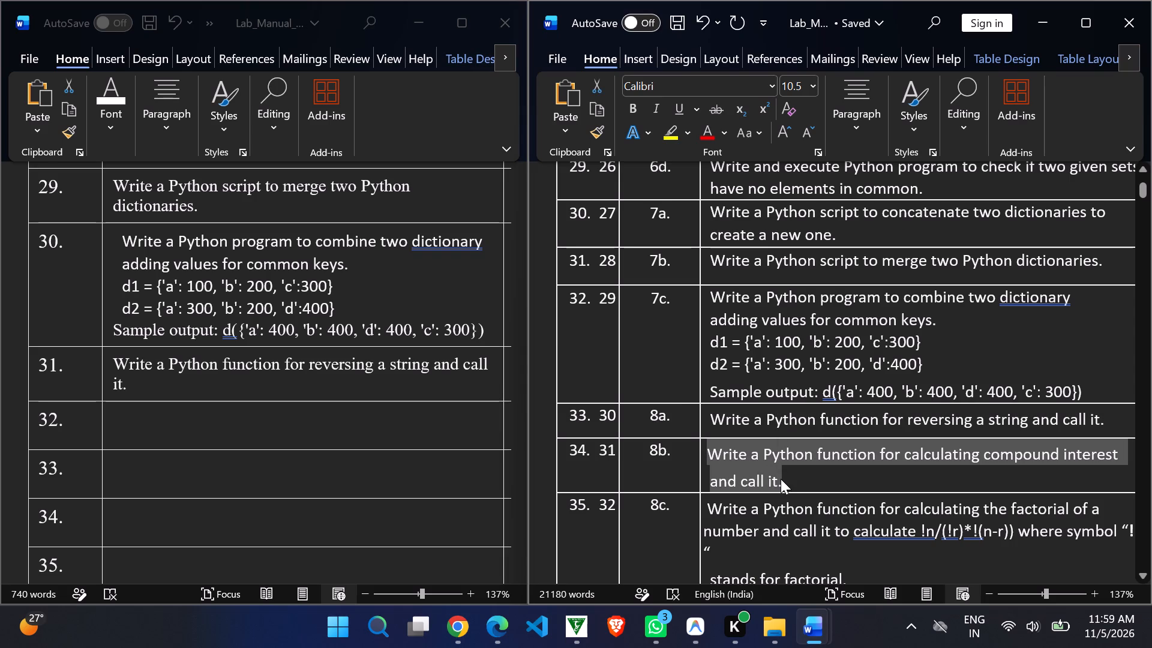
key(ctrl+c)
click(384, 425)
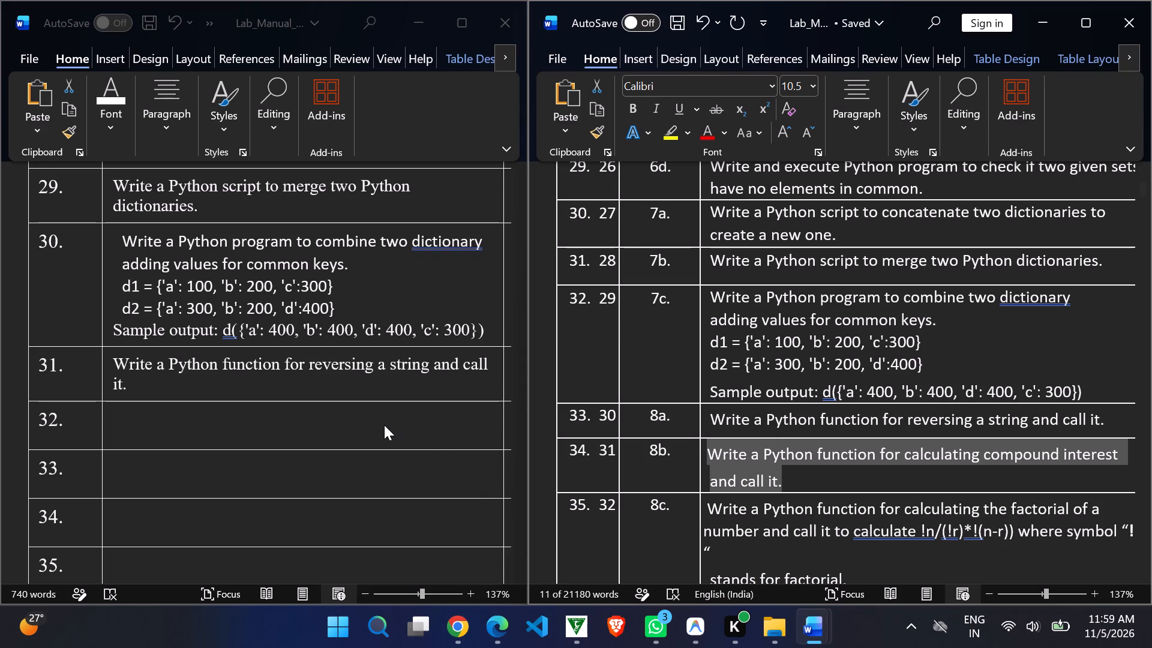
click(384, 425)
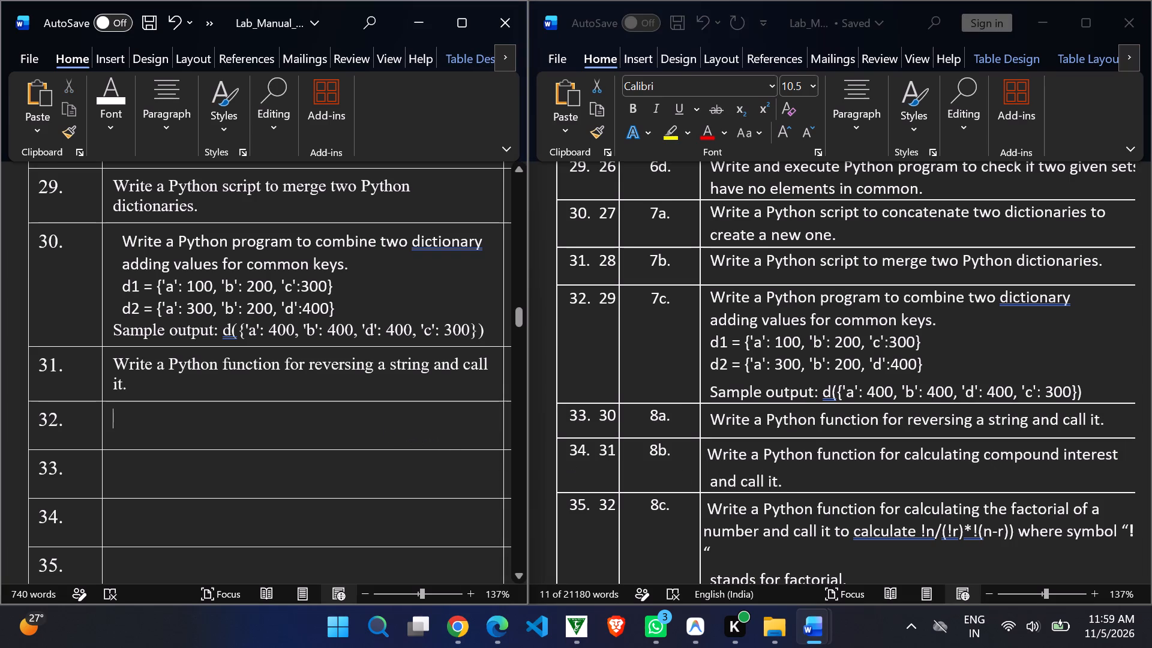
key(ctrl+v)
Move "and call it." in row 32 up to follow "interest" and remove the leftover line below it.
scroll(384, 425, down, 1)
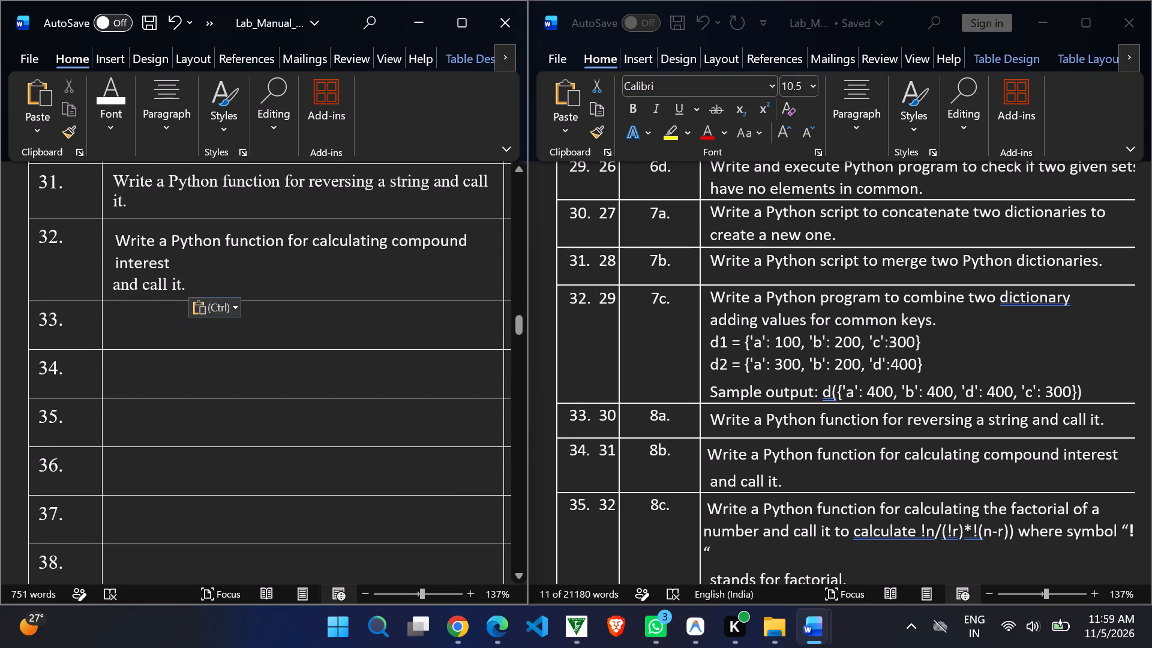
drag(191, 280, 122, 284)
key(ctrl+c)
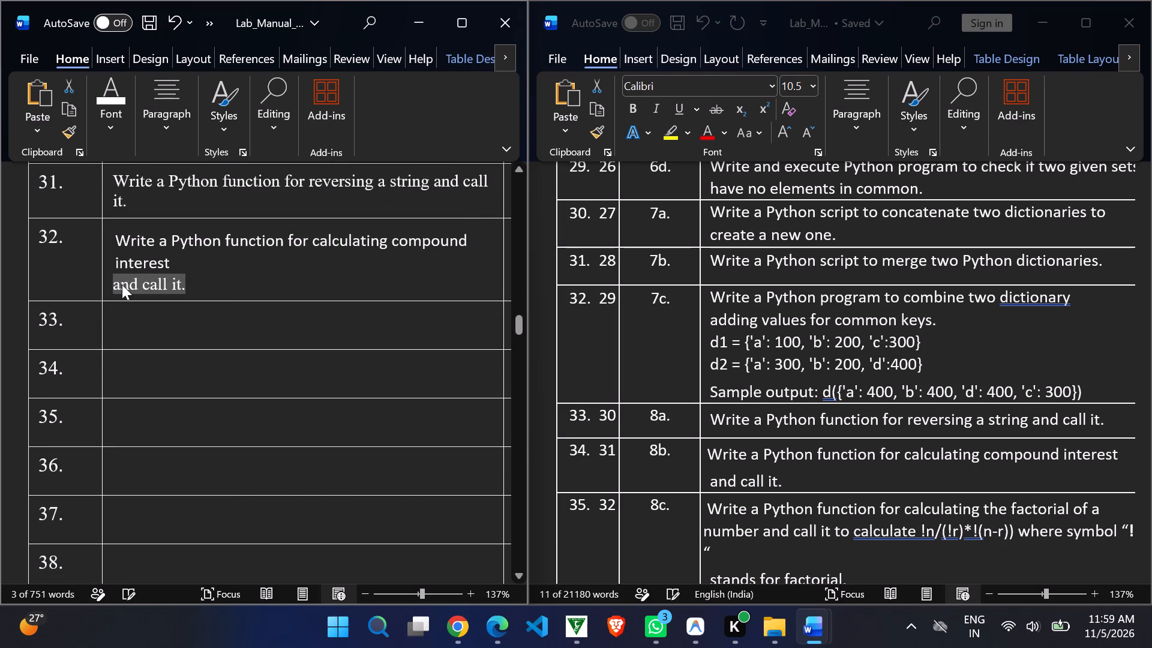
key(space)
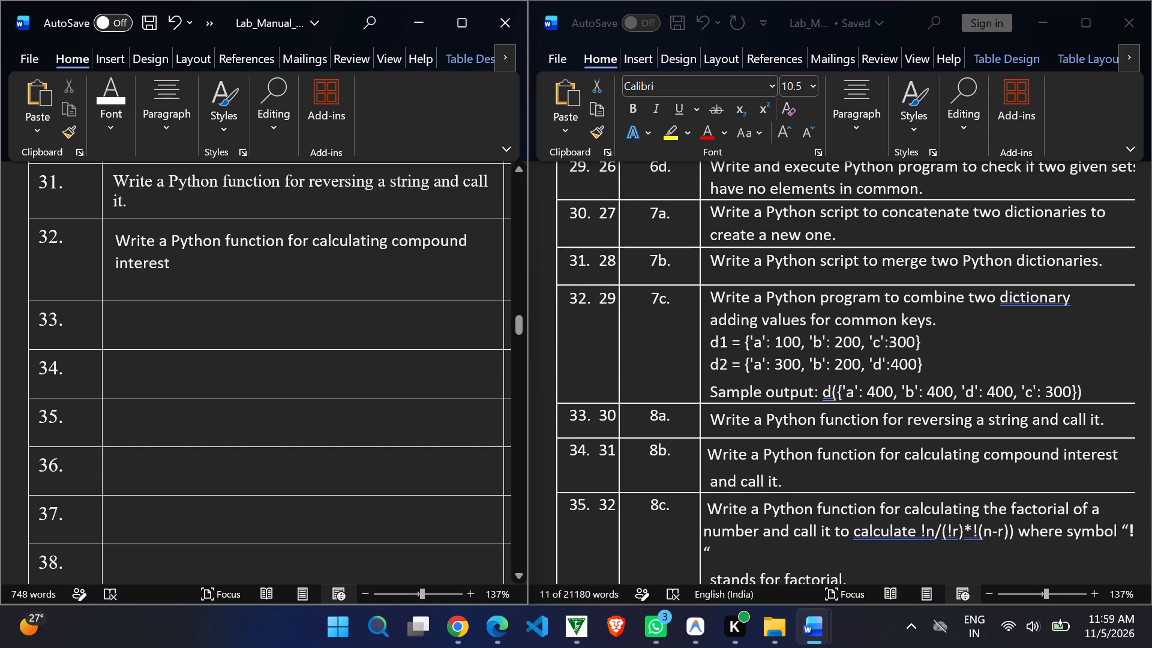
key(BackSpace)
key(BackSpace)
key(space)
key(ctrl+v)
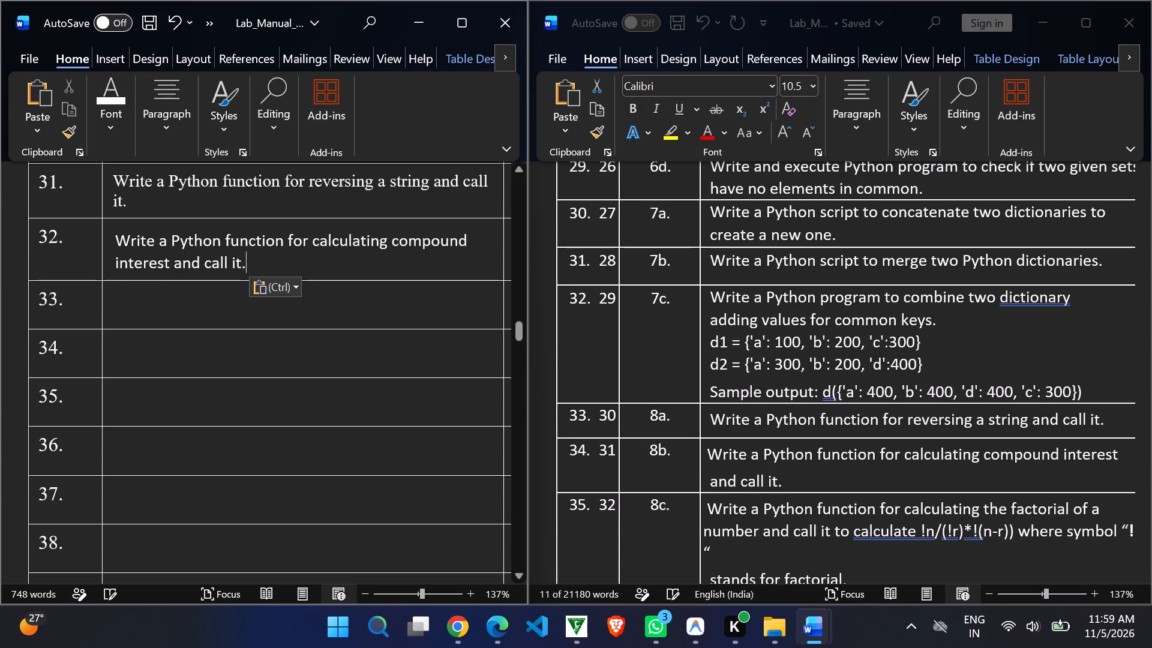
Copy the 8c title about a function for calculating the factorial of a number, including "stands for factorial.", into row 33.
click(176, 307)
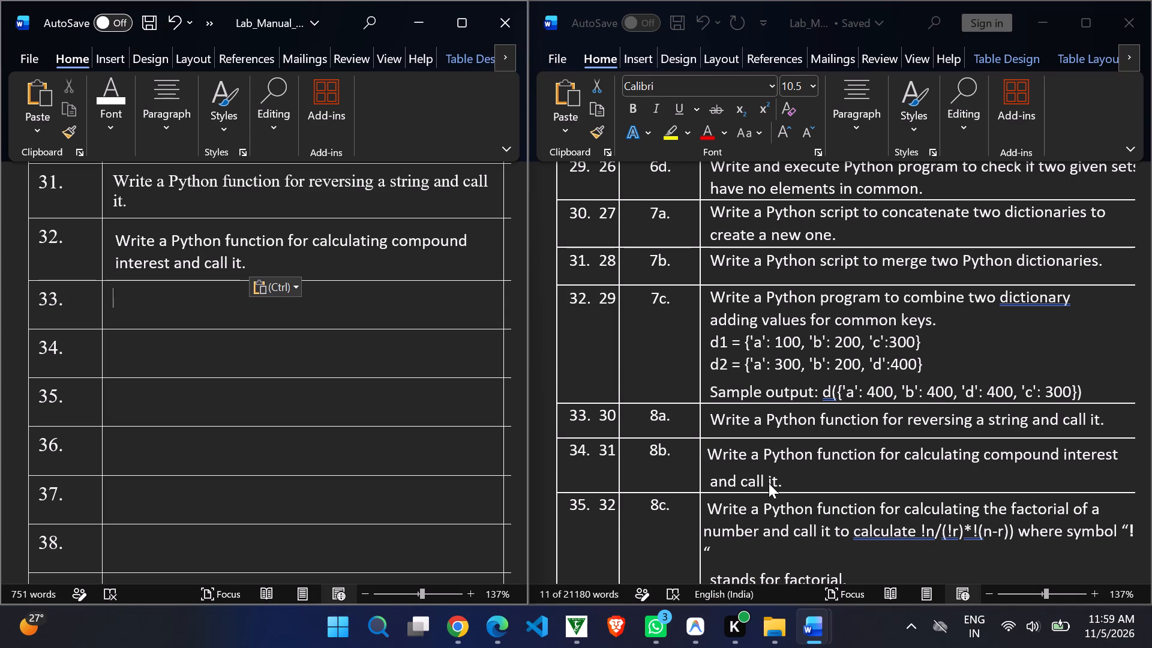
scroll(769, 483, down, 1)
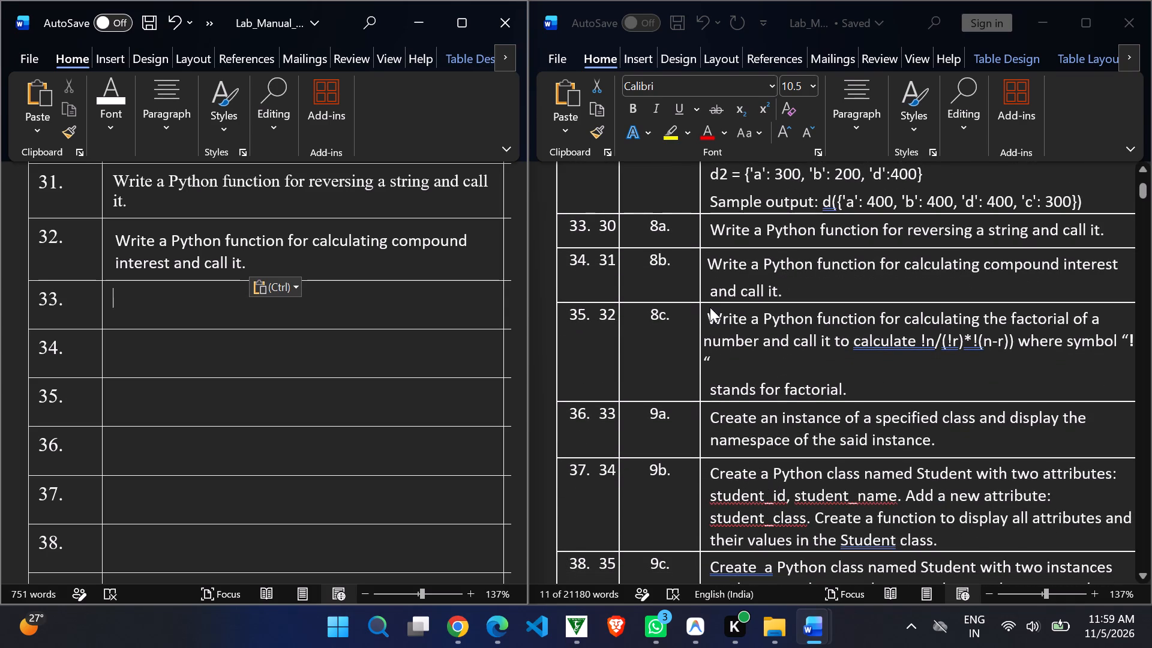
click(710, 307)
drag(710, 307, 724, 335)
click(724, 335)
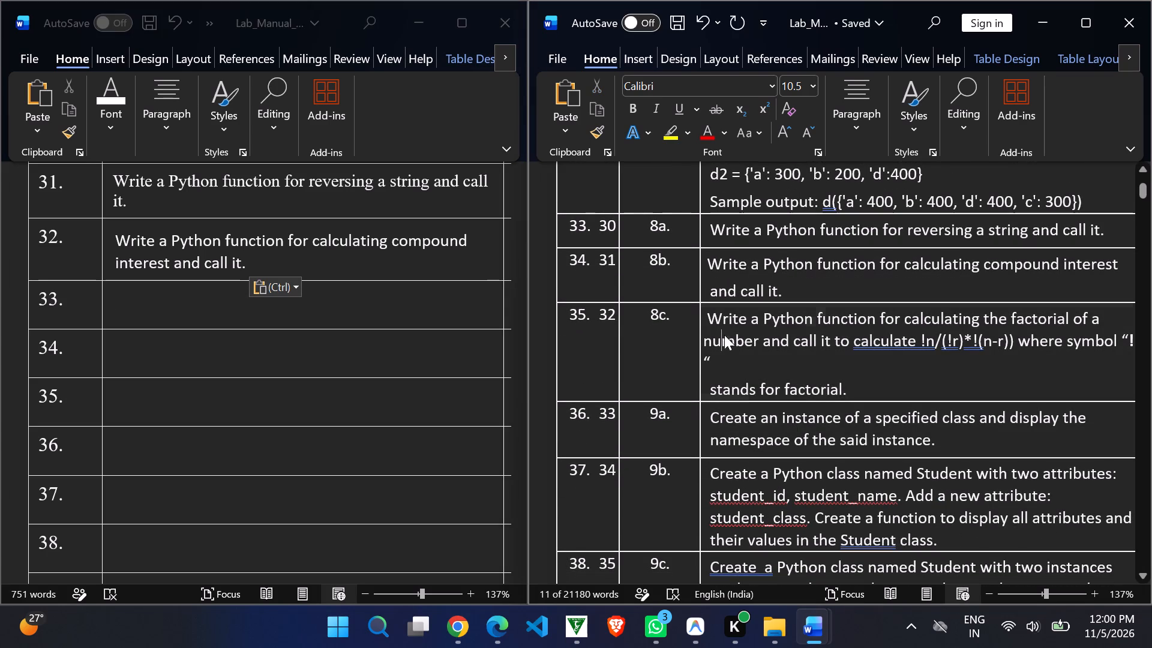
drag(710, 317, 765, 377)
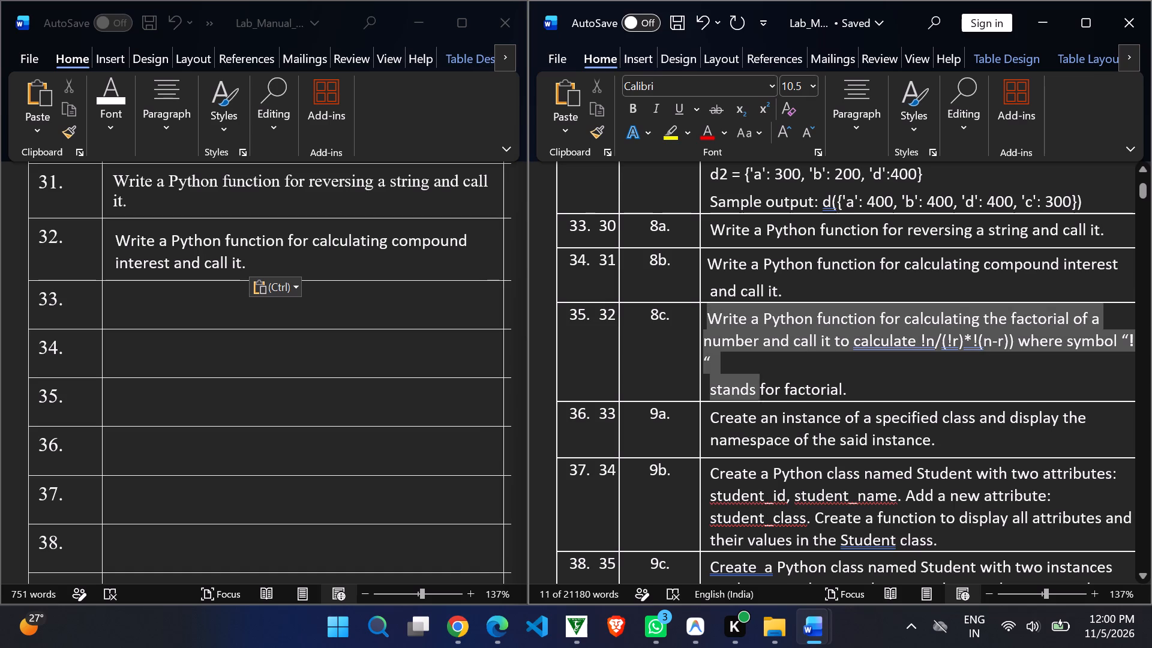
drag(765, 377, 859, 380)
key(ctrl+c)
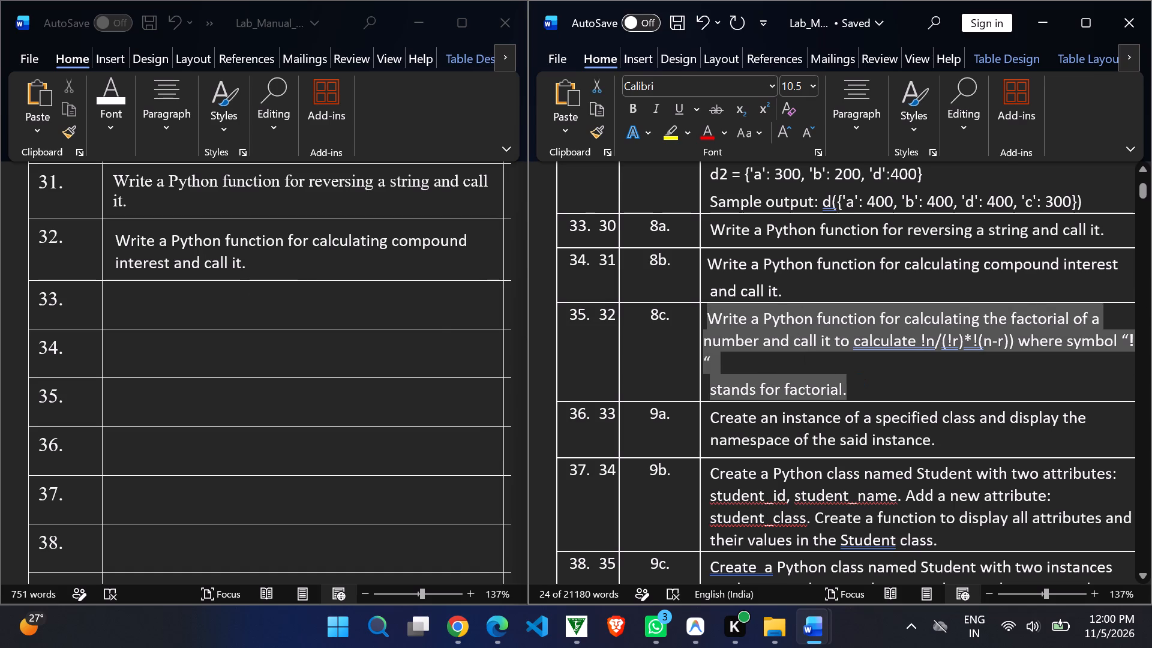
click(399, 309)
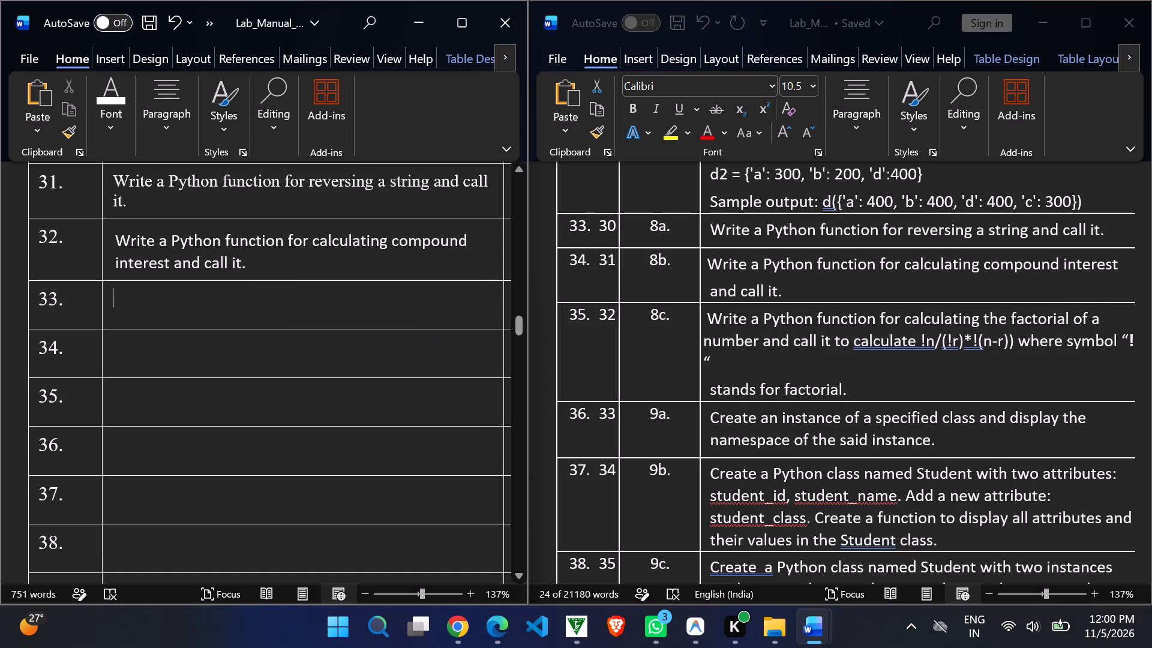
key(ctrl+v)
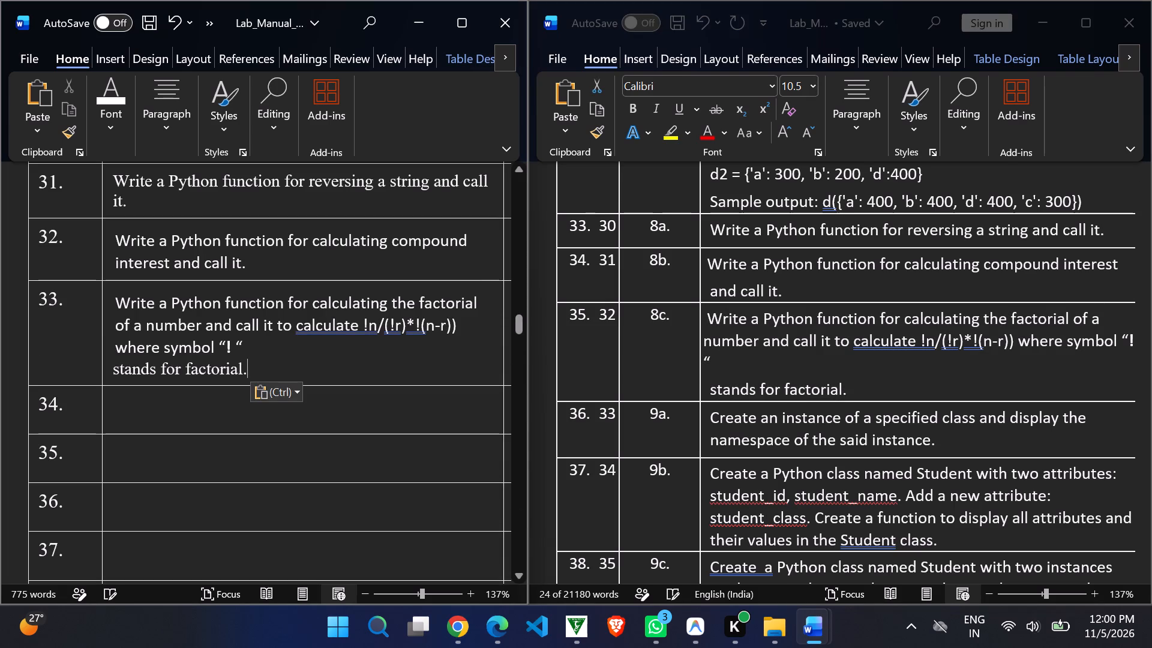
Copy the 9a title about creating an instance of a specified class and displaying its namespace into row 34.
scroll(677, 458, down, 1)
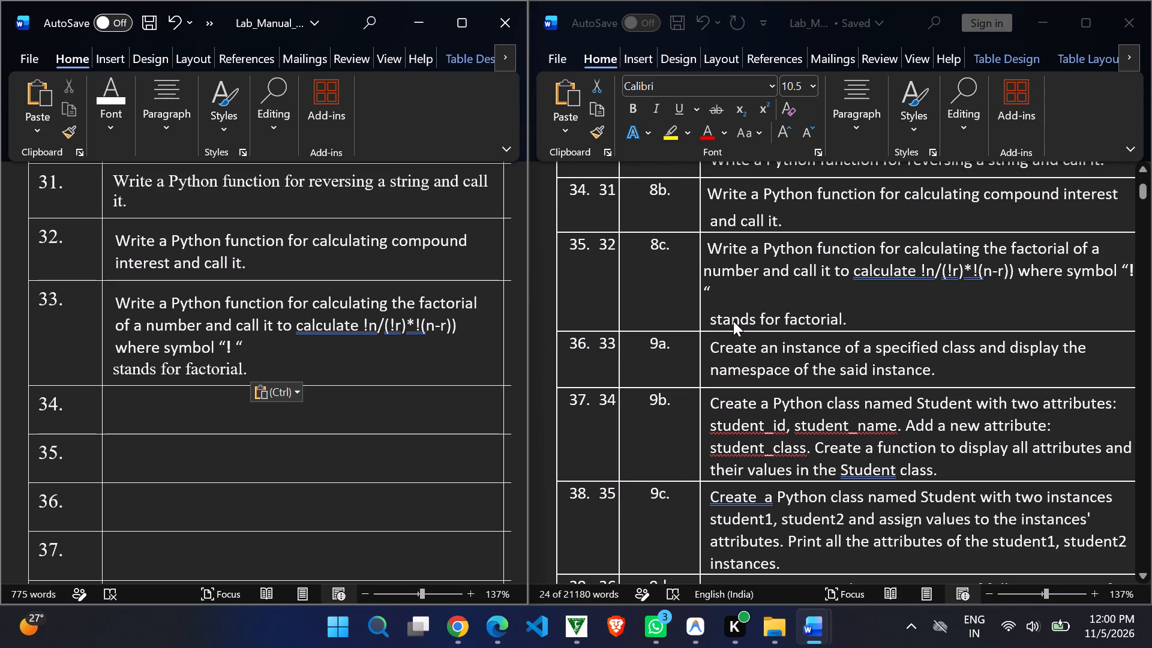
drag(705, 343, 779, 375)
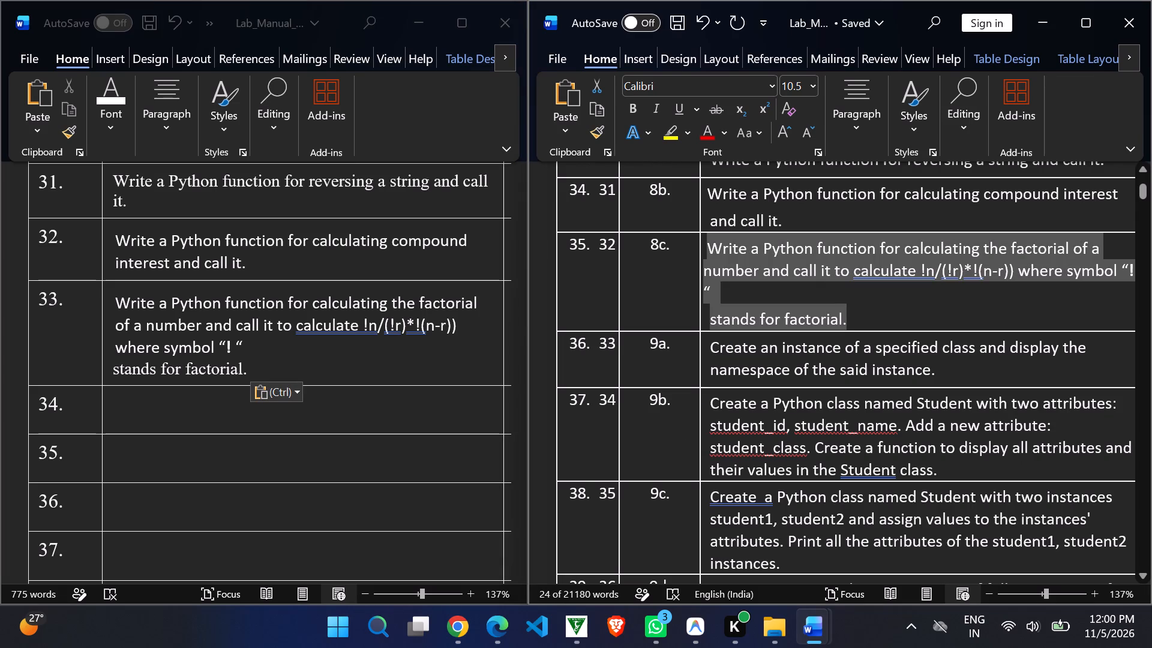
drag(712, 346, 895, 384)
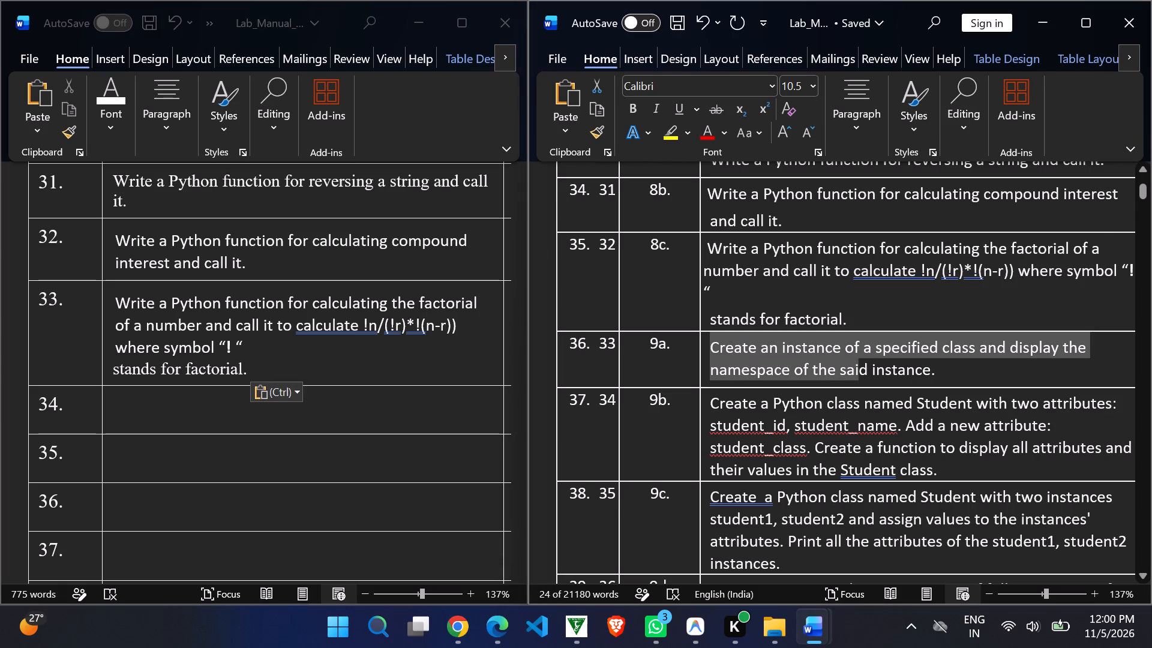
drag(895, 384, 938, 377)
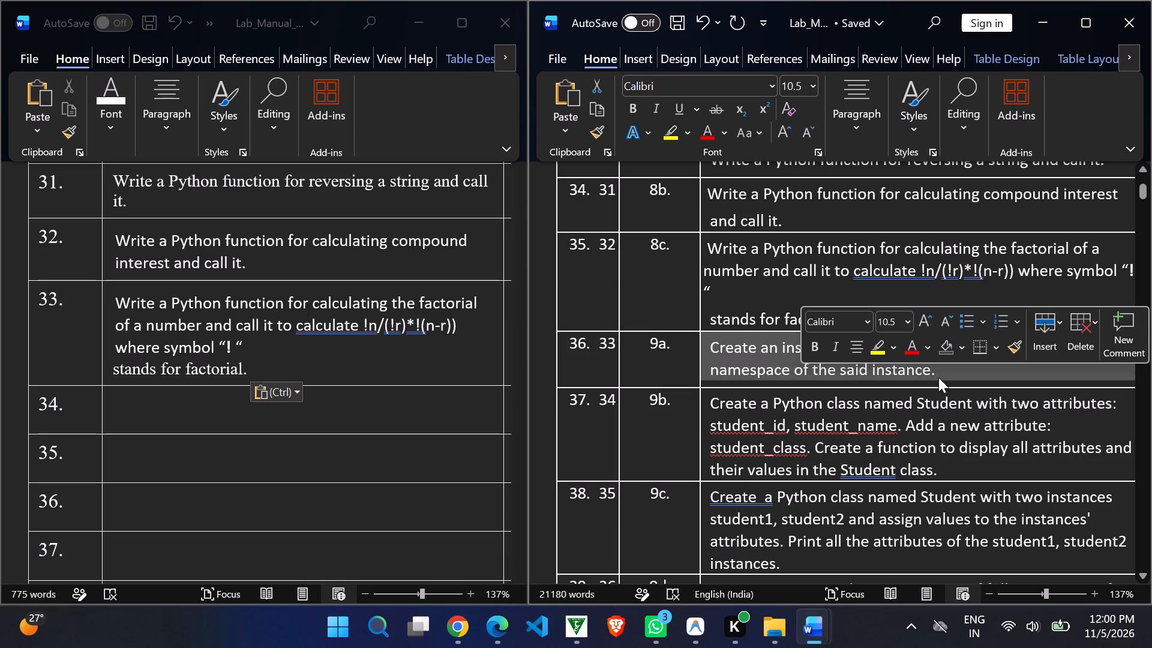
key(ctrl+c)
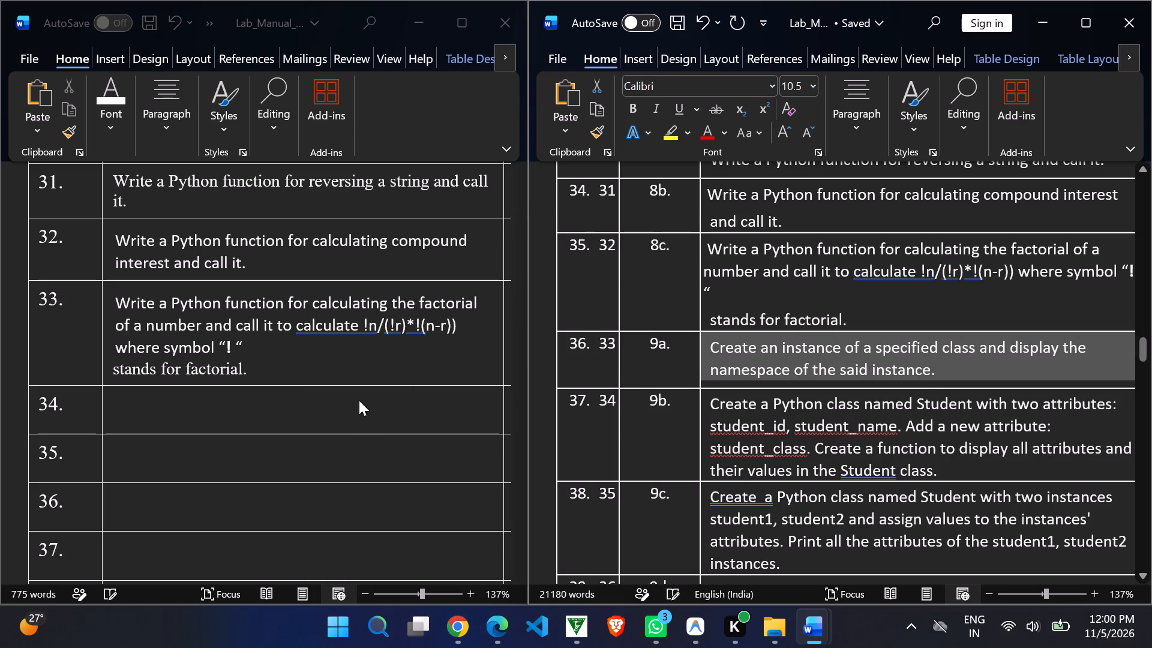
click(359, 400)
click(340, 404)
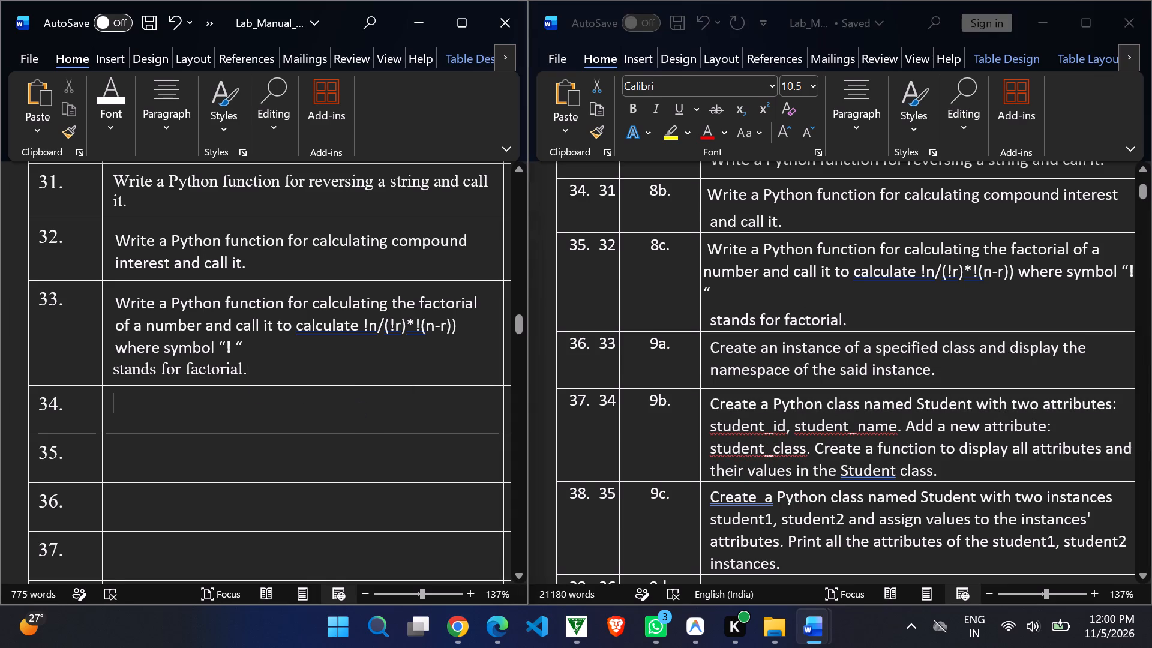
key(ctrl+v)
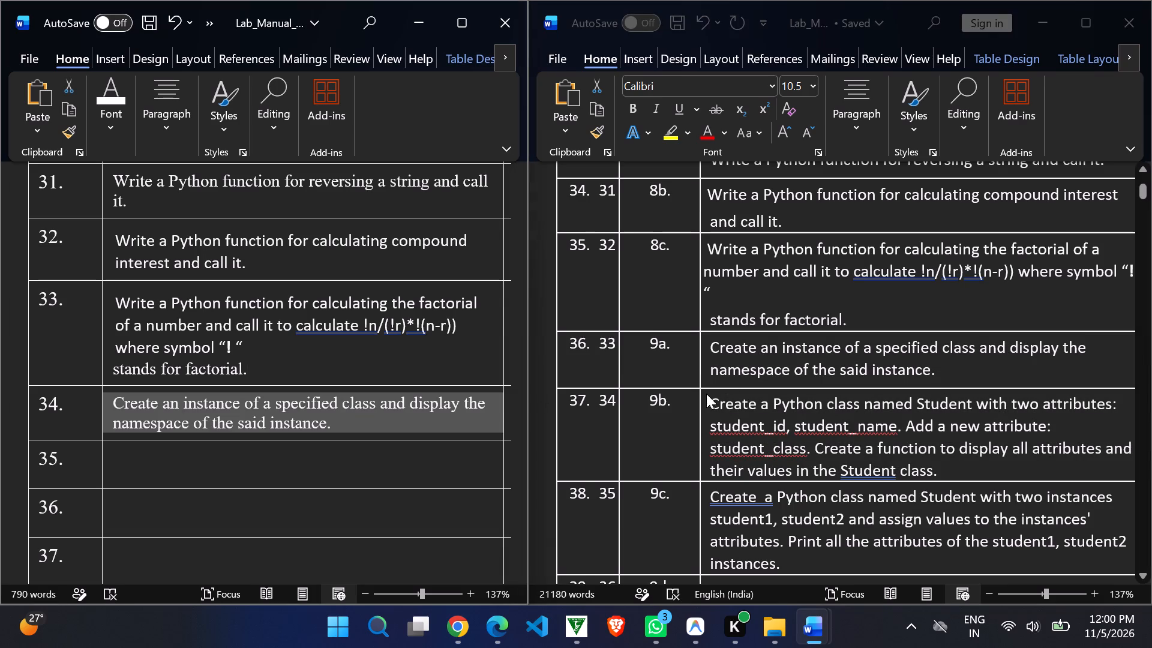
Copy the 9b title about a Student class with student_id, student_name and student_class attributes from the source manual into row 35.
drag(709, 400, 709, 410)
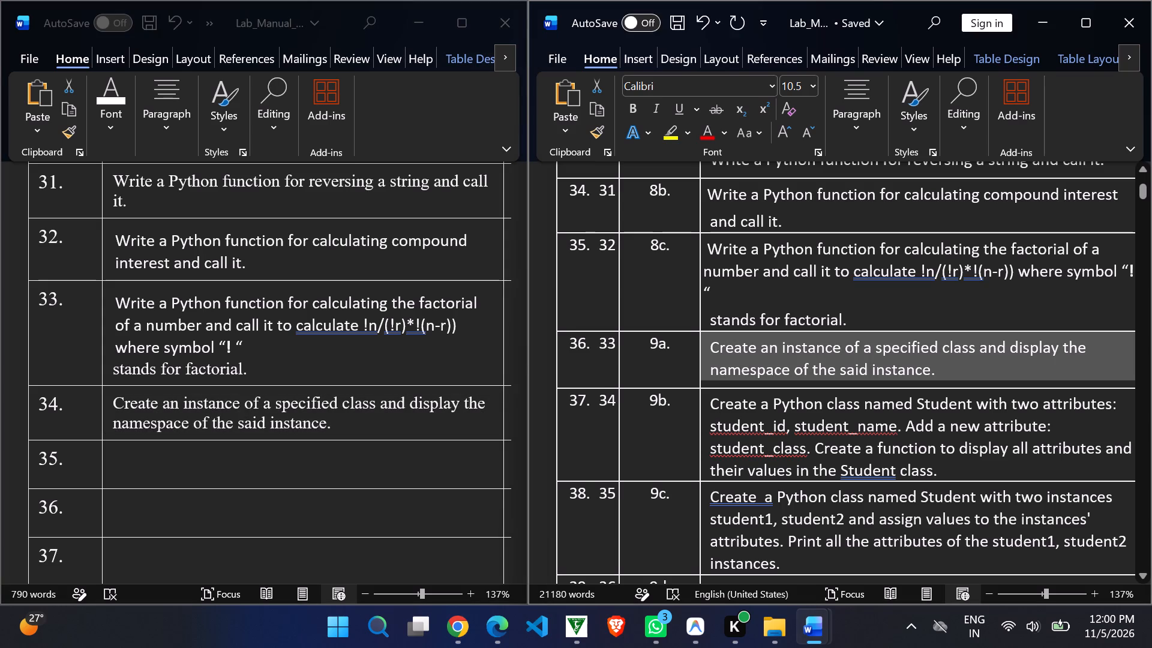
drag(709, 410, 709, 406)
click(709, 406)
drag(709, 406, 949, 451)
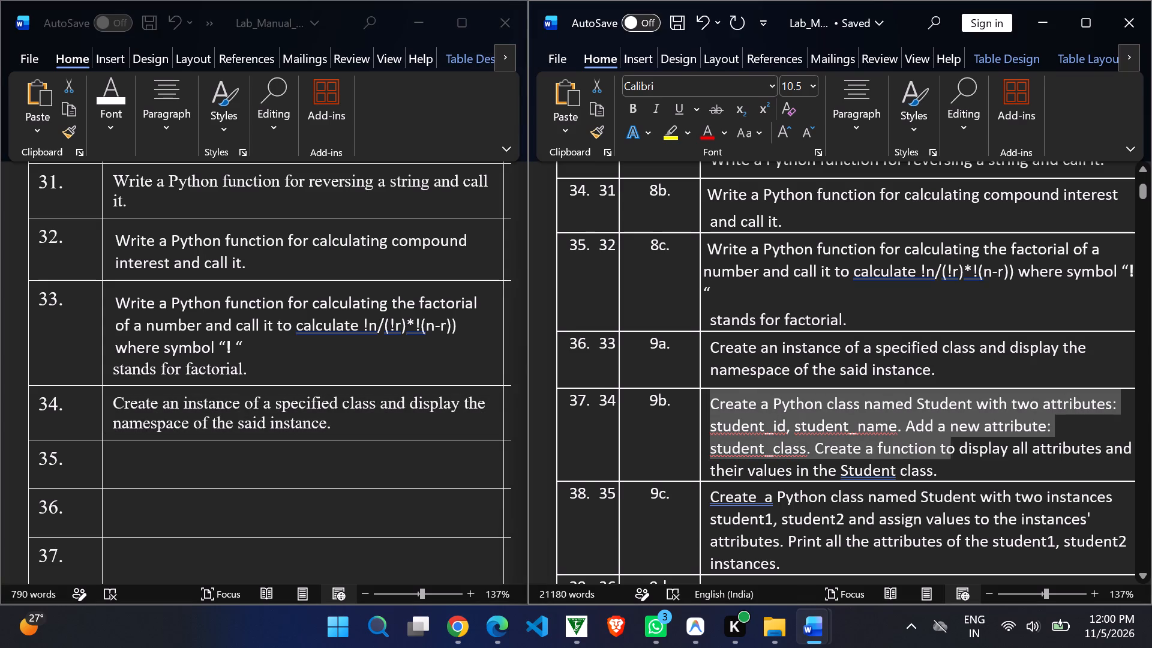
drag(949, 451, 957, 463)
key(ctrl+c)
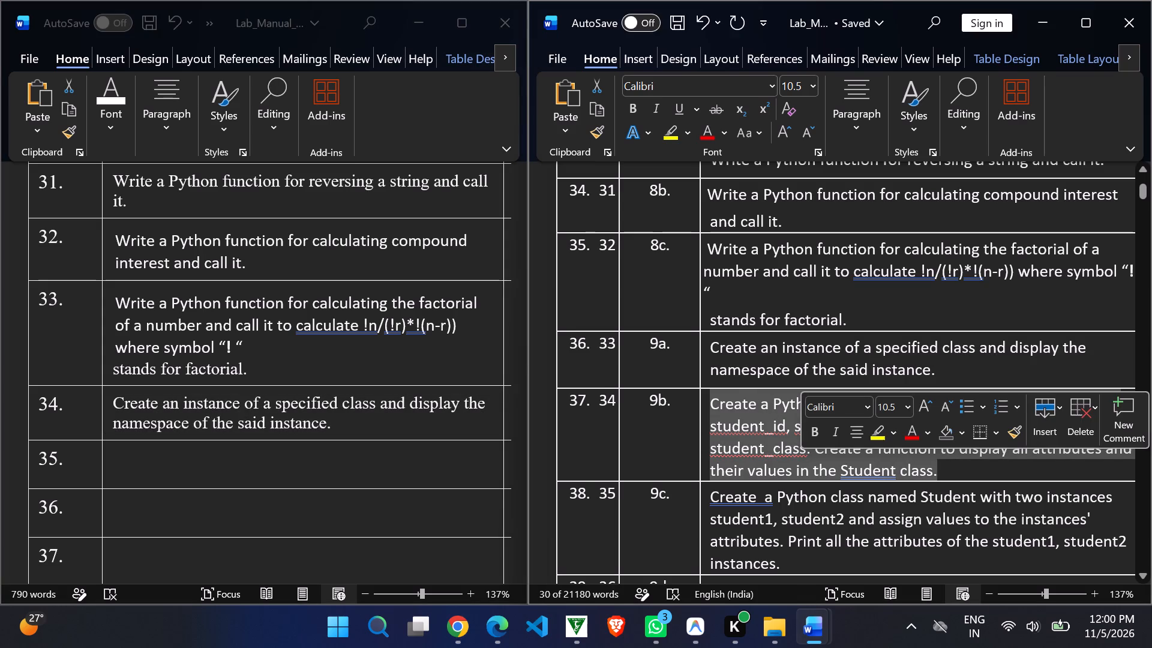
click(247, 454)
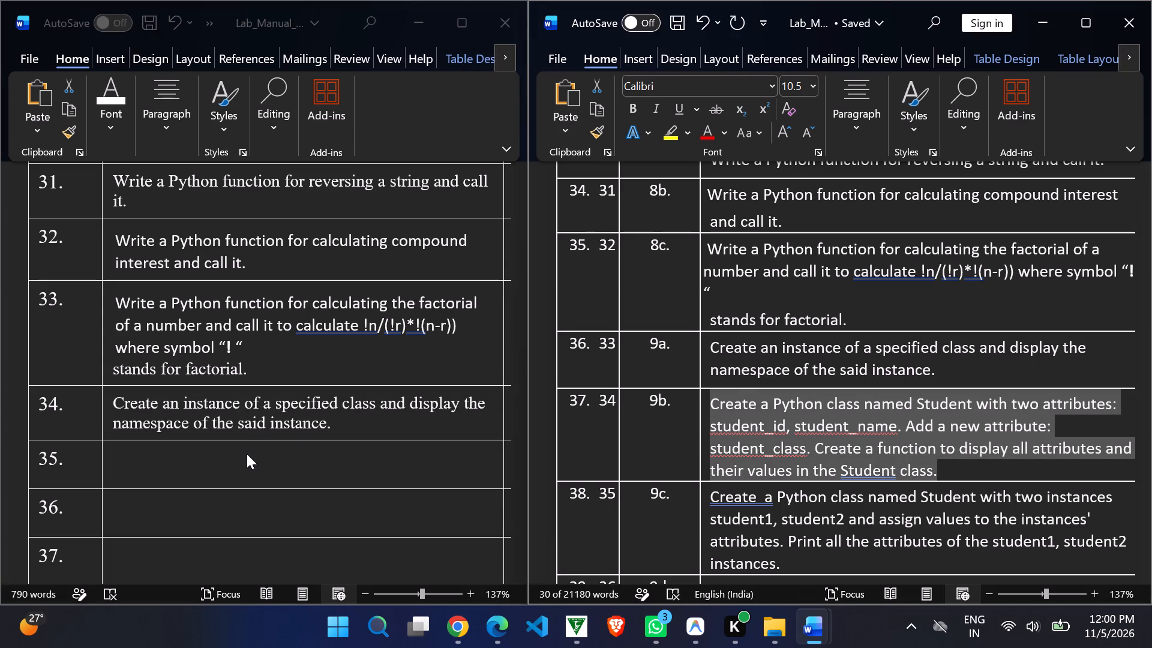
click(232, 462)
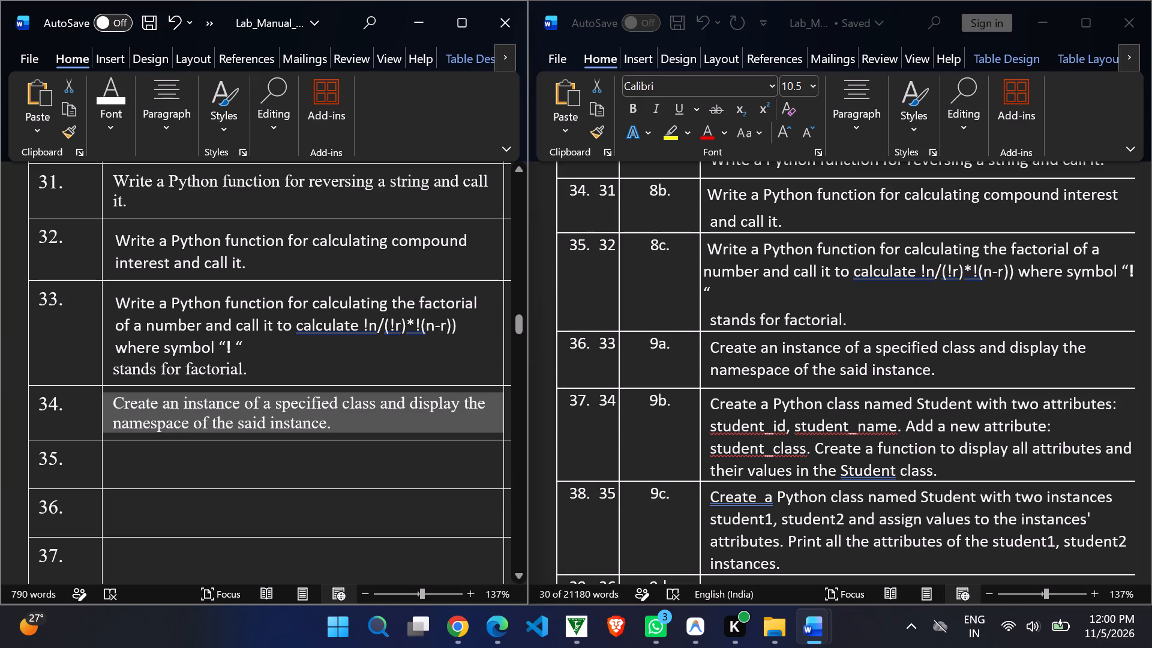
key(ctrl+v)
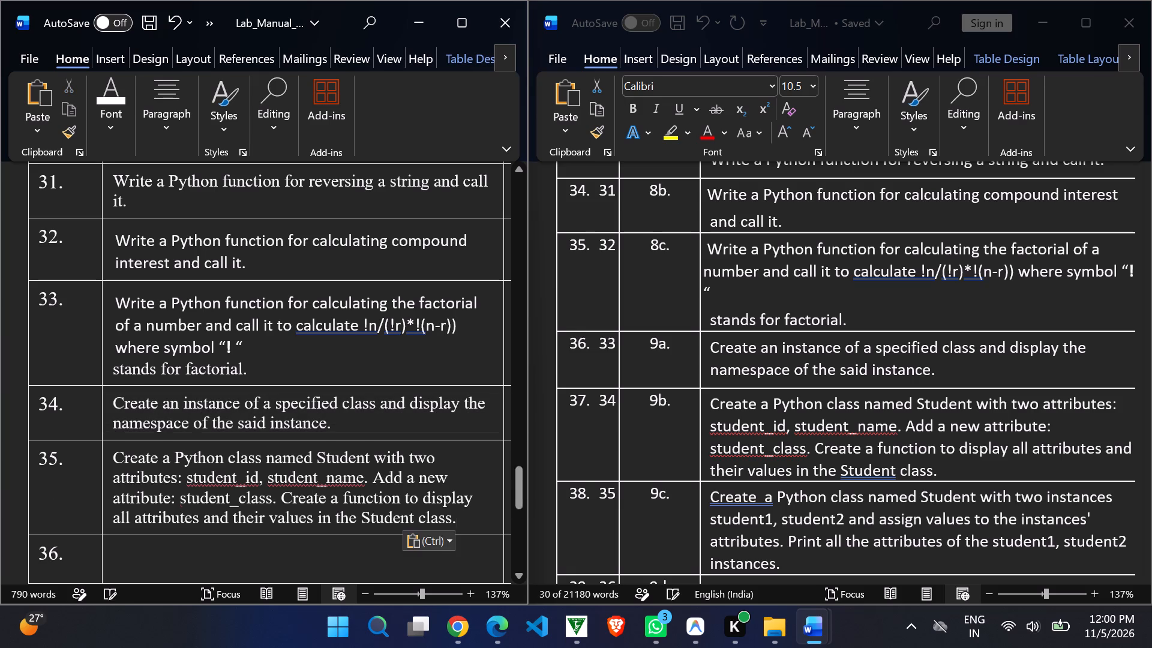
Copy the 9c title about a Student class with instances student1 and student2 from the source manual into row 36.
scroll(224, 464, down, 1)
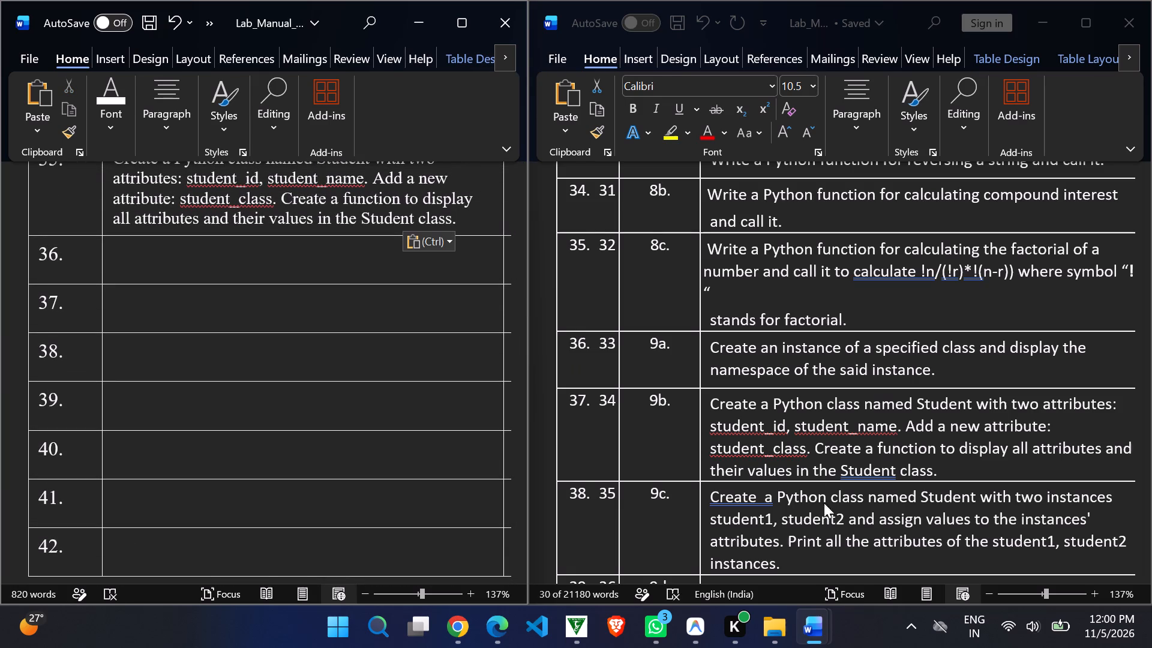
drag(706, 493, 756, 550)
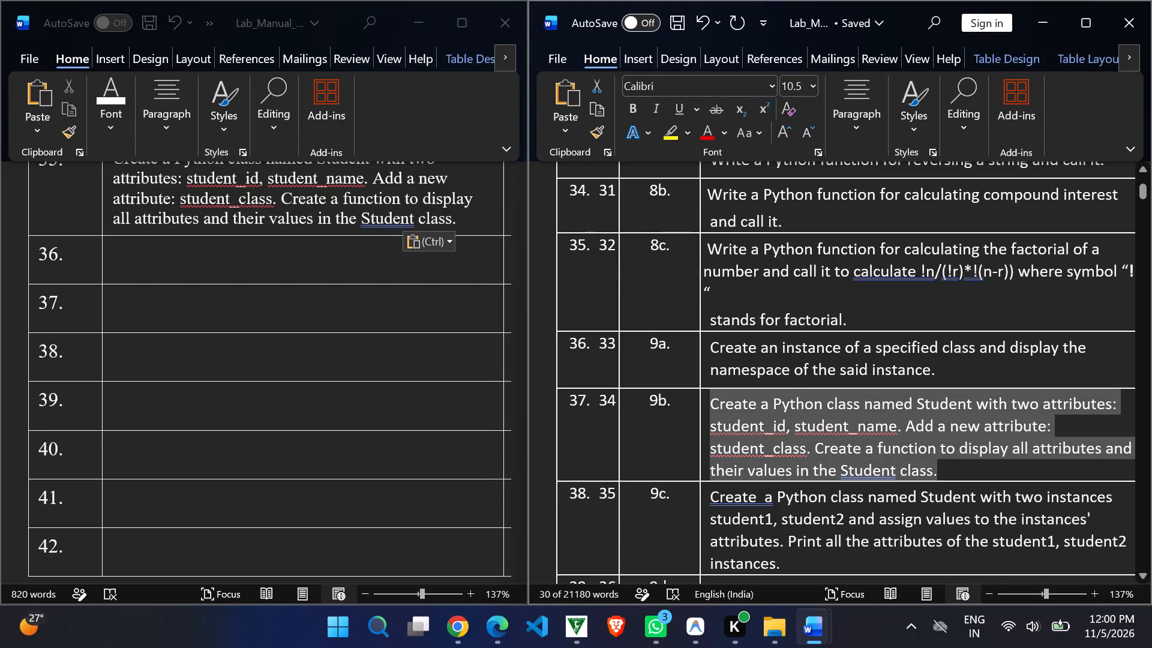
drag(756, 550, 705, 500)
click(705, 500)
drag(705, 500, 766, 538)
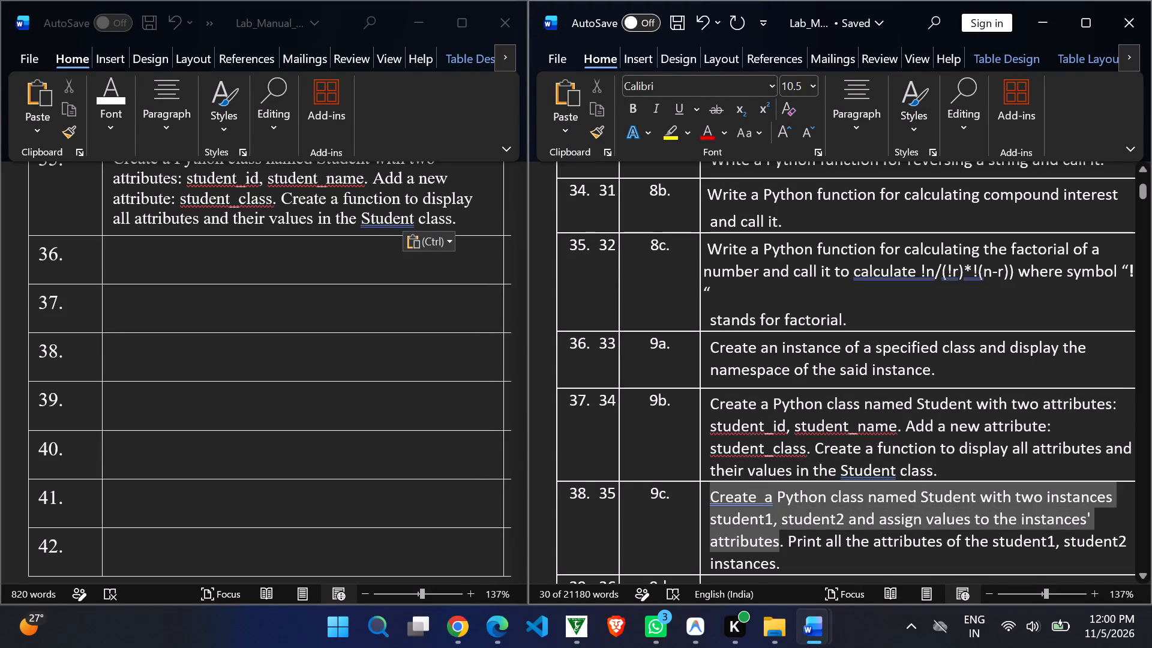
drag(766, 538, 799, 562)
key(ctrl+c)
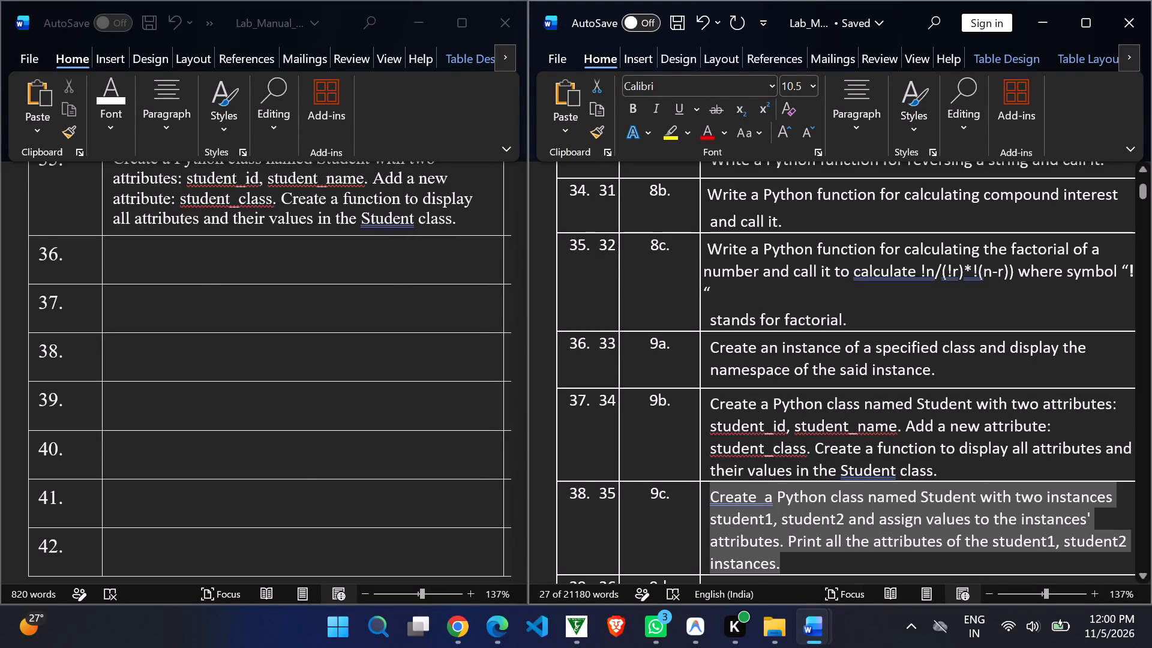
click(193, 275)
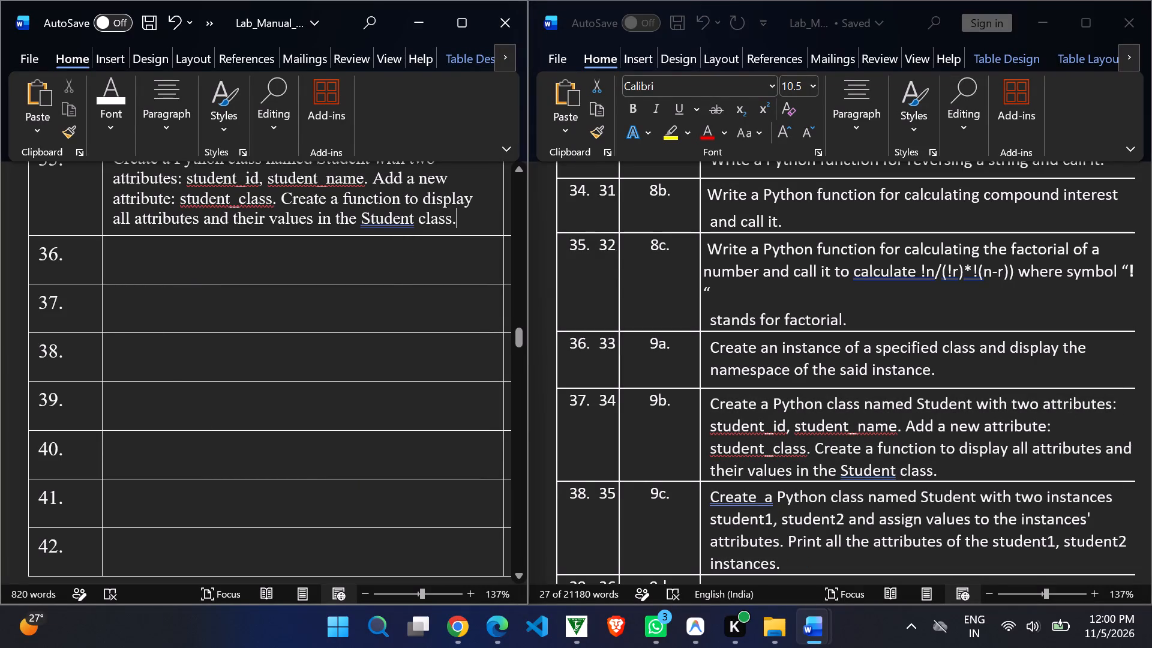
click(173, 272)
key(ctrl+v)
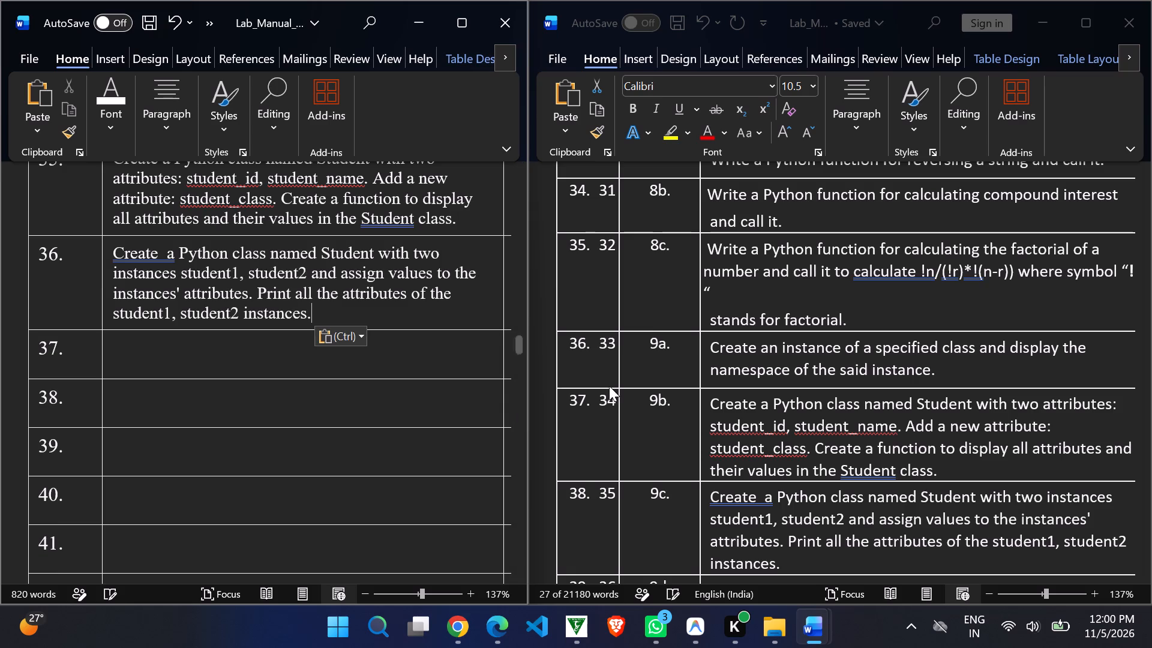
Copy the 9d title about demonstrating single, multiple and multilevel inheritance from the source manual into row 37.
scroll(754, 415, down, 1)
scroll(799, 467, down, 2)
scroll(798, 469, up, 1)
scroll(798, 469, down, 1)
scroll(798, 469, up, 2)
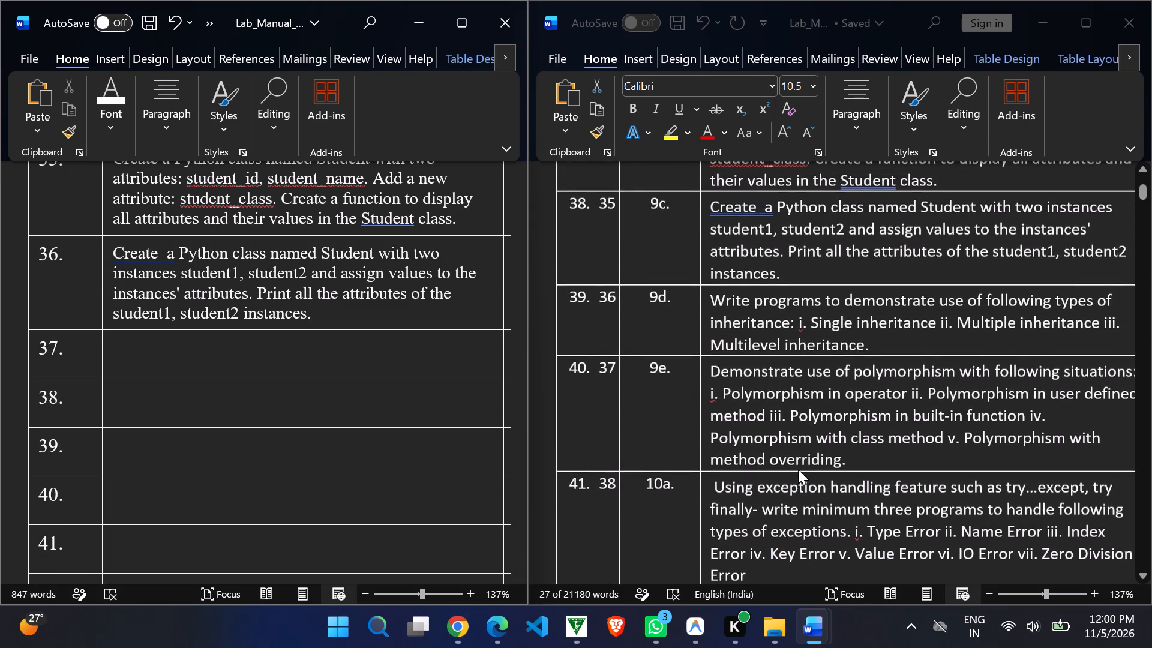
scroll(798, 469, up, 1)
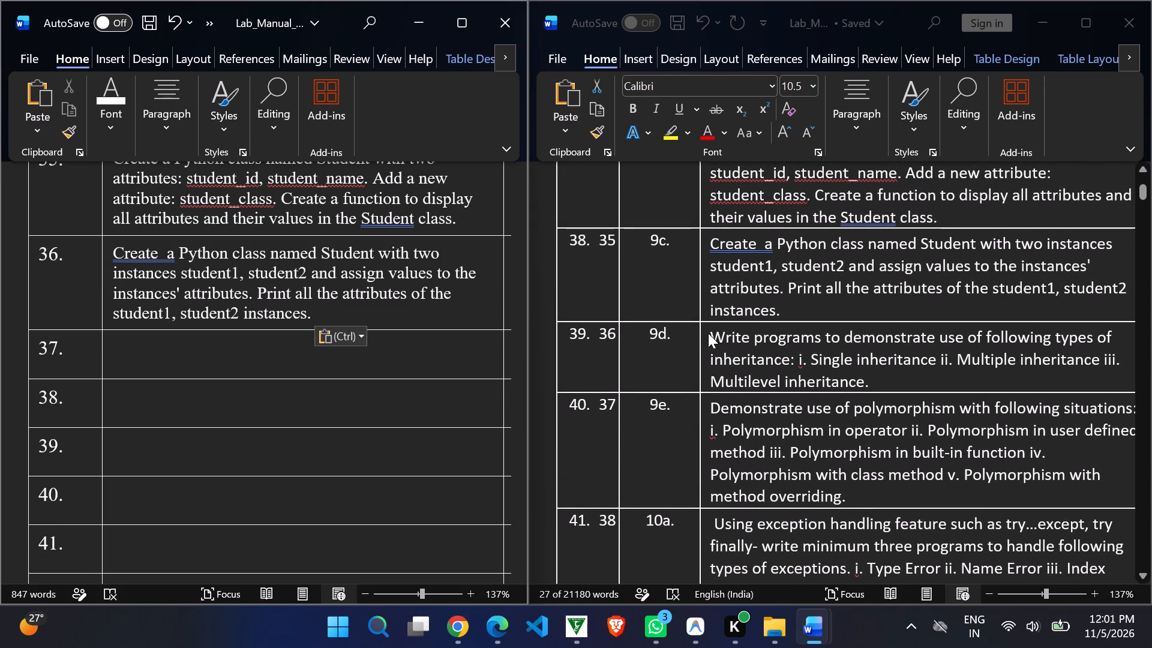
drag(711, 332, 791, 377)
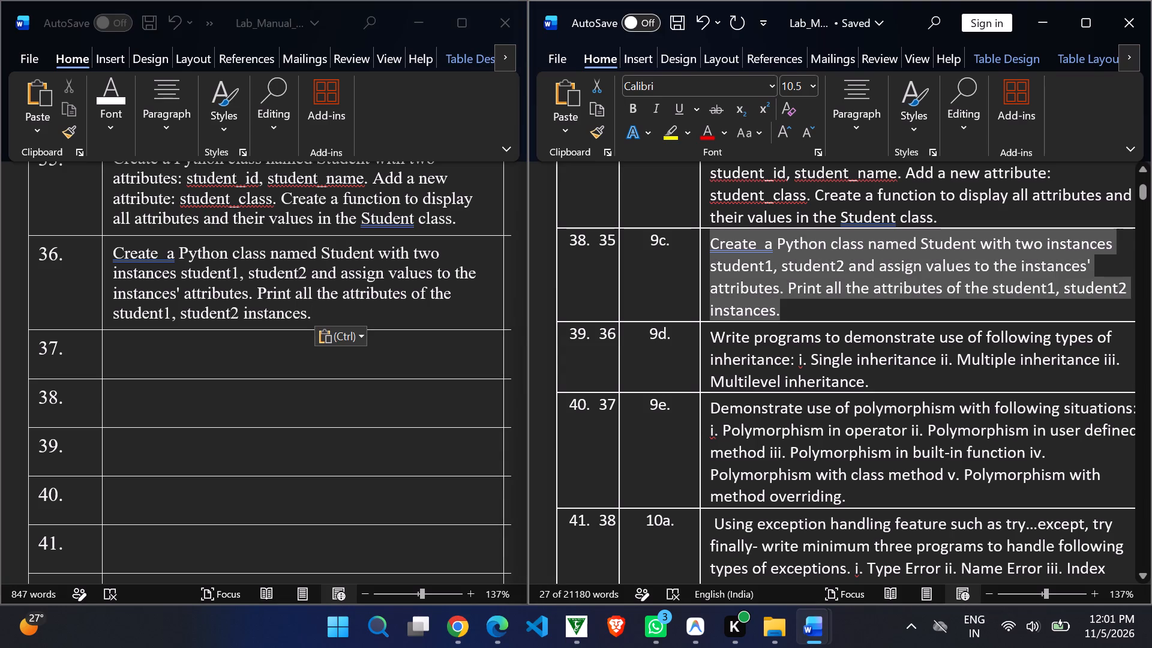
click(707, 339)
drag(707, 339, 851, 399)
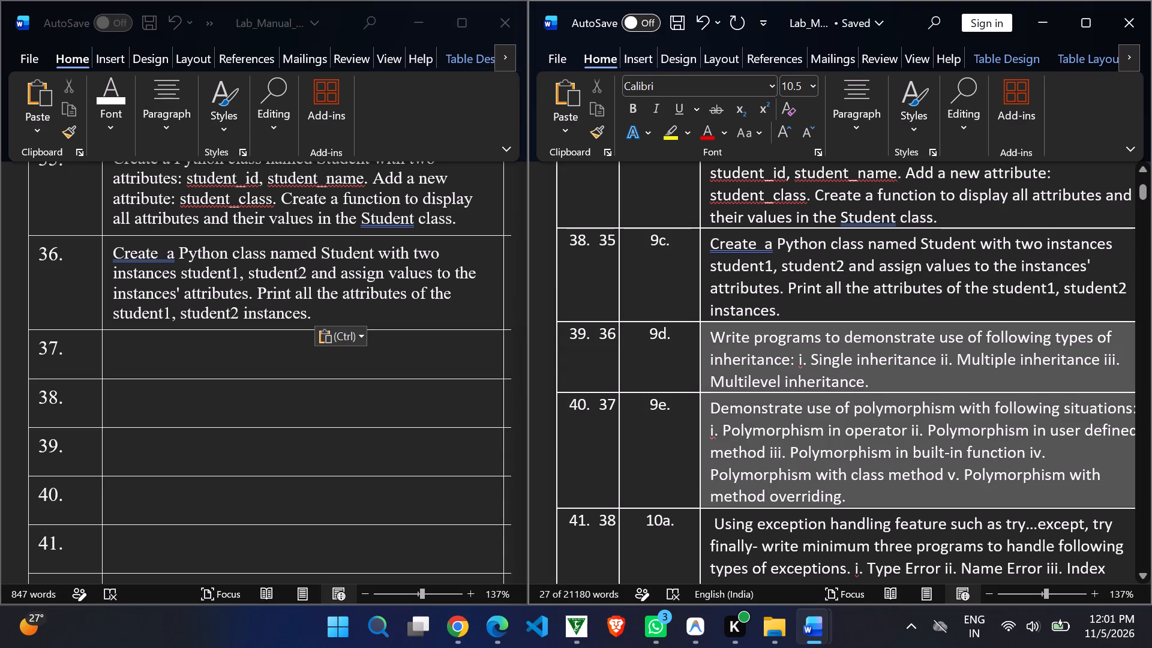
drag(851, 399, 865, 376)
key(ctrl+c)
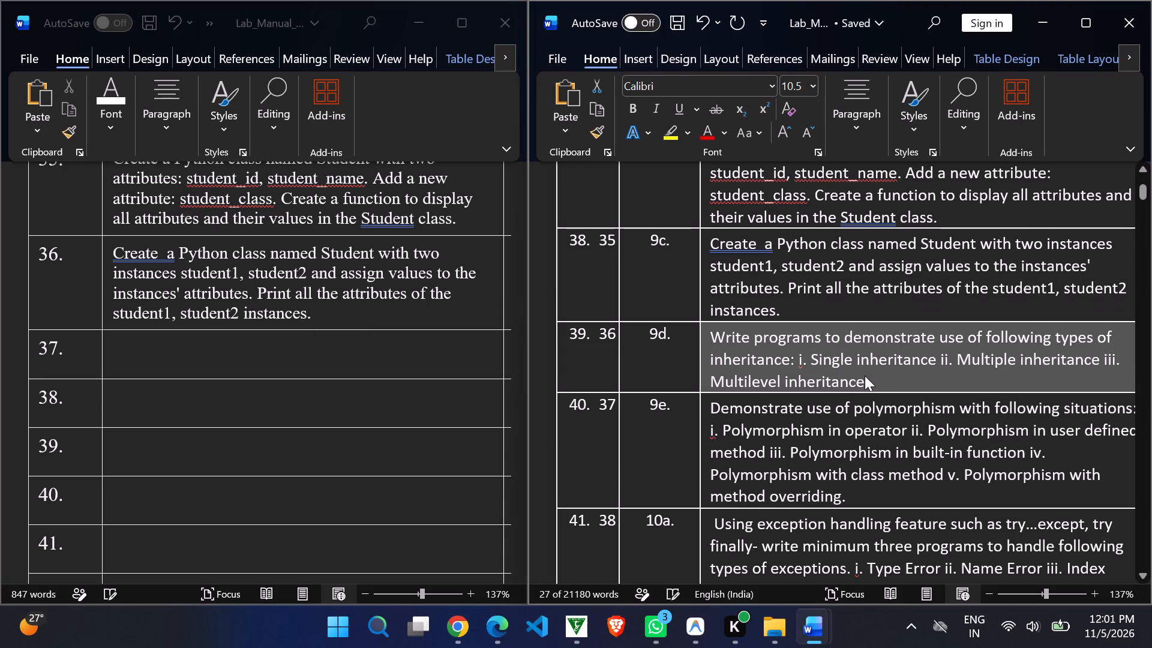
click(260, 361)
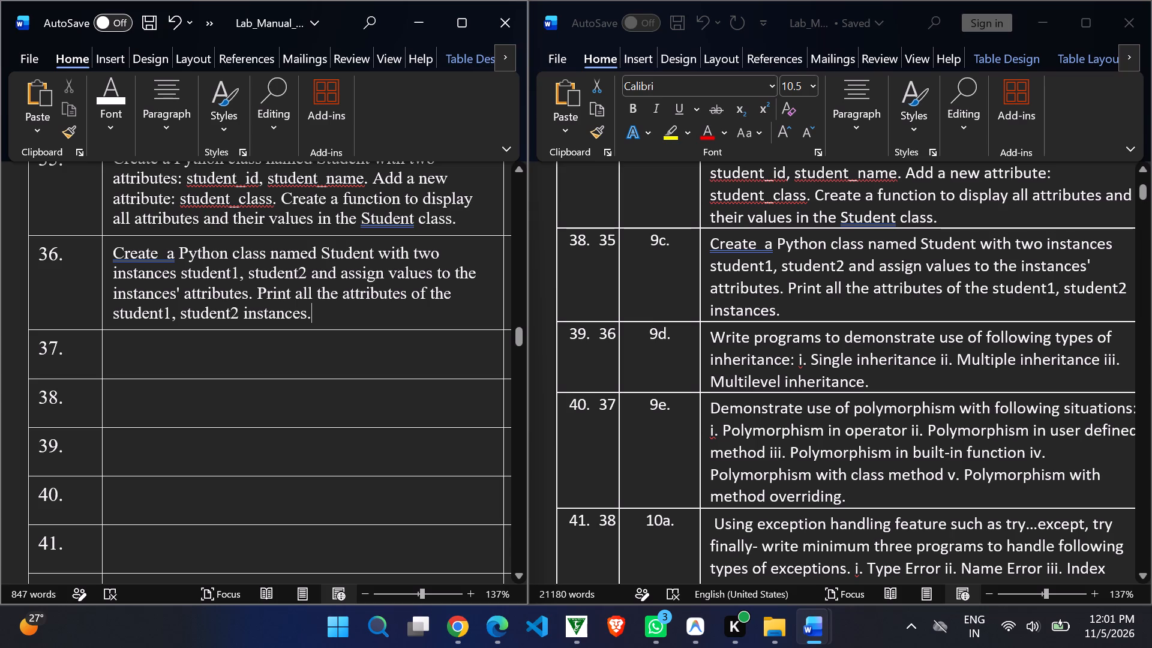
click(260, 361)
key(ctrl+v)
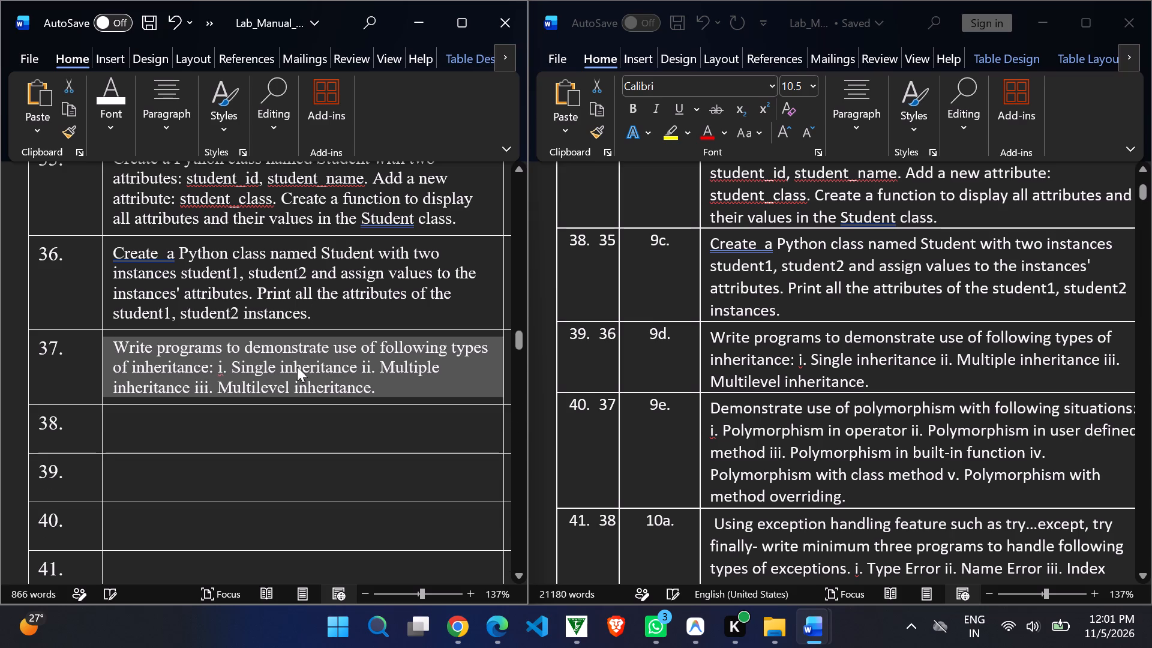
Copy the 9e title about demonstrating polymorphism in five situations from the source manual into row 38.
click(710, 404)
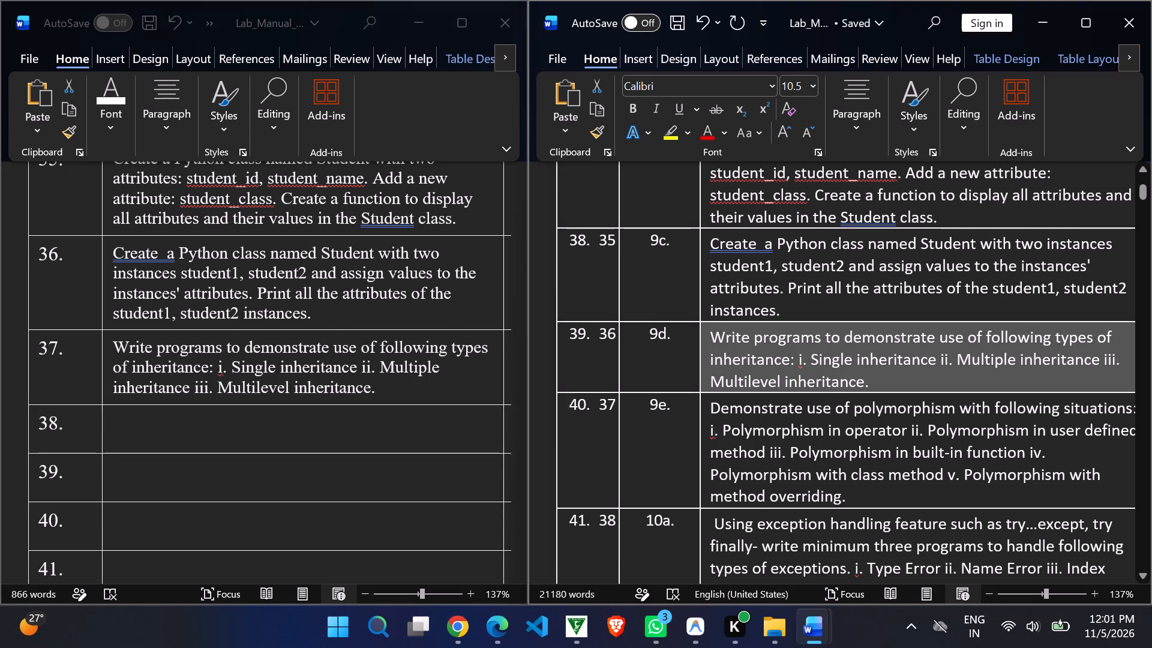
click(710, 404)
drag(710, 404, 741, 454)
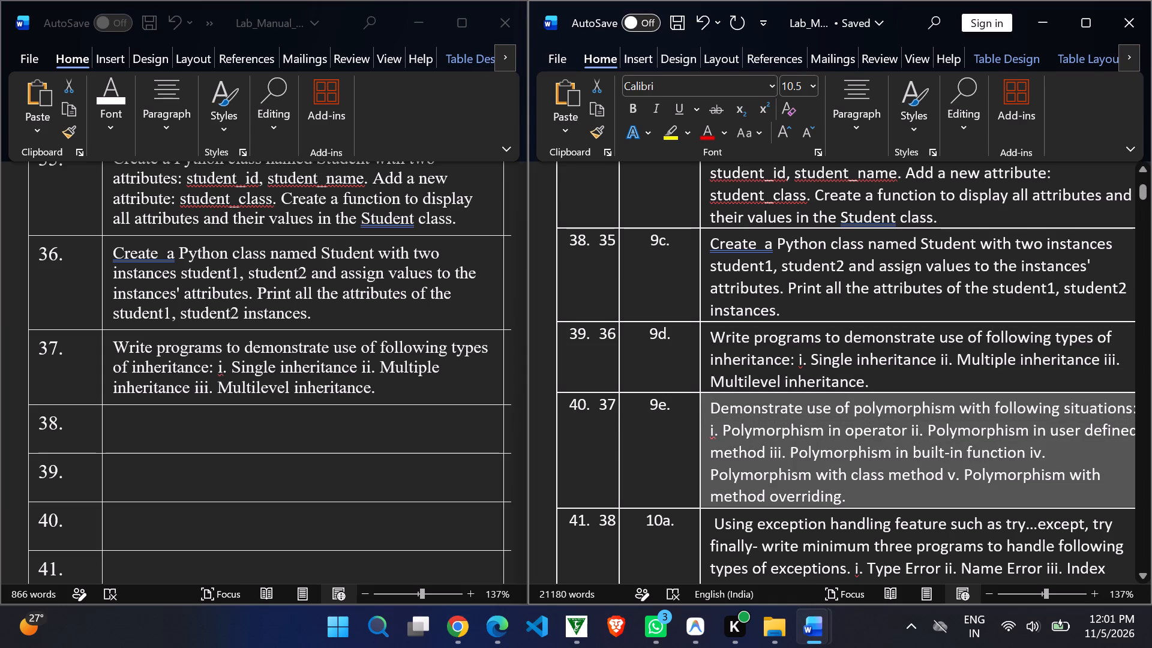
drag(741, 454, 746, 460)
key(ctrl+c)
click(293, 427)
click(293, 427)
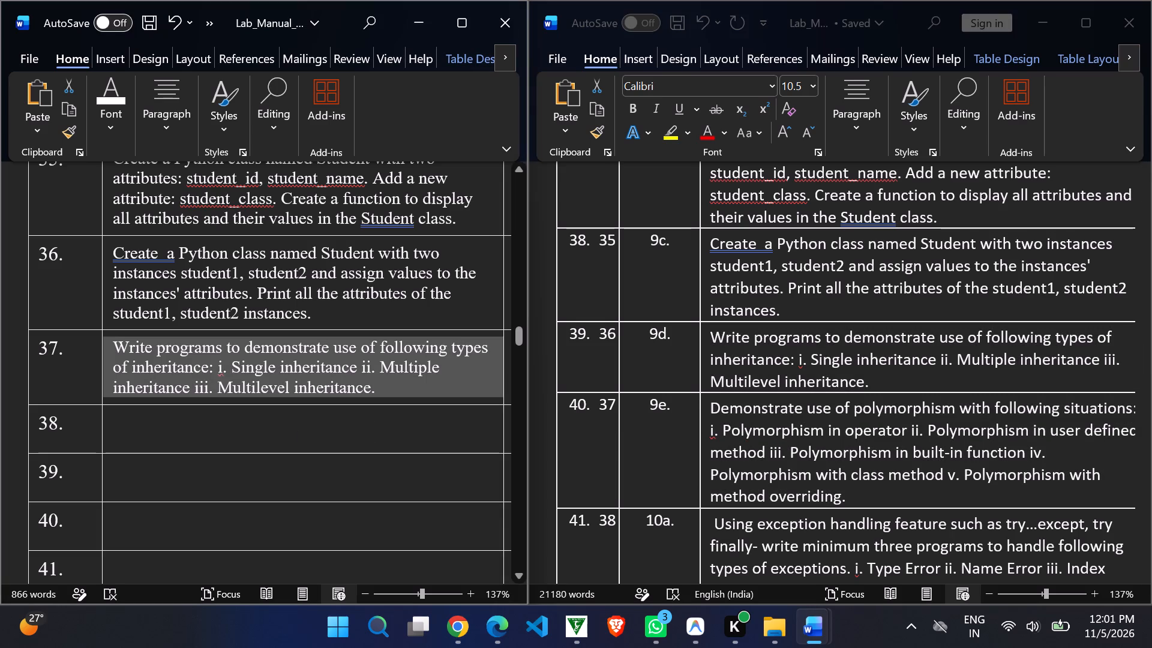
click(293, 427)
key(ctrl+v)
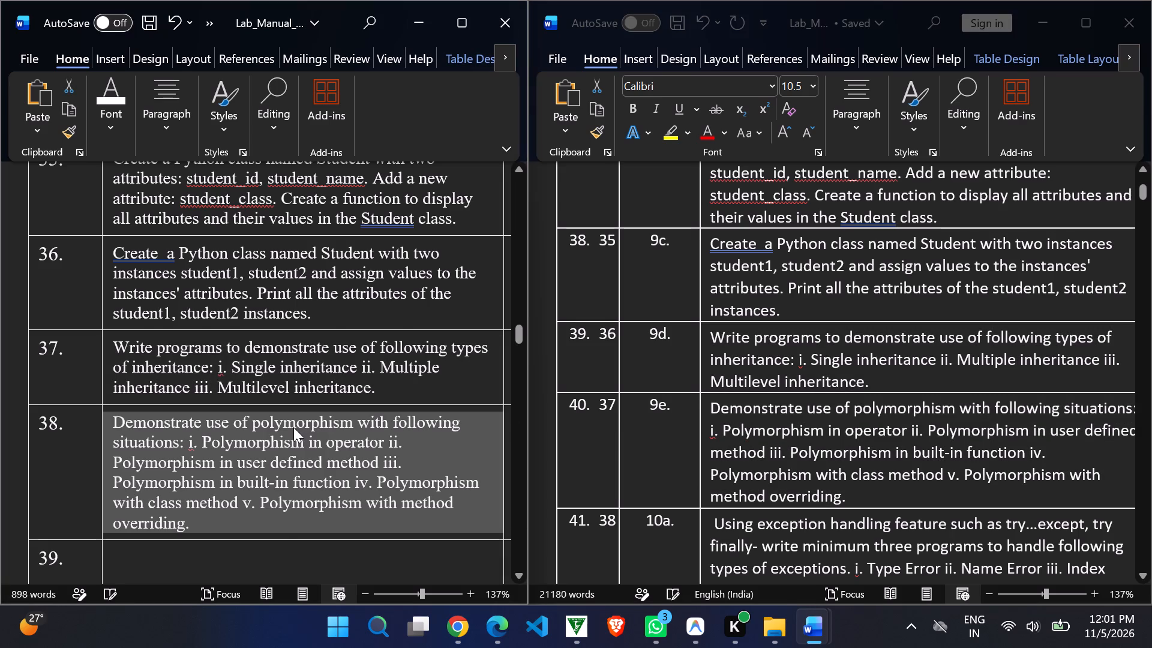
scroll(280, 526, down, 3)
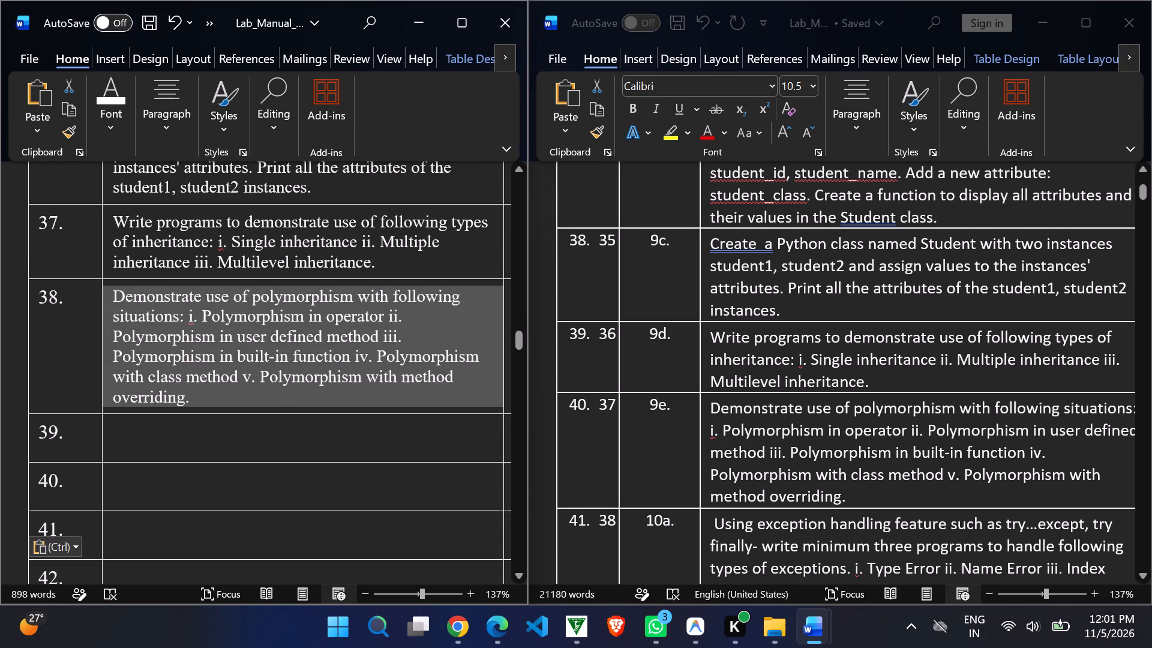
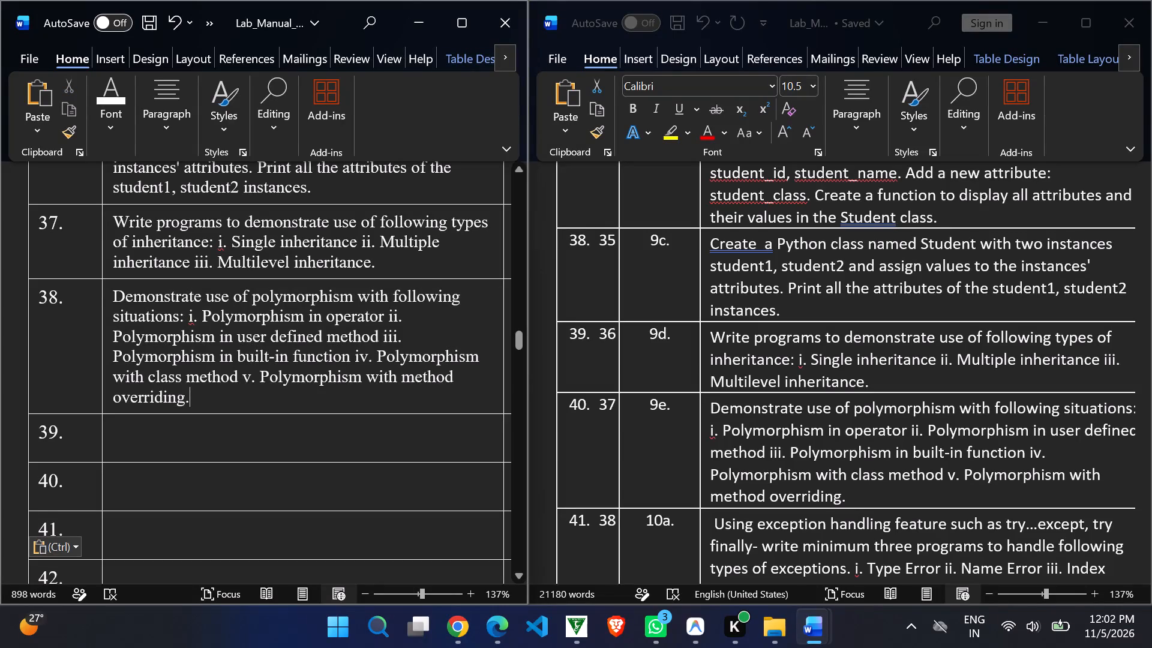
Copy the 10a title about handling exception types with try…except and try finally from the source manual into row 39.
scroll(820, 503, down, 1)
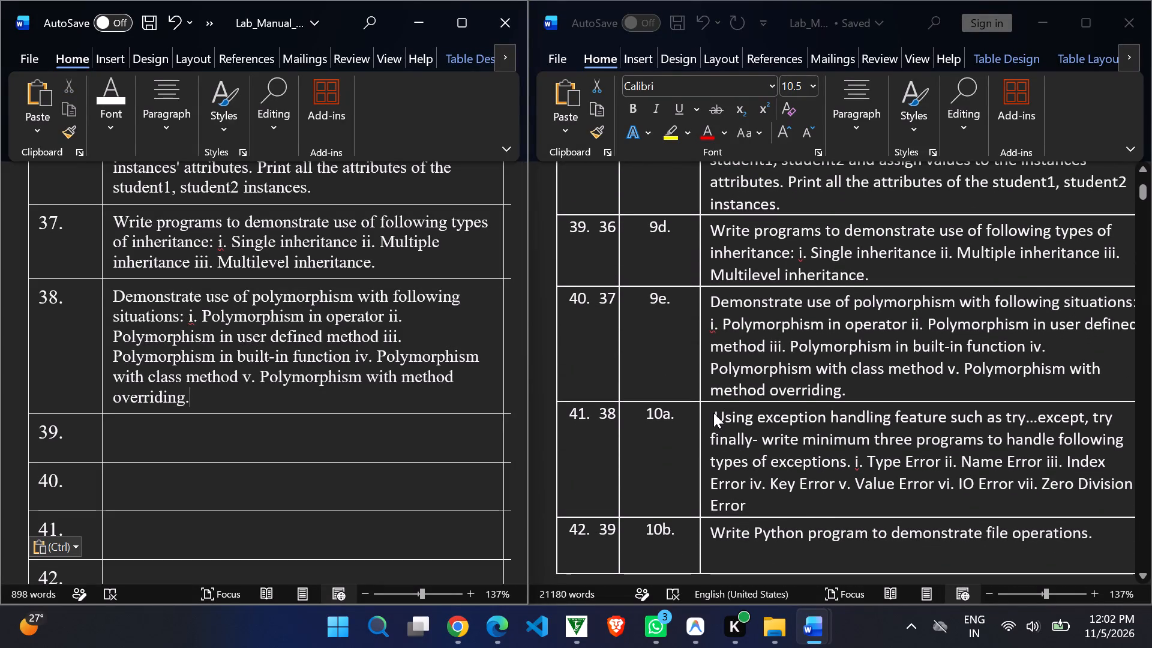
click(713, 413)
drag(713, 413, 793, 495)
key(ctrl+c)
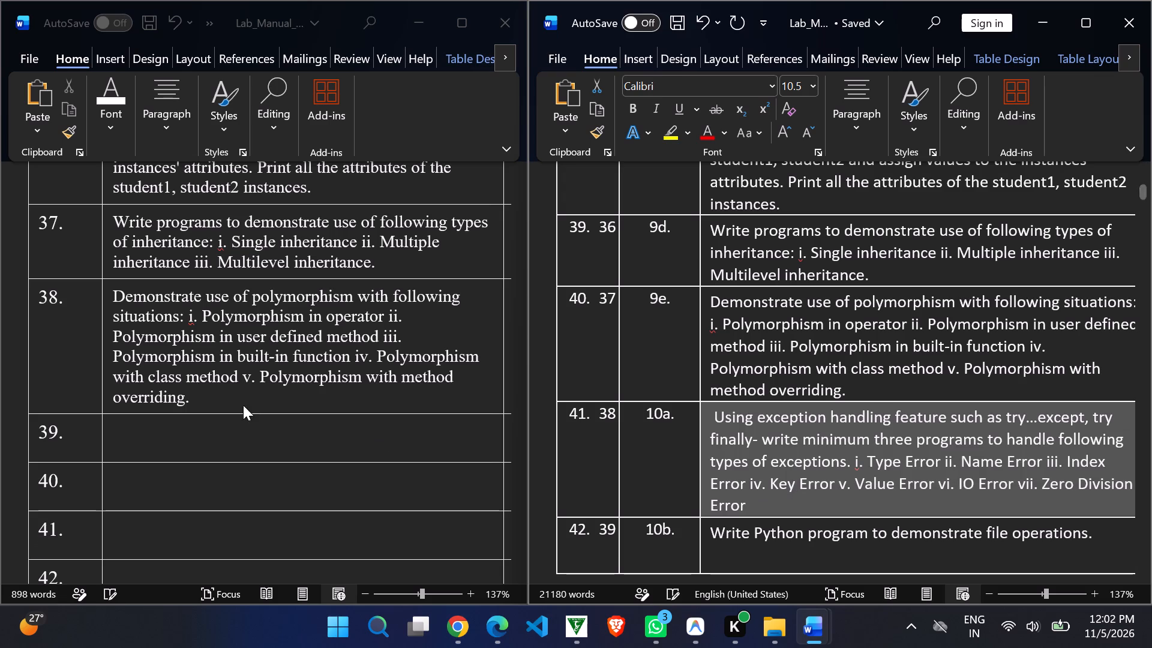
click(244, 431)
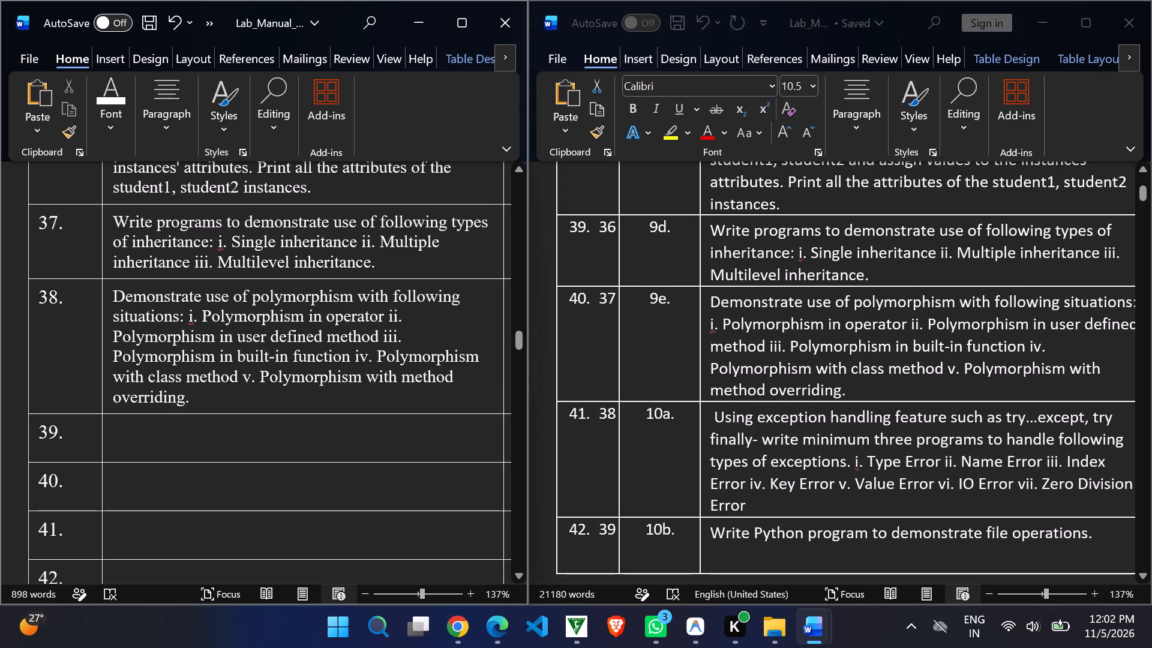
click(233, 435)
key(ctrl+v)
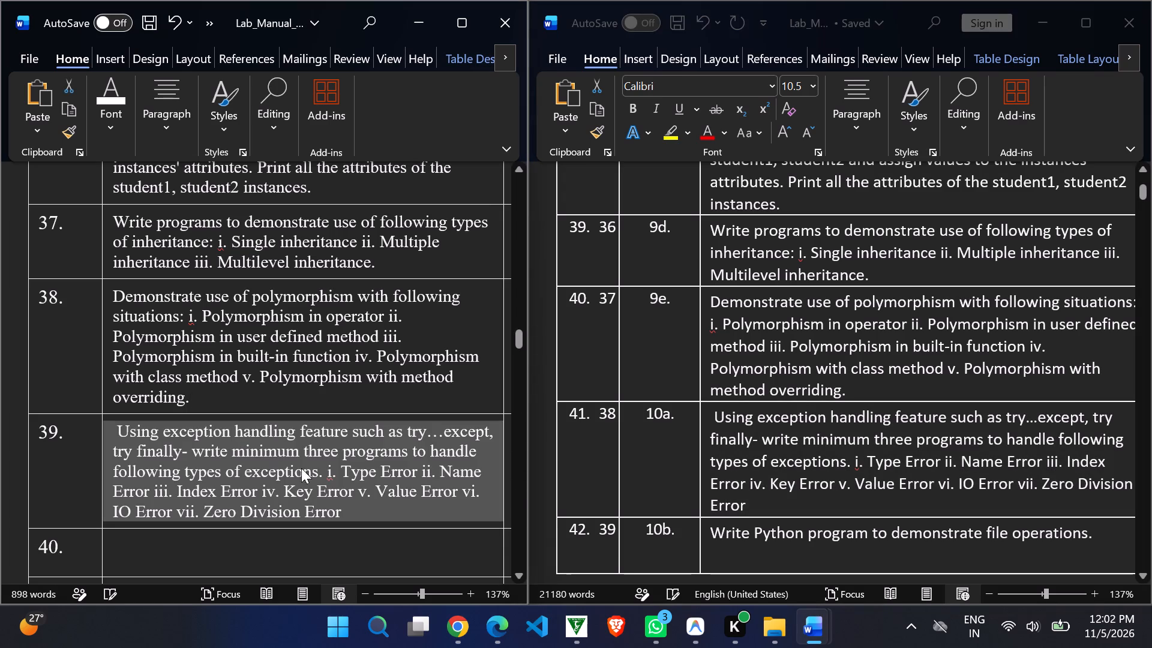
click(380, 505)
Copy the 10b title about demonstrating file operations from the source manual into row 40.
scroll(773, 446, down, 1)
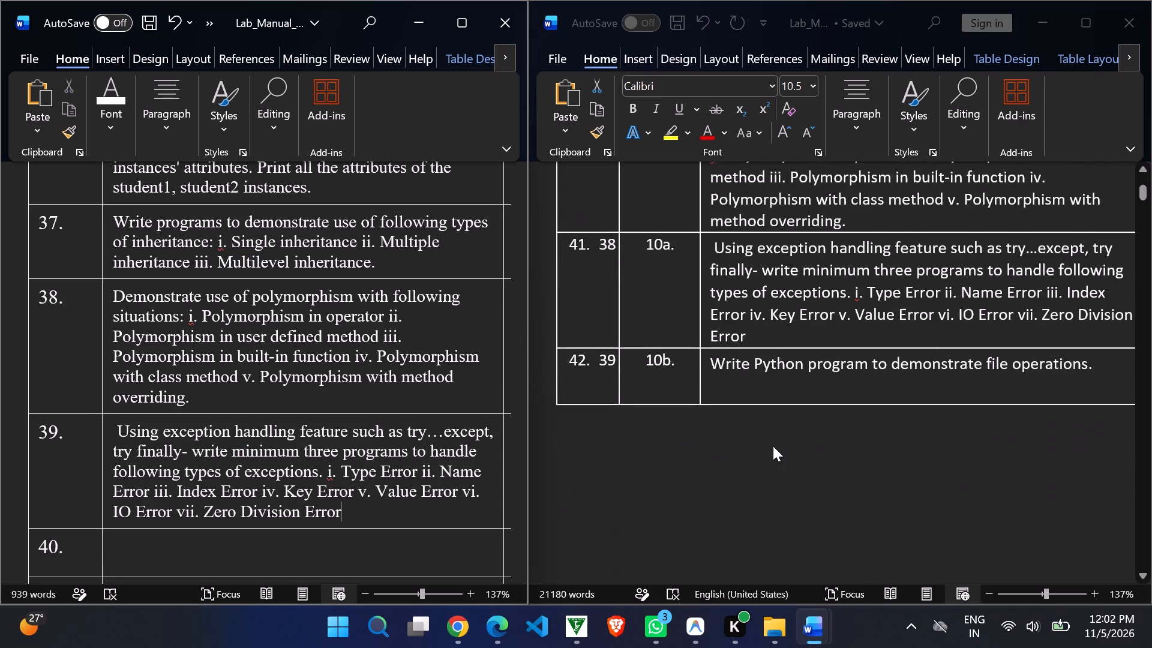
scroll(773, 446, down, 1)
drag(708, 332, 744, 340)
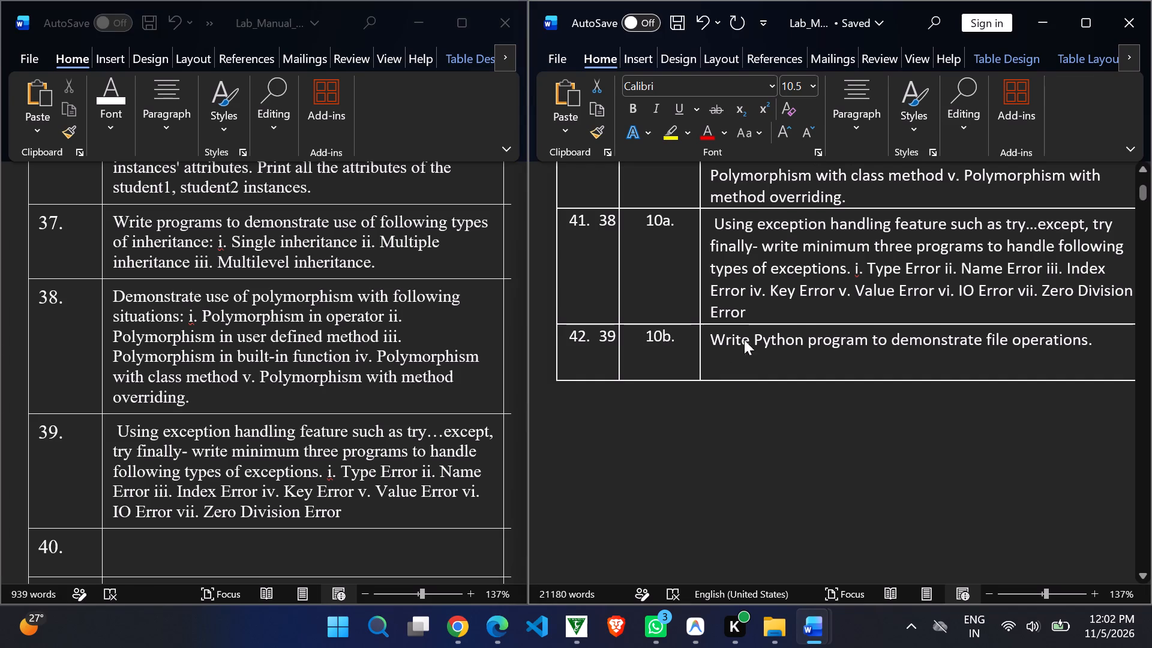
Copy the 10b title about demonstrating file operations from the source manual into row 40 of the editable manual's table.
drag(744, 340, 821, 350)
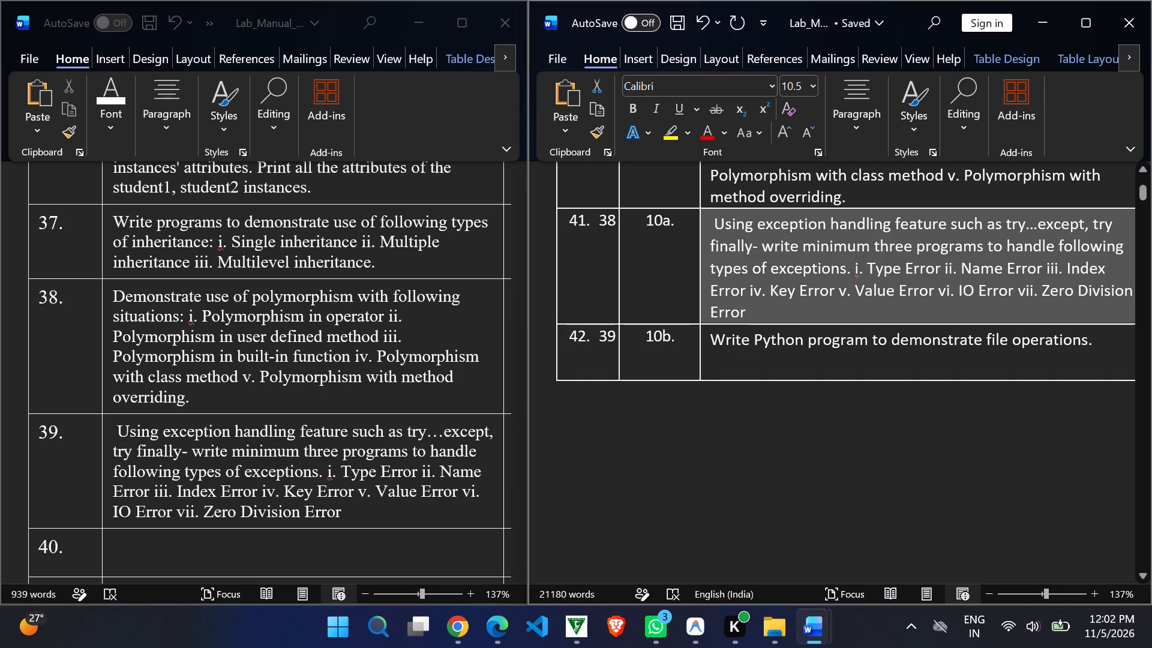
click(711, 336)
drag(711, 336, 1111, 337)
key(ctrl+c)
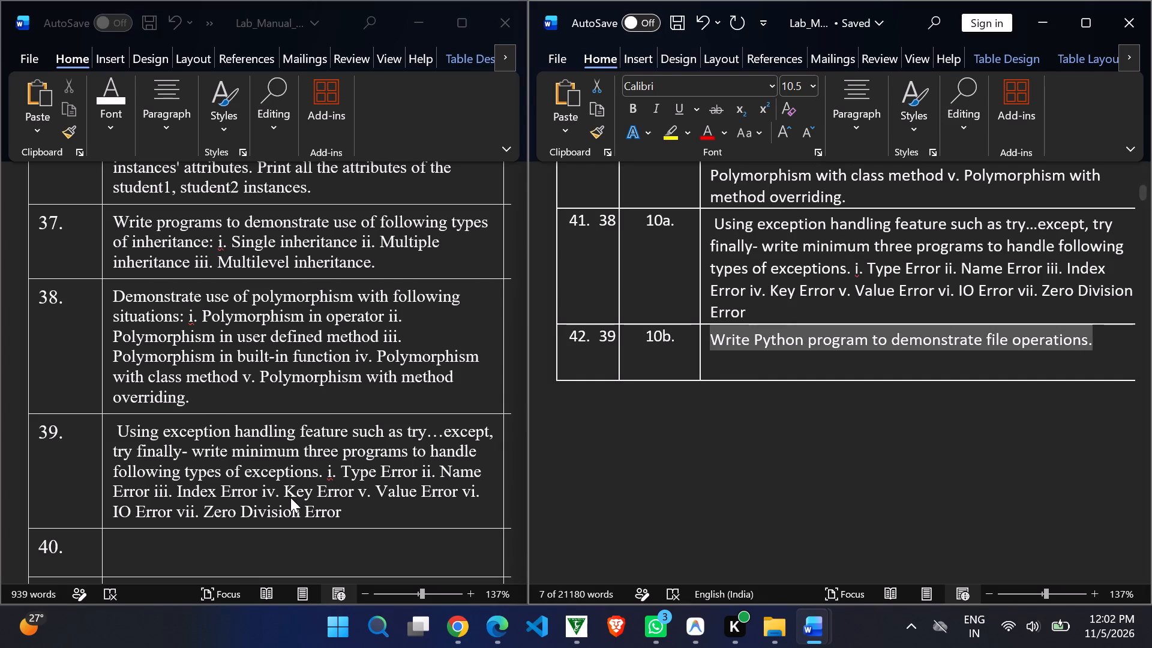
scroll(290, 497, down, 1)
click(281, 345)
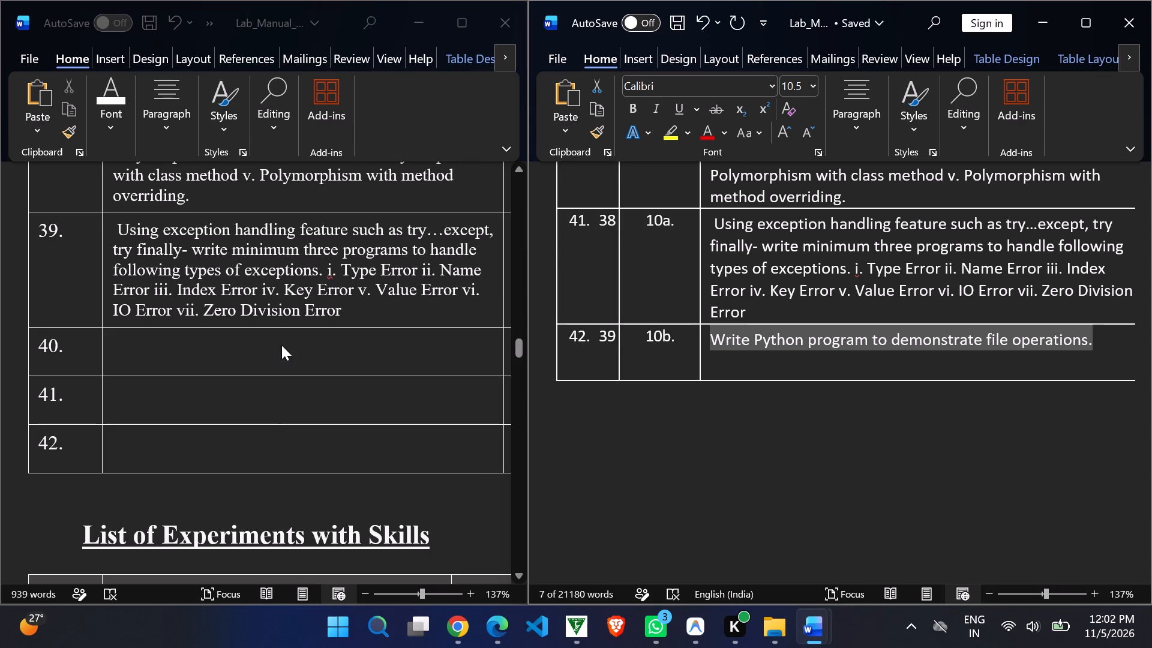
click(272, 349)
key(ctrl+v)
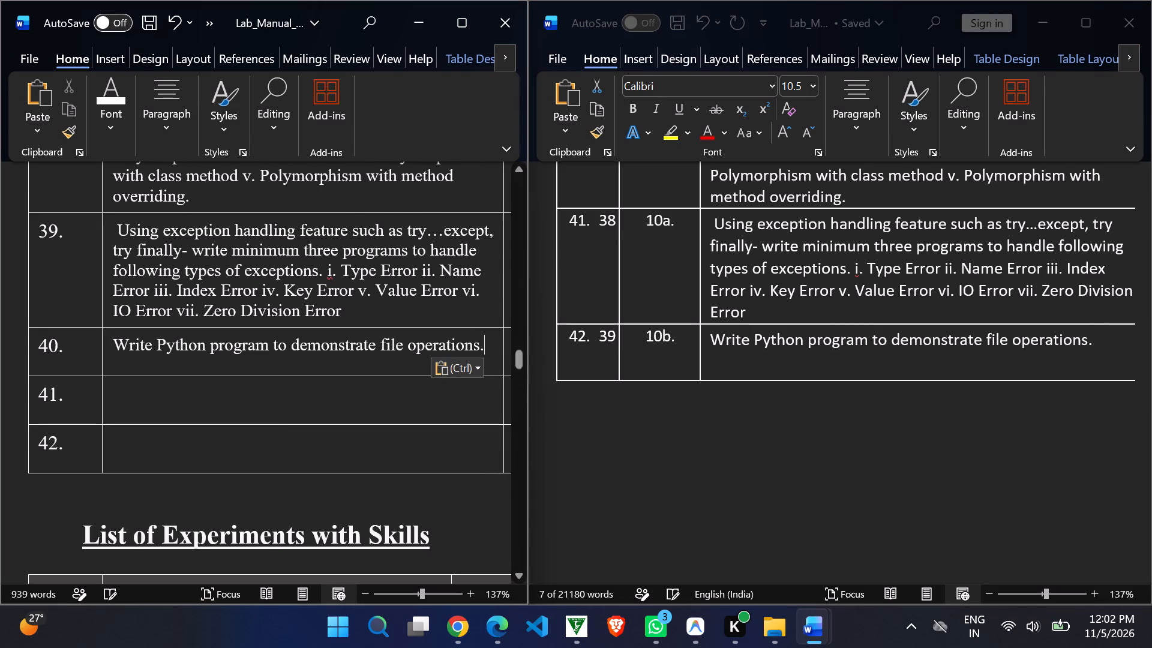
Close the source manual and maximize the editable lab manual's window.
click(1130, 28)
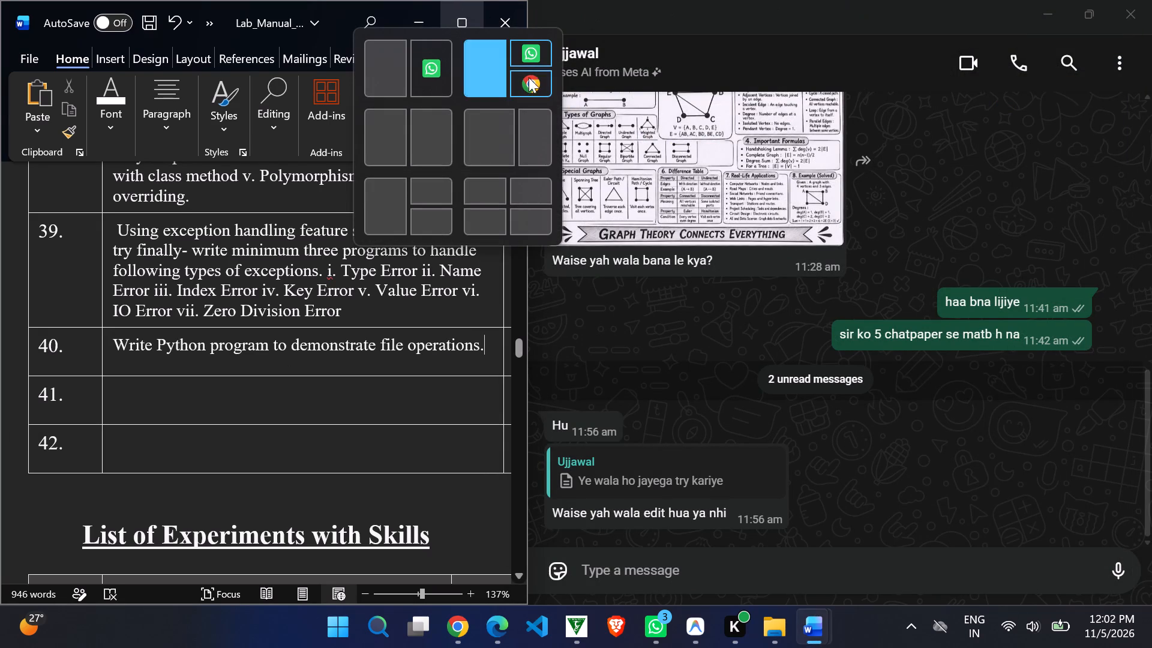
click(464, 17)
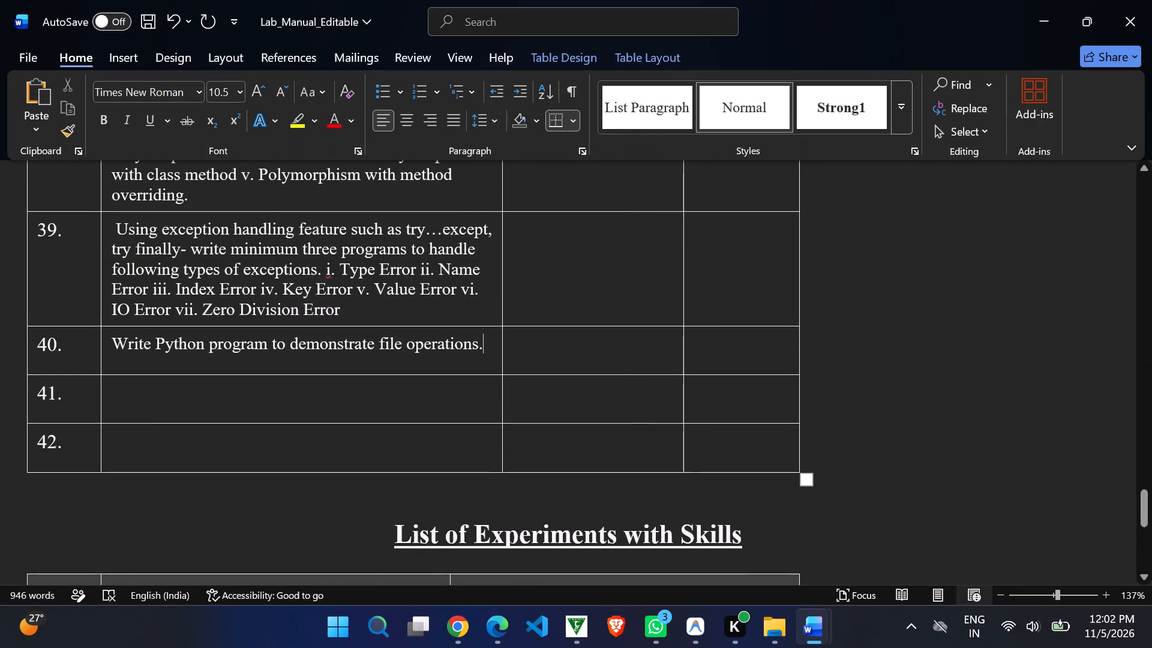
Delete the entire empty row 41 from the program table.
right_click(451, 397)
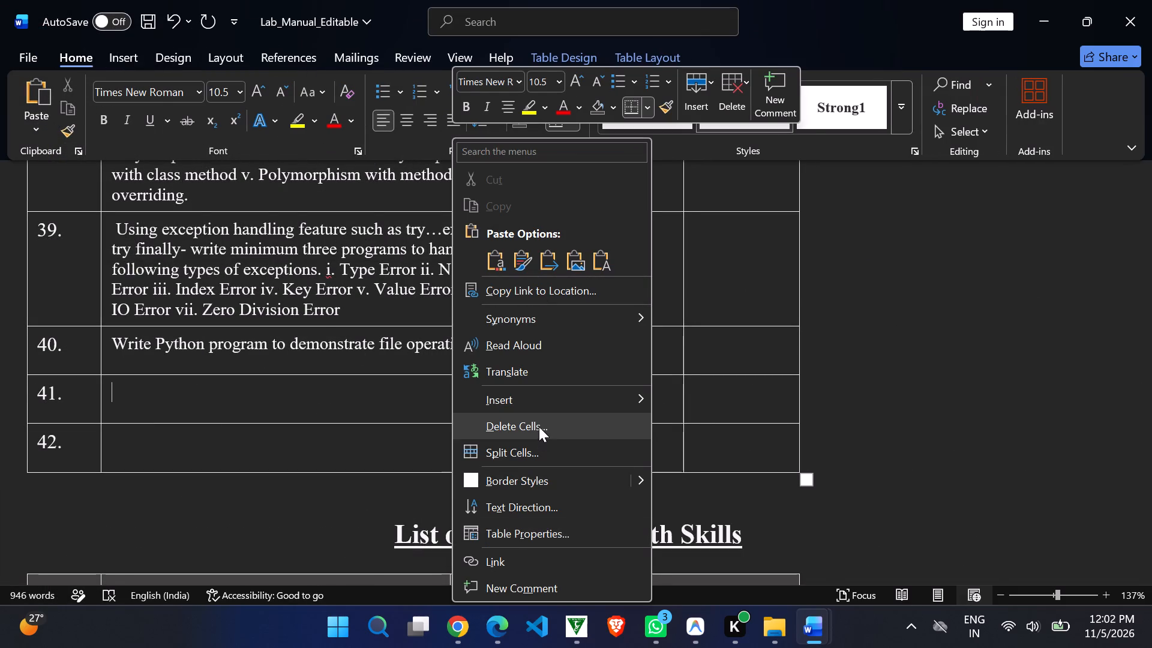
click(539, 427)
click(521, 297)
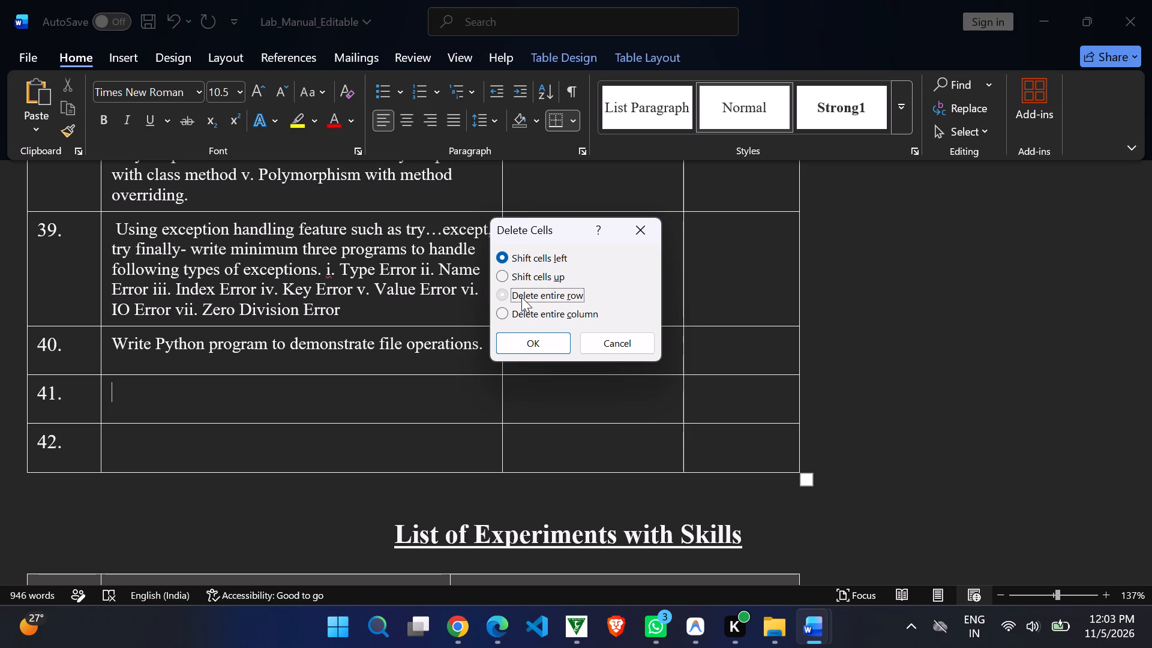
Delete the empty rows 41 and 42 entirely from the end of the experiments table.
click(515, 338)
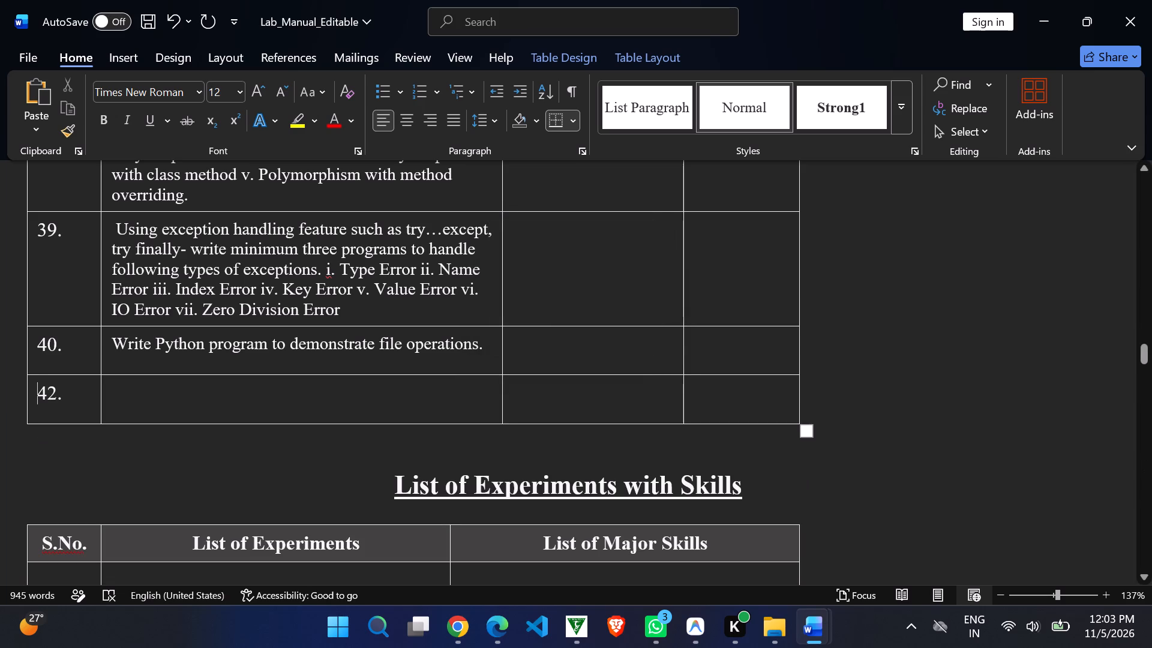
right_click(463, 397)
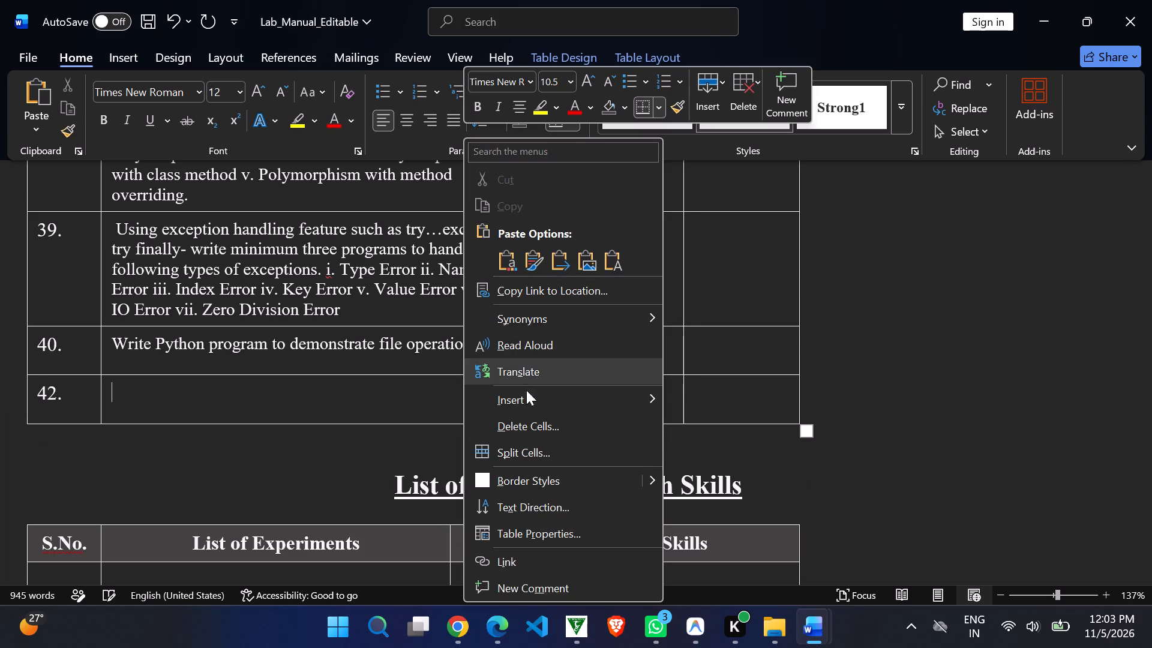
click(533, 421)
double_click(530, 287)
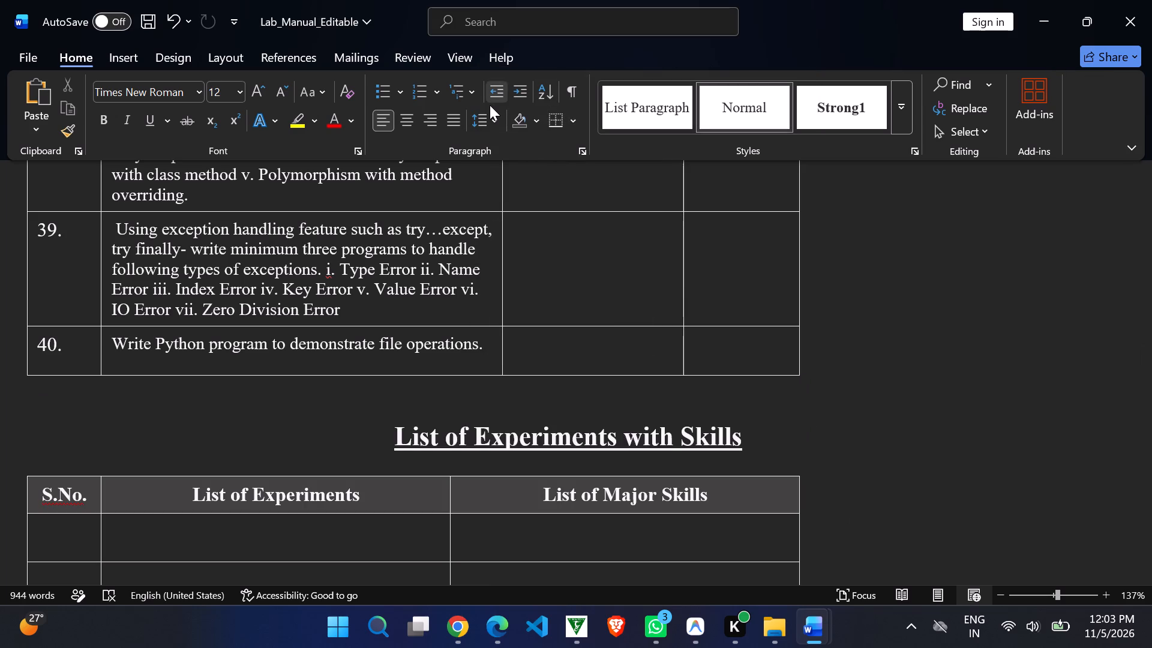
Save a copy of the document in the Downloads folder as a Word Document named Lab_Manual.
click(32, 51)
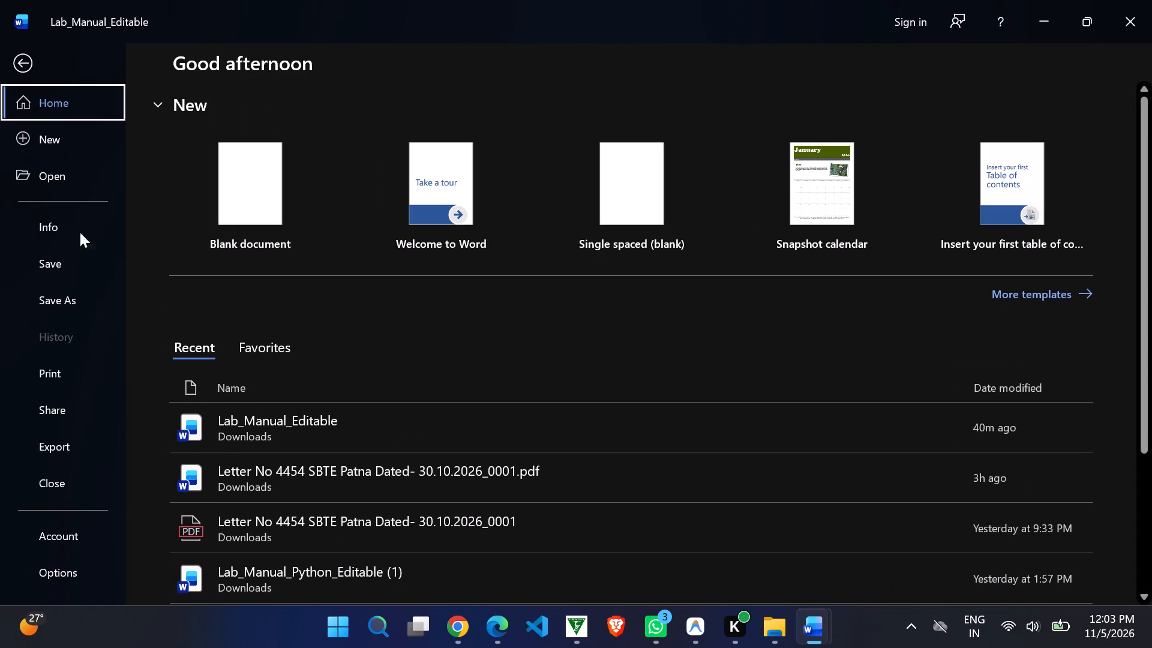
click(59, 301)
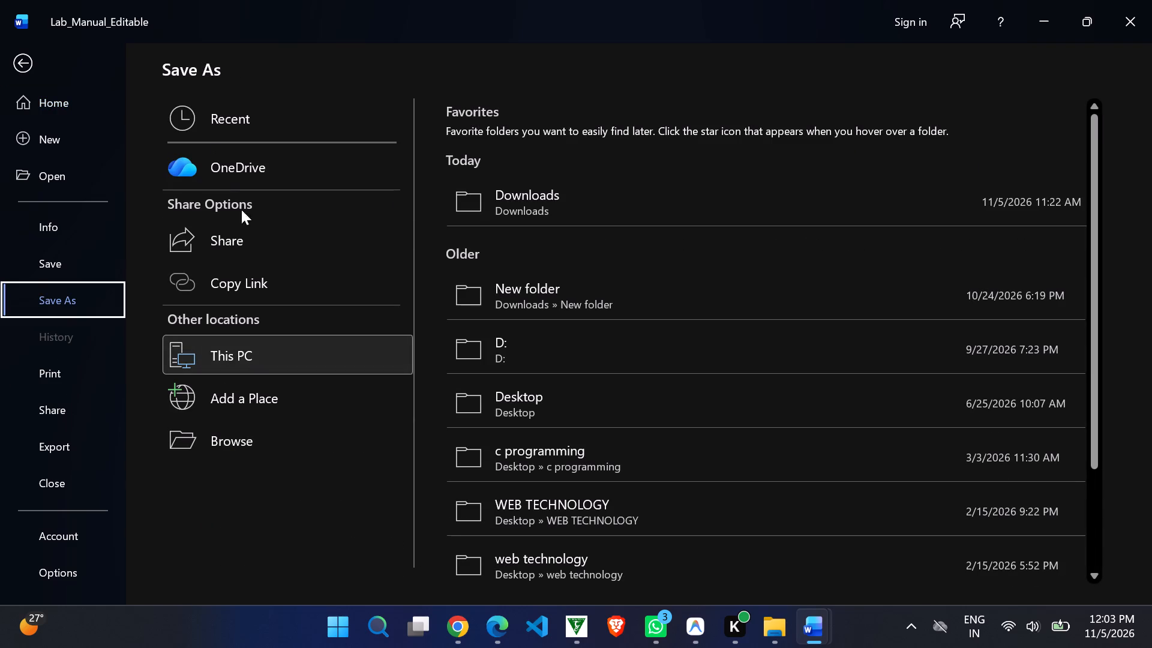
click(488, 189)
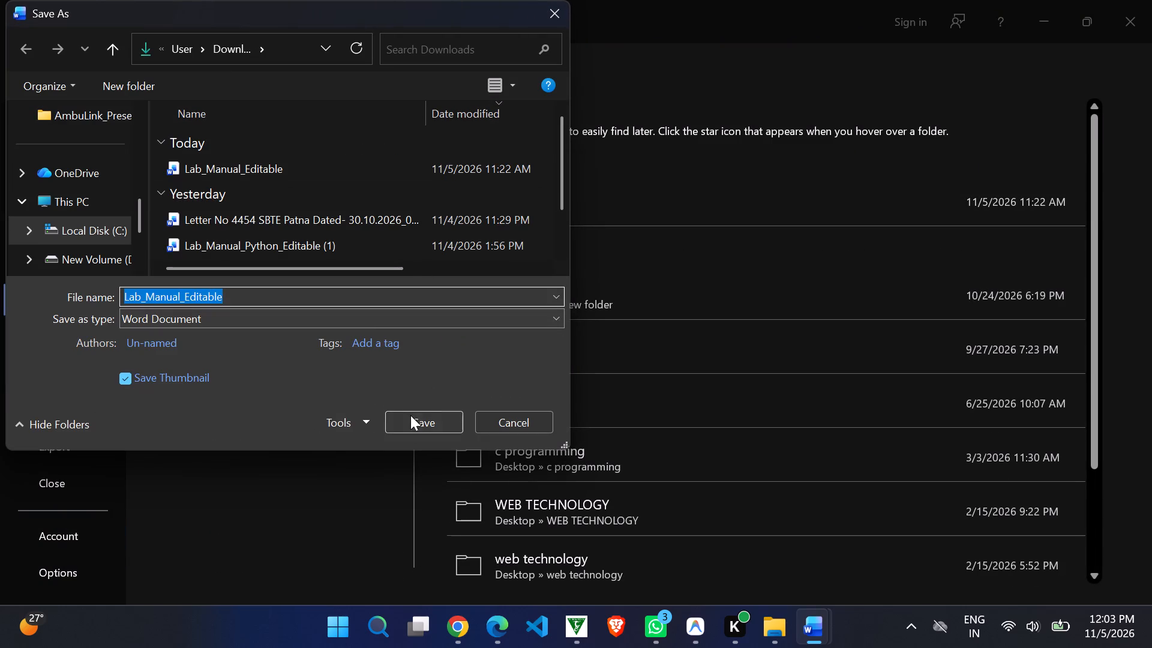
click(354, 304)
click(354, 304)
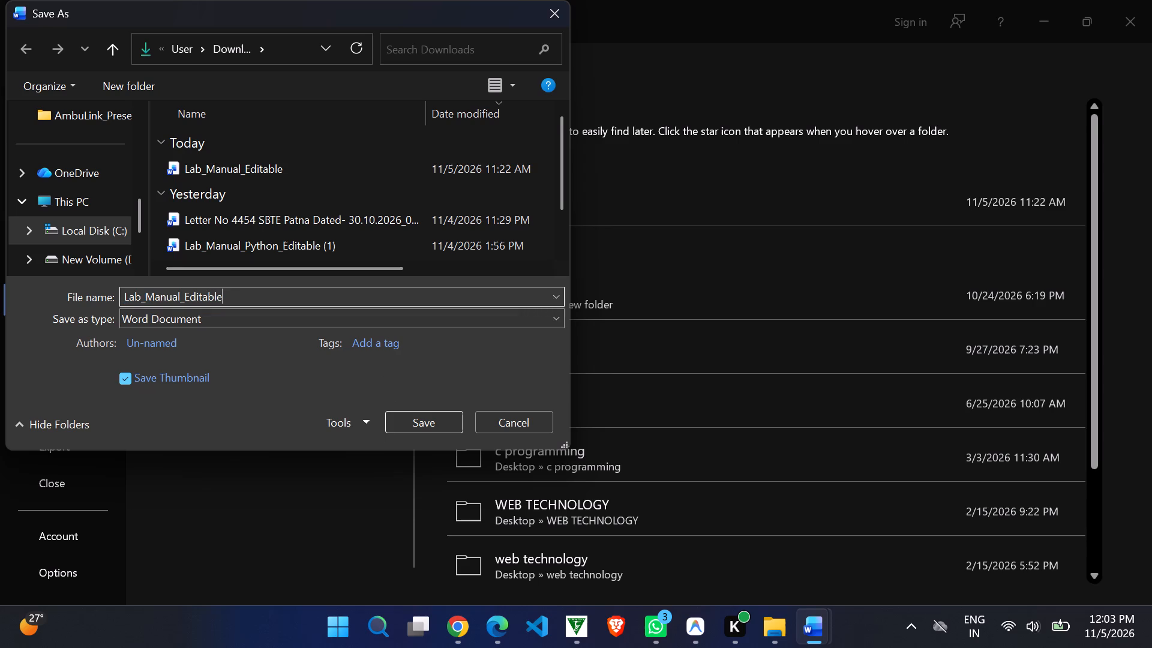
key(BackSpace)
key(BackSpace)
key(BackSpace)
key(BackSpace)
key(BackSpace)
key(BackSpace)
key(BackSpace)
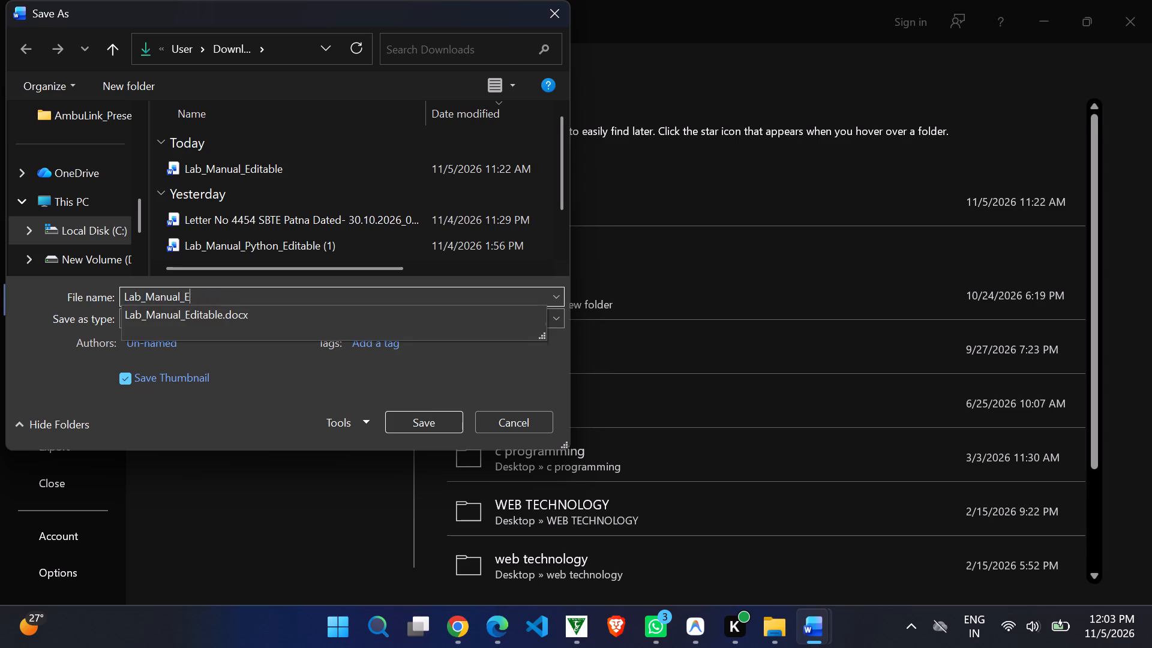
key(BackSpace)
key(BackSpace)
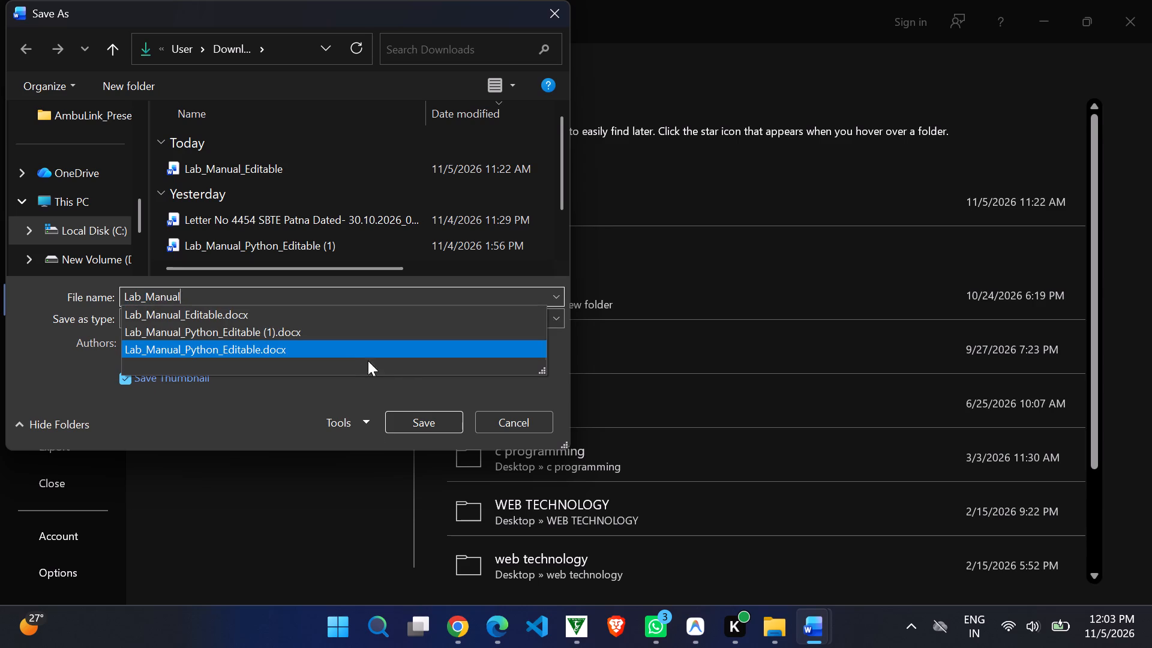
click(407, 425)
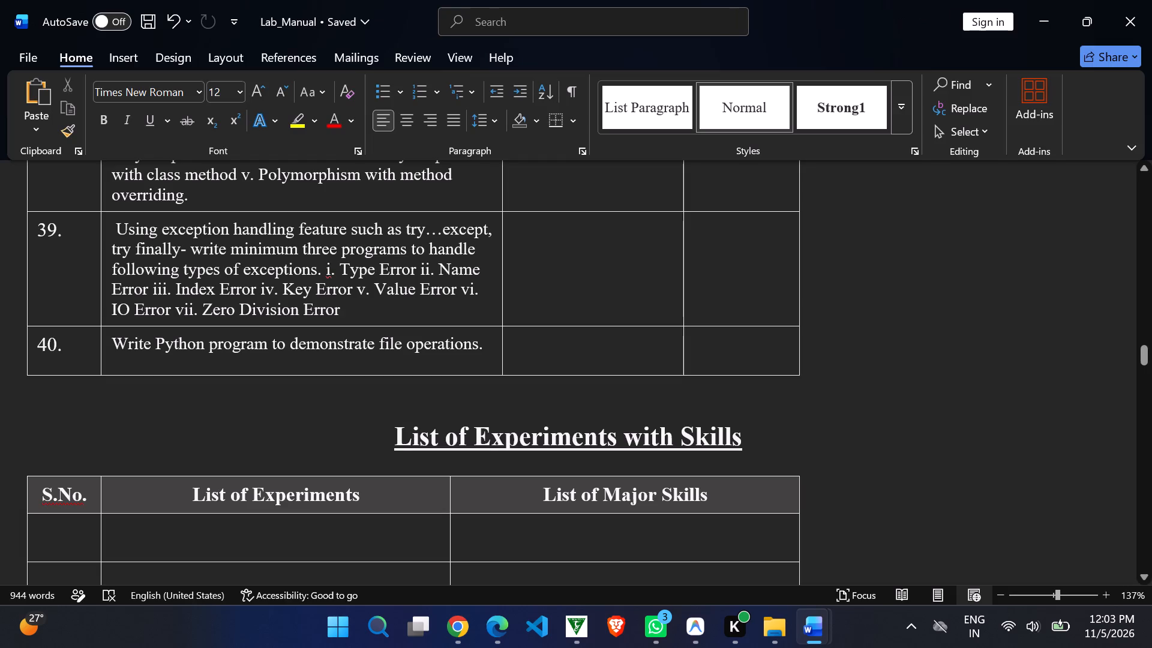
Switch to WhatsApp.
click(652, 641)
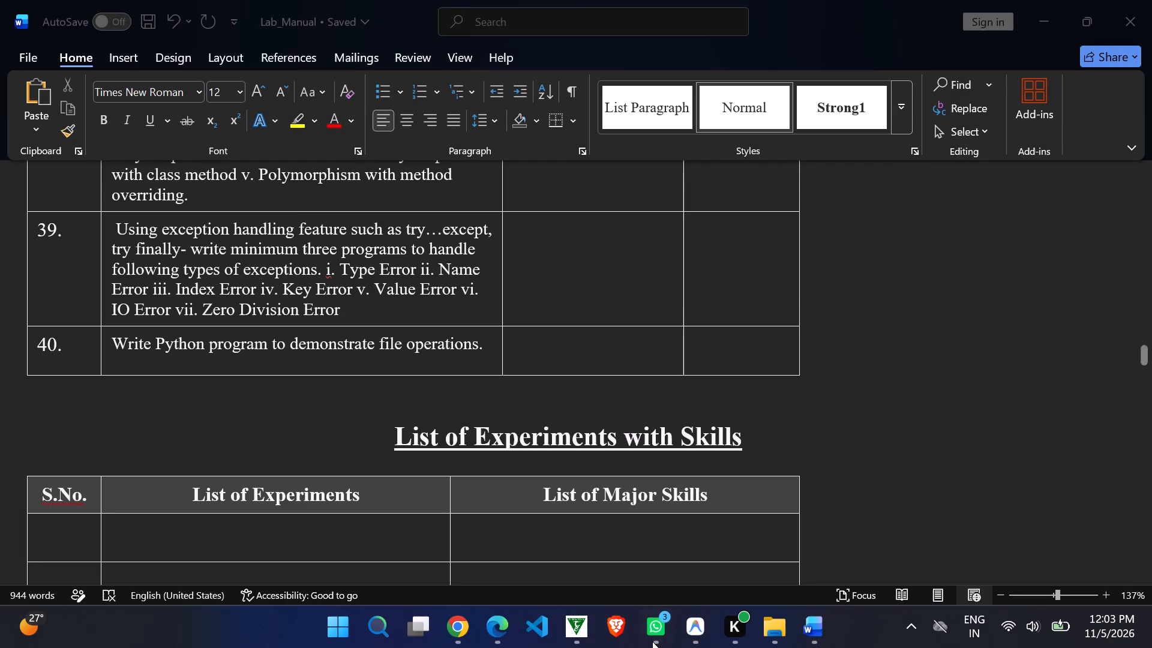
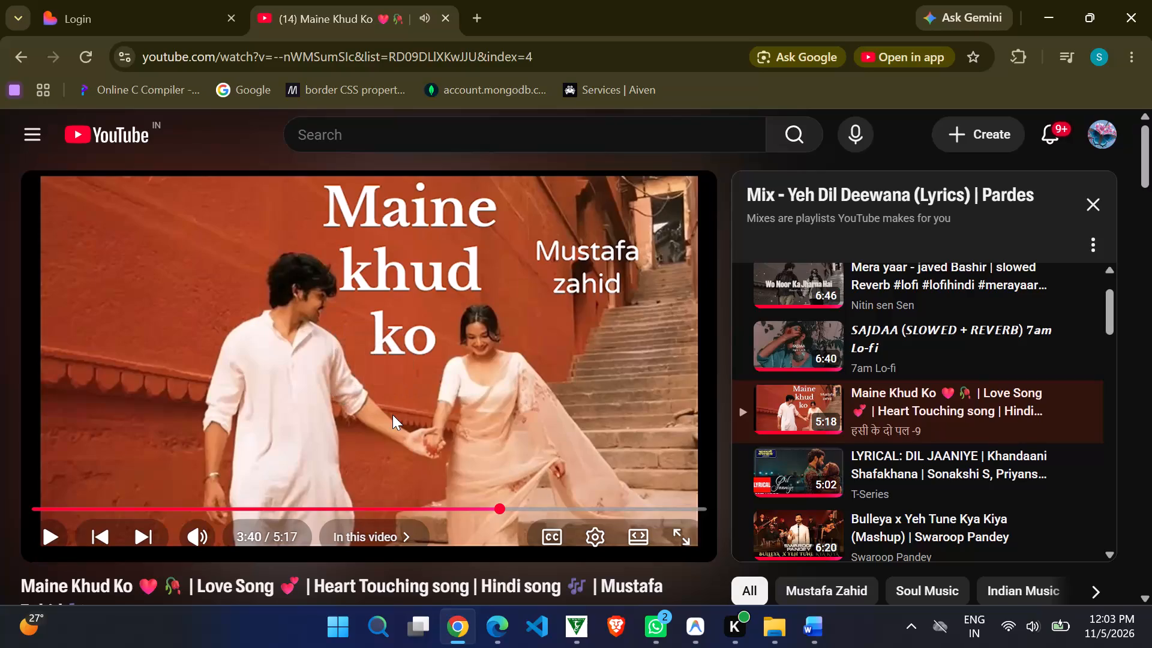
Switch back to the Lab_Manual document in Word.
click(817, 614)
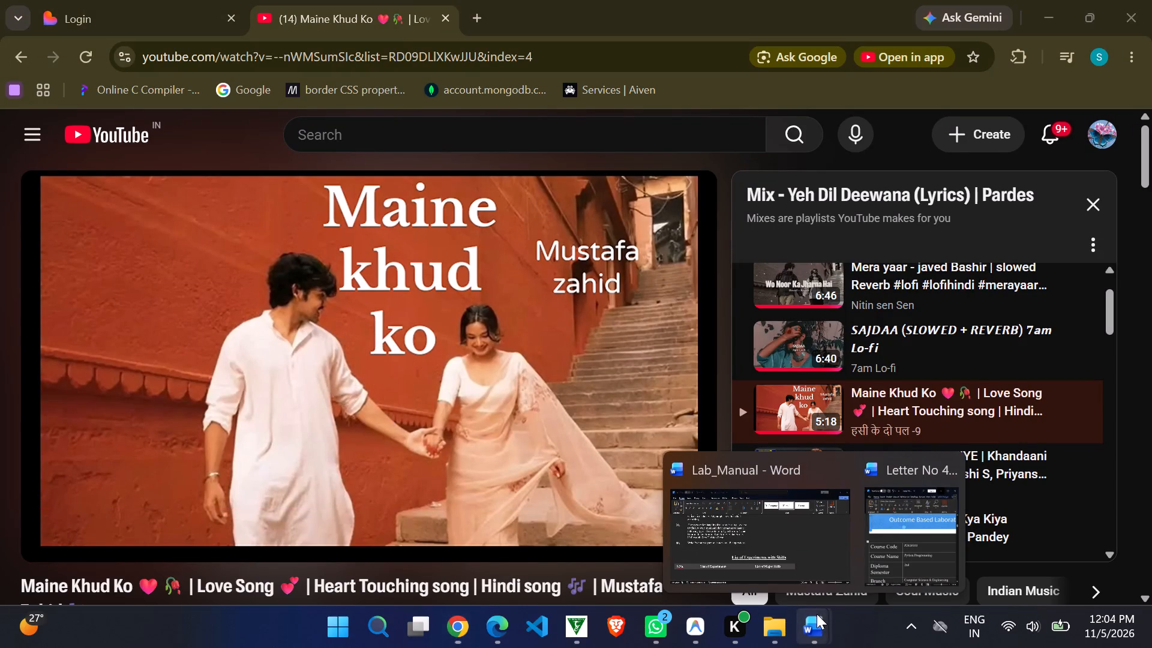
click(817, 550)
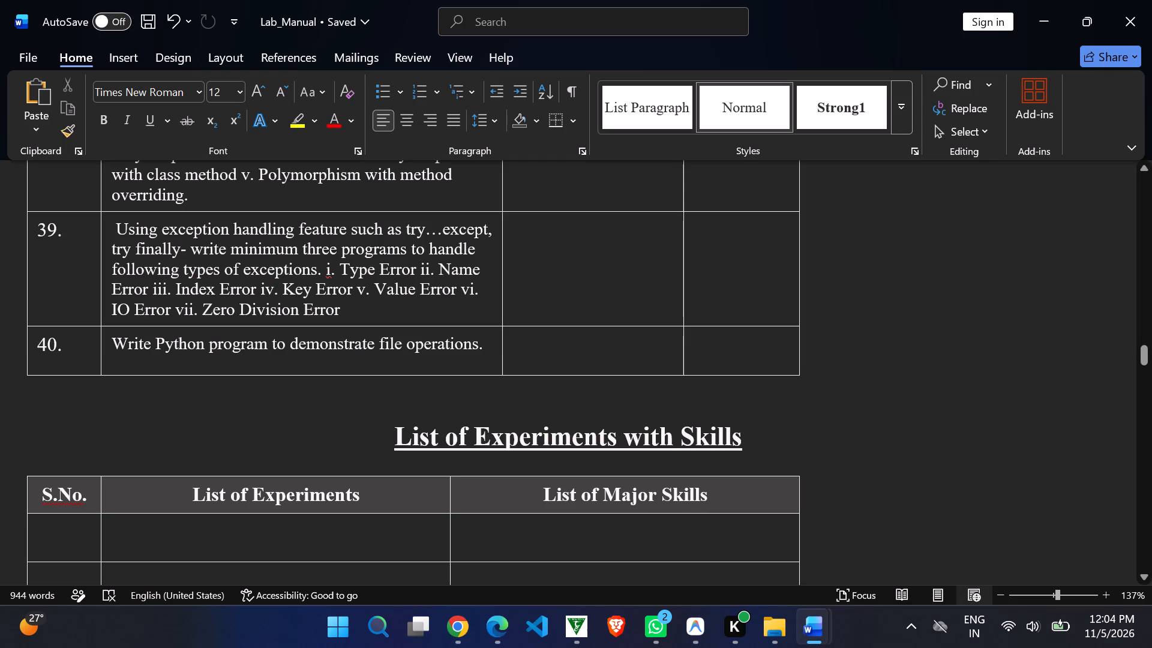
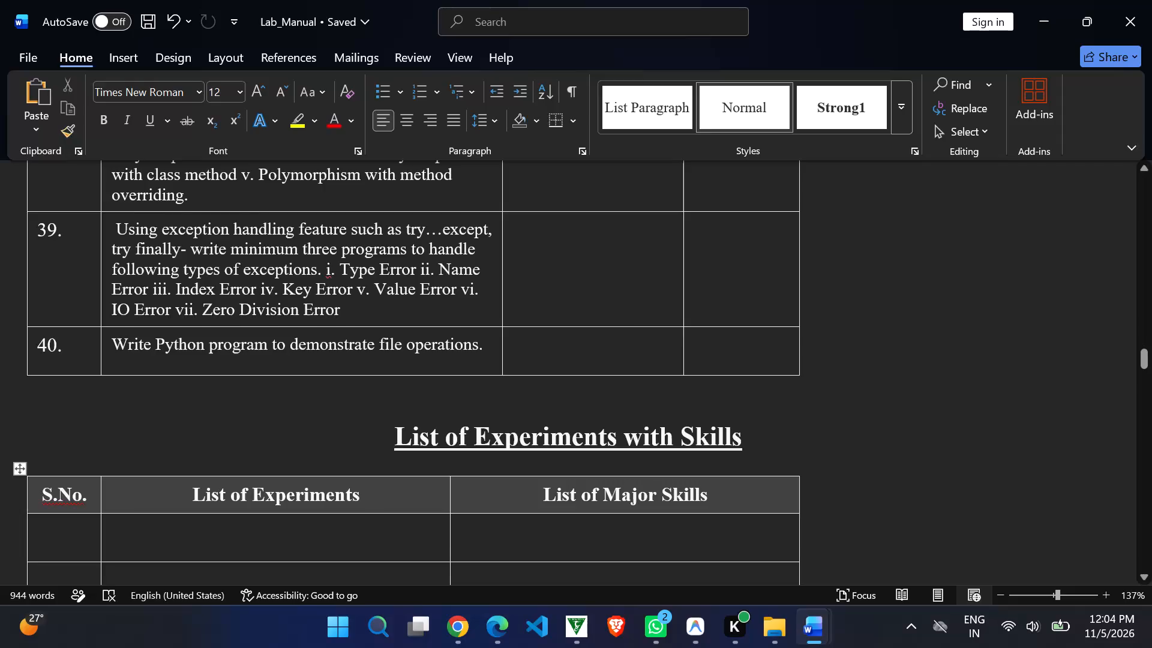
Review the rest of the manual, from the List of Experiments with Skills table through the Experiment-1 template to the For faculty section.
scroll(782, 500, down, 2)
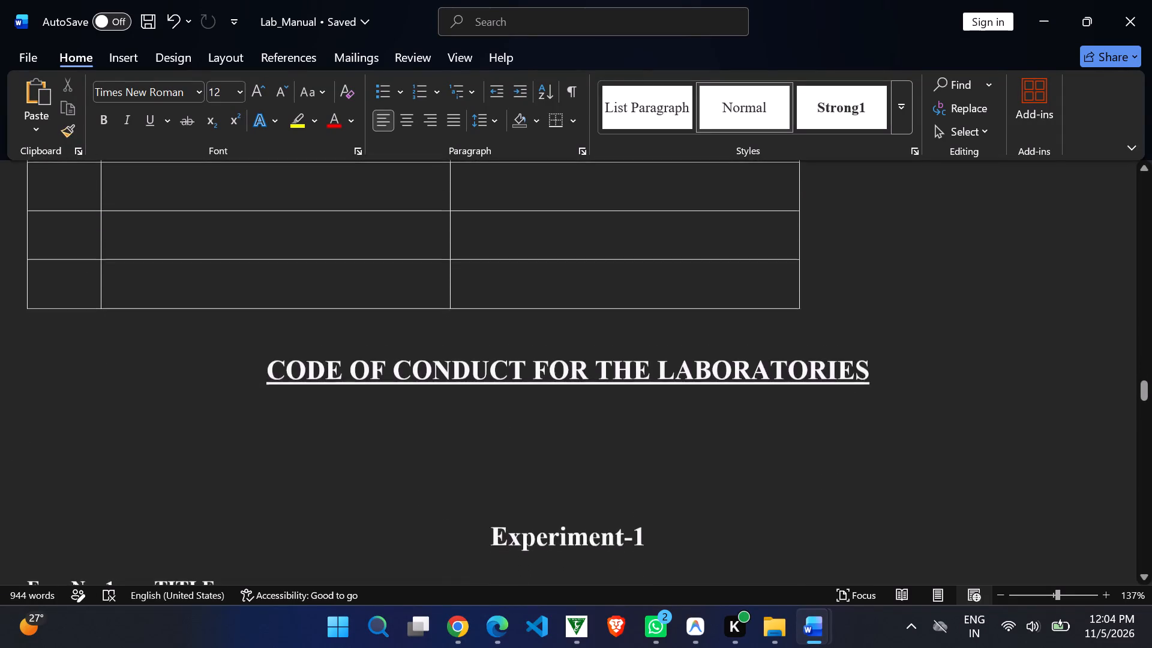
scroll(782, 500, down, 2)
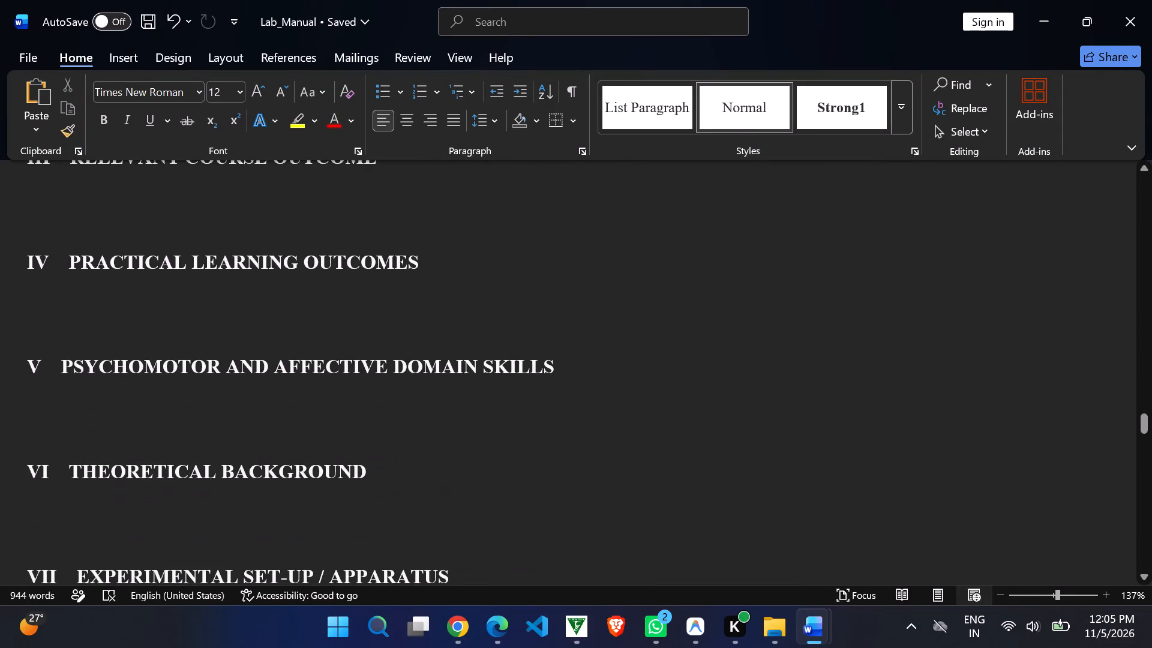
scroll(782, 500, down, 1)
scroll(782, 500, up, 1)
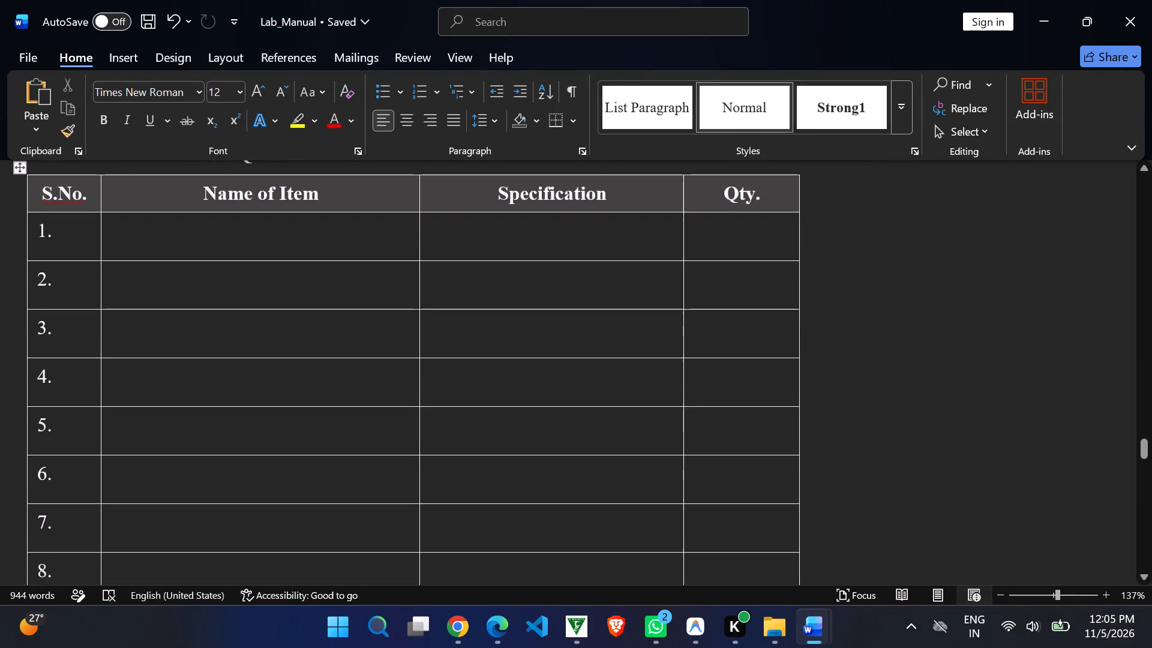
scroll(782, 500, up, 1)
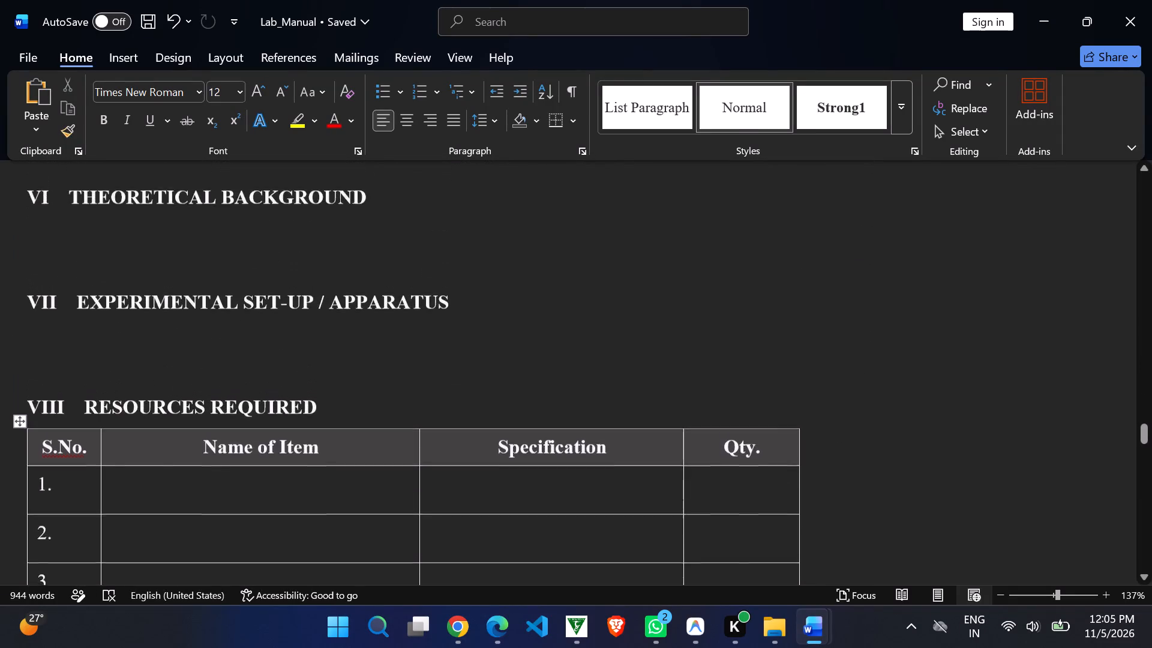
scroll(782, 500, up, 2)
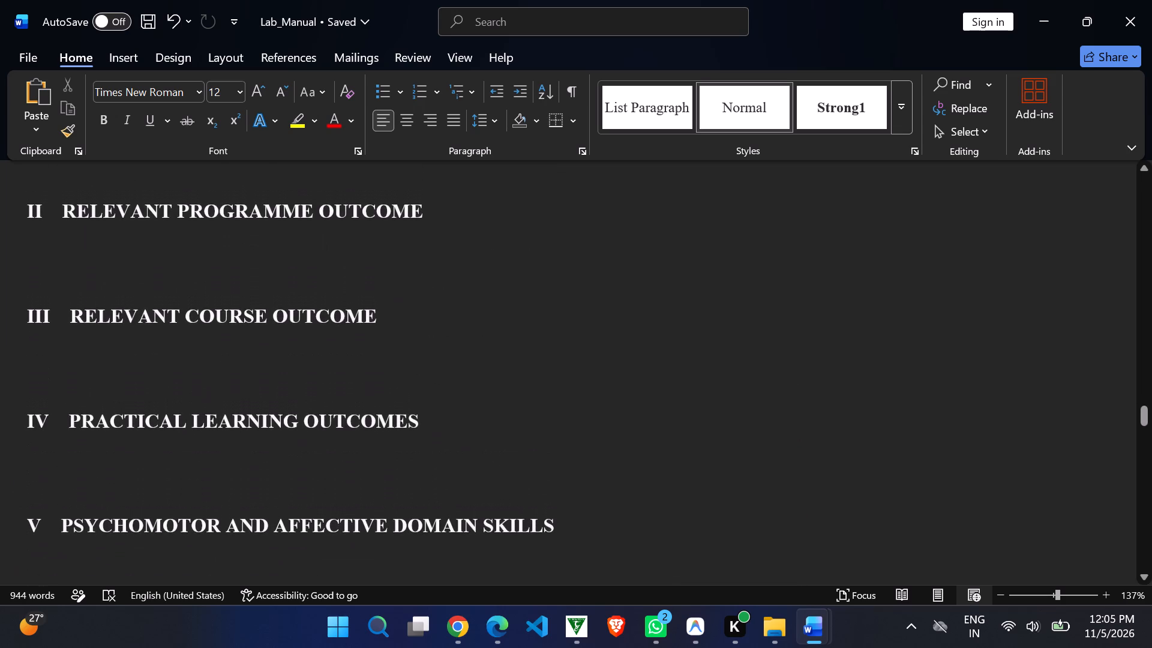
scroll(782, 500, down, 1)
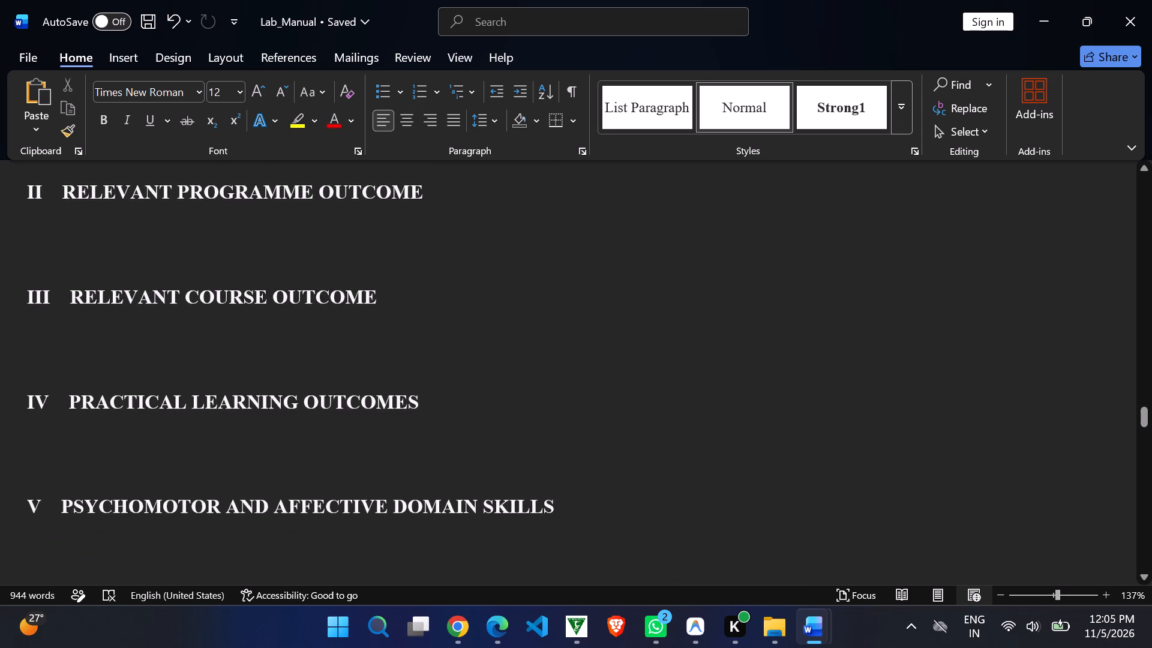
scroll(782, 500, down, 2)
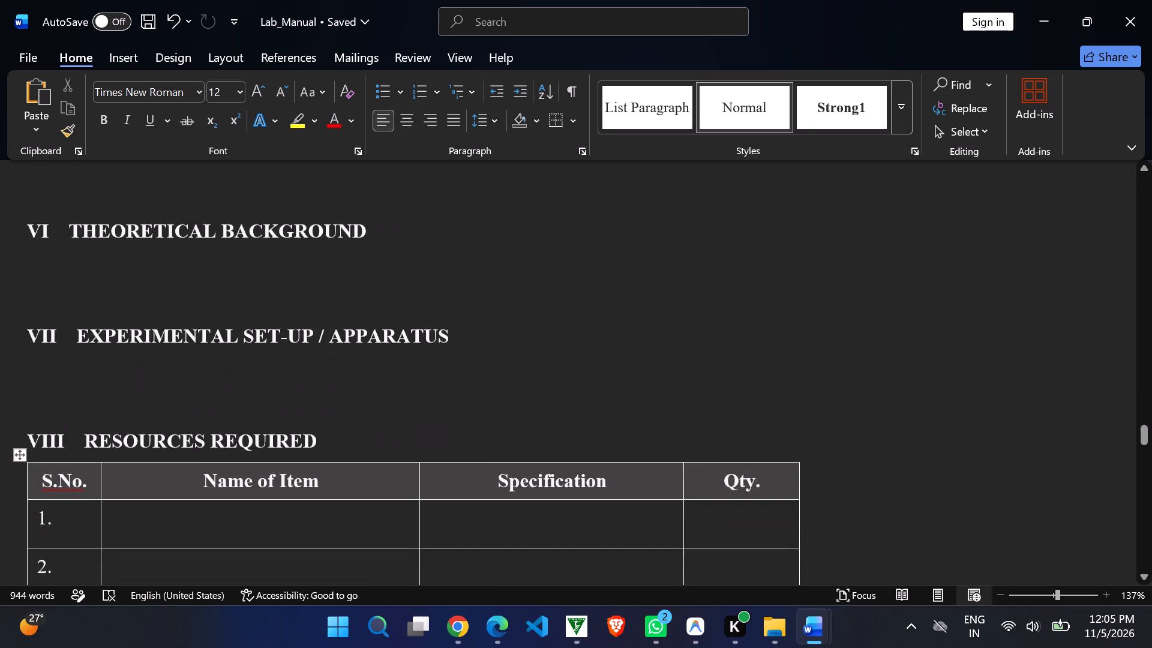
scroll(782, 500, down, 2)
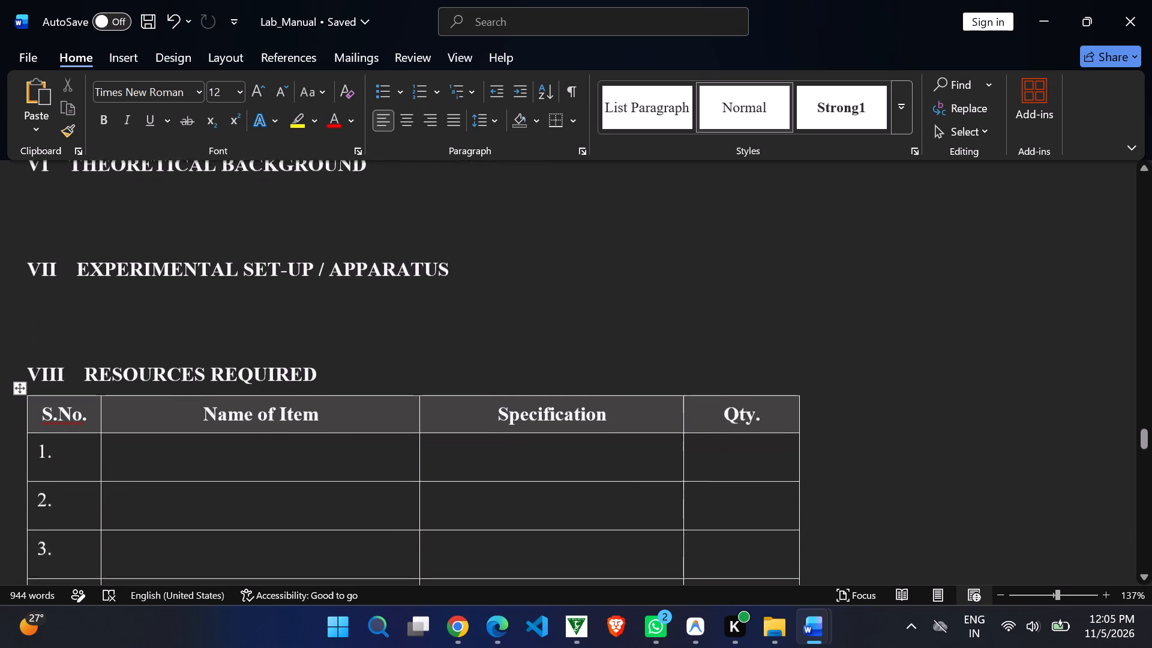
scroll(782, 500, down, 2)
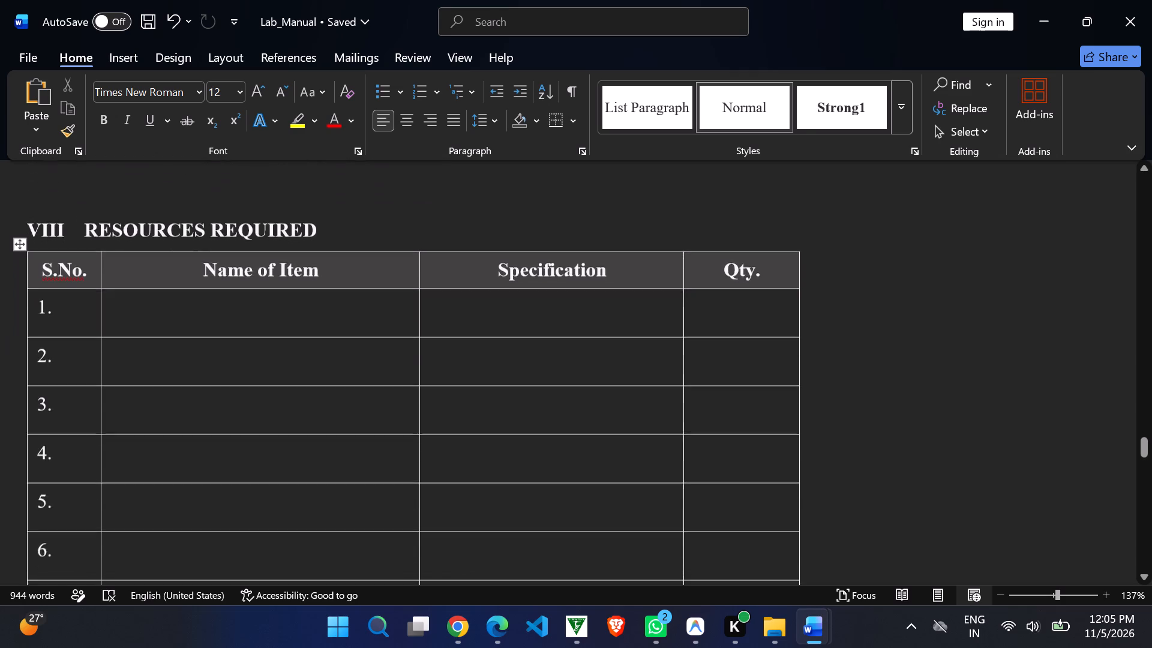
scroll(782, 500, down, 1)
scroll(782, 500, left, 1)
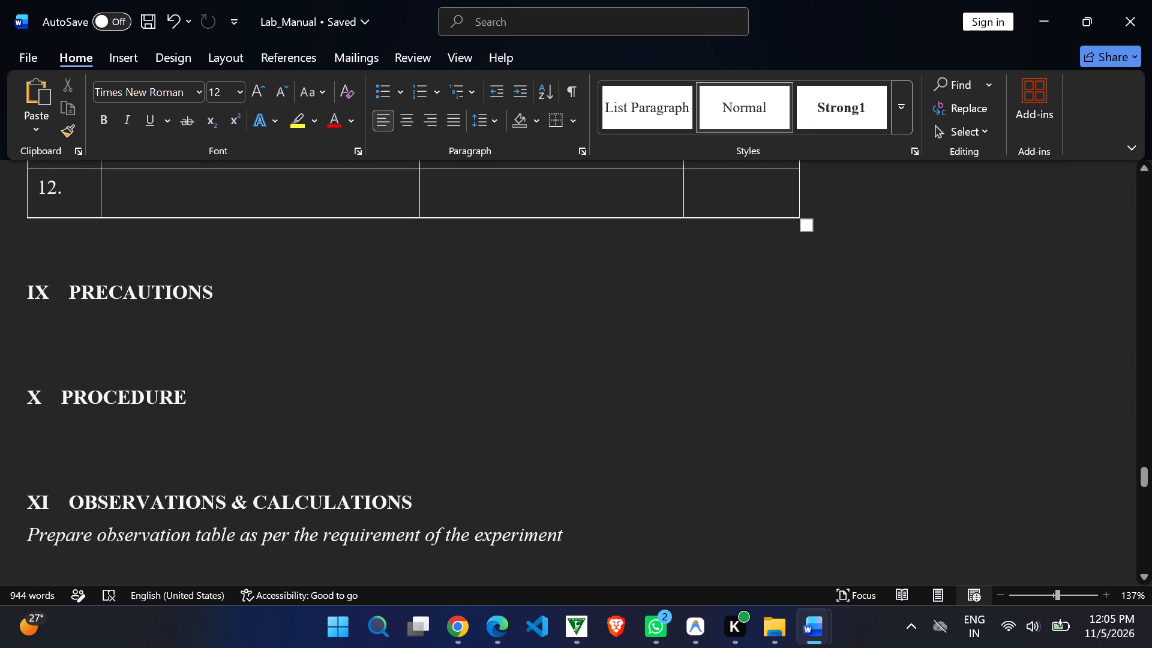
scroll(782, 500, left, 1)
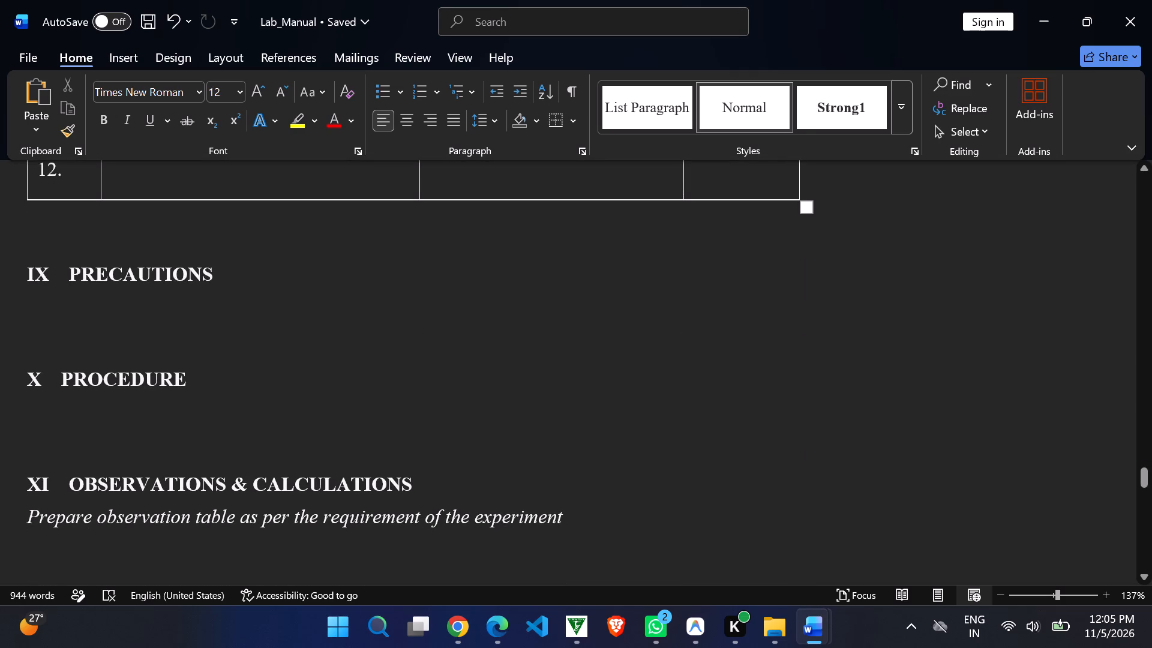
scroll(782, 500, left, 1)
scroll(782, 500, up, 1)
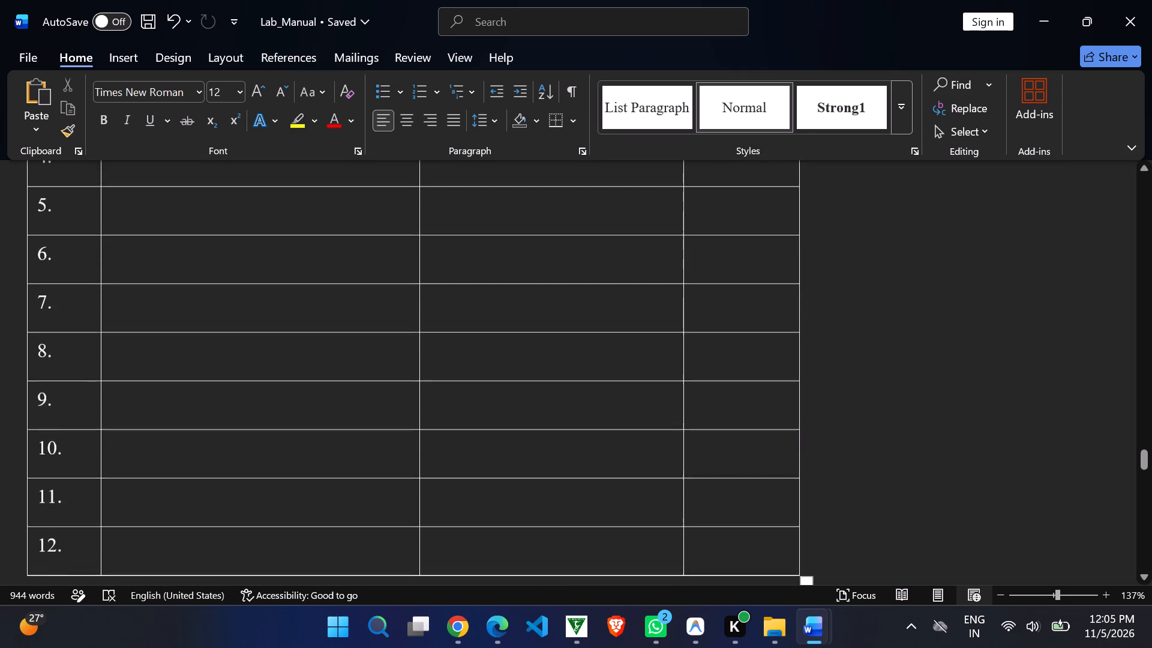
scroll(782, 500, up, 4)
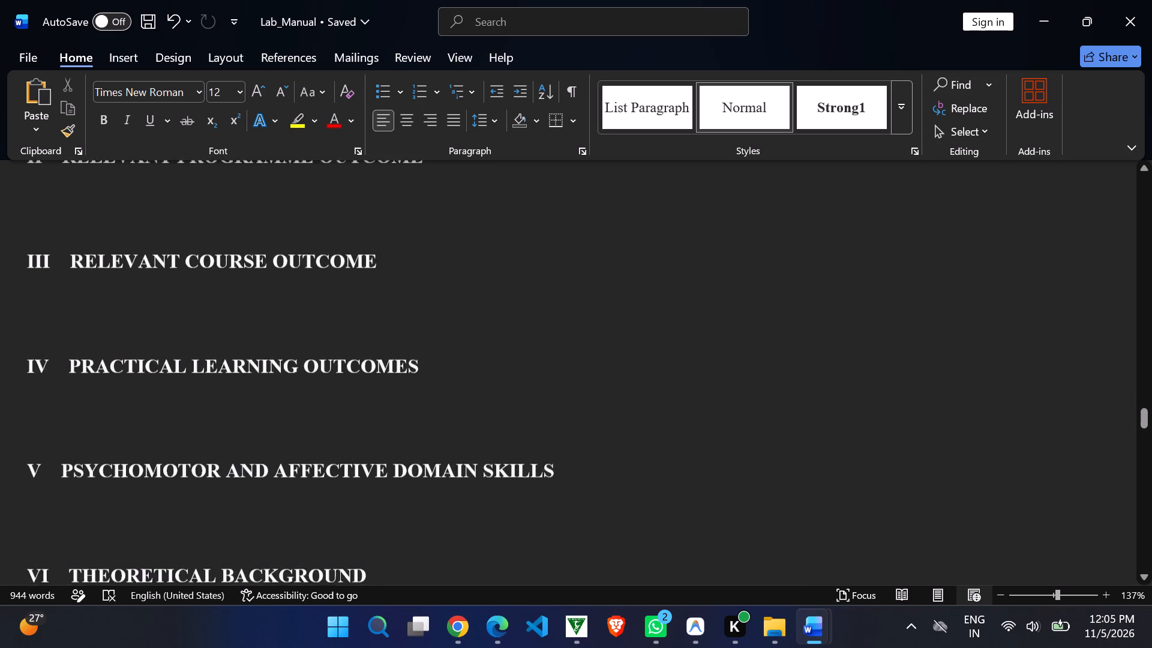
scroll(782, 500, up, 3)
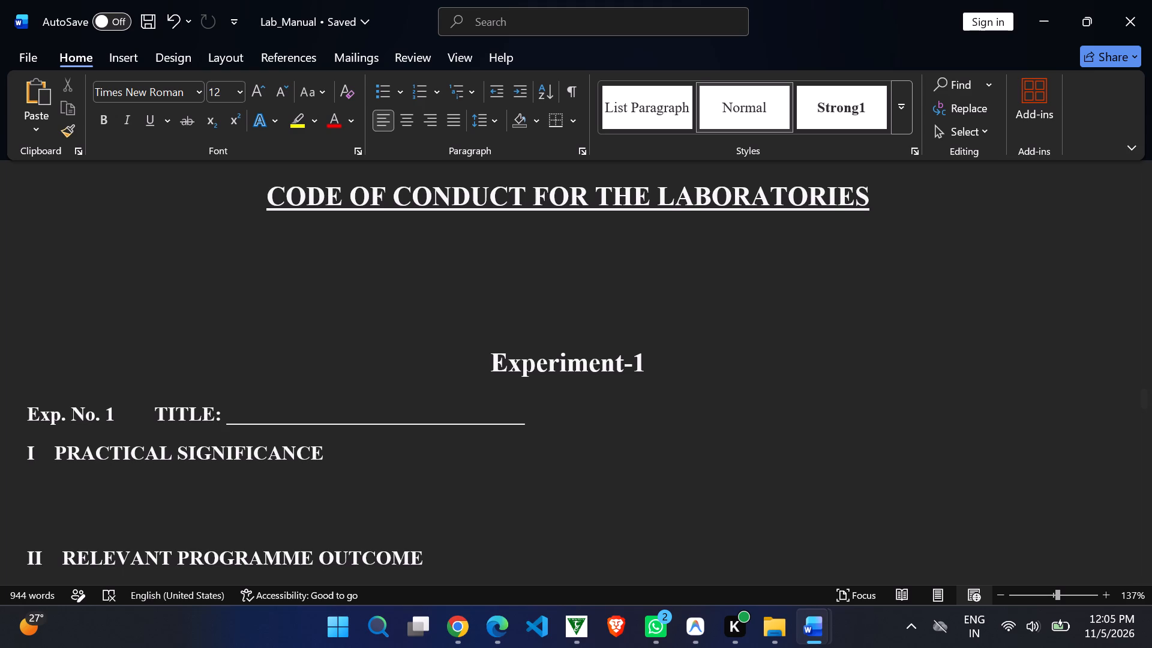
scroll(782, 500, down, 3)
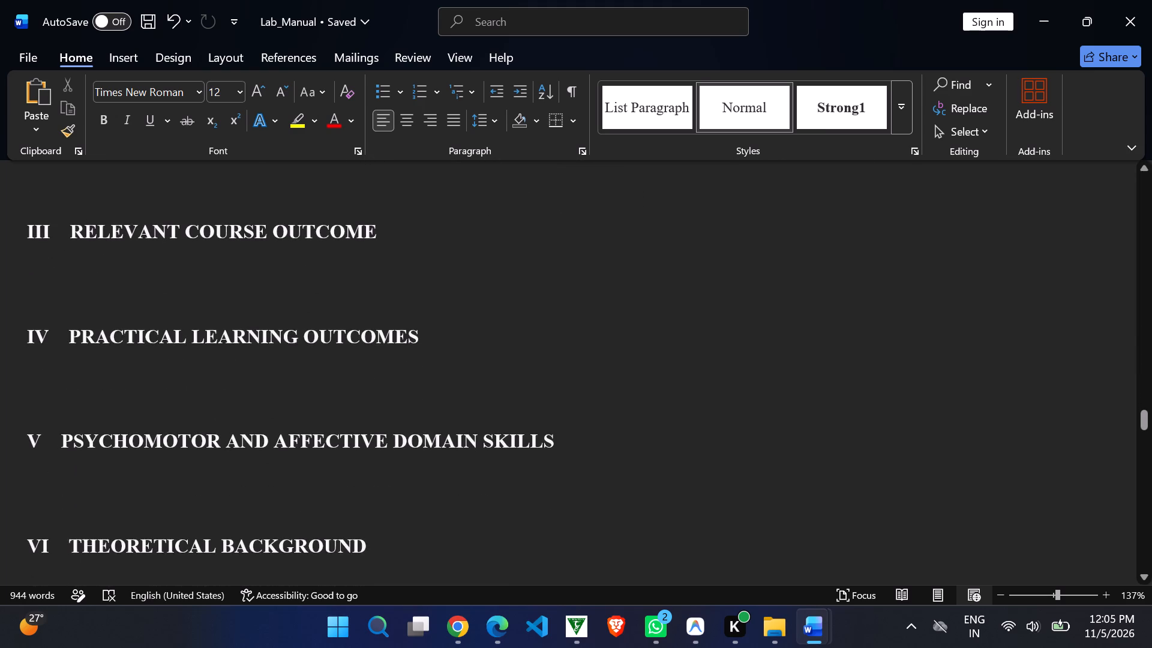
scroll(782, 500, down, 4)
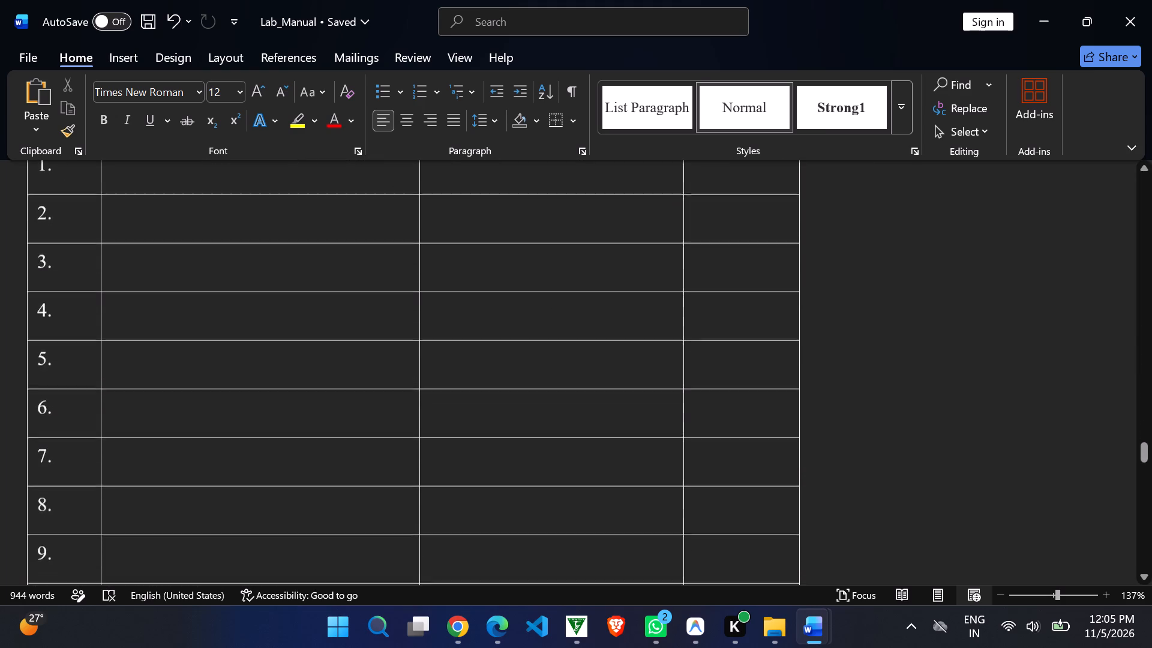
scroll(782, 500, down, 2)
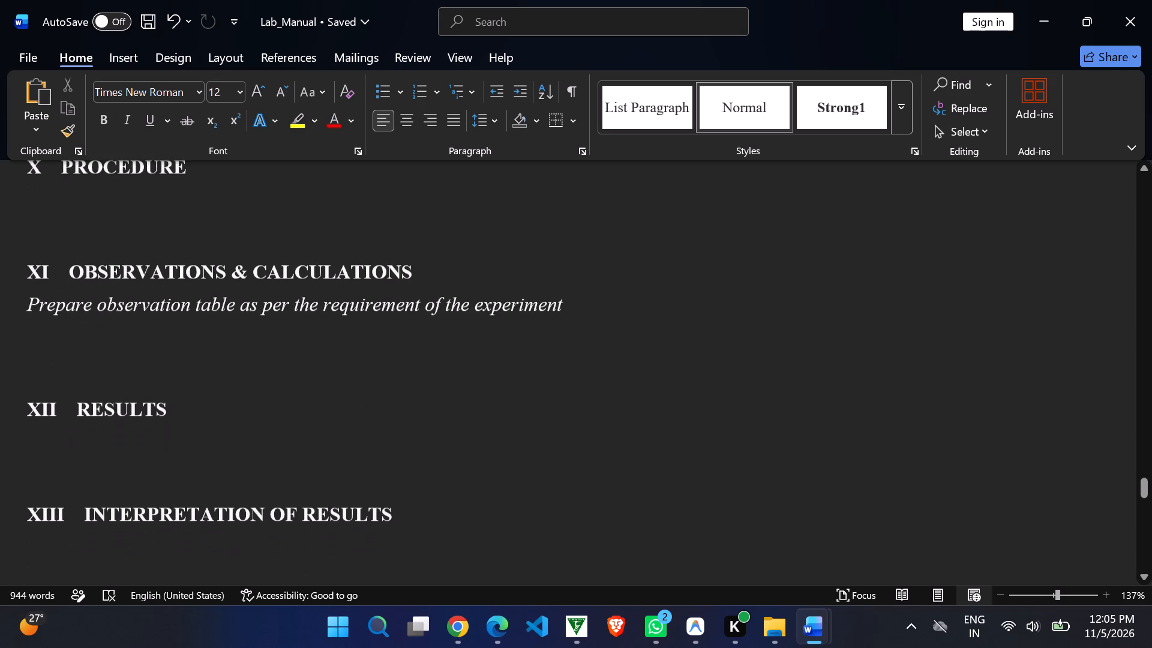
scroll(782, 500, down, 3)
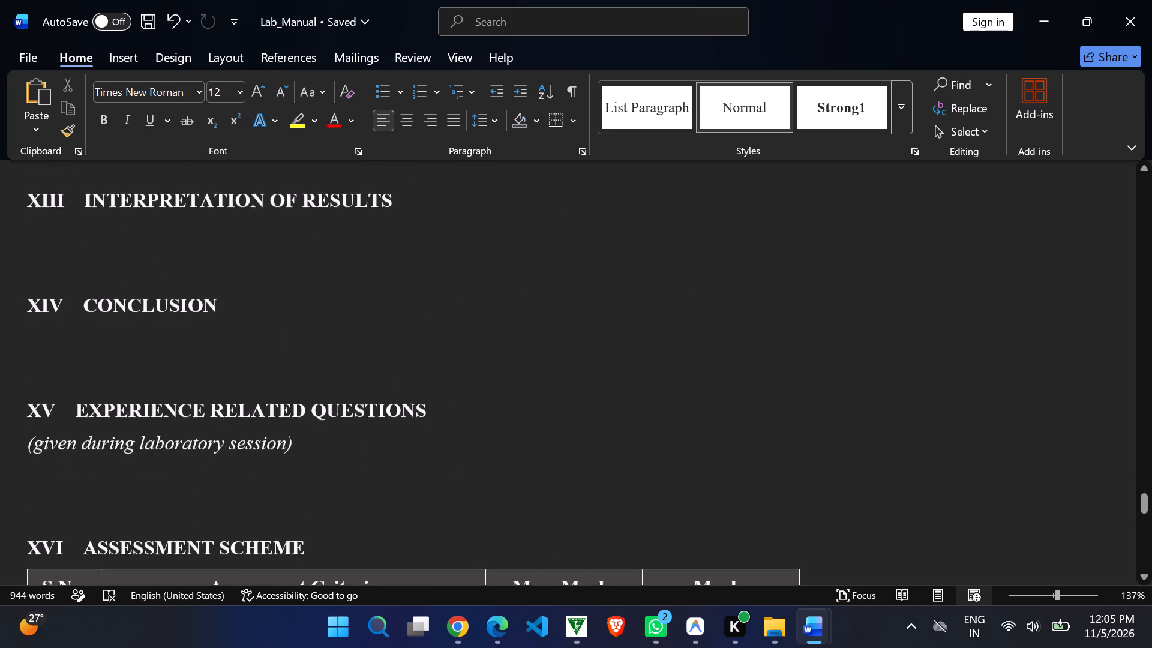
scroll(782, 500, down, 1)
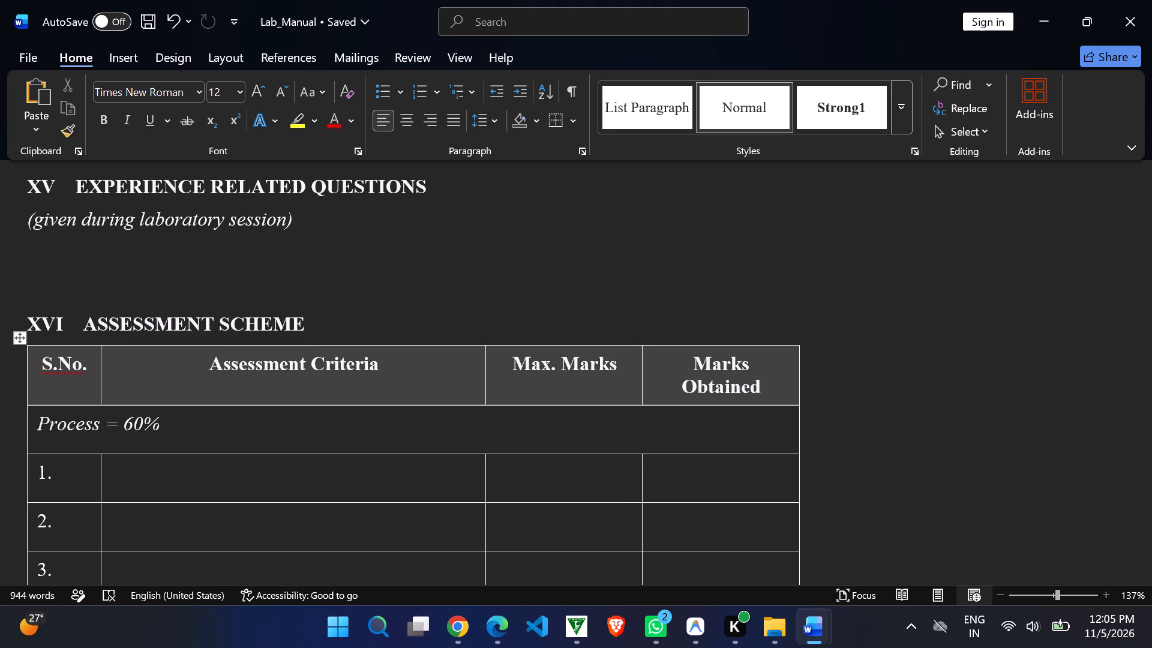
scroll(782, 500, down, 1)
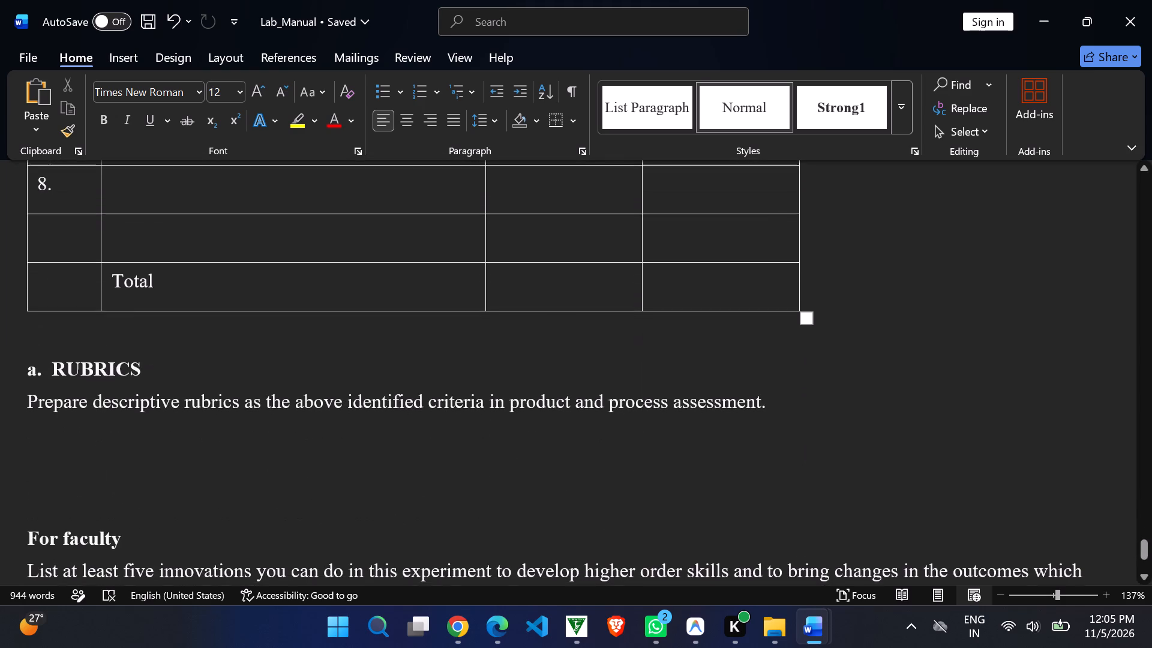
scroll(782, 500, down, 1)
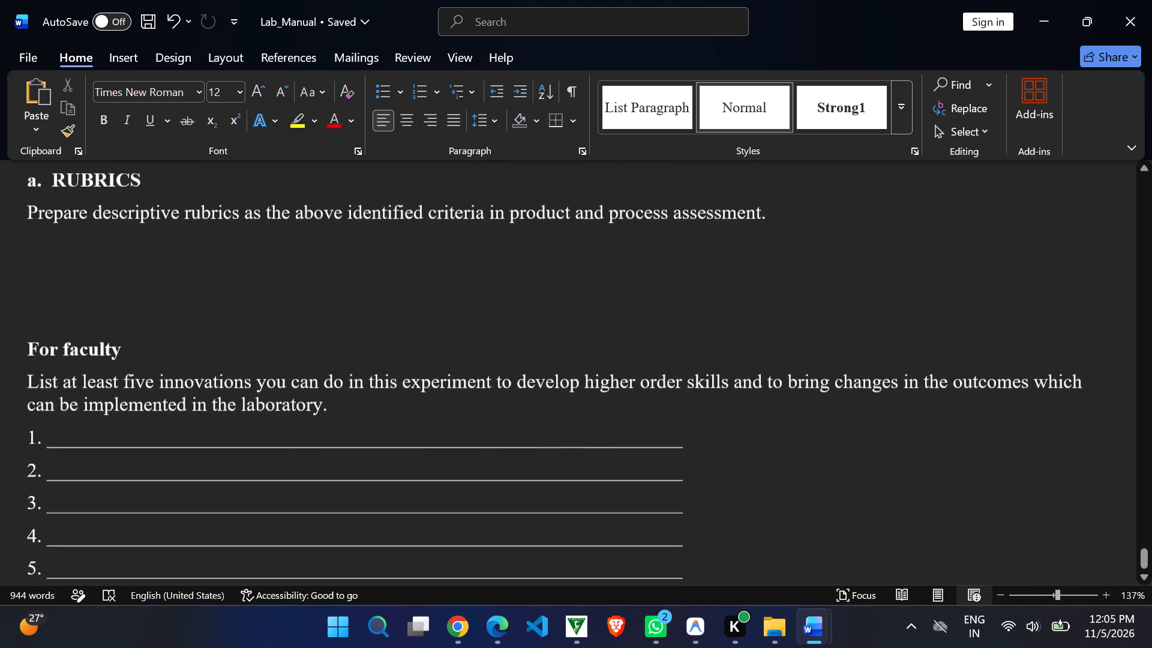
scroll(782, 500, down, 2)
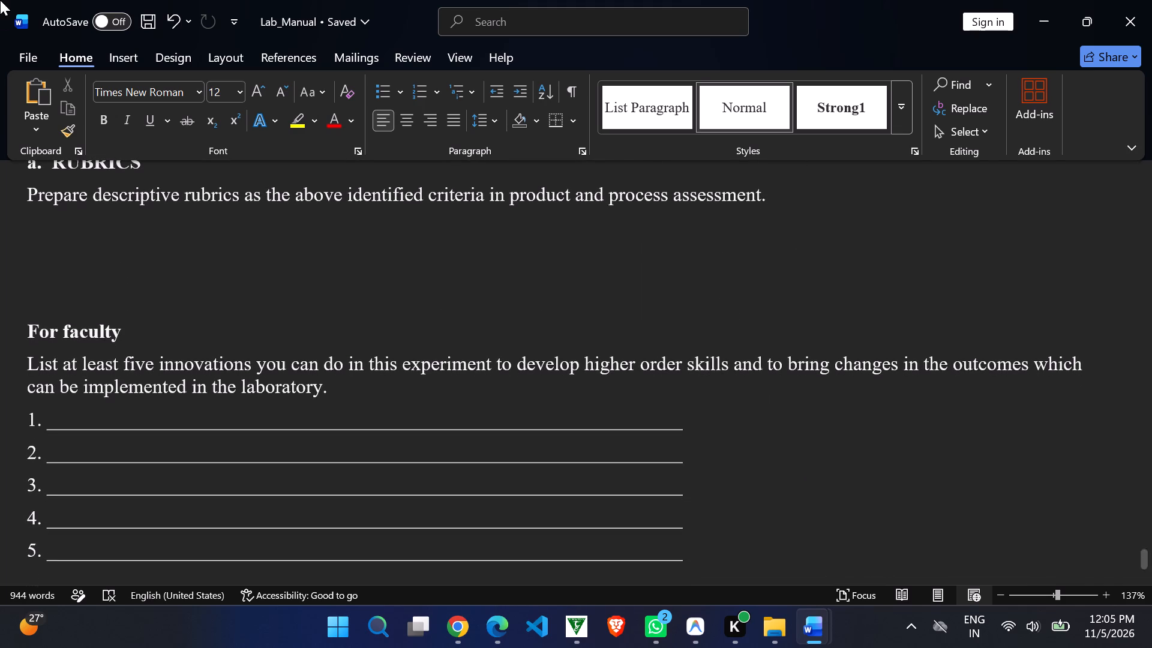
Open the file management view for the Lab_Manual document.
click(26, 56)
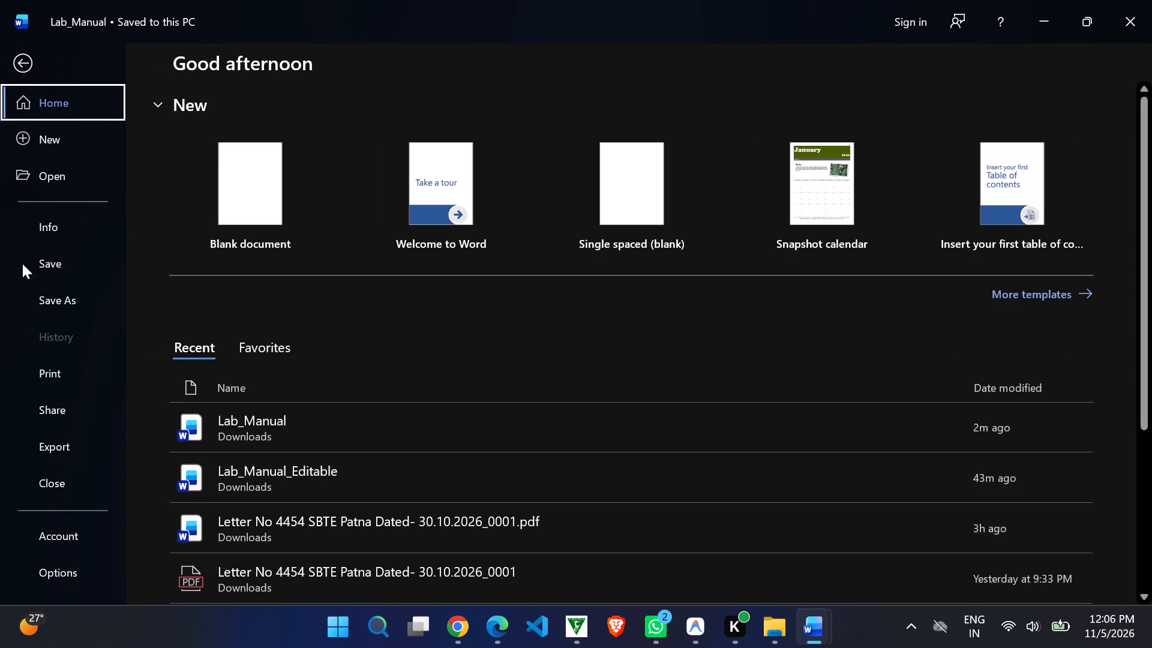
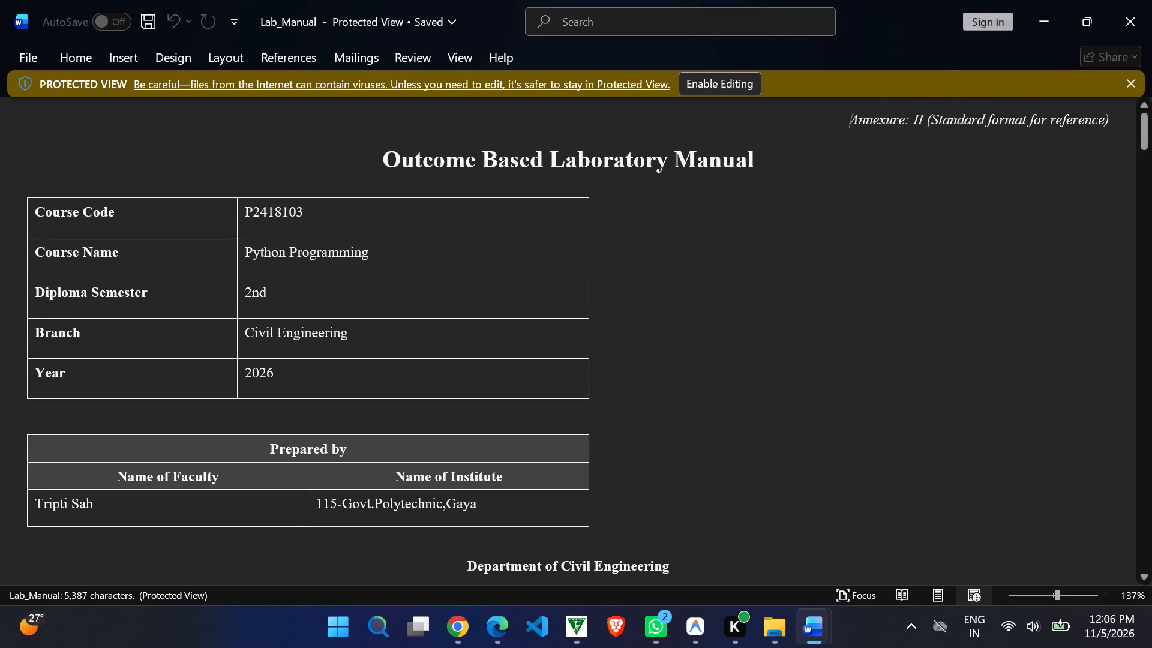
Review the Lab_Manual document from the cover page details through the 40 rows of the List of Experiments table.
scroll(758, 397, down, 2)
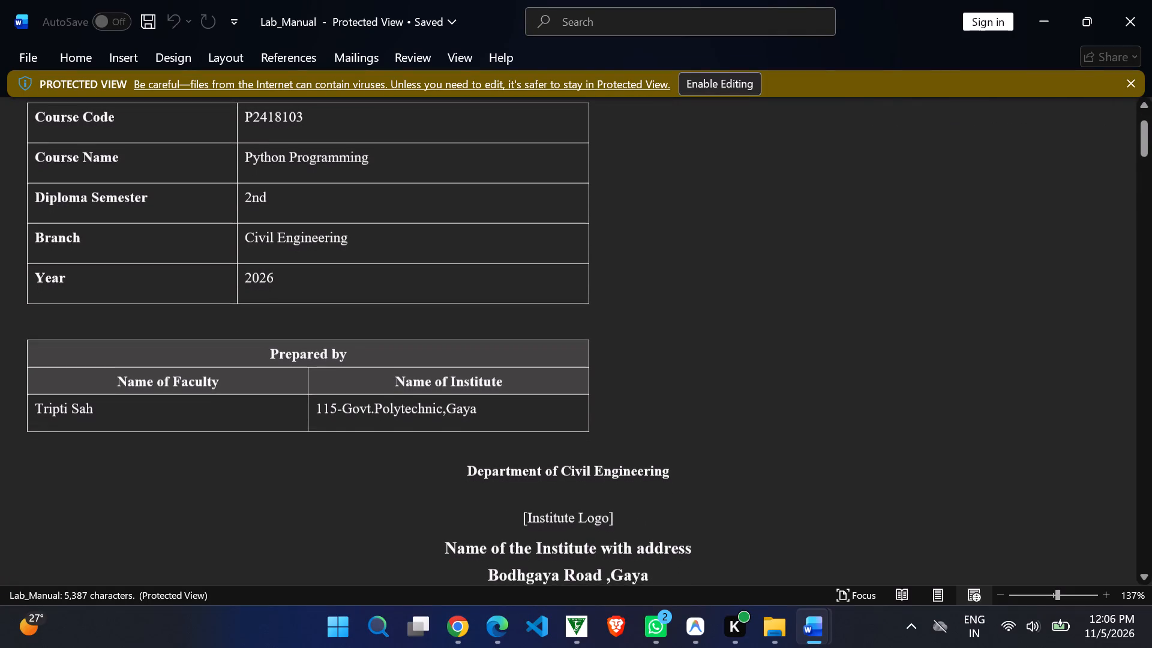
scroll(758, 397, down, 3)
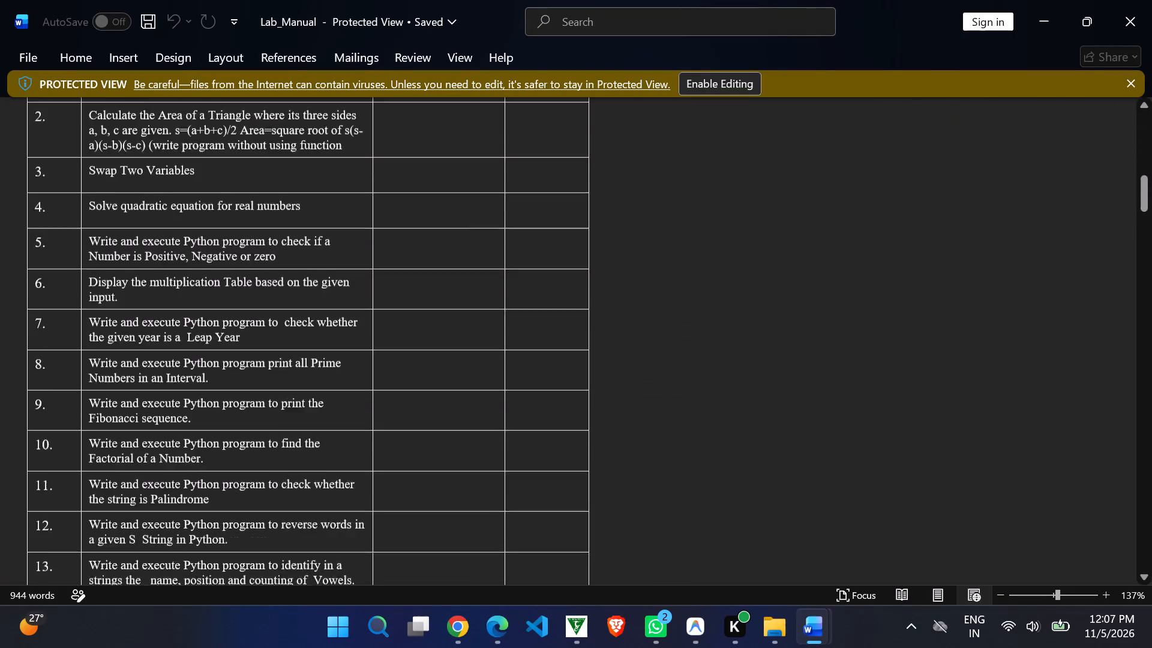
scroll(758, 397, down, 5)
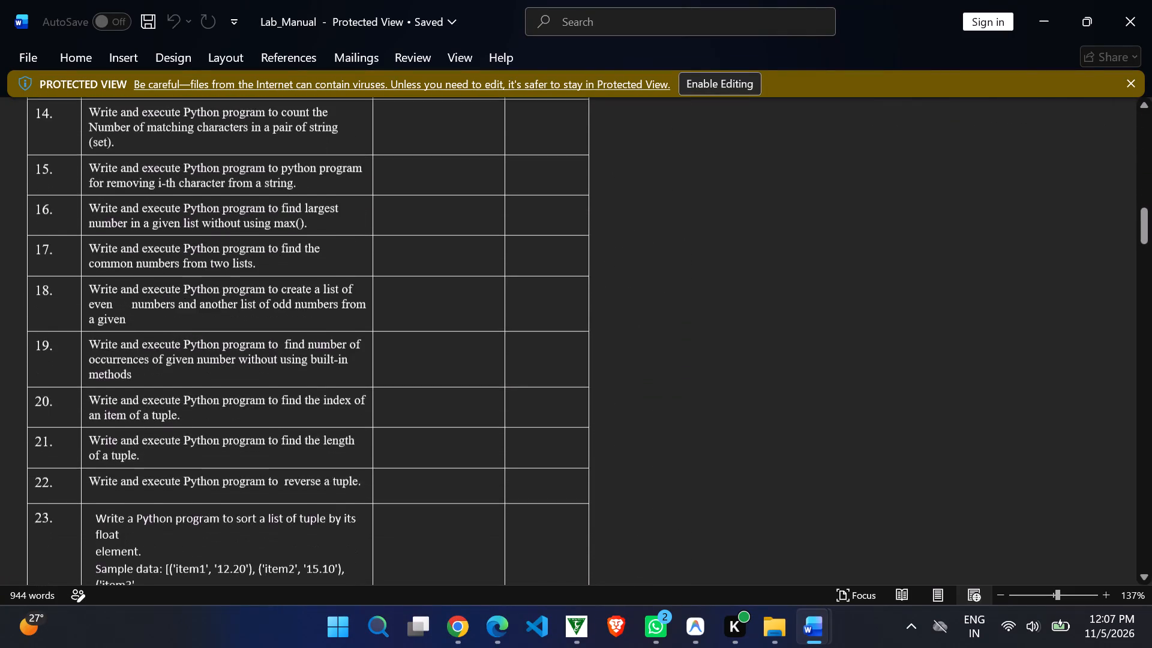
scroll(758, 397, down, 3)
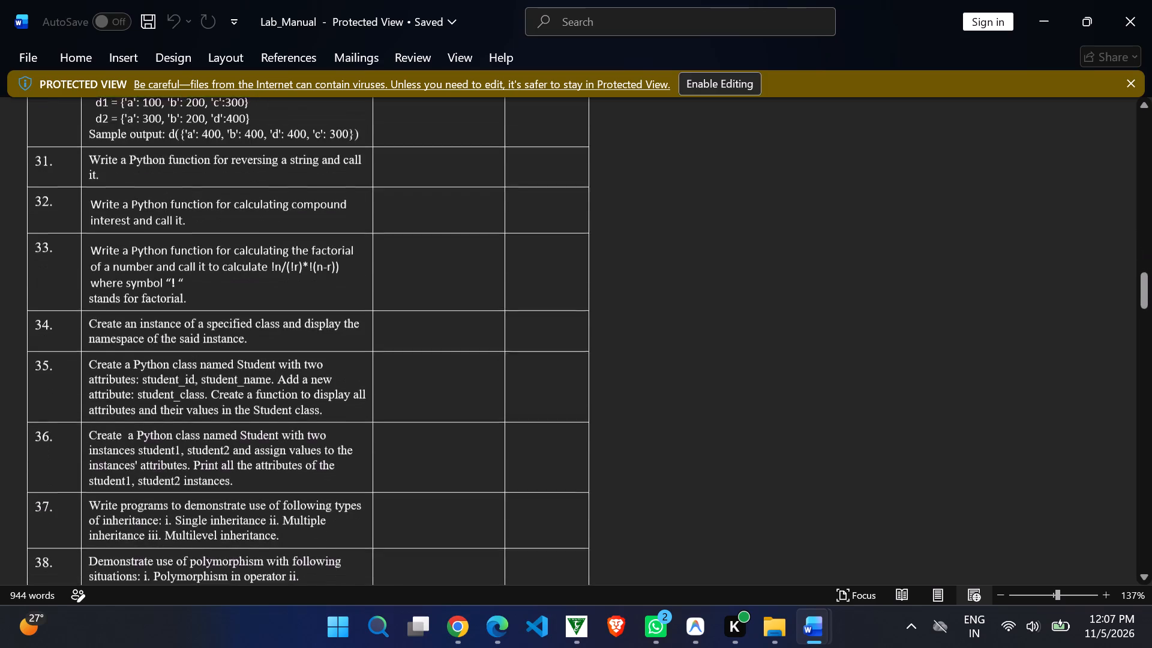
scroll(758, 397, down, 3)
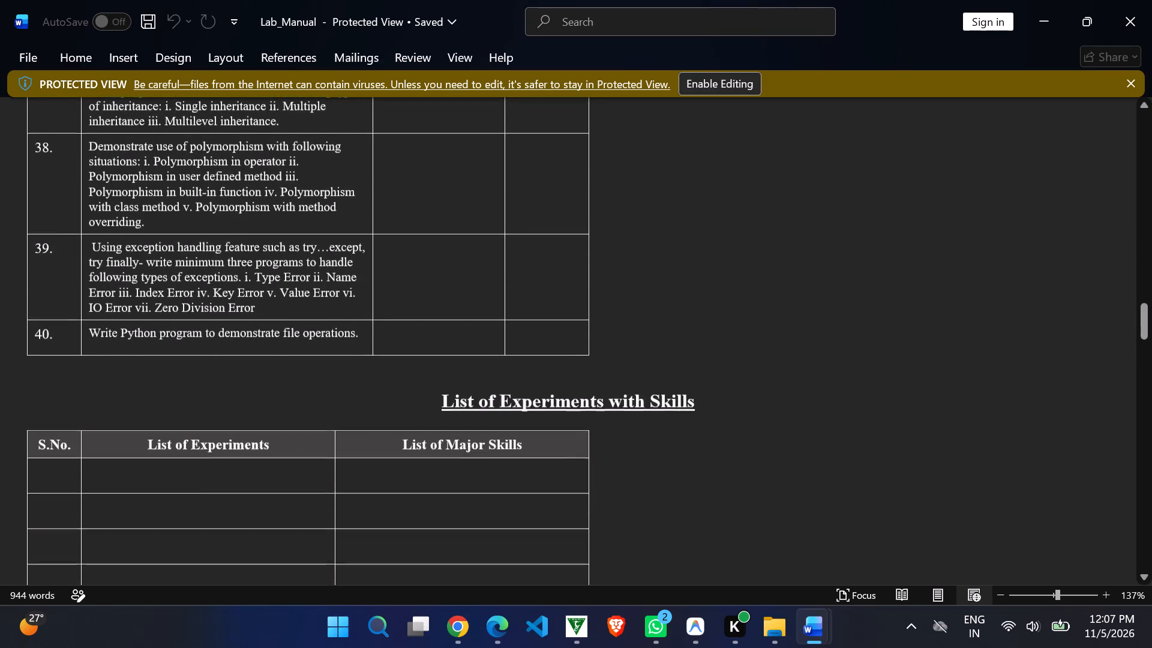
Review the List of Experiments with Skills table and the experiment template sections through Experience Related Questions.
scroll(758, 397, down, 1)
scroll(758, 397, left, 1)
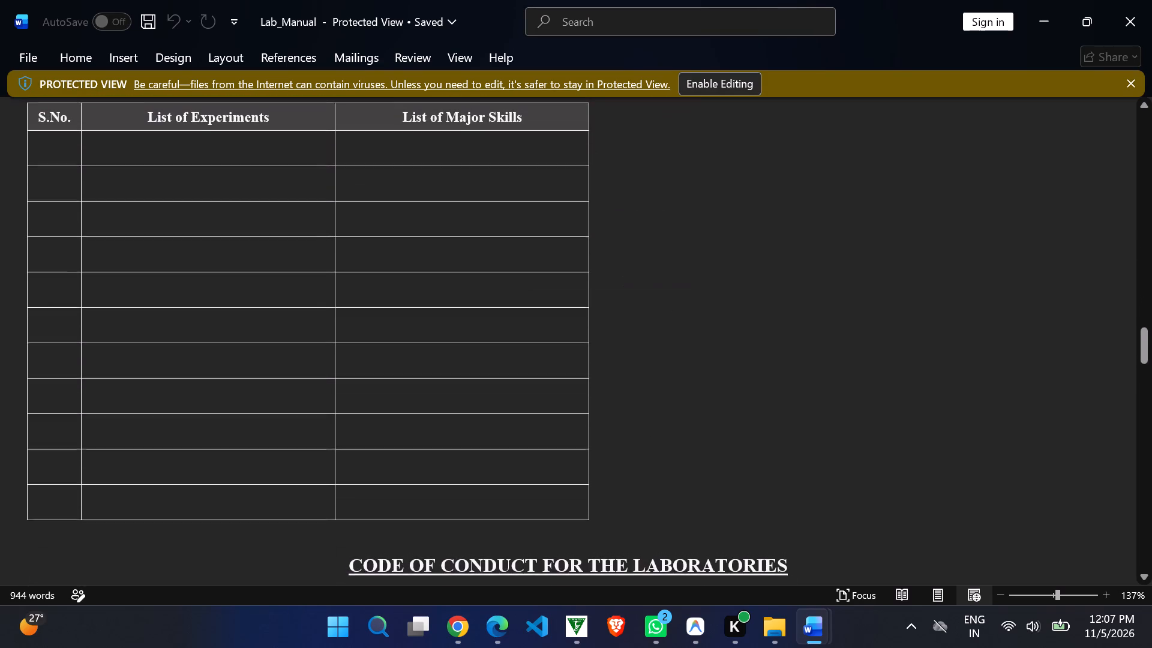
scroll(758, 397, left, 1)
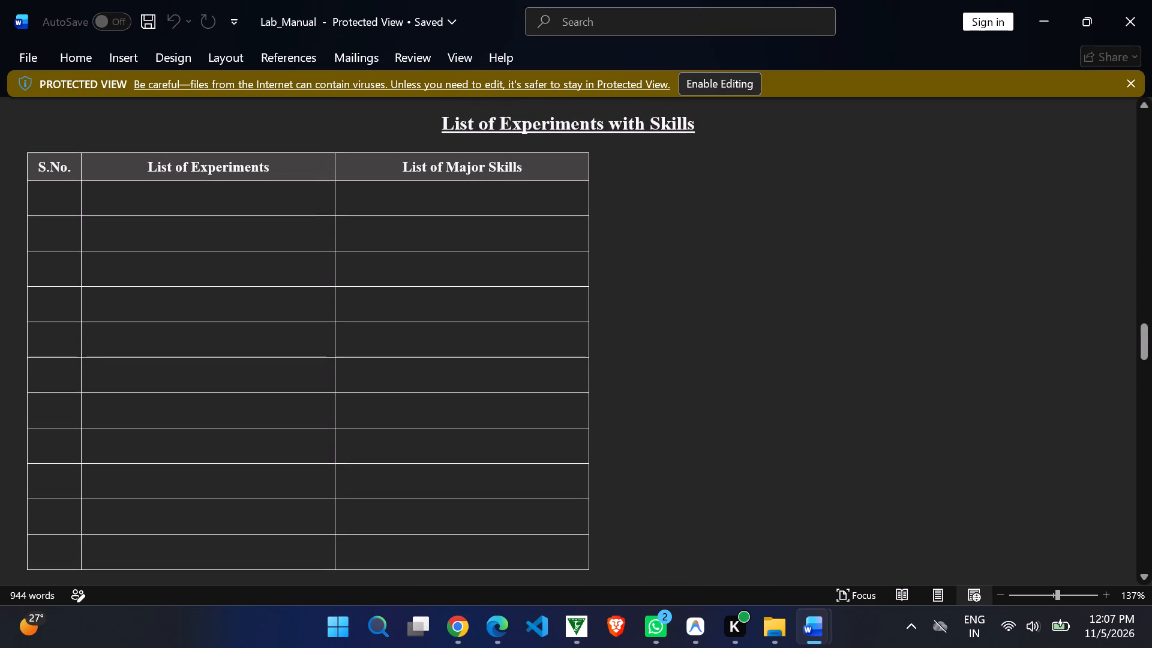
scroll(758, 397, down, 1)
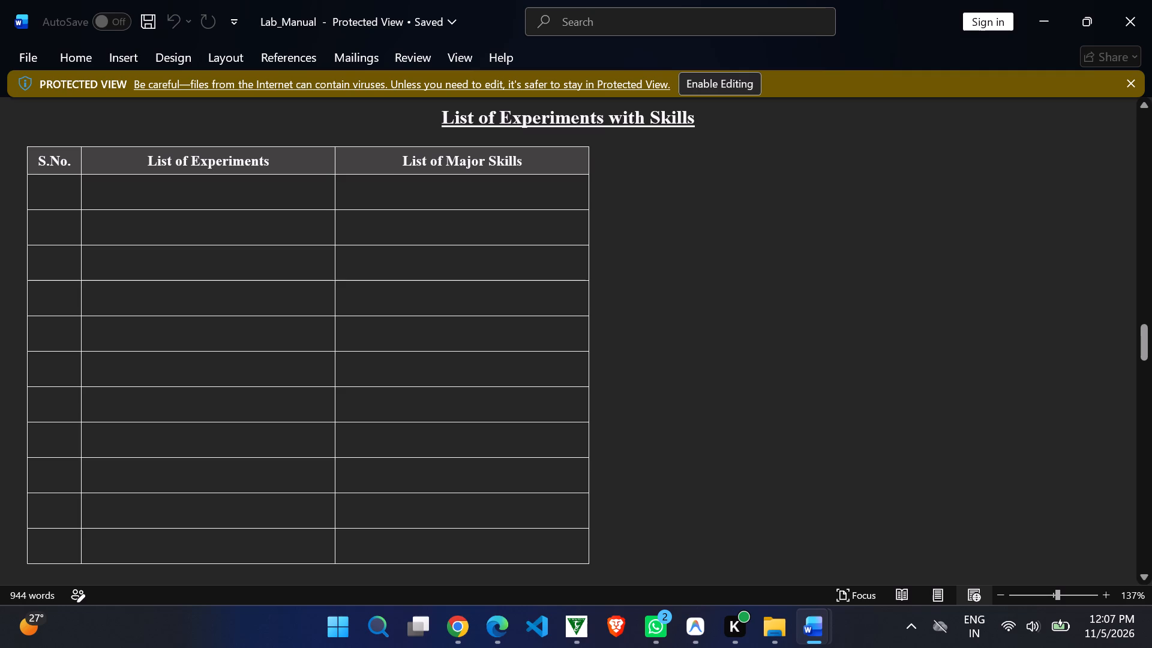
scroll(758, 397, down, 1)
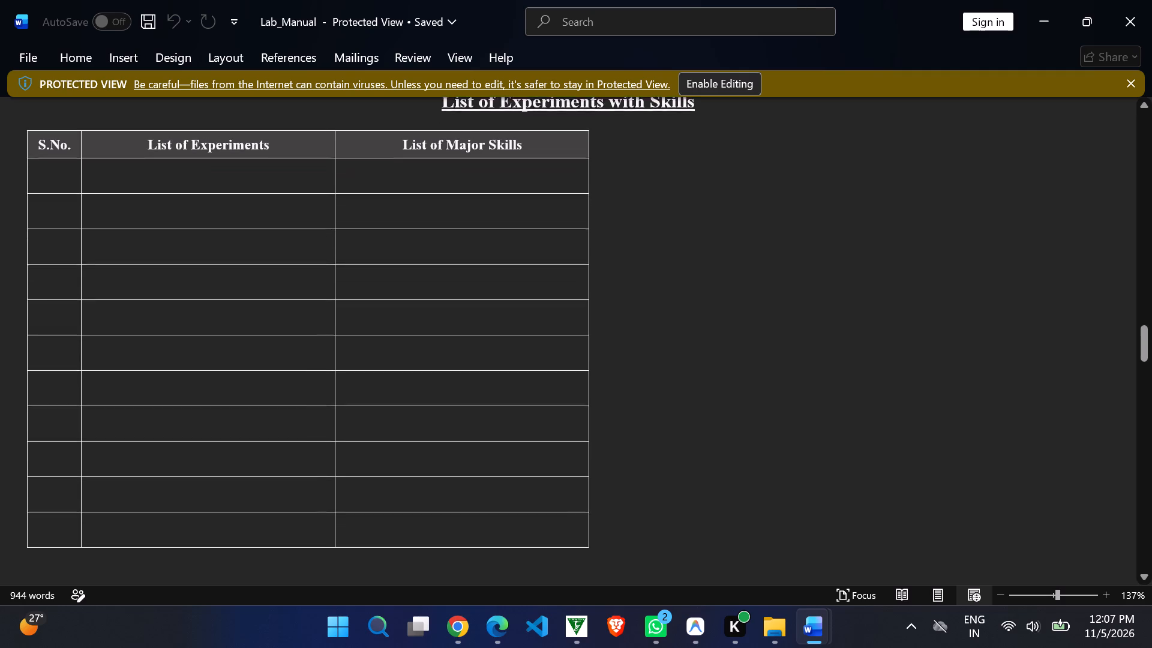
scroll(758, 397, down, 3)
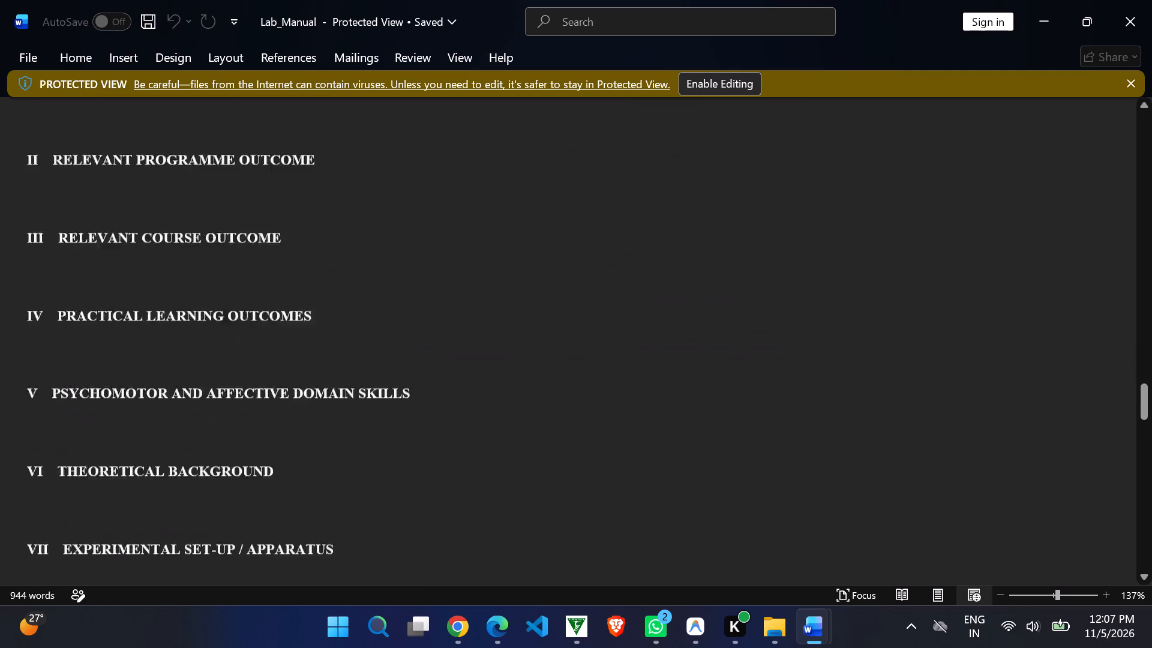
scroll(758, 397, down, 3)
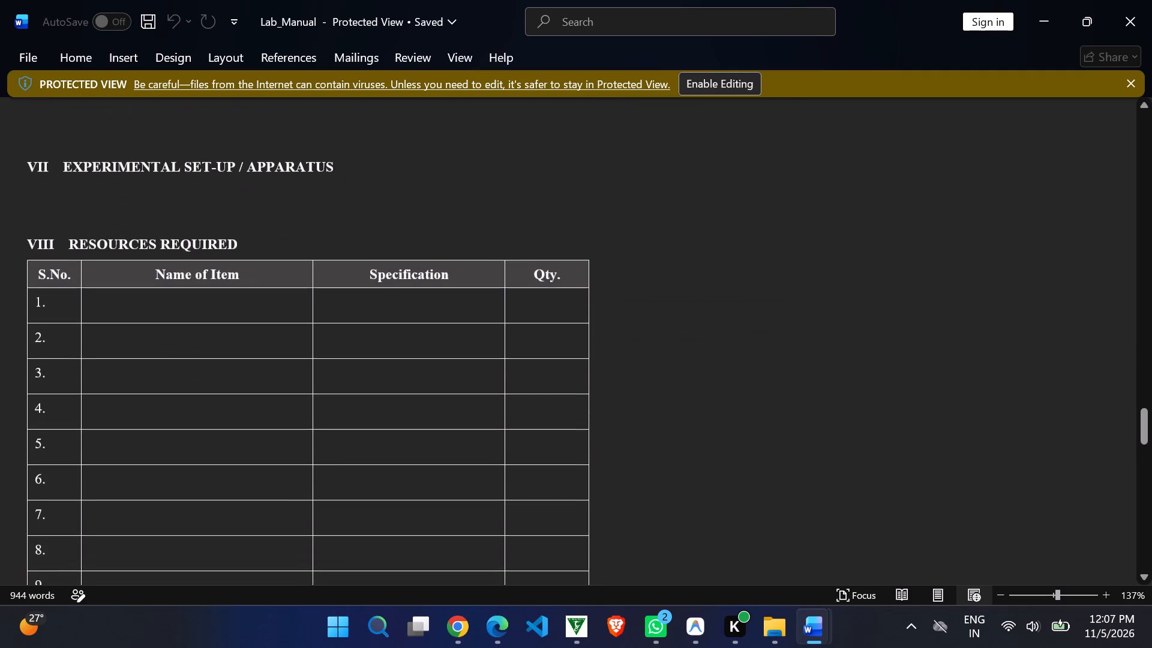
scroll(758, 397, down, 4)
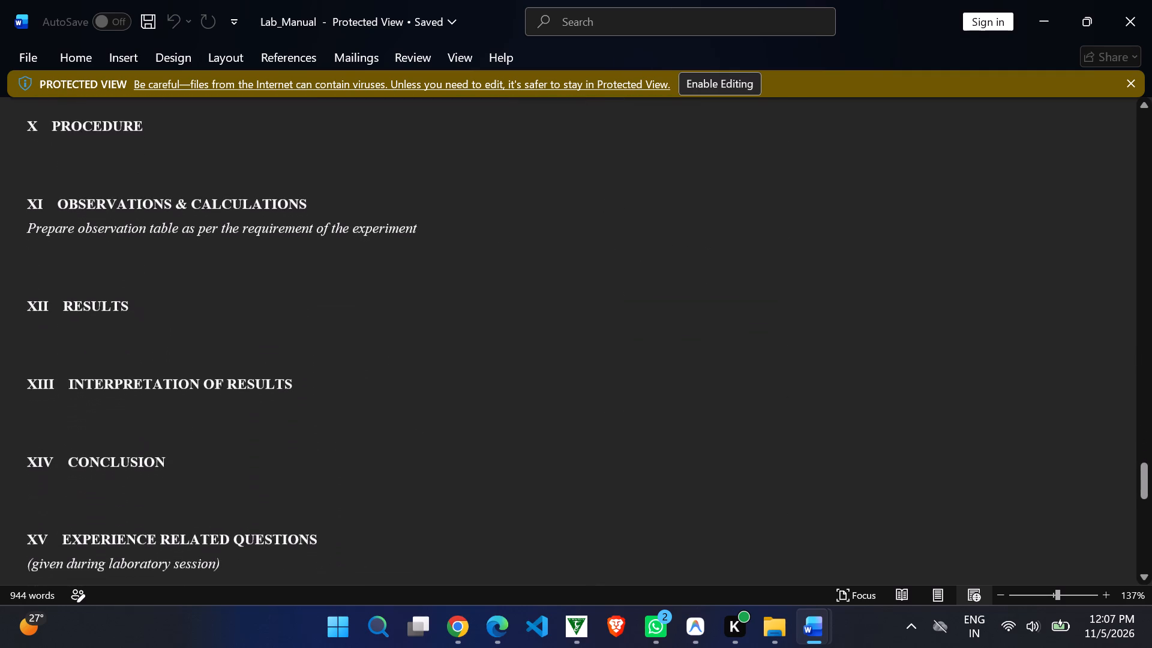
scroll(758, 397, down, 1)
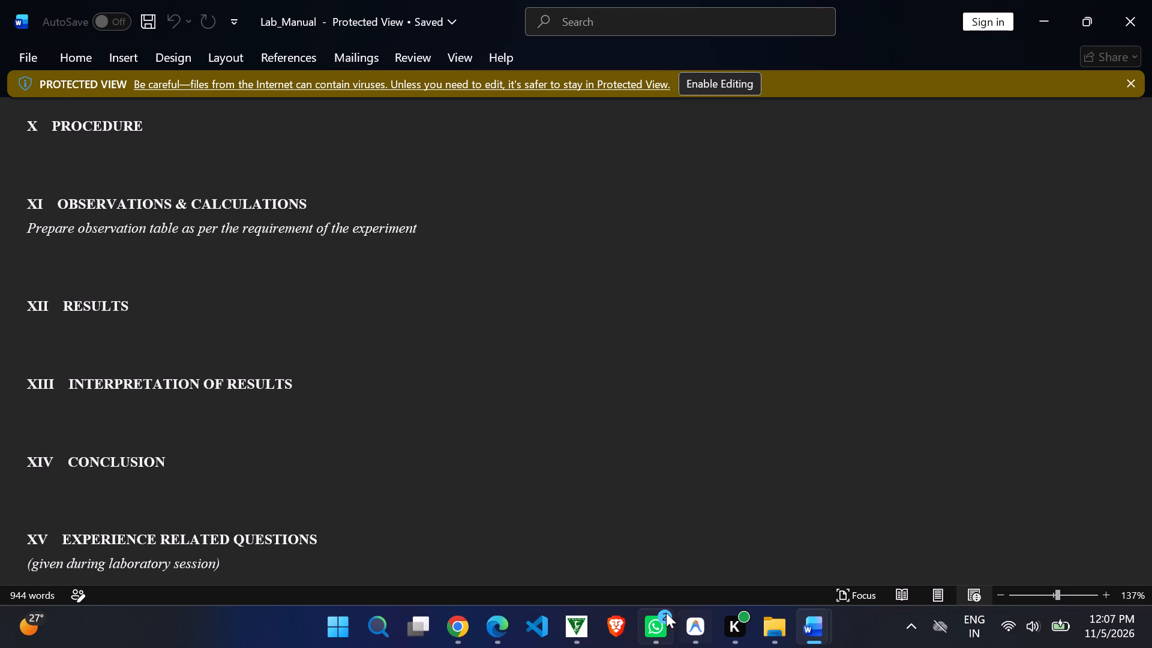
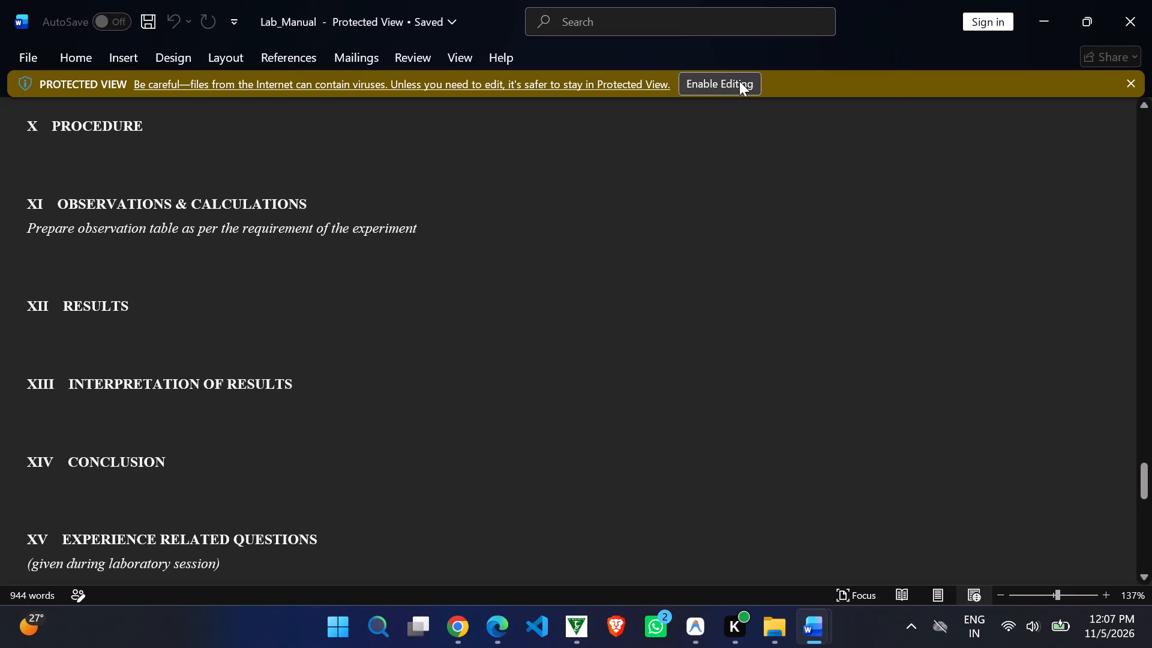
Enable editing for the protected Lab_Manual document.
click(739, 81)
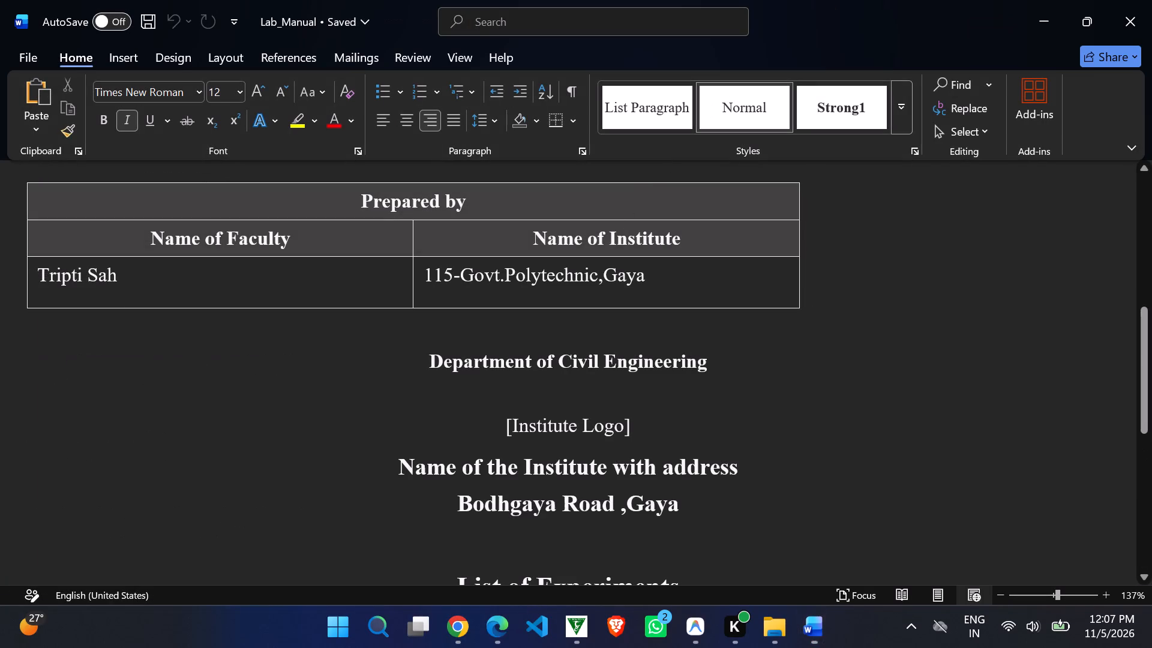
Look through the editable document from the Prepared by table to the numbered rows of the skills table.
scroll(577, 306, down, 1)
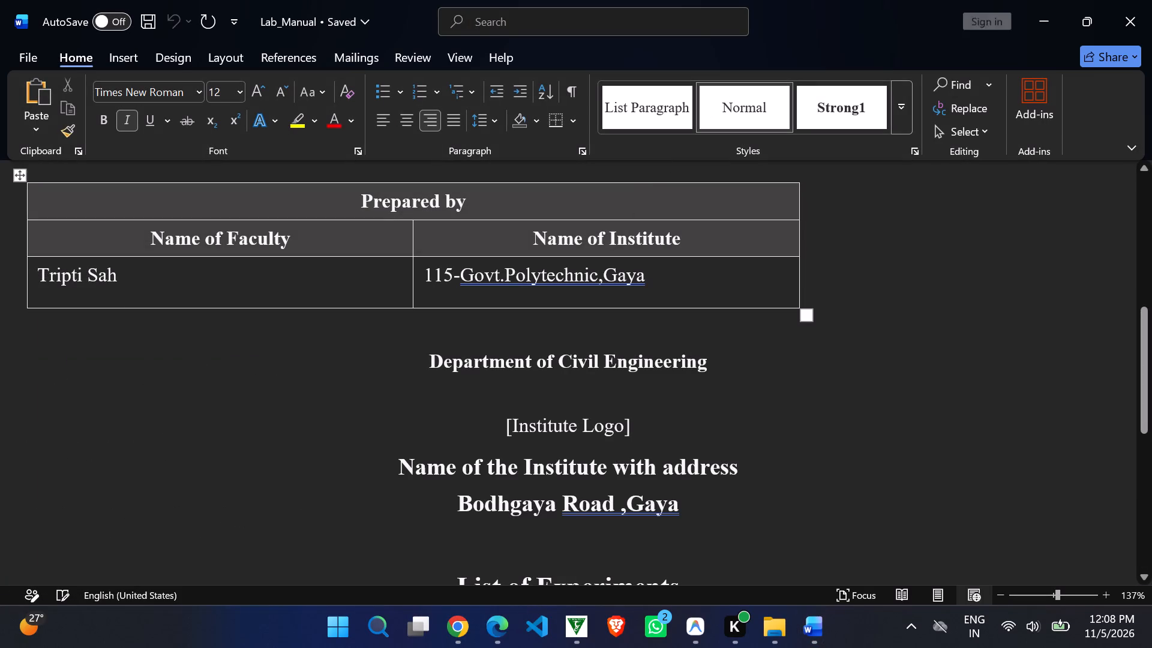
scroll(577, 306, down, 5)
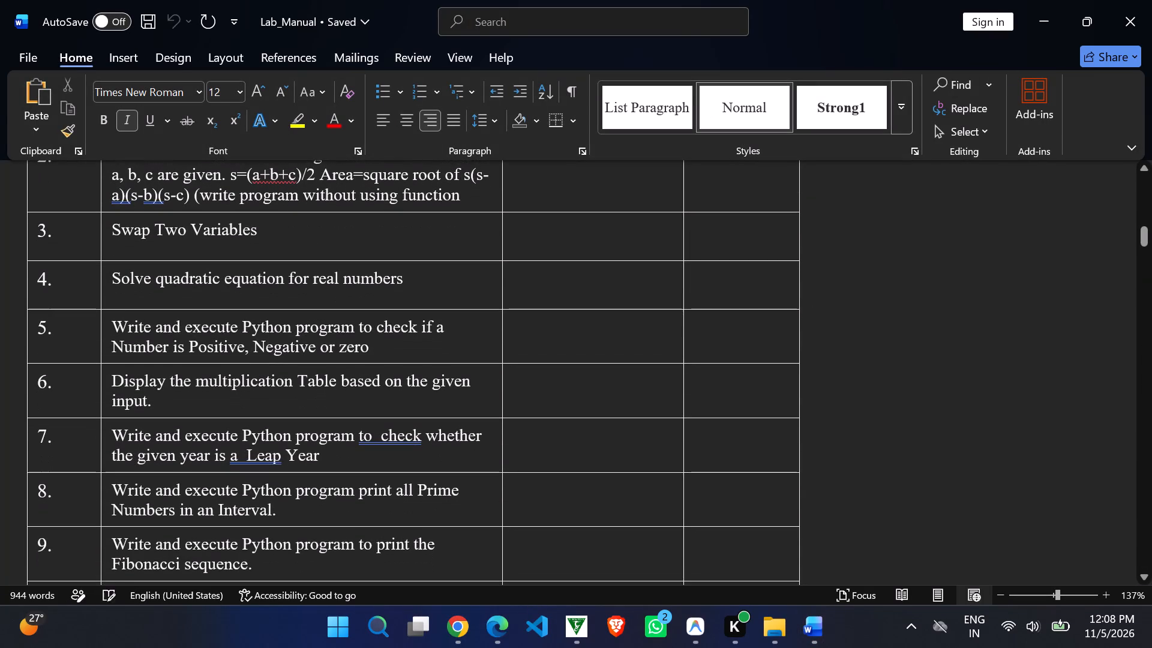
scroll(577, 306, down, 2)
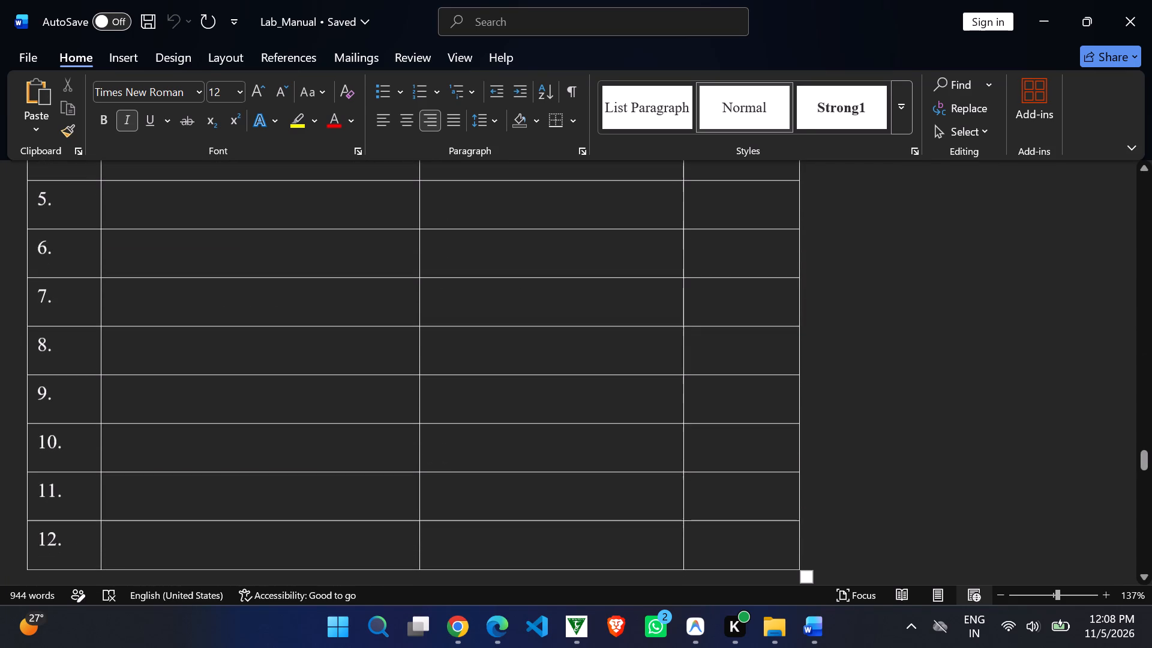
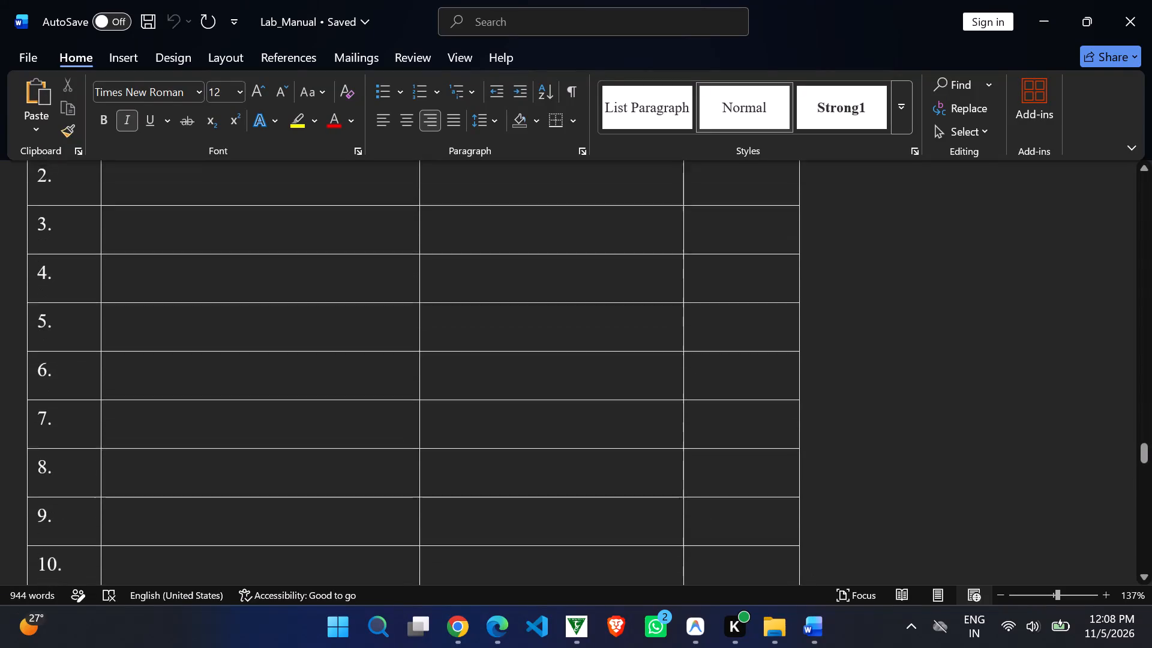
Check that the Name of Item cells in rows 1 and 2 of the Resources Required table accept the text cursor.
scroll(577, 306, up, 1)
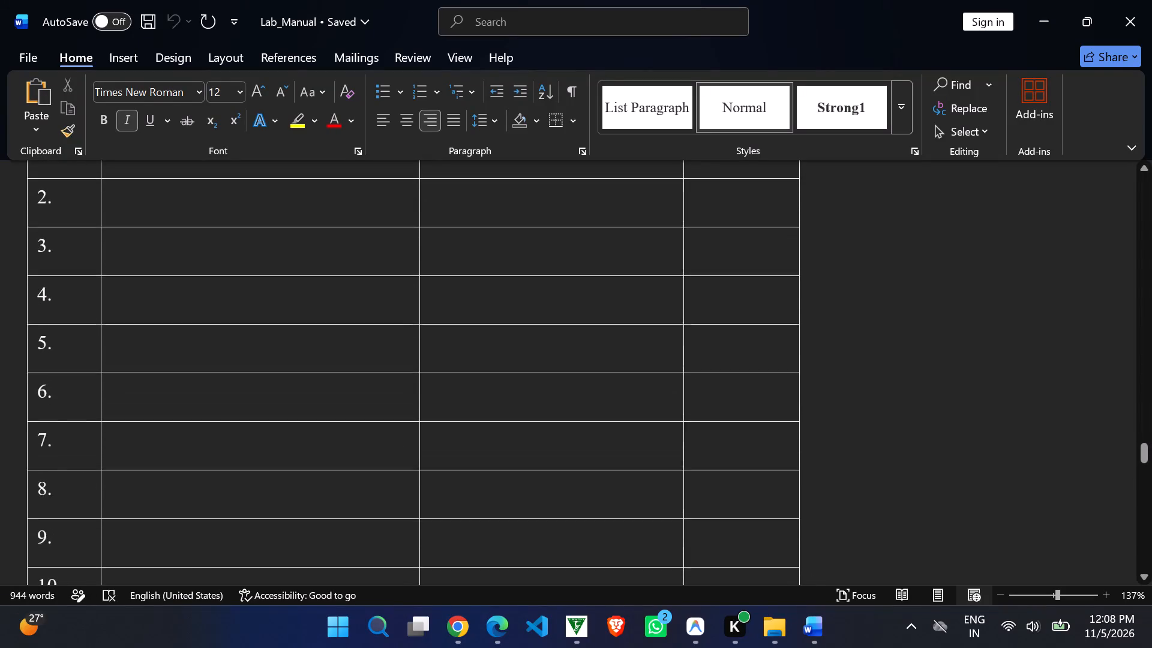
scroll(577, 306, up, 1)
click(349, 338)
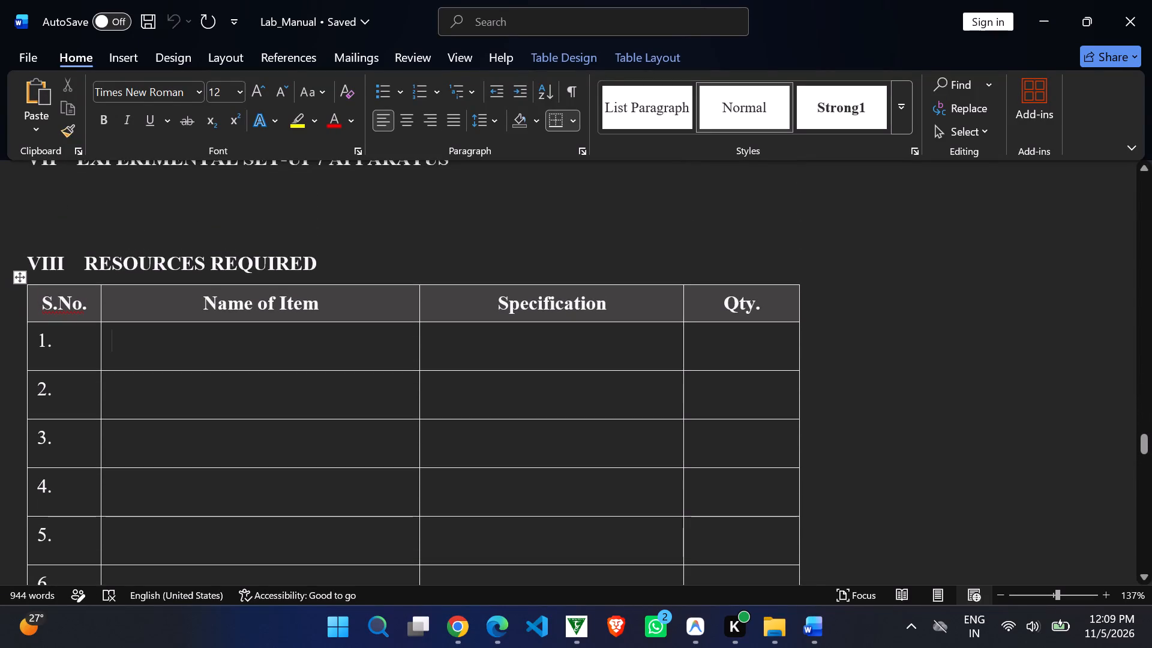
scroll(349, 338, down, 1)
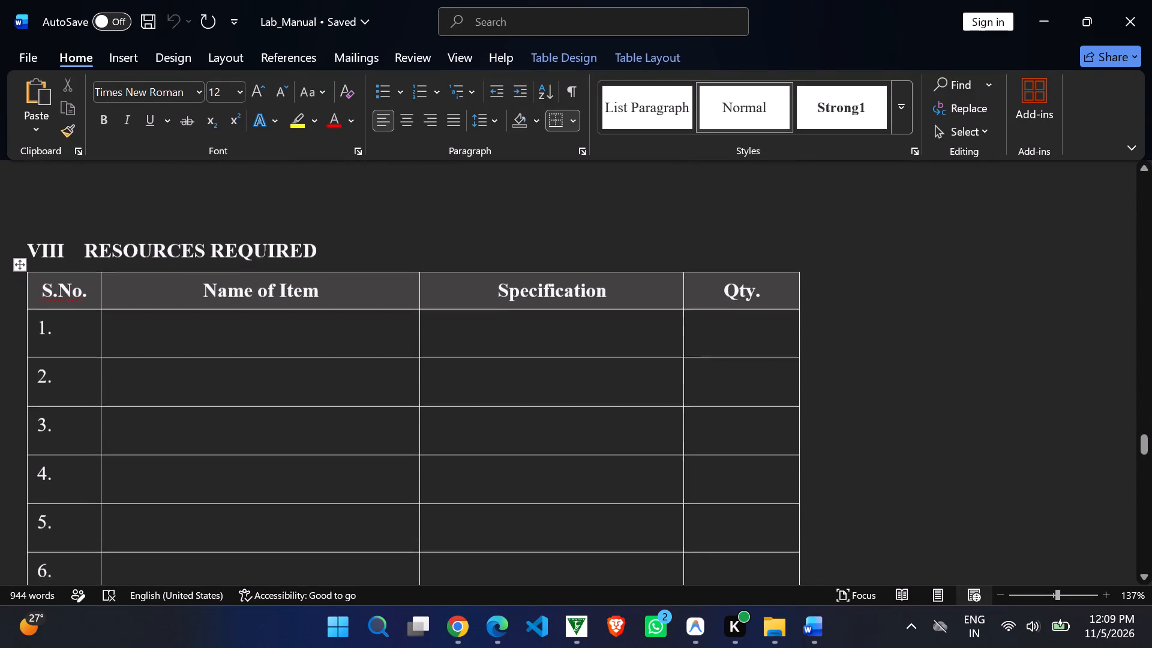
scroll(349, 338, down, 1)
click(330, 367)
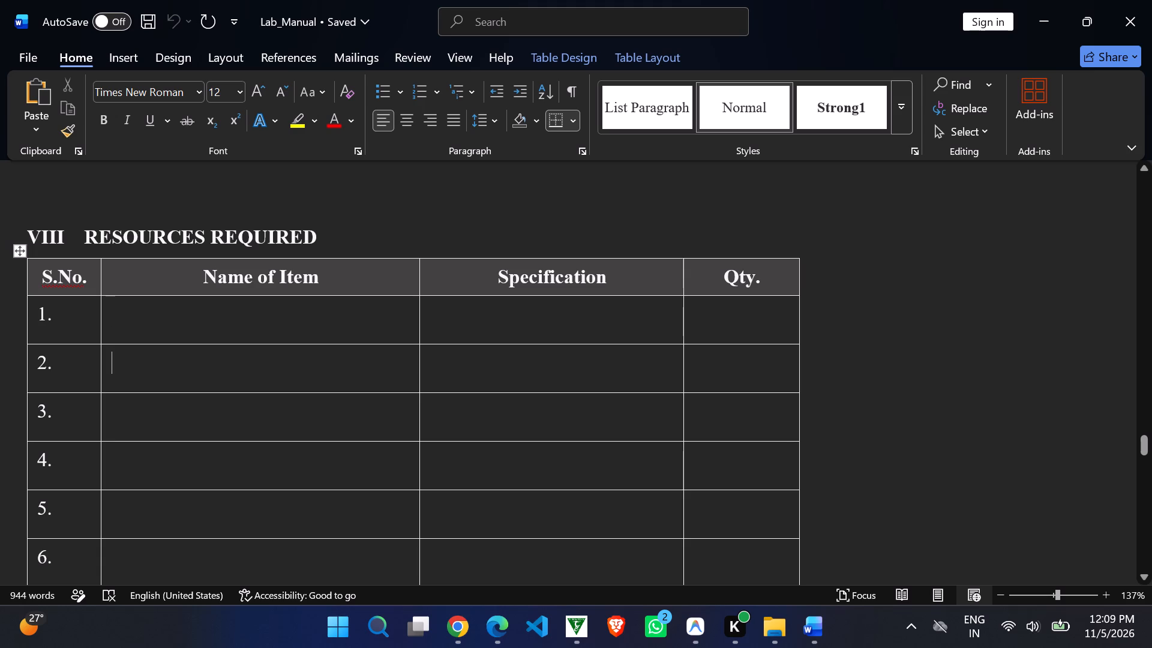
click(305, 323)
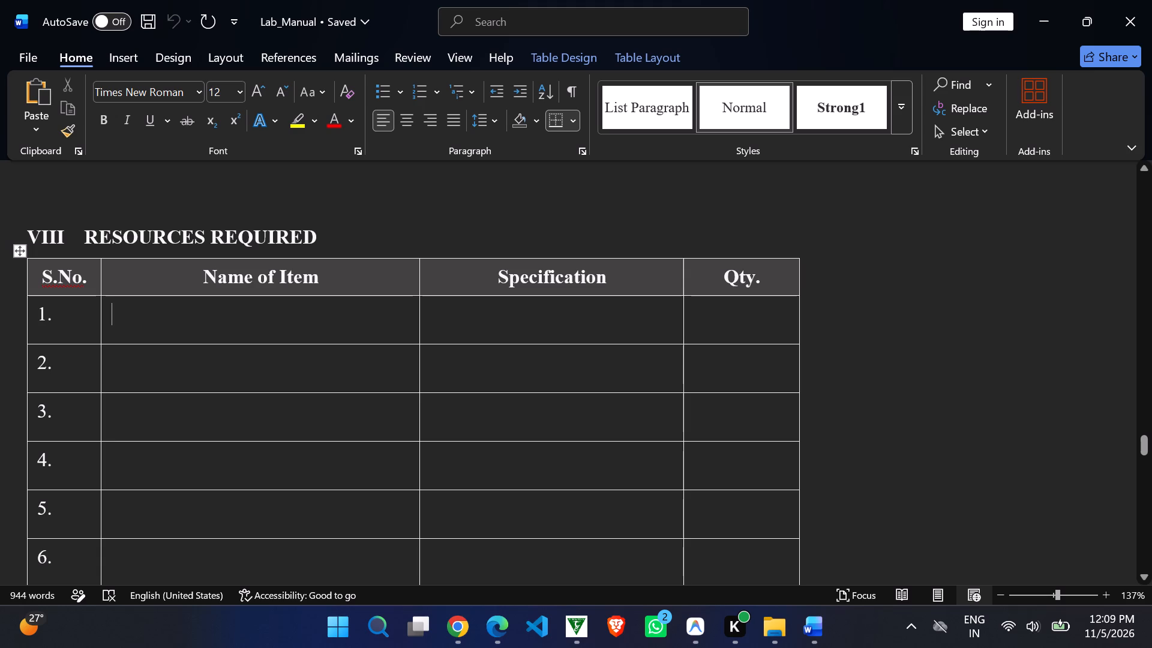
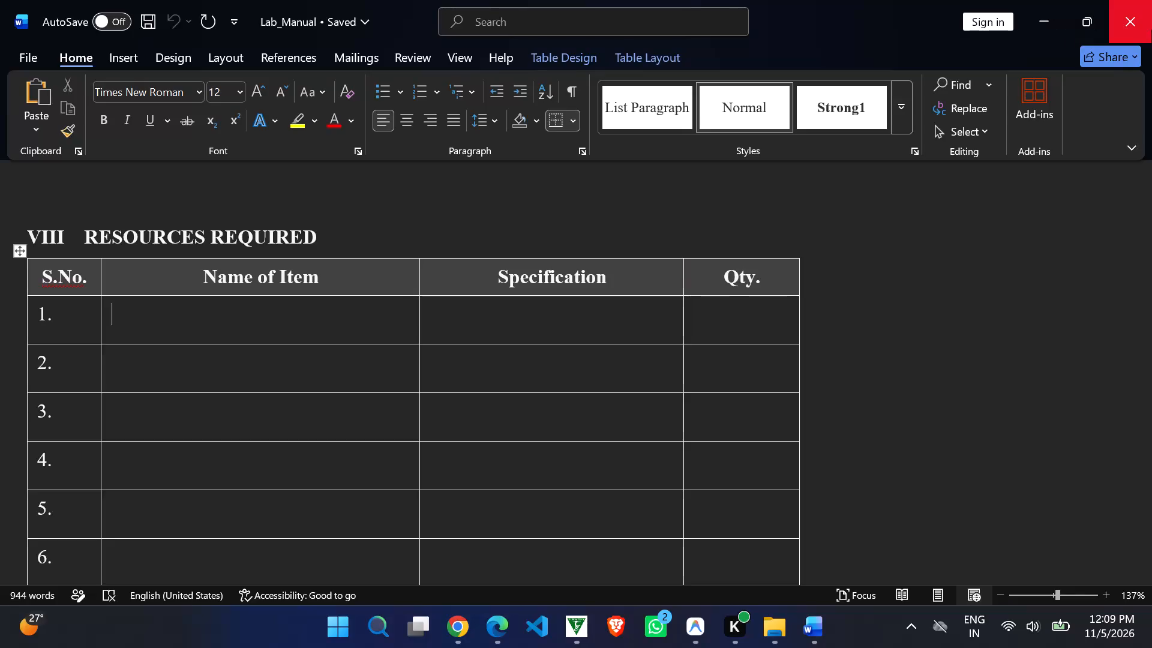
Close the Lab_Manual document and the Word start and browser windows open behind it.
click(1142, 8)
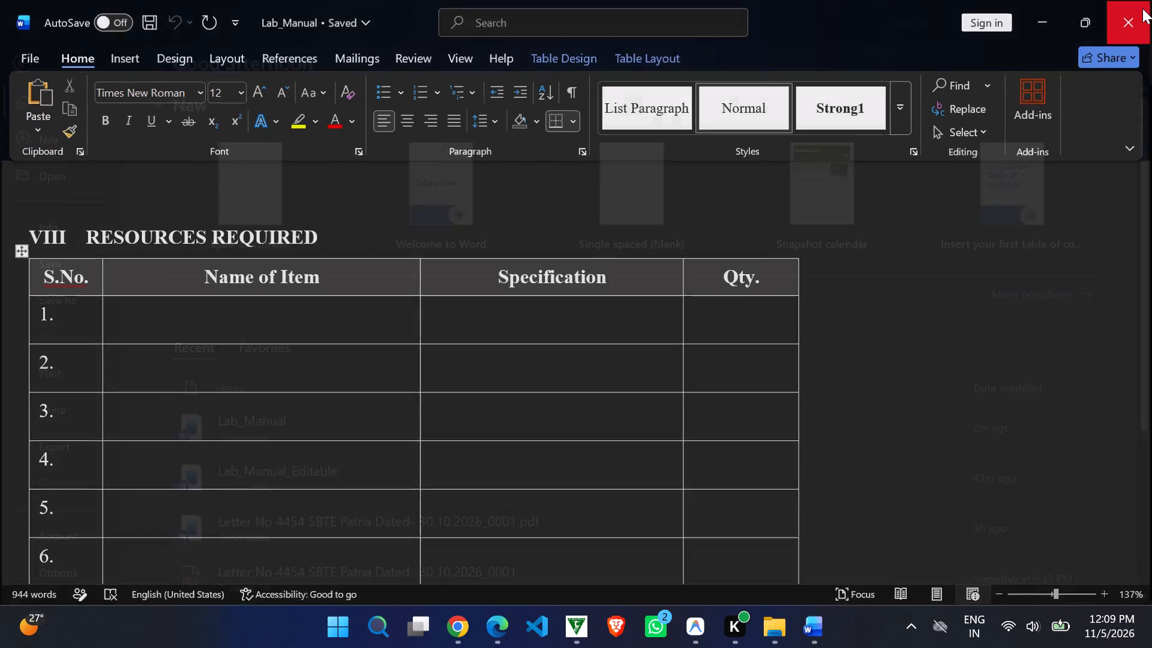
click(1142, 8)
click(1142, 8)
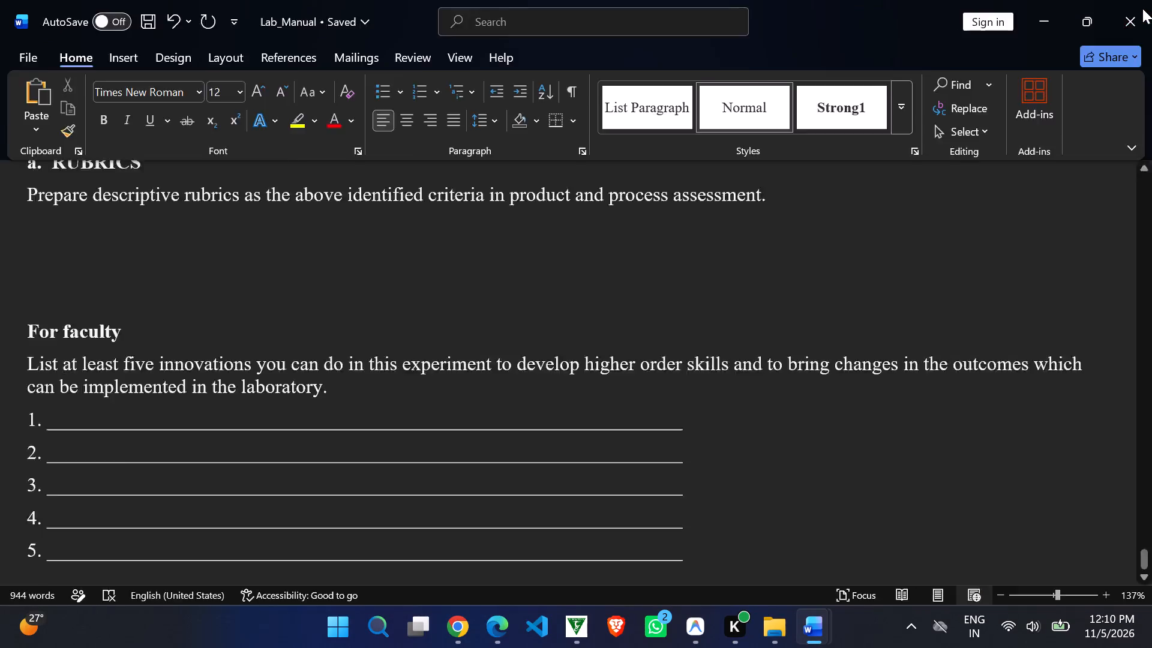